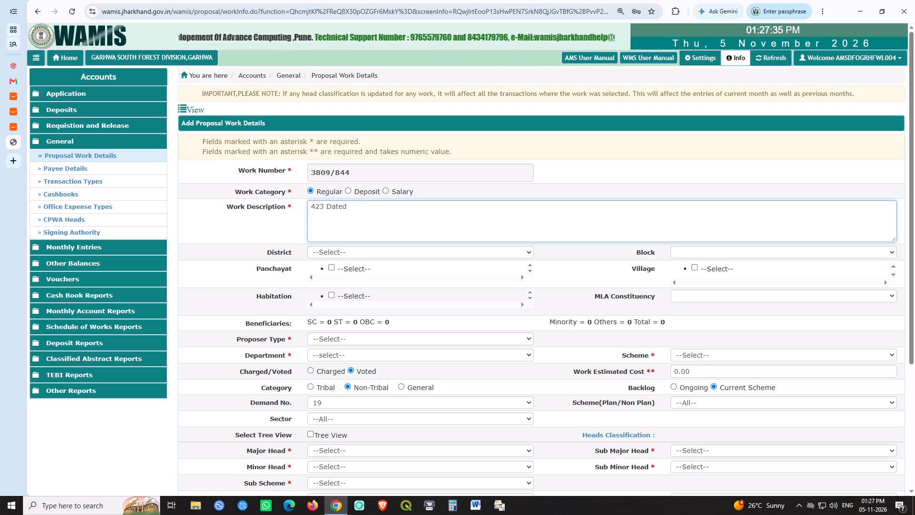
# Complete the work description after "423 Dated" with "13-07-2026 (Wages) SCA & RDF 2nd Year".
pyautogui.write('13-07-2026 (*Wages)')
pyautogui.press('space')
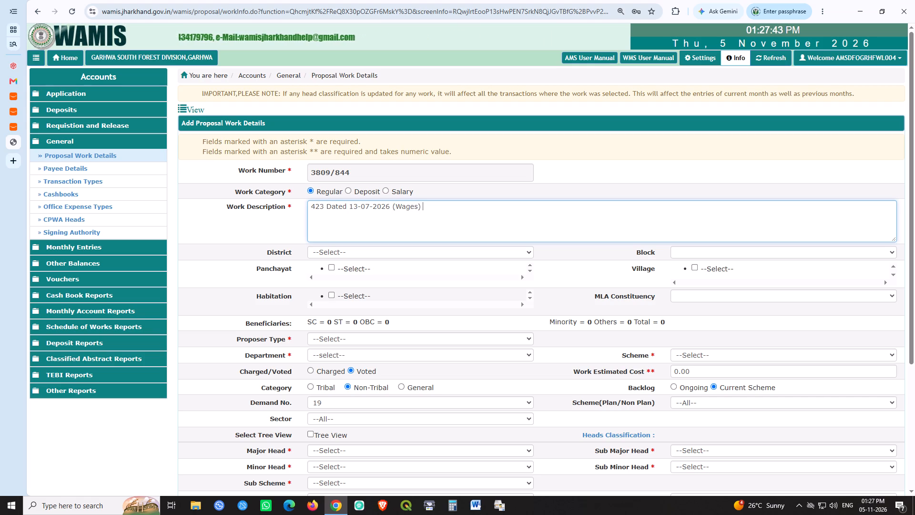
pyautogui.write('SCA & RDF')
pyautogui.press('space')
pyautogui.write('2nd Year')
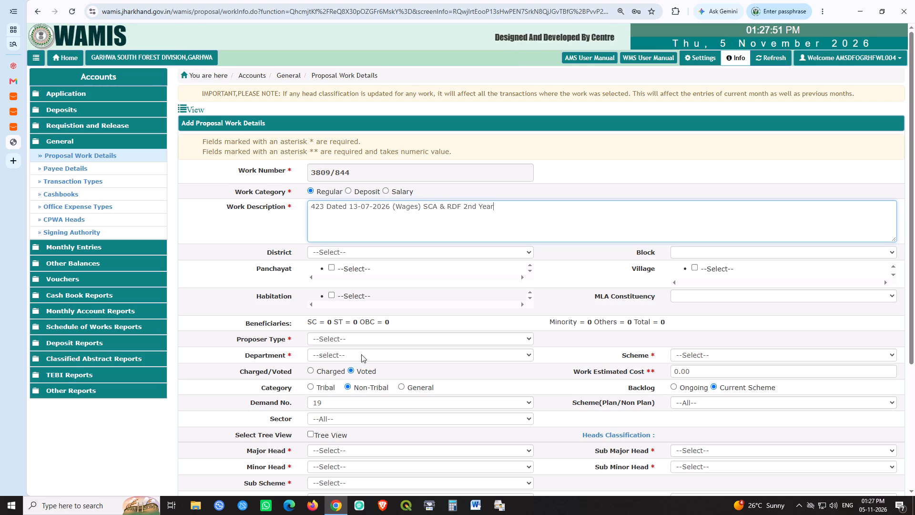
# Set proposer type C.M, department Forest, scheme State Level Scheme and work estimated cost 3136000.
pyautogui.click(351, 342)
pyautogui.press('c')
pyautogui.press('Tab')
pyautogui.press('Tab')
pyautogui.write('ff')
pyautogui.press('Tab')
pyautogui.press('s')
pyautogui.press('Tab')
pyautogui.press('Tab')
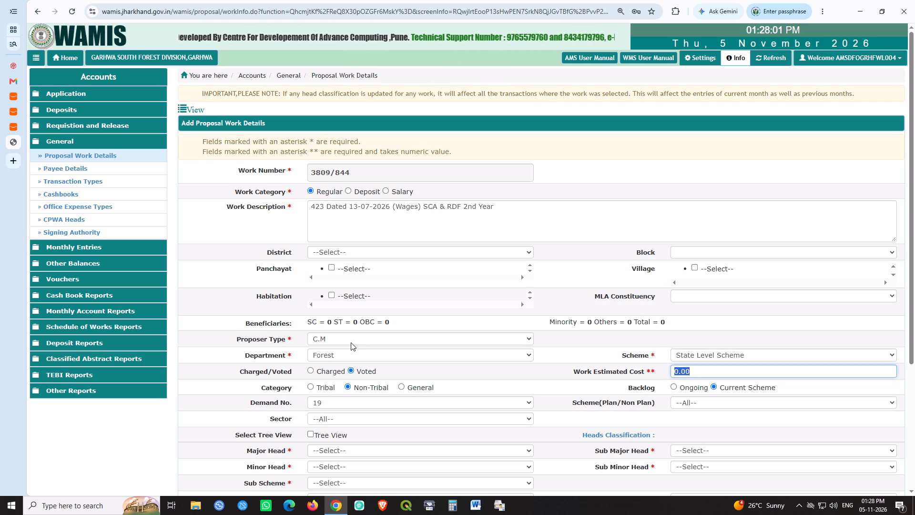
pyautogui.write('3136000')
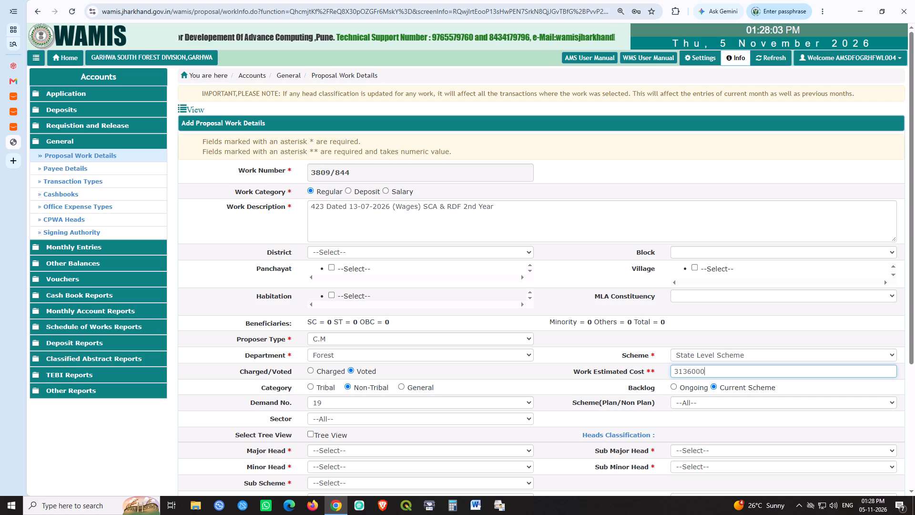
pyautogui.click(583, 407)
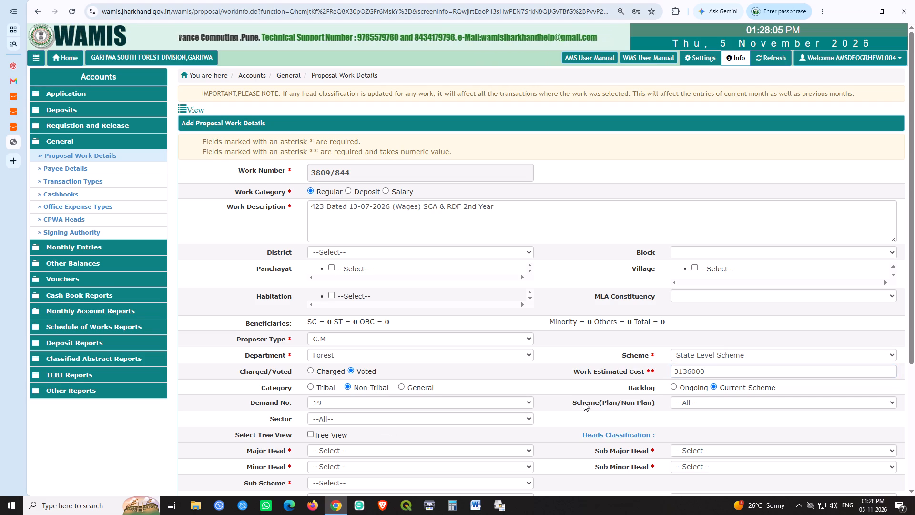
# Classify the work under major head 2406, sub major head 01-Forestry, minor head 101 and sub minor head 58-Afforestation and Soil conservation on Notified Forest Land.
pyautogui.scroll(-3, 578, 395)
pyautogui.click(334, 309)
pyautogui.click(335, 332)
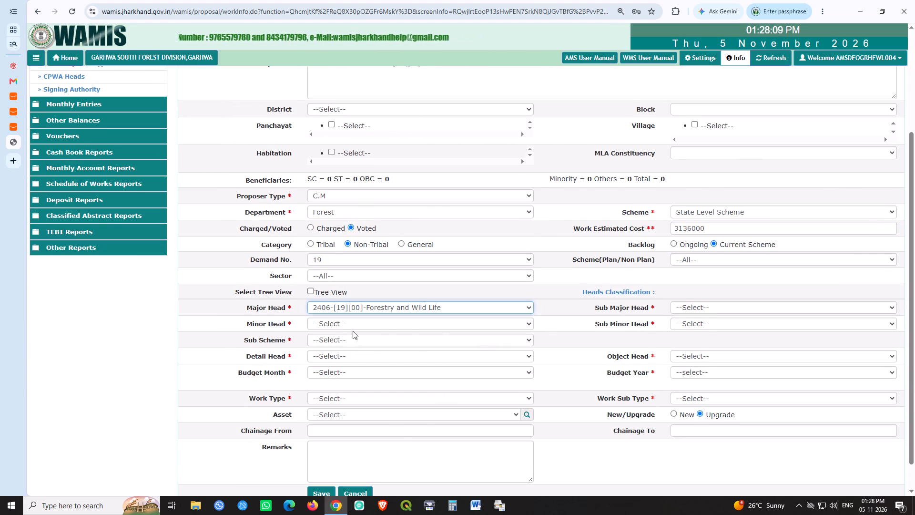
pyautogui.click(701, 313)
pyautogui.click(694, 330)
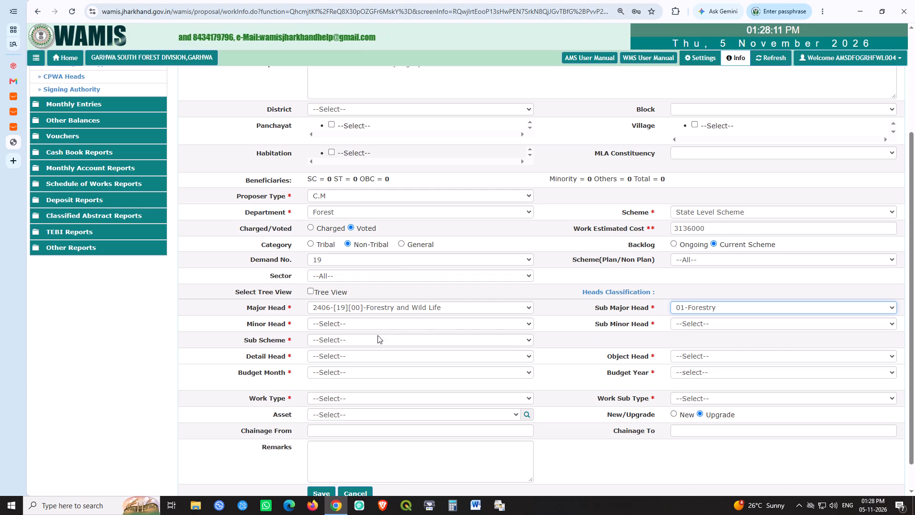
pyautogui.click(329, 330)
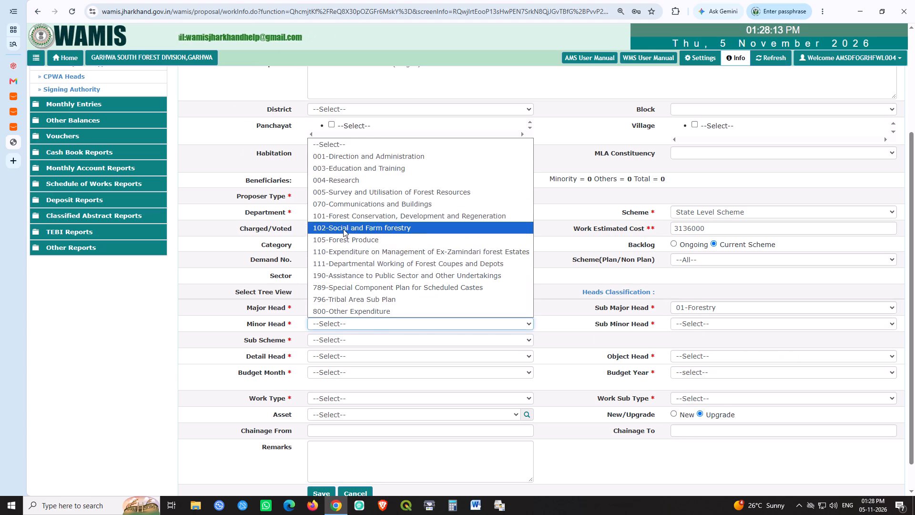
pyautogui.click(352, 218)
pyautogui.click(679, 320)
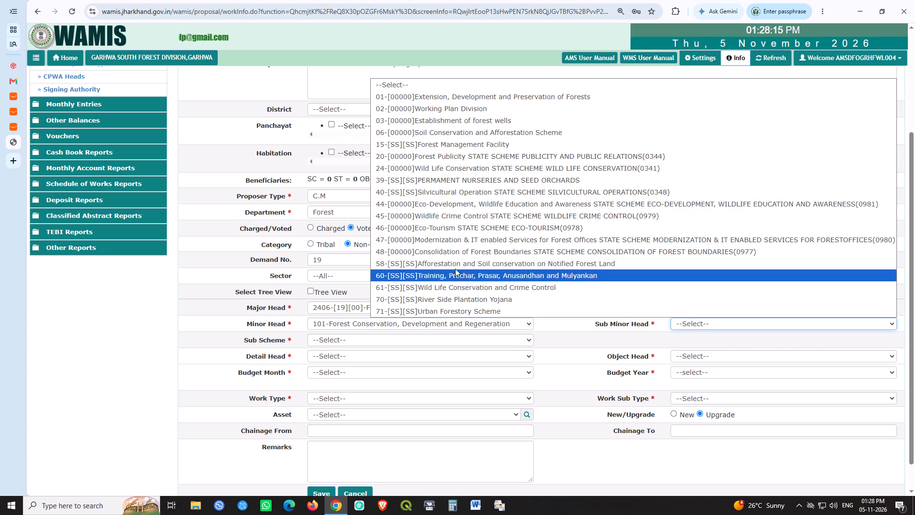
pyautogui.click(448, 264)
# Choose sub scheme 01 Afforestation & Soil Conservation on Notified Forest Land, detail head 01-Pay and Allowances and object head 03-Wages.
pyautogui.click(341, 339)
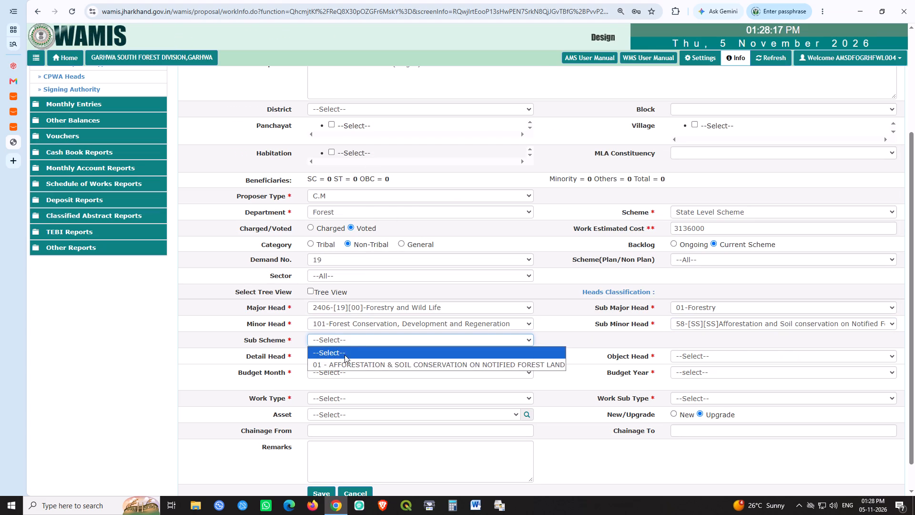
pyautogui.click(346, 365)
pyautogui.click(354, 361)
pyautogui.click(336, 379)
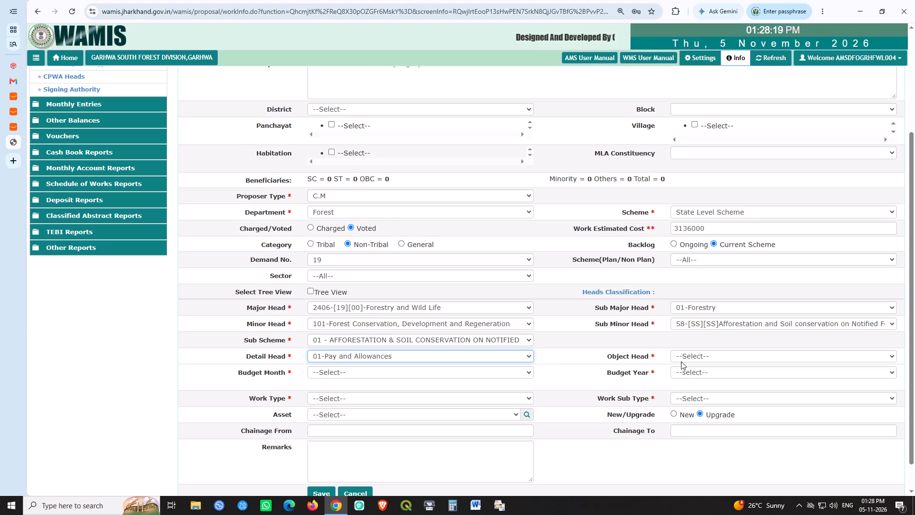
pyautogui.click(689, 358)
pyautogui.click(692, 381)
# Set the budget month to July and the budget year to 2026.
pyautogui.click(340, 370)
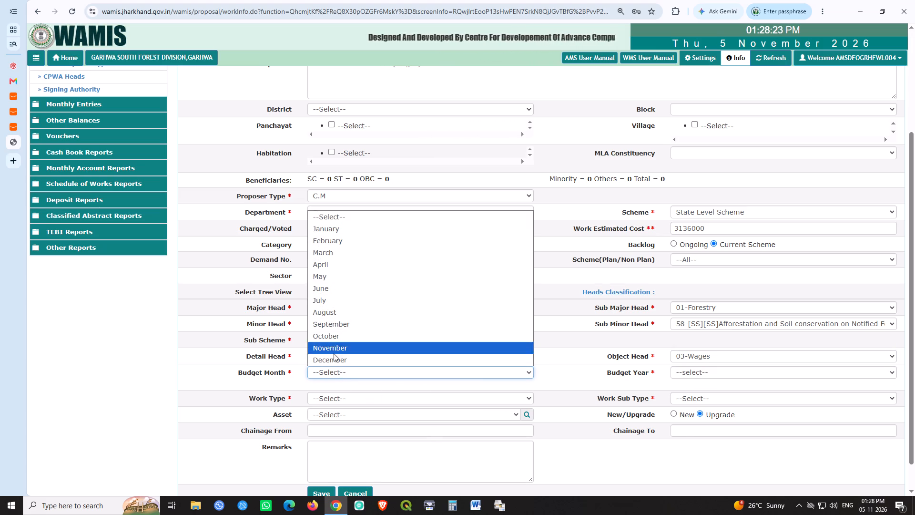
pyautogui.click(332, 305)
pyautogui.click(701, 374)
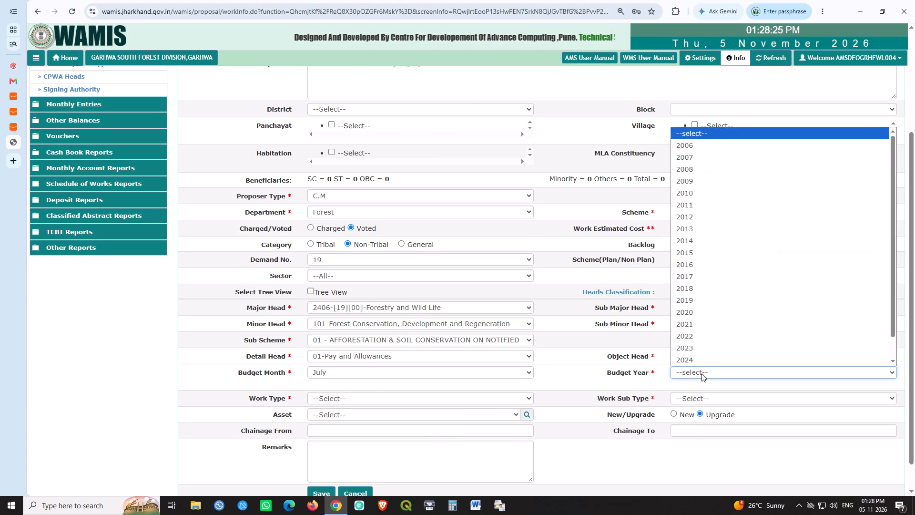
pyautogui.scroll(-5, 721, 296)
pyautogui.click(683, 355)
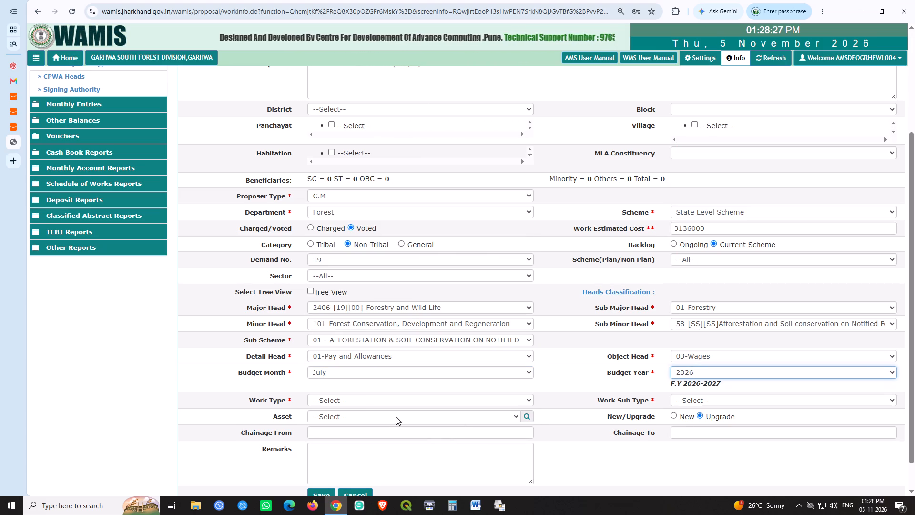
# Set the work type to FOREST and the work sub type to OTHERS, and save the proposal work details.
pyautogui.click(340, 398)
pyautogui.click(344, 285)
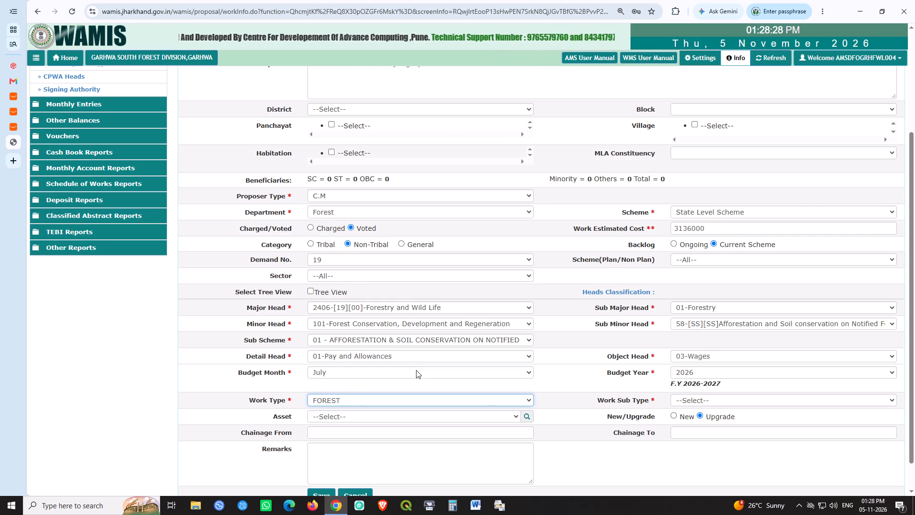
pyautogui.click(706, 401)
pyautogui.click(697, 421)
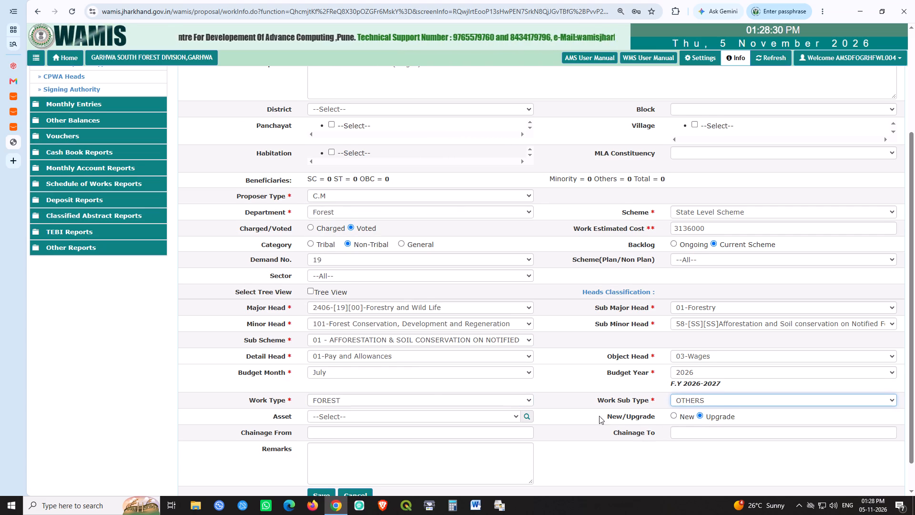
pyautogui.scroll(-2, 415, 384)
pyautogui.click(324, 465)
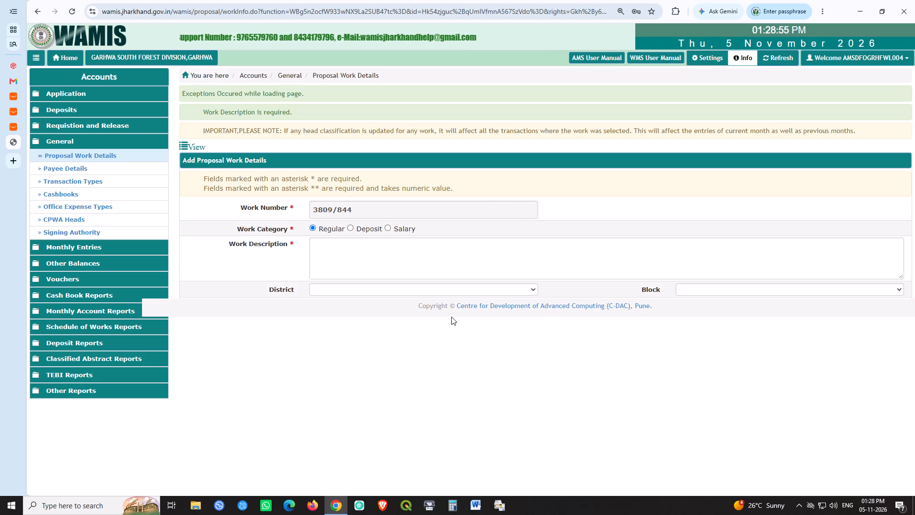
# Capture a screen snip of the browser page showing the Proposal Work Details form and its messages.
pyautogui.press('shift+super+s')
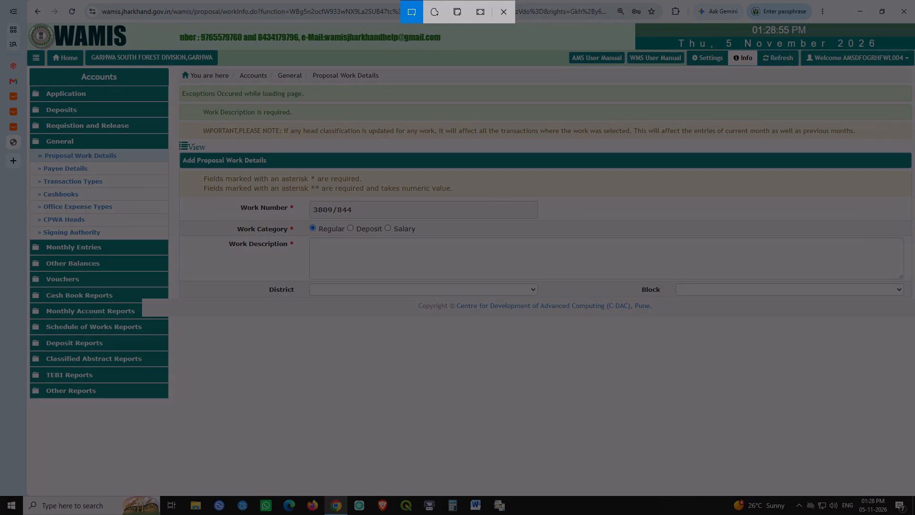
pyautogui.moveTo(26, 0); pyautogui.dragTo(537, 364)
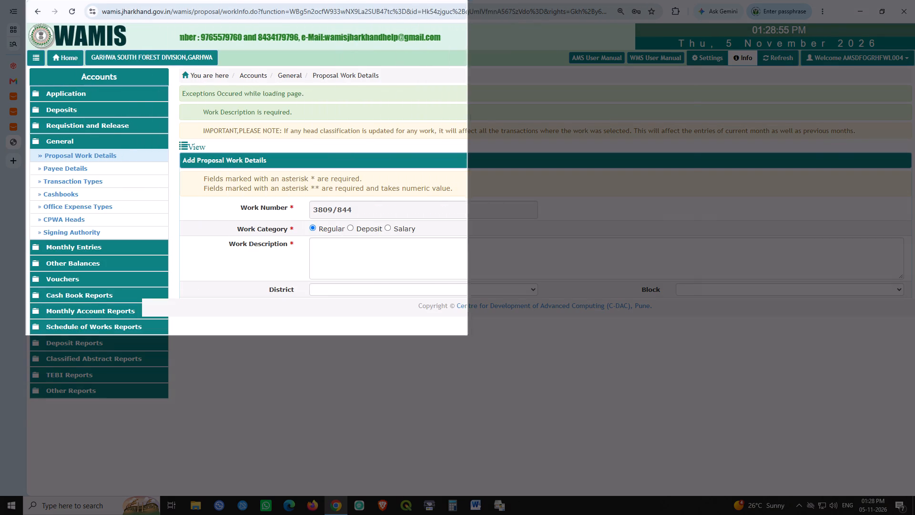
pyautogui.moveTo(537, 364); pyautogui.dragTo(914, 443)
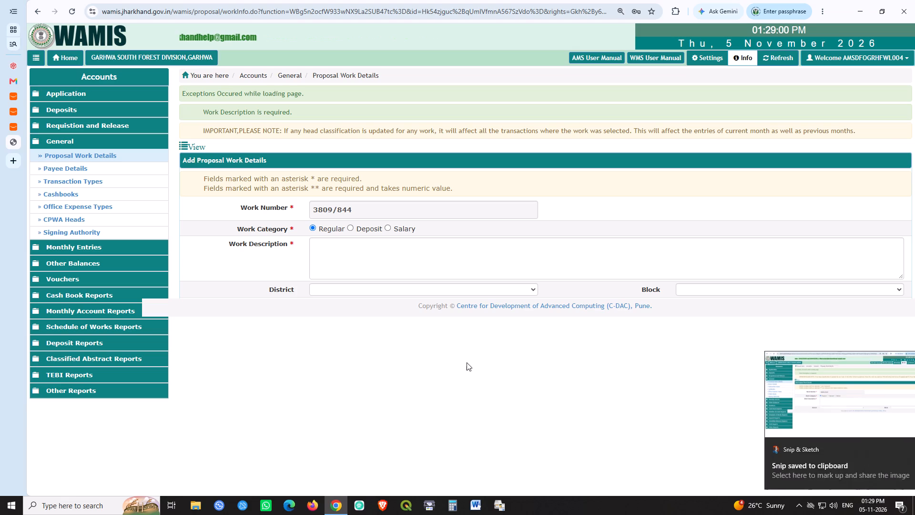
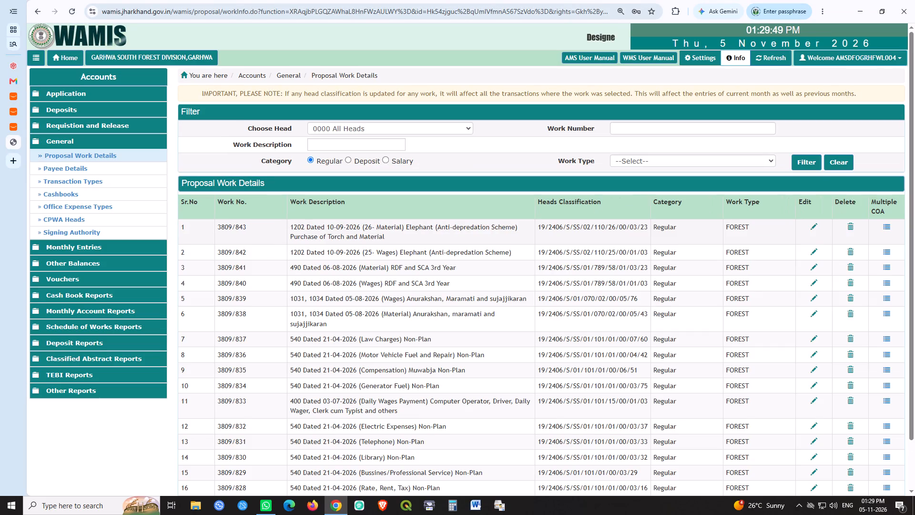
# Add a new proposal work with the description "484 Dated 03-08-2026 (Wages) RDF and SCA 4th Year".
pyautogui.scroll(-6, 391, 307)
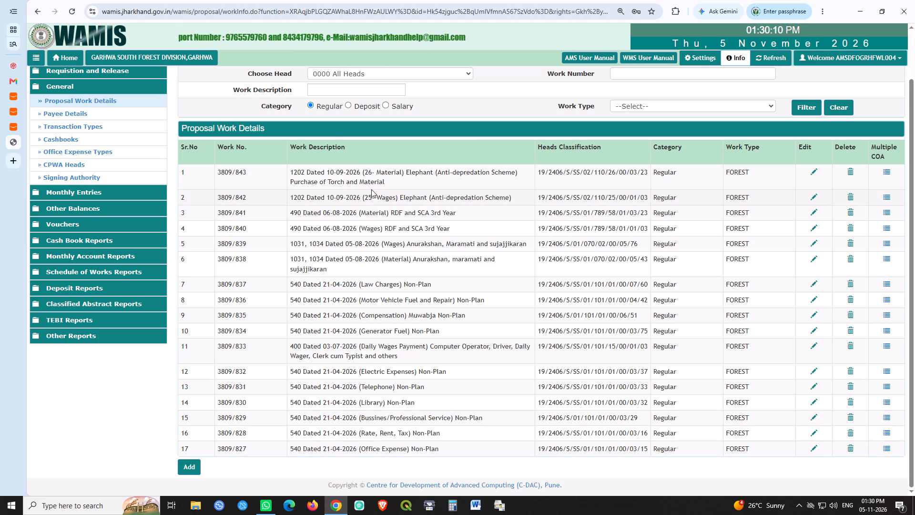
pyautogui.click(189, 469)
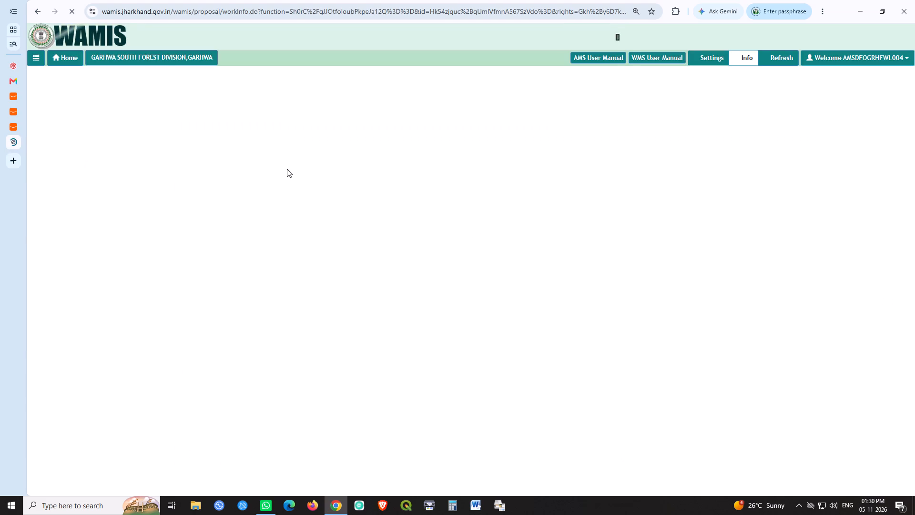
pyautogui.click(380, 212)
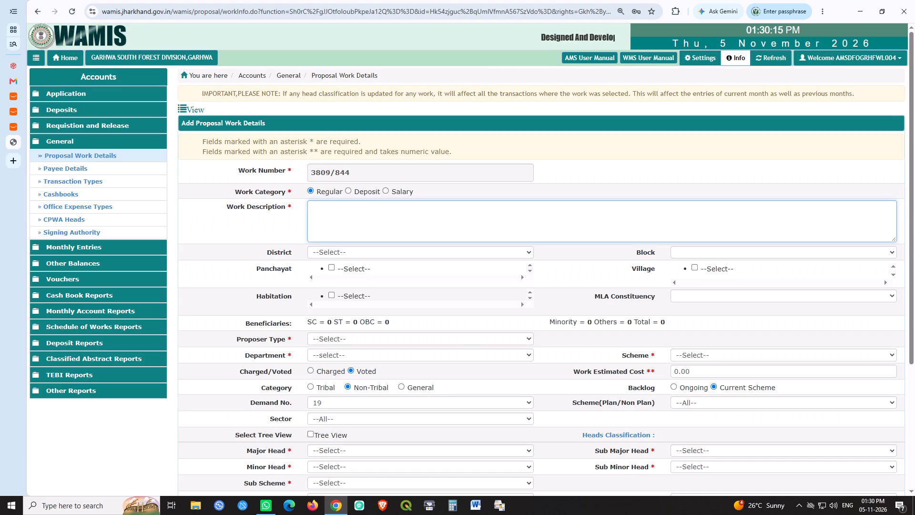
pyautogui.write('484 Dated')
pyautogui.press('space')
pyautogui.write('03-08-2026 (Wages) RDF & SCA 4th Year')
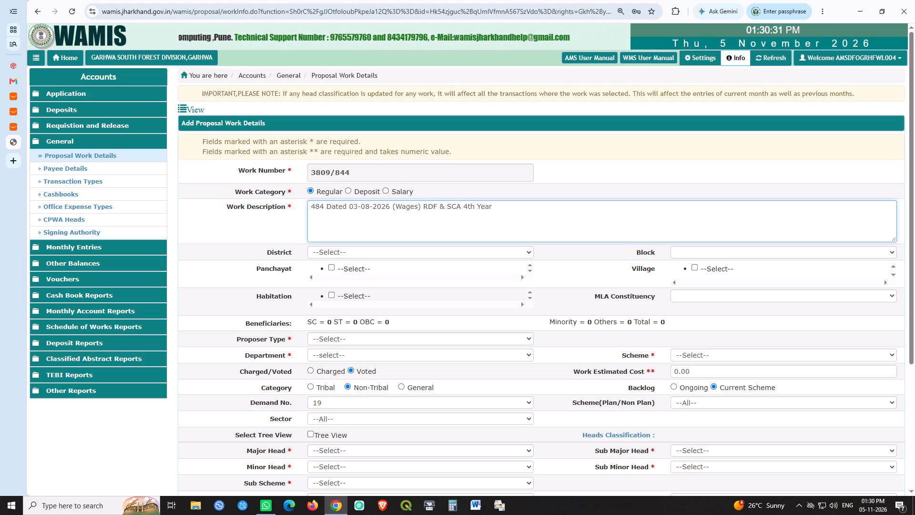
pyautogui.moveTo(444, 206); pyautogui.dragTo(440, 206)
pyautogui.write('asnd')
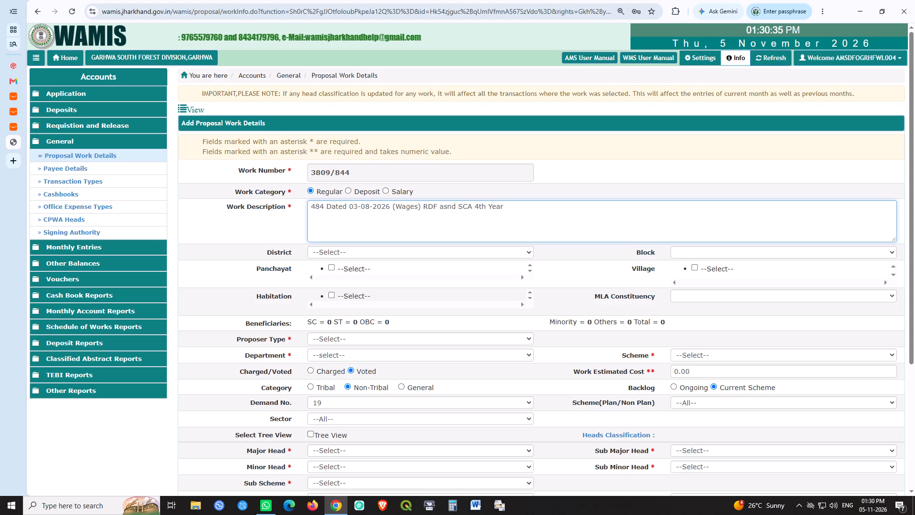
pyautogui.press('Left')
pyautogui.press('Left')
pyautogui.press('Left')
pyautogui.press('Delete')
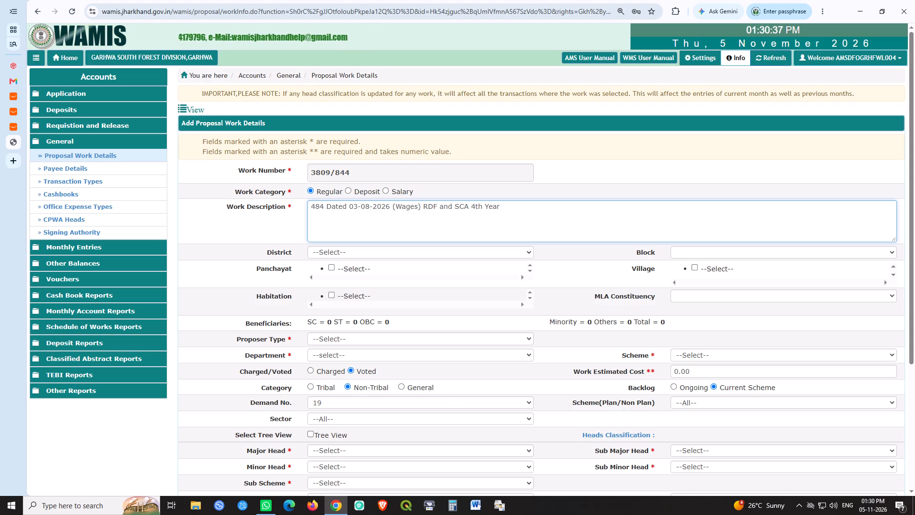
pyautogui.click(532, 219)
# Set the proposer type to C.M, department to Forest, scheme to State Level Scheme and work estimated cost to 4127000.
pyautogui.scroll(-3, 444, 274)
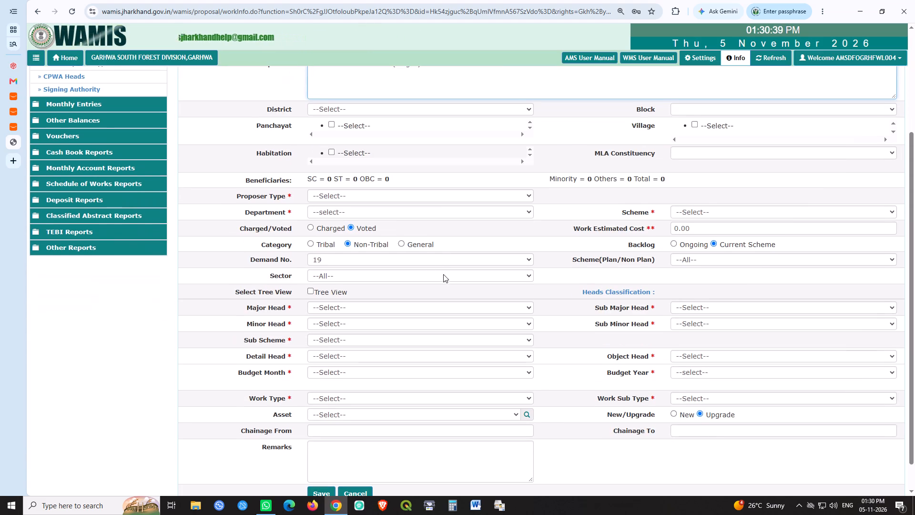
pyautogui.doubleClick(354, 204)
pyautogui.press('c')
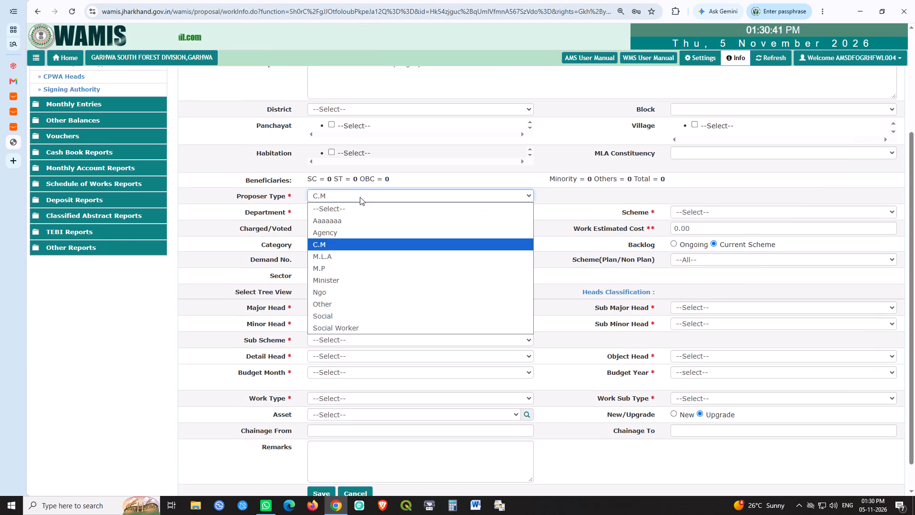
pyautogui.press('Tab')
pyautogui.press('Tab')
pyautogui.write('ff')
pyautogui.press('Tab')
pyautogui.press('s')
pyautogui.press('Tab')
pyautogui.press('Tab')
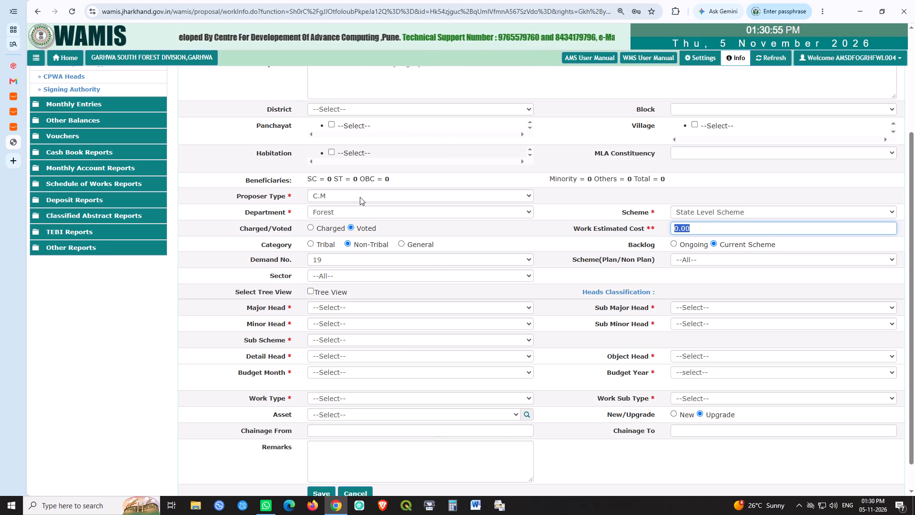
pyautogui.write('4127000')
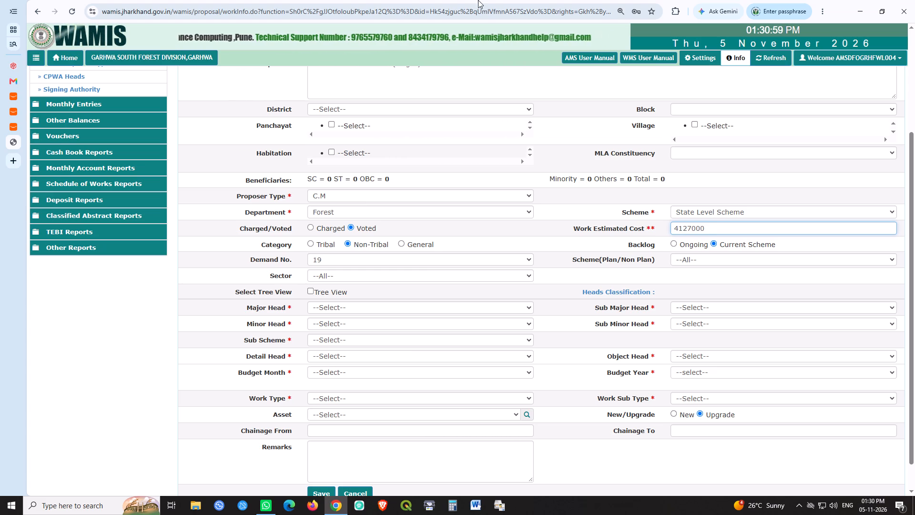
pyautogui.click(554, 260)
# Choose major head 2406-[19][00]-Forestry and Wild Life and sub major head 01-Forestry.
pyautogui.click(382, 315)
pyautogui.click(384, 314)
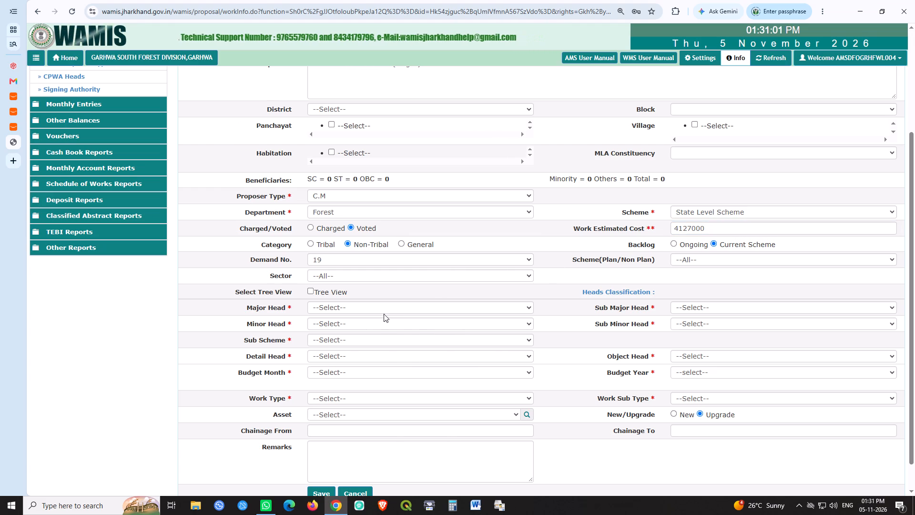
pyautogui.click(407, 305)
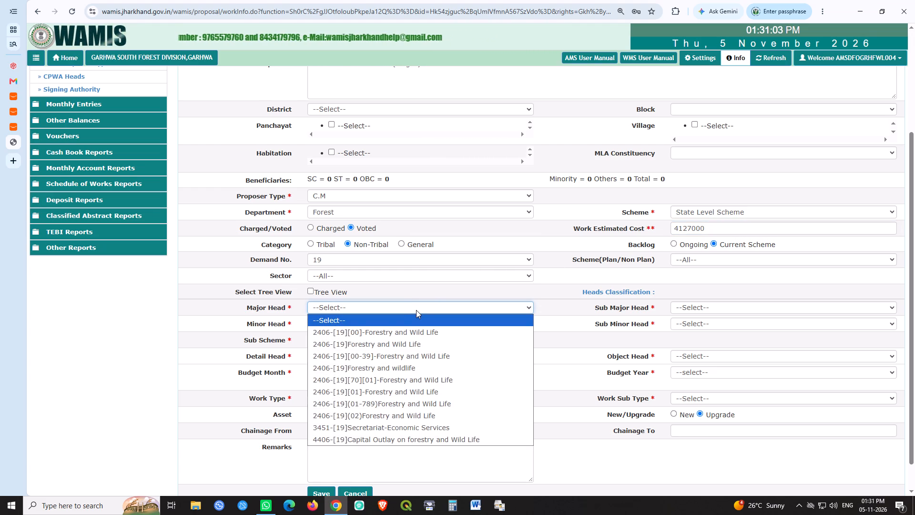
pyautogui.click(371, 331)
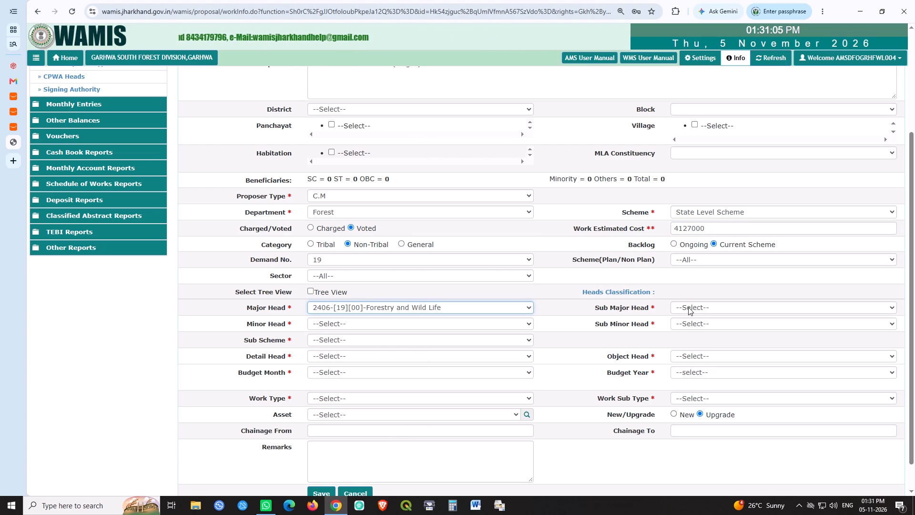
pyautogui.click(688, 307)
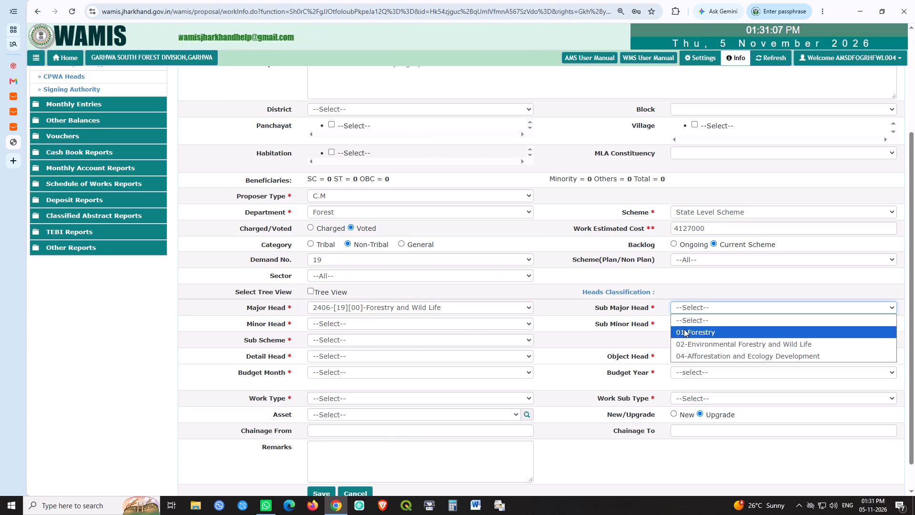
pyautogui.click(684, 329)
# Choose minor head 101-Forest Conservation, Development and Regeneration and sub minor head 58-[SS][SS]Afforestation and Soil conservation on Notified Forest Land.
pyautogui.click(372, 321)
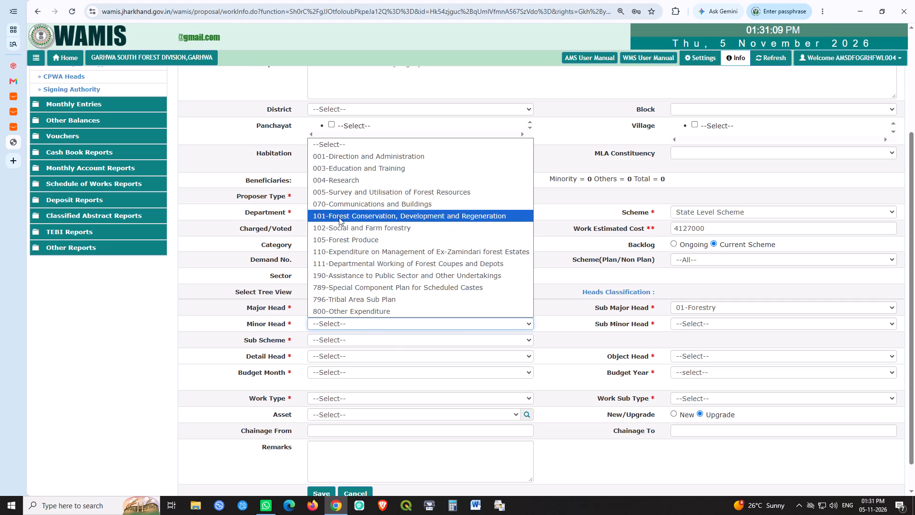
pyautogui.click(339, 217)
pyautogui.click(696, 322)
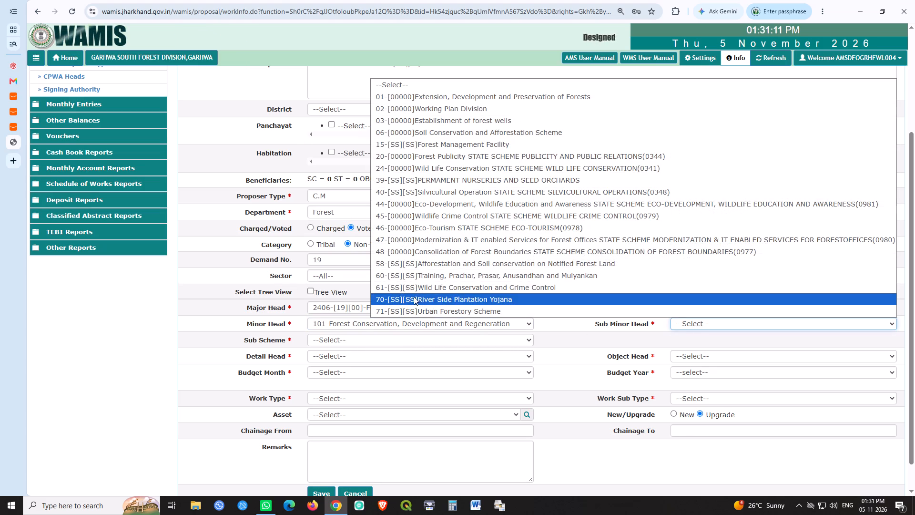
pyautogui.click(400, 266)
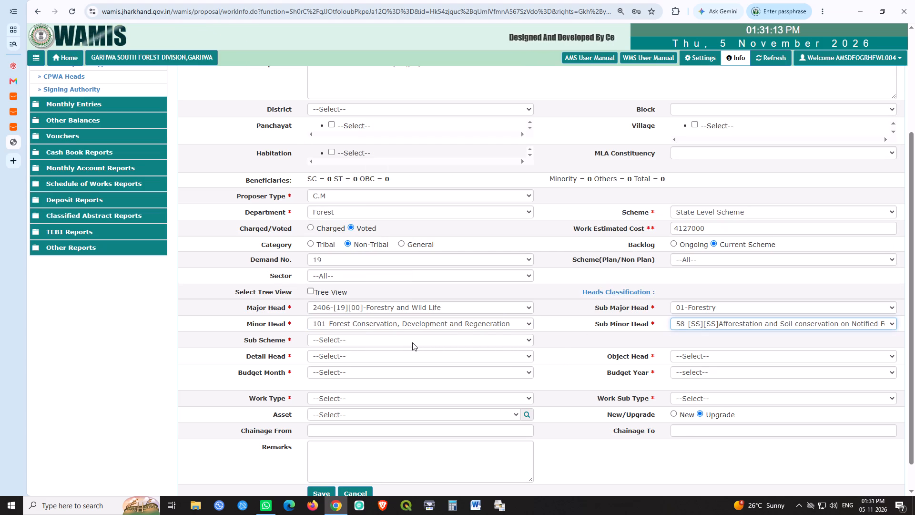
# Choose sub scheme 01 Afforestation & Soil Conservation on Notified Forest Land, detail head 01-Pay and Allowances and object head 03-Wages.
pyautogui.click(412, 342)
pyautogui.click(443, 361)
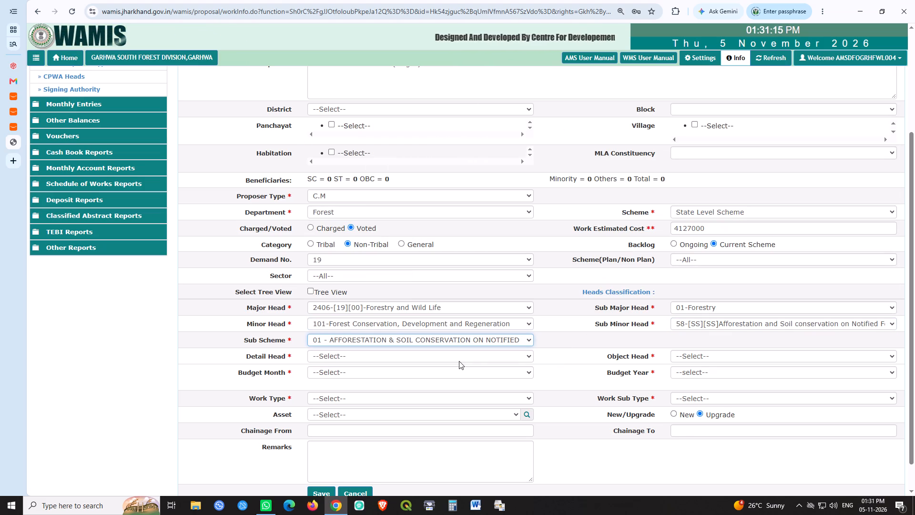
pyautogui.click(447, 358)
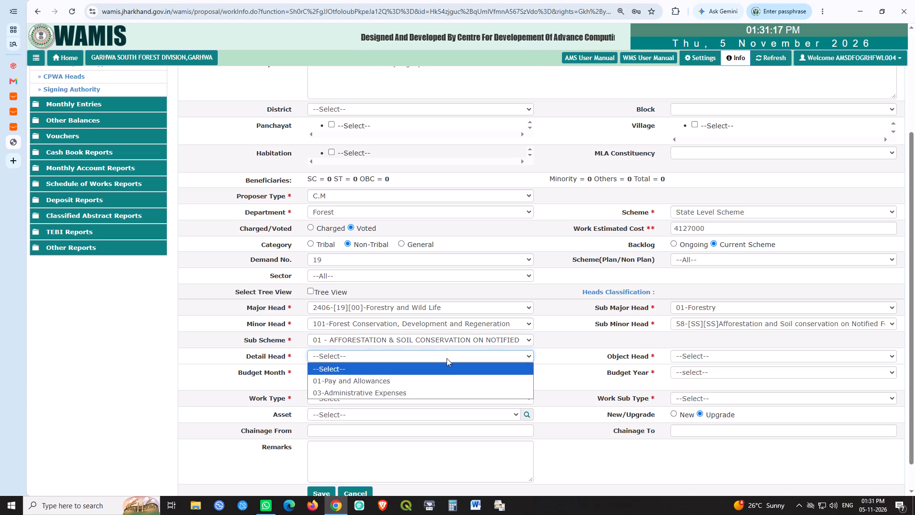
pyautogui.click(381, 384)
pyautogui.click(686, 354)
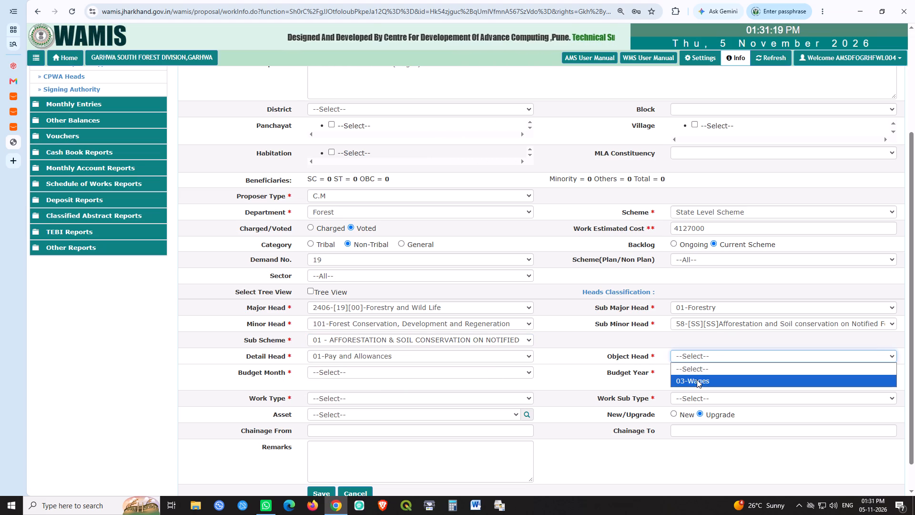
pyautogui.click(697, 380)
# Set the budget month to August and the budget year to 2026.
pyautogui.click(430, 374)
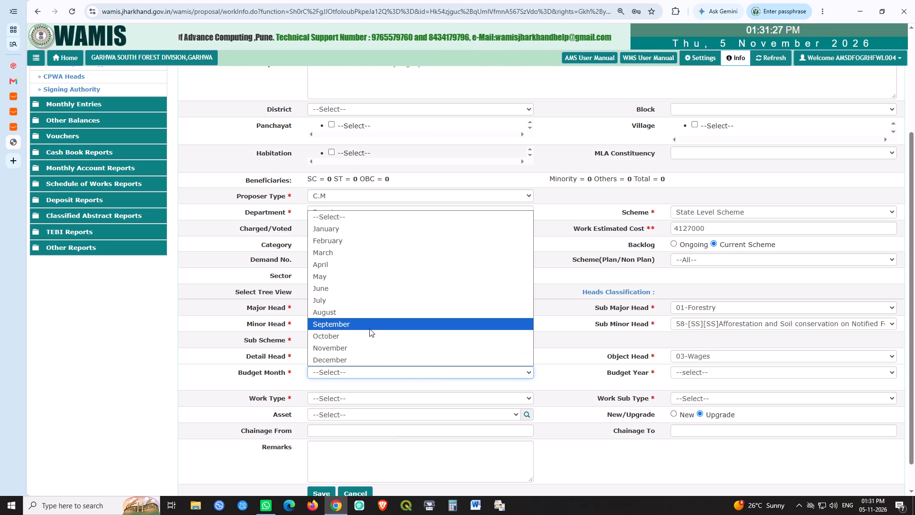
pyautogui.click(352, 315)
pyautogui.click(695, 373)
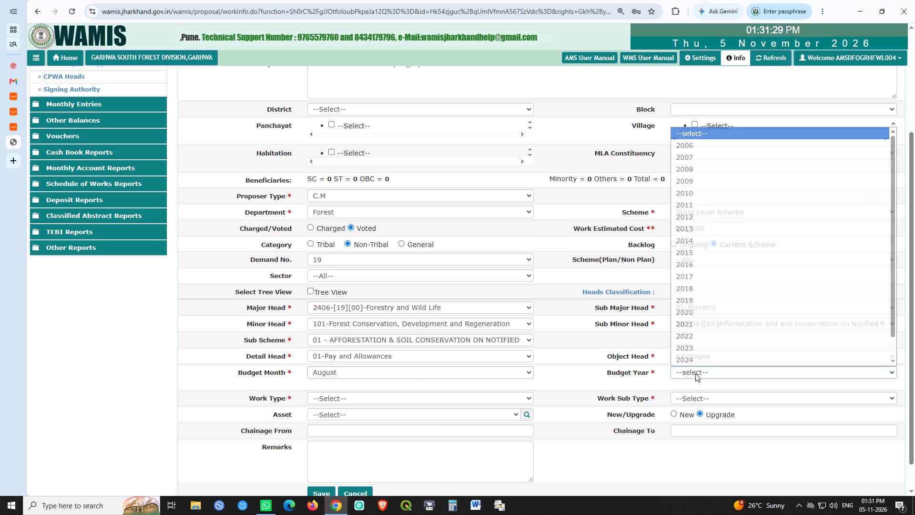
pyautogui.scroll(-11, 709, 298)
pyautogui.click(697, 355)
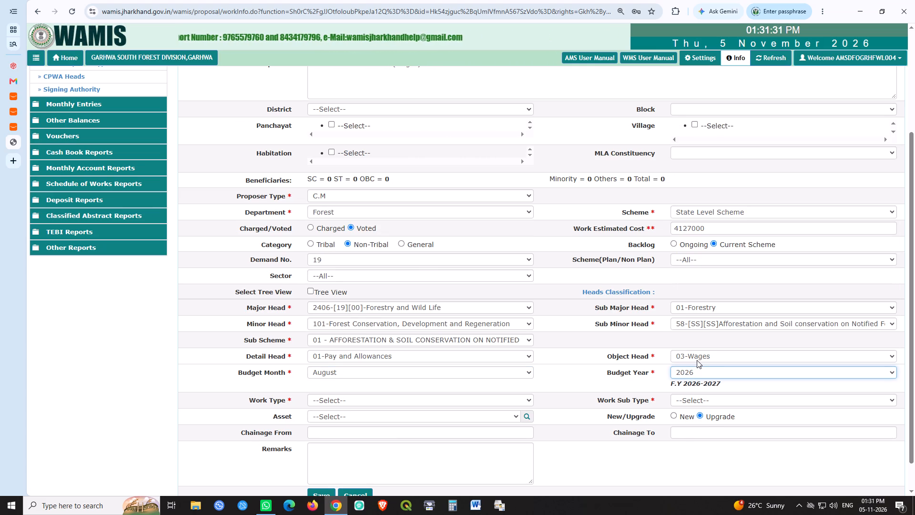
# Set the work type to FOREST and the work sub type to OTHERS, and save the wages proposal.
pyautogui.click(341, 396)
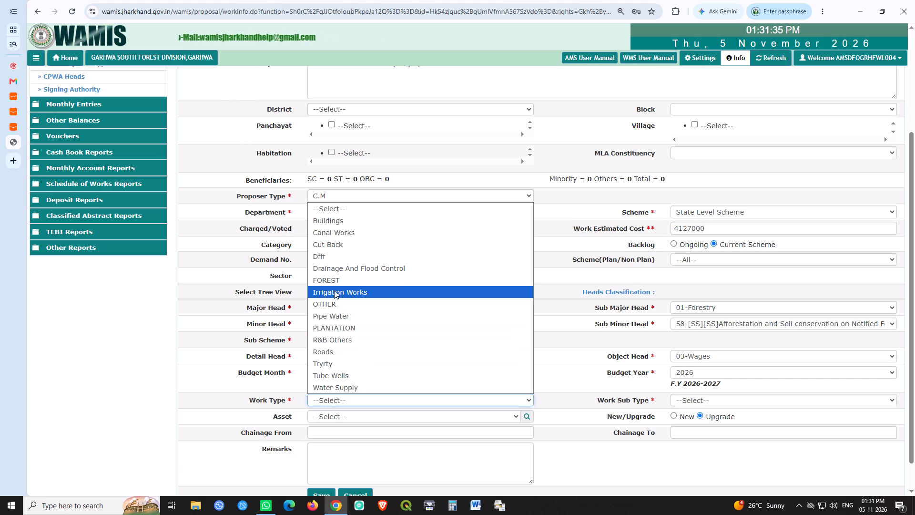
pyautogui.click(334, 278)
pyautogui.click(692, 393)
pyautogui.click(693, 397)
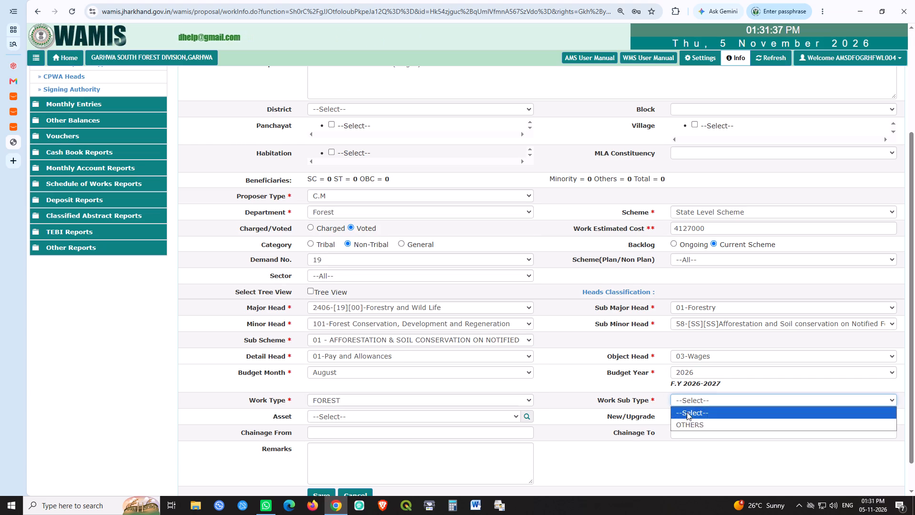
pyautogui.click(687, 420)
pyautogui.scroll(-2, 548, 408)
pyautogui.click(315, 459)
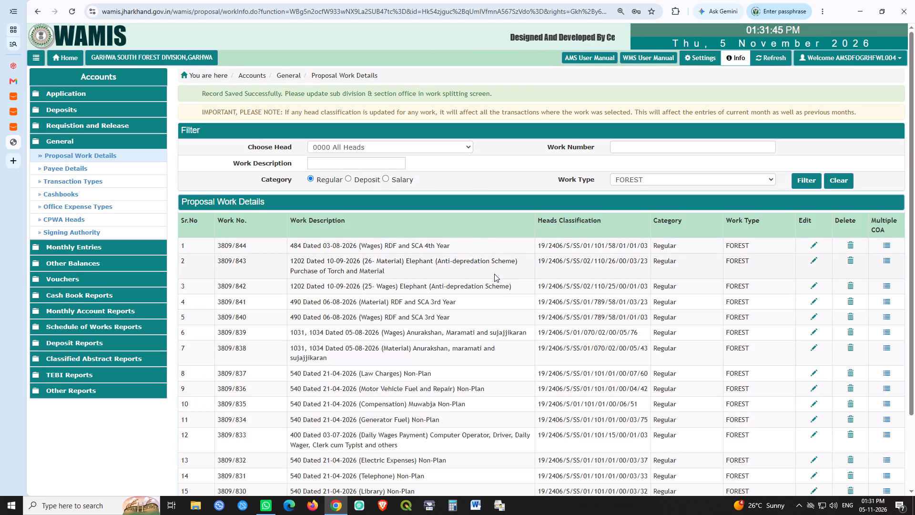
# Add another proposal work with the description "484 Dated 03-08-2026 (Material) RDF and SCA 4th Year".
pyautogui.scroll(-10, 446, 296)
pyautogui.click(185, 470)
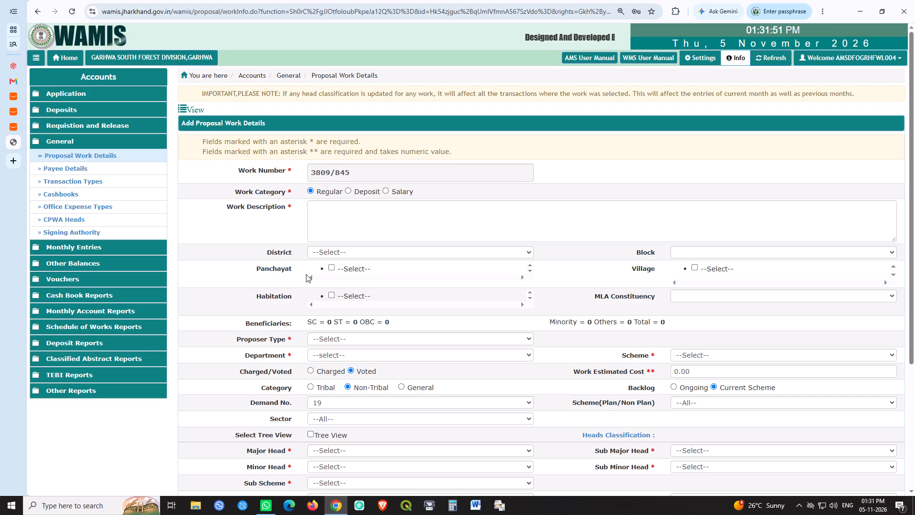
pyautogui.click(320, 243)
pyautogui.click(339, 212)
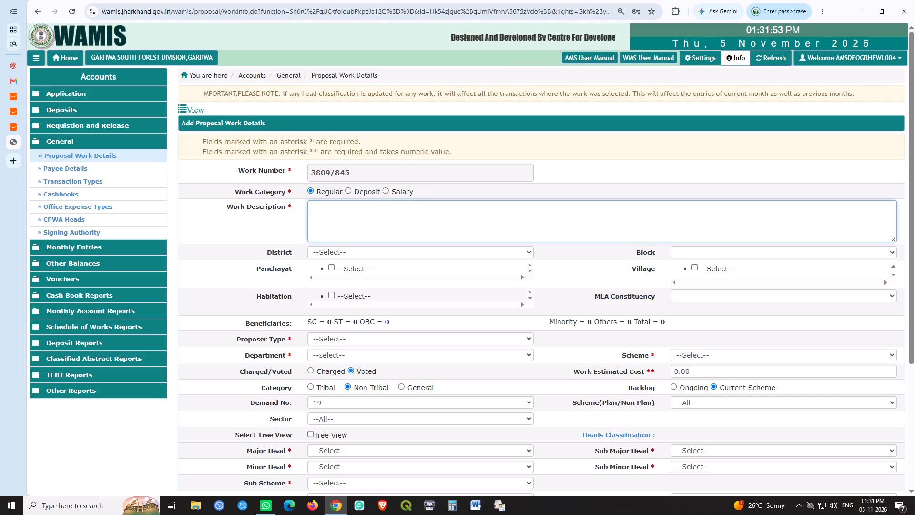
pyautogui.write('484 Dated')
pyautogui.press('space')
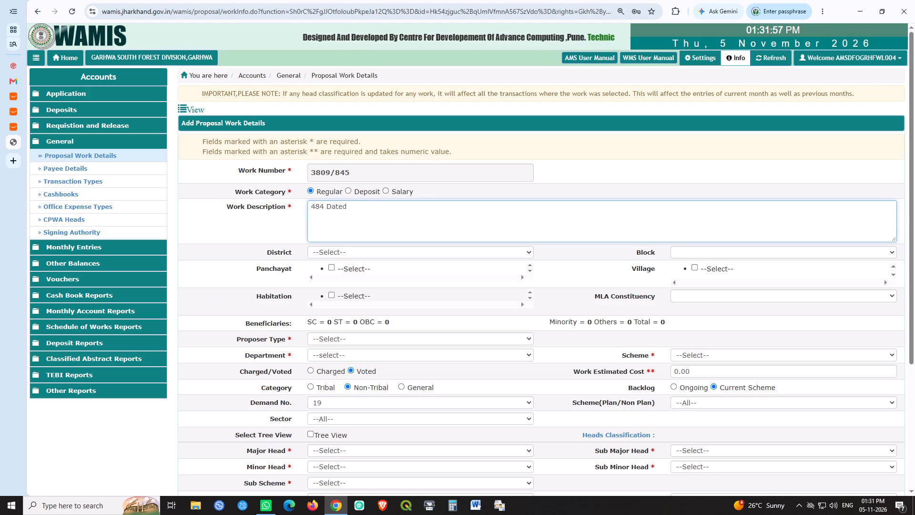
pyautogui.write('03-08-2026 (Material)')
pyautogui.press('space')
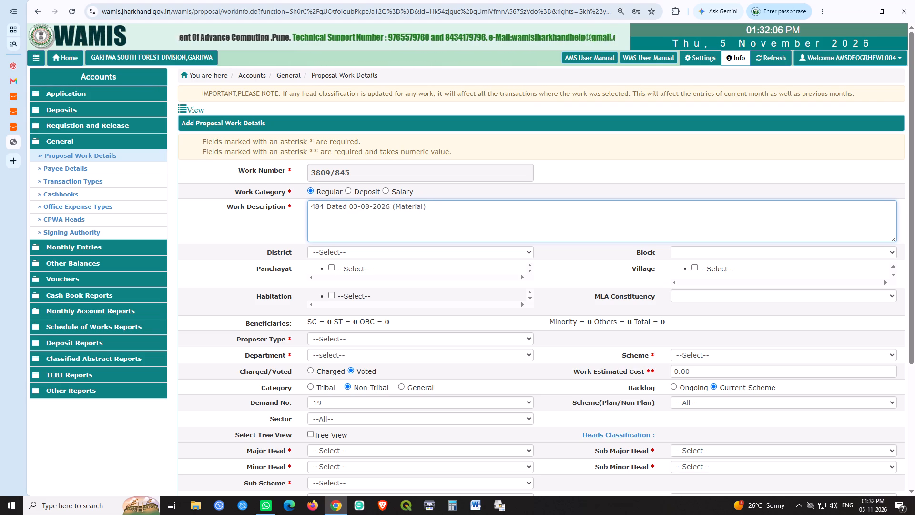
pyautogui.write('RDF and SCA 4th Year')
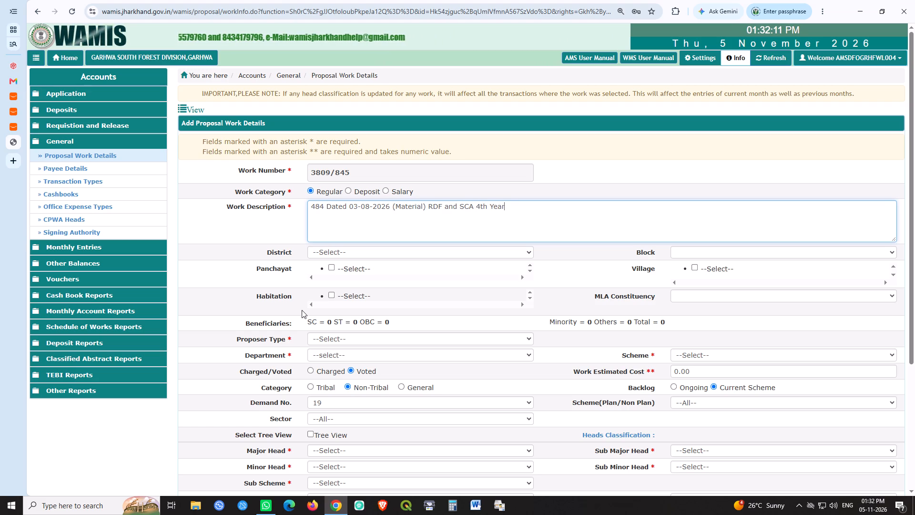
# Set the proposer type to C.M, department to Forest, scheme to State Level Scheme and work estimated cost to 608000.
pyautogui.click(332, 335)
pyautogui.press('c')
pyautogui.press('Tab')
pyautogui.press('Tab')
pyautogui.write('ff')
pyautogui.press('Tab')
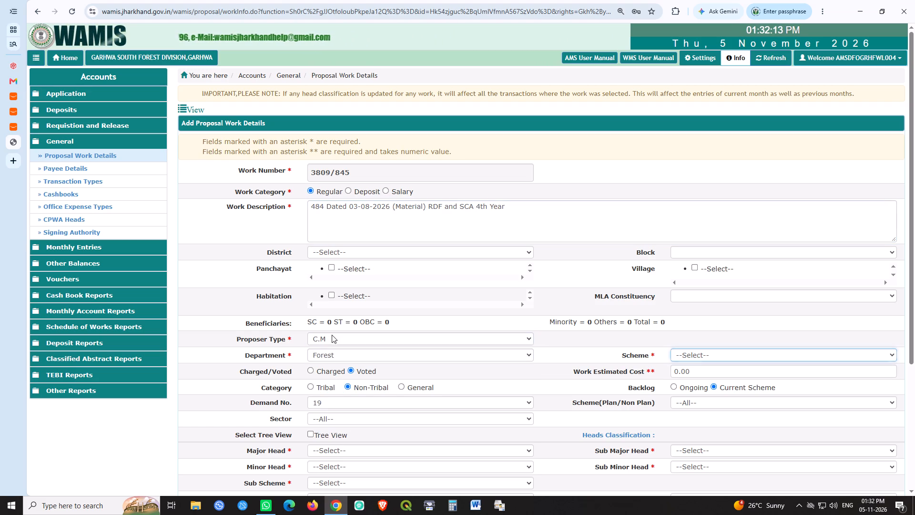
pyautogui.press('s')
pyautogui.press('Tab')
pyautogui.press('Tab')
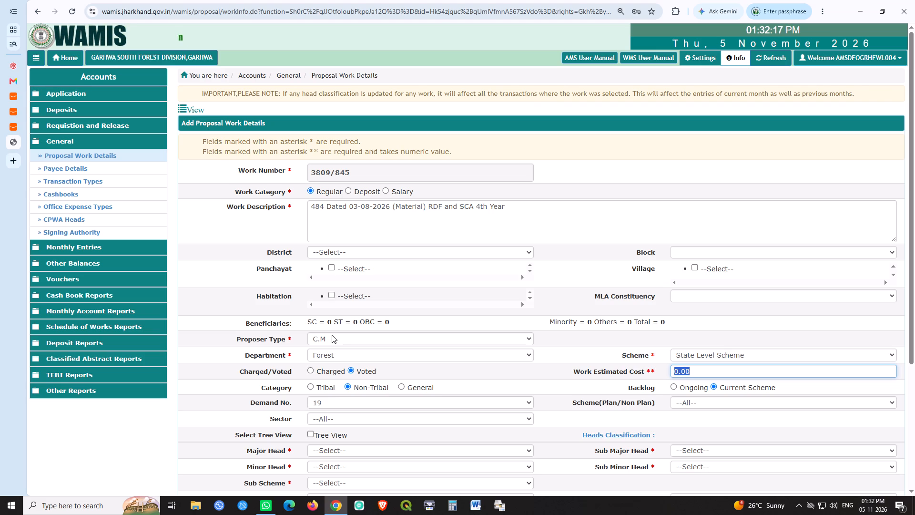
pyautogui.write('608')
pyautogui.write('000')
# Set major head 2406-[19][00]-Forestry and Wild Life, sub major head 01-Forestry and minor head 101-Forest Conservation, Development and Regeneration for the material proposal.
pyautogui.scroll(-3, 550, 343)
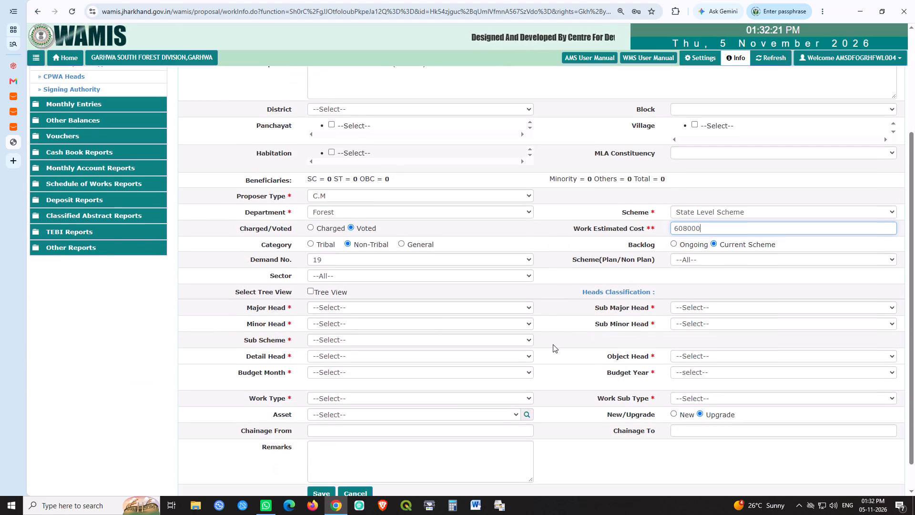
pyautogui.click(352, 311)
pyautogui.click(340, 332)
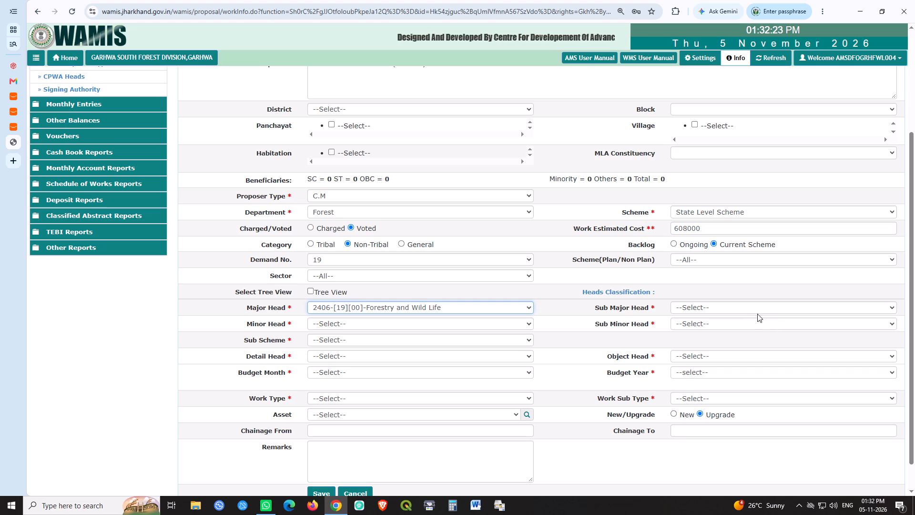
pyautogui.click(747, 309)
pyautogui.click(700, 334)
pyautogui.click(328, 320)
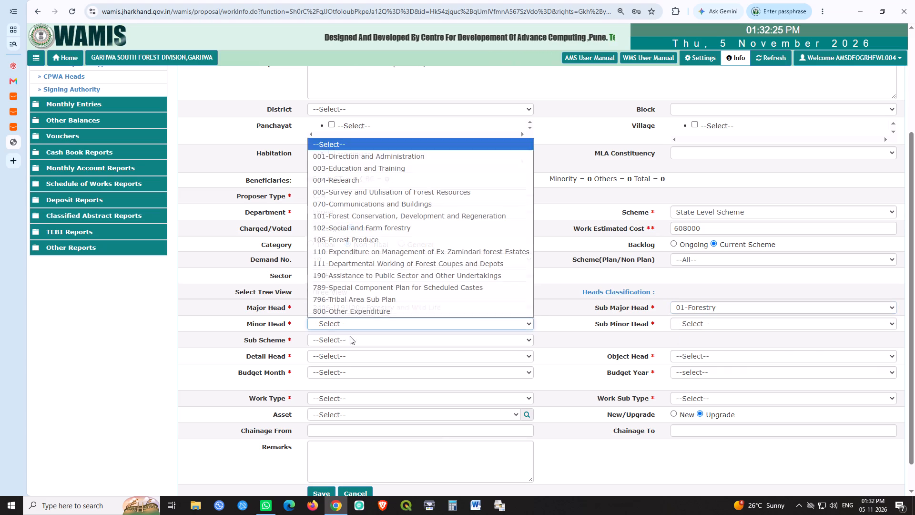
pyautogui.click(343, 219)
# Set sub minor head 58-[SS][SS]Afforestation and Soil conservation on Notified Forest Land and sub scheme 01 - AFFORESTATION & SOIL CONSERVATION ON NOTIFIED FOREST LAND.
pyautogui.click(682, 323)
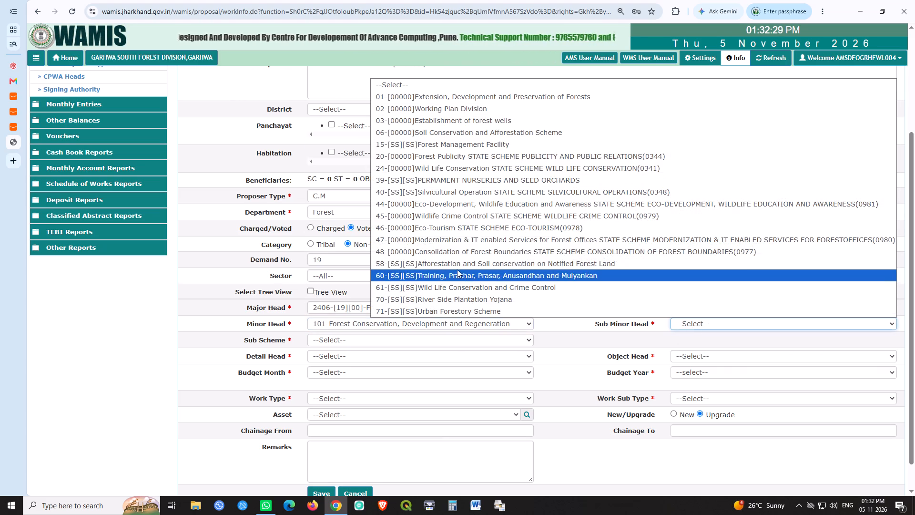
pyautogui.click(455, 268)
pyautogui.click(349, 334)
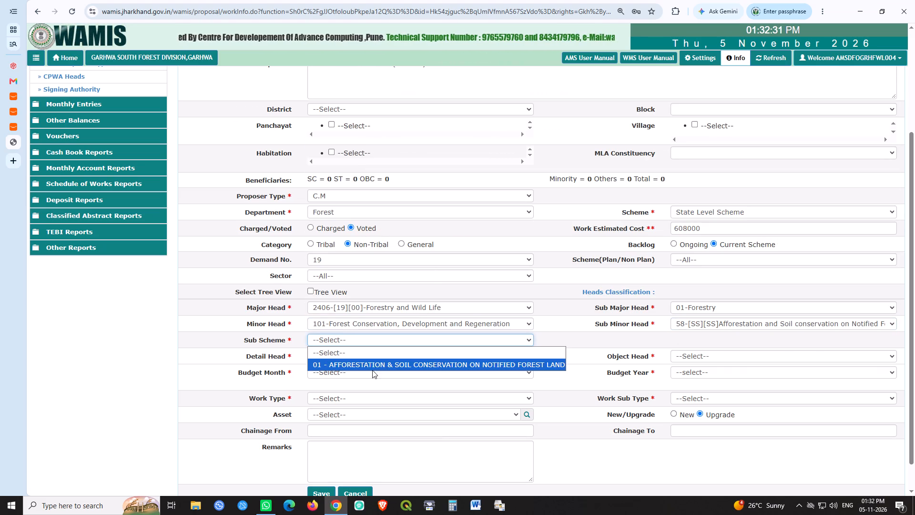
pyautogui.click(394, 363)
# Set the detail head to 03-Administrative Expenses and the object head to 23-Supply and Material.
pyautogui.click(420, 351)
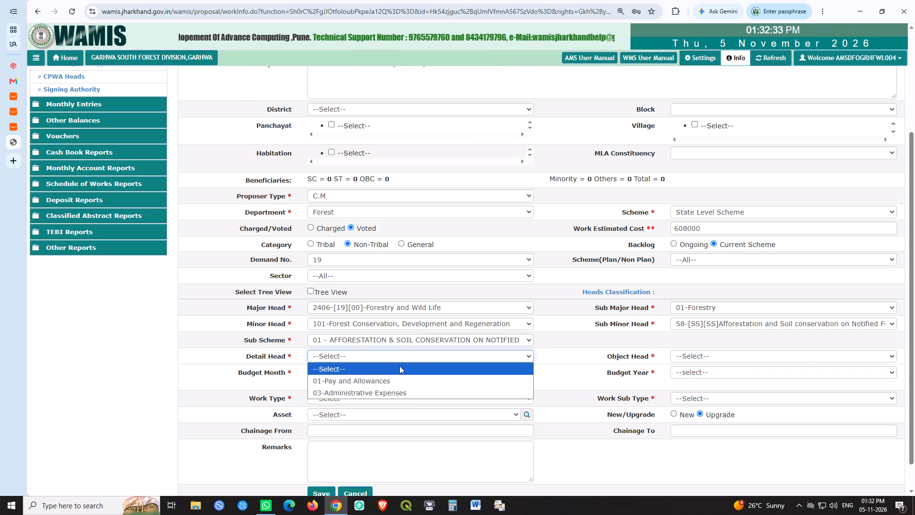
pyautogui.click(339, 392)
pyautogui.click(701, 354)
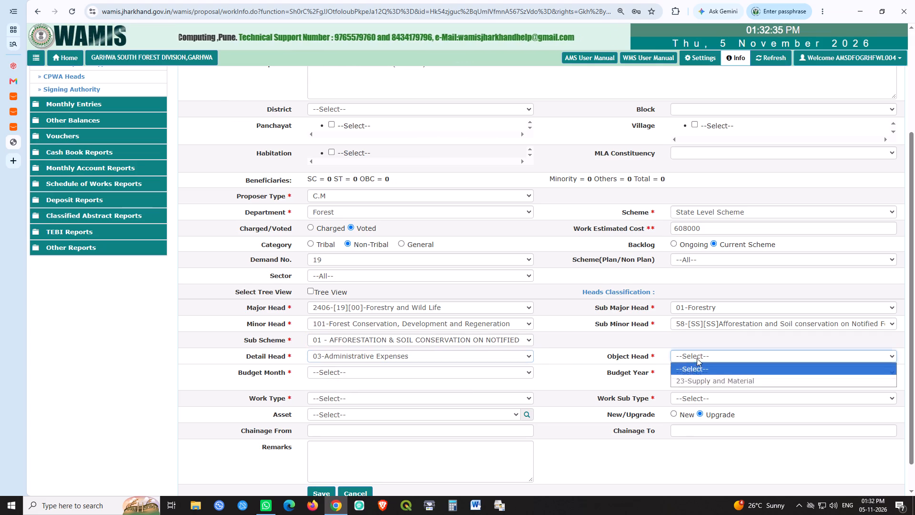
pyautogui.click(690, 376)
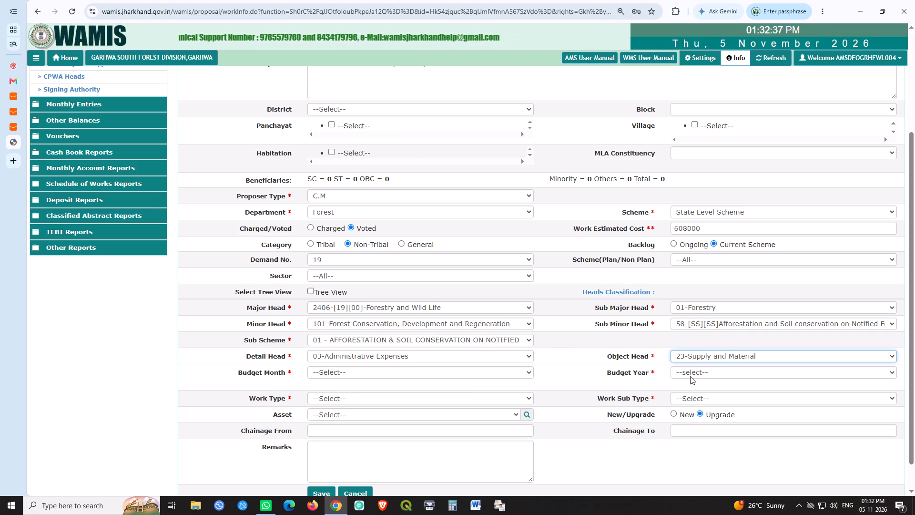
# Set the material proposal's budget month to August and budget year to 2026.
pyautogui.click(367, 367)
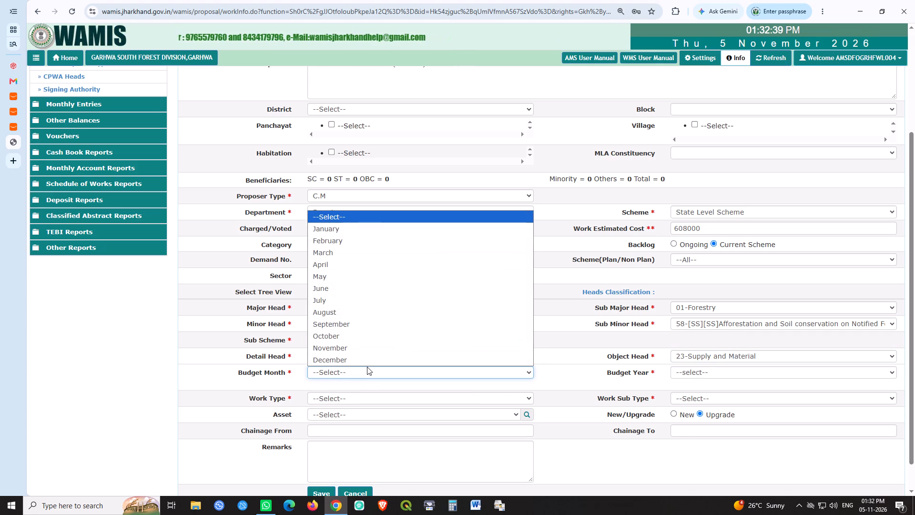
pyautogui.click(354, 309)
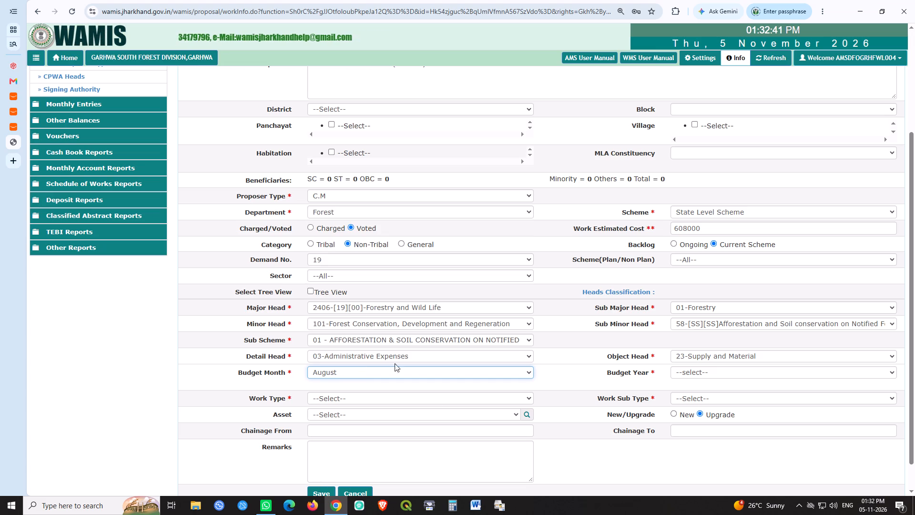
pyautogui.click(718, 374)
pyautogui.scroll(-5, 698, 349)
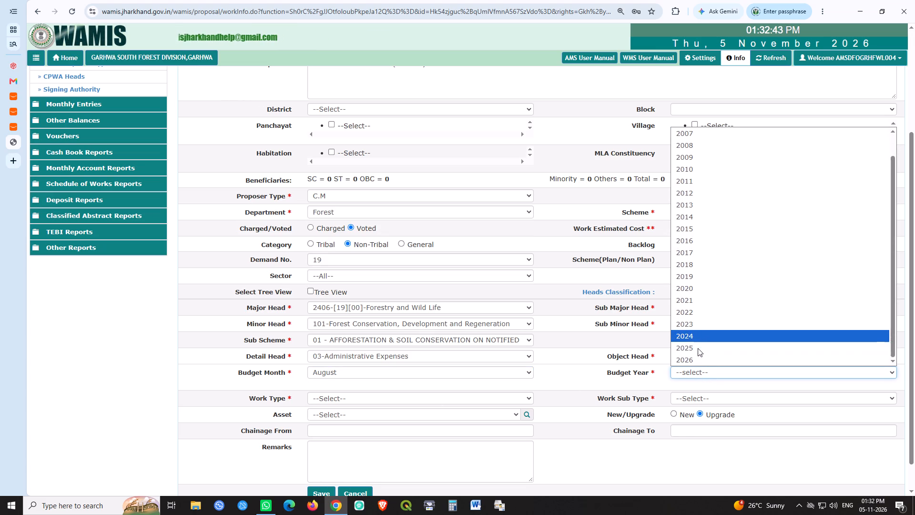
pyautogui.scroll(-2, 698, 348)
pyautogui.click(693, 360)
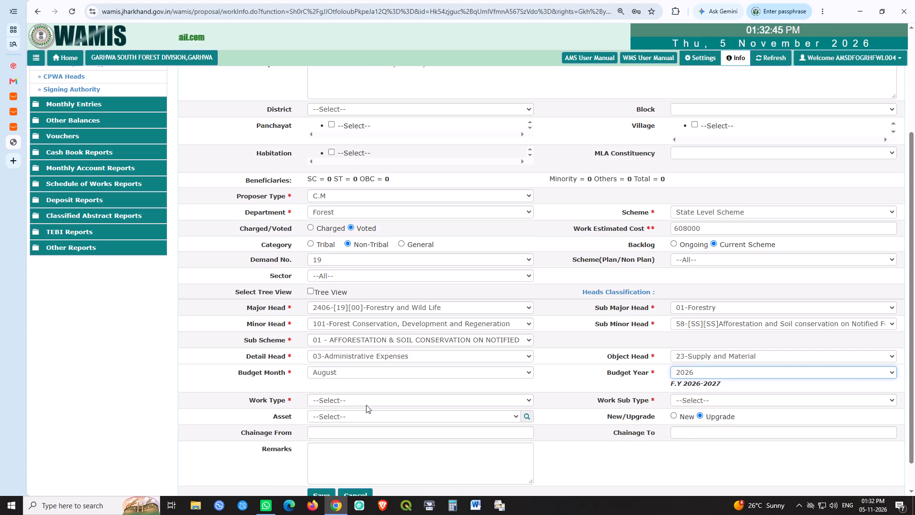
# Set the work type to FOREST and the work sub type to OTHERS, and save the material proposal.
pyautogui.click(369, 402)
pyautogui.click(326, 279)
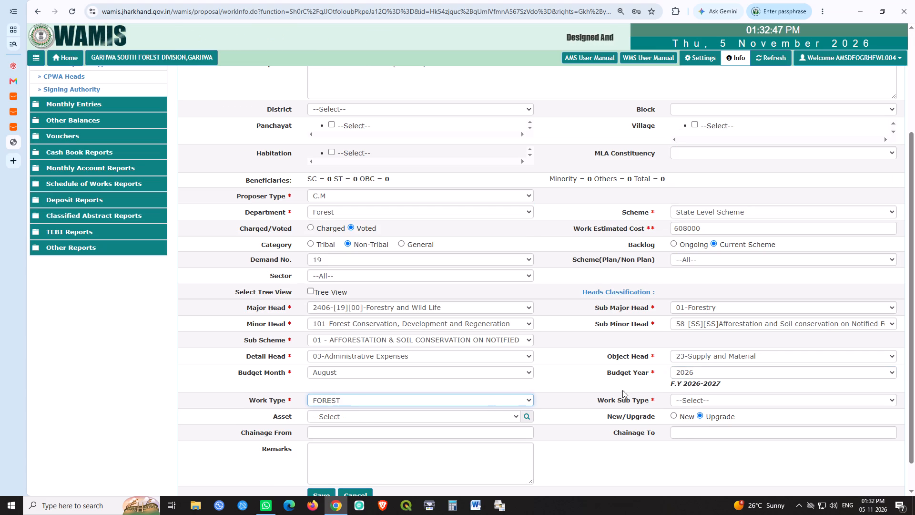
pyautogui.click(700, 400)
pyautogui.click(691, 422)
pyautogui.scroll(-3, 498, 396)
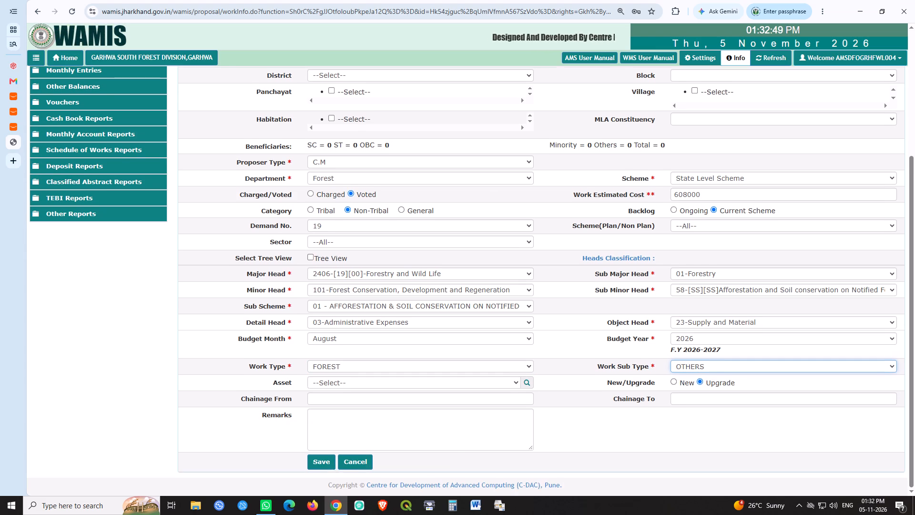
pyautogui.click(314, 460)
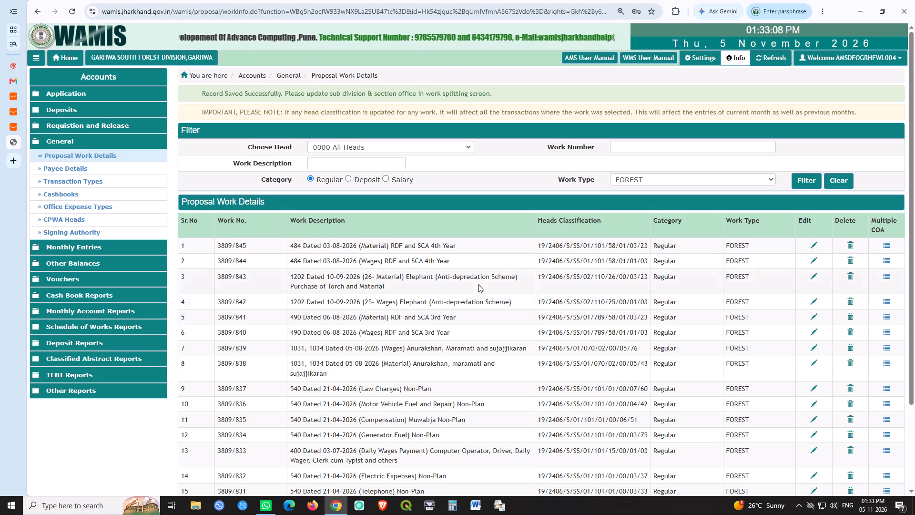
# Add another proposal work with the description "423 Dated 13-07-2026 (Wages) SCA and RDF 2nd Year".
pyautogui.scroll(-9, 257, 361)
pyautogui.click(200, 463)
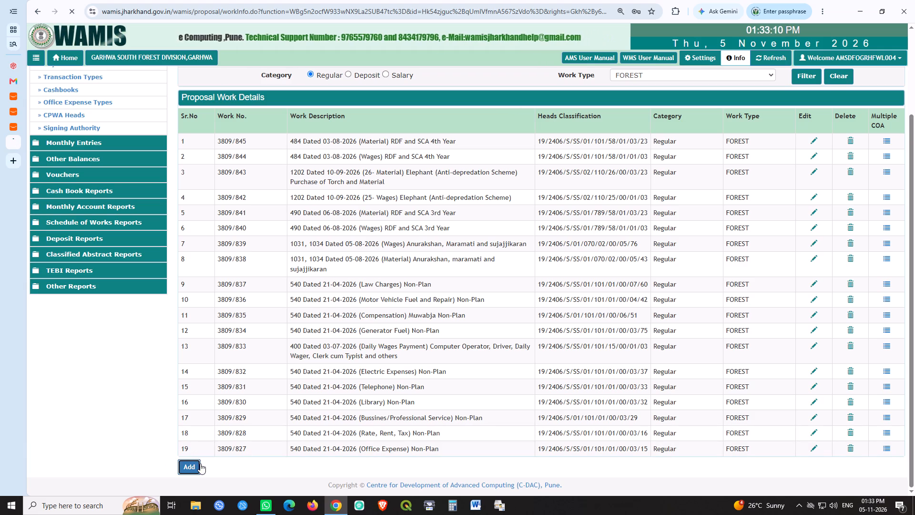
pyautogui.click(349, 216)
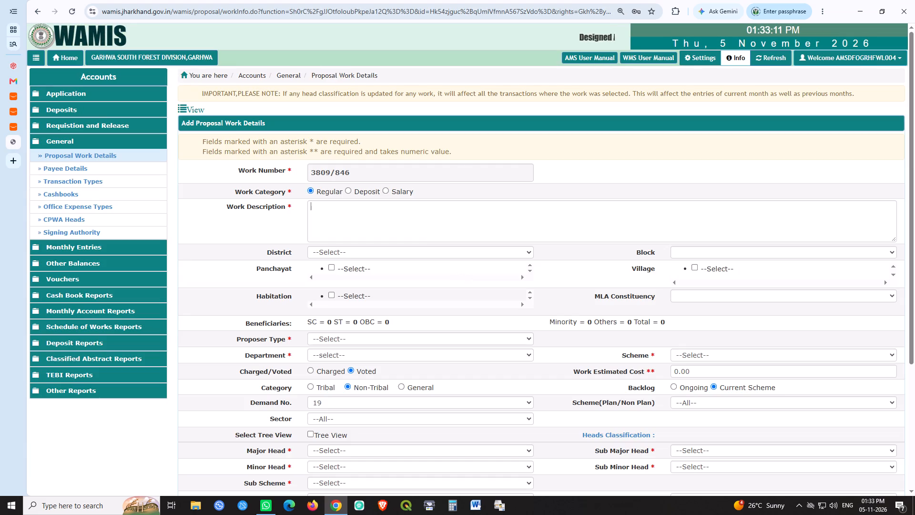
pyautogui.write('423 Dated')
pyautogui.press('space')
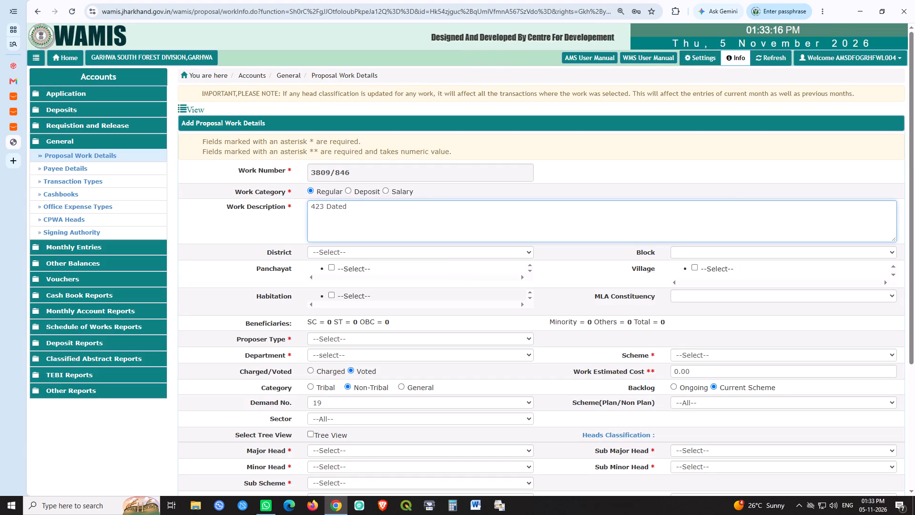
pyautogui.write('13-07-2026 (Wages)(')
pyautogui.press('space')
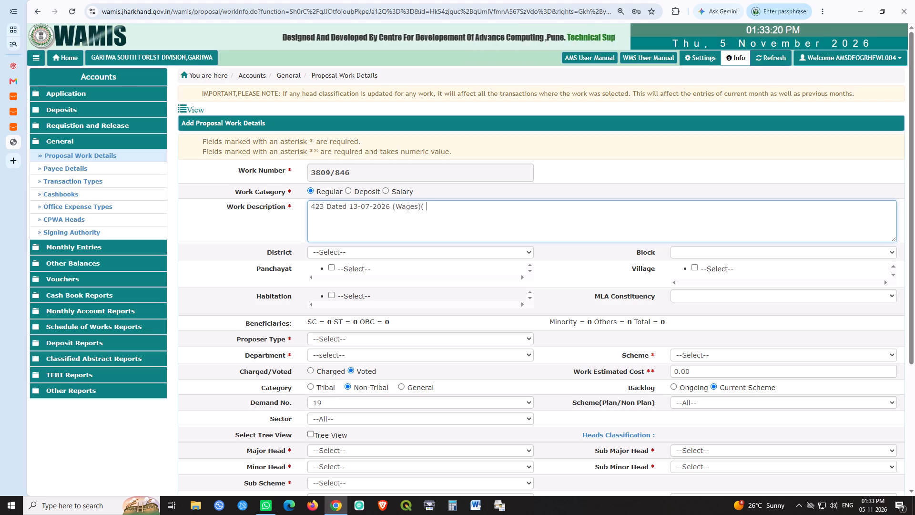
pyautogui.press('BackSpace')
pyautogui.press('BackSpace')
pyautogui.press('space')
pyautogui.write('SCA')
pyautogui.press('space')
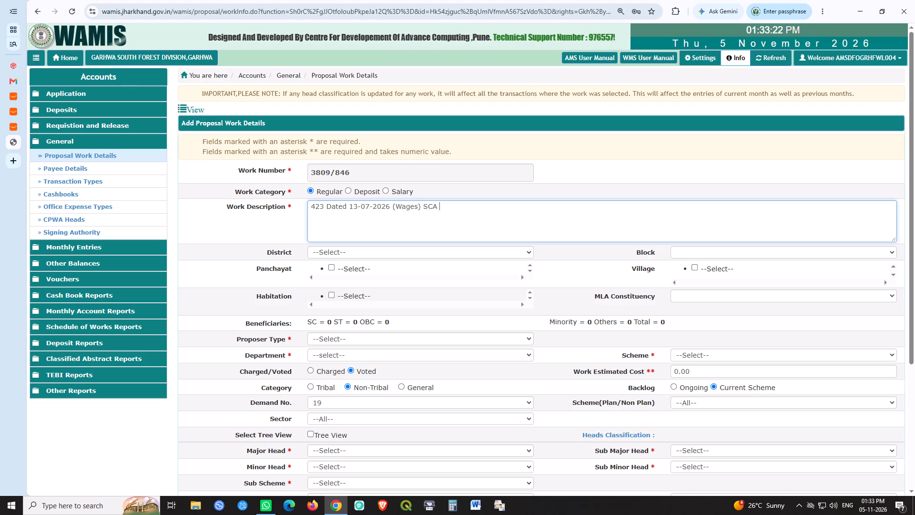
pyautogui.press('space')
pyautogui.write('and RDF')
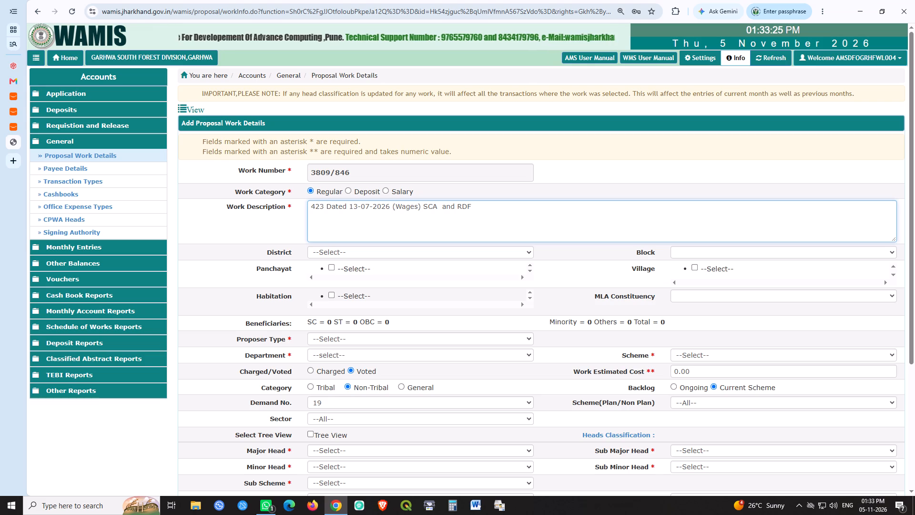
pyautogui.press('space')
pyautogui.write('2nd Yer')
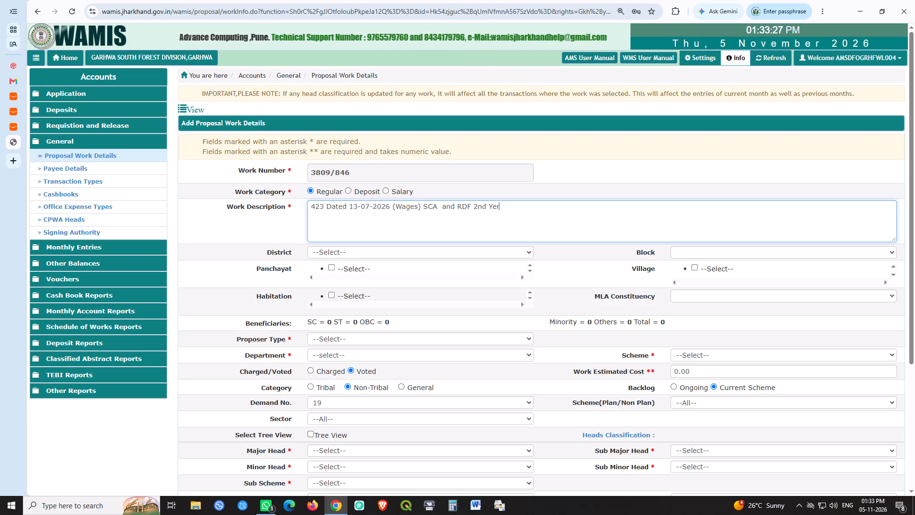
pyautogui.press('BackSpace')
pyautogui.write('ar')
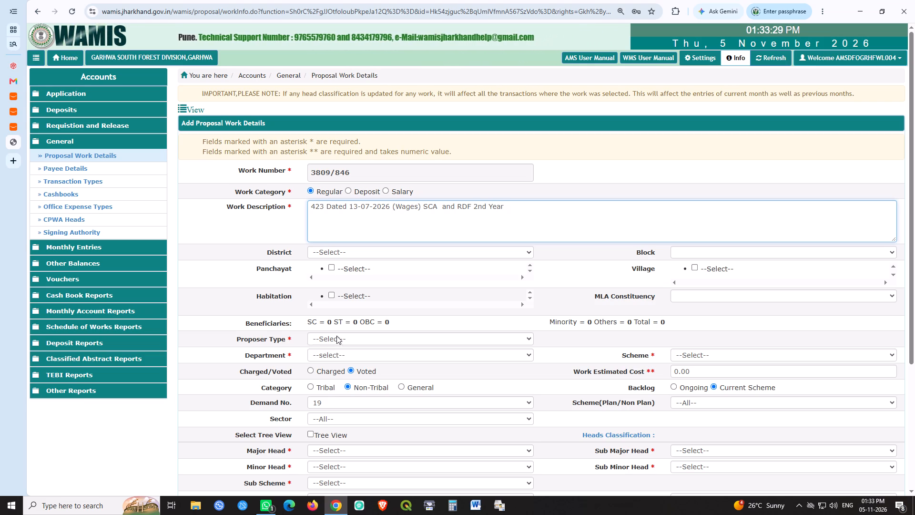
# Set the proposer type to C.M, department to Forest, scheme to State Level Scheme and work estimated cost to 3136000.
pyautogui.click(337, 335)
pyautogui.press('c')
pyautogui.press('Tab')
pyautogui.press('Tab')
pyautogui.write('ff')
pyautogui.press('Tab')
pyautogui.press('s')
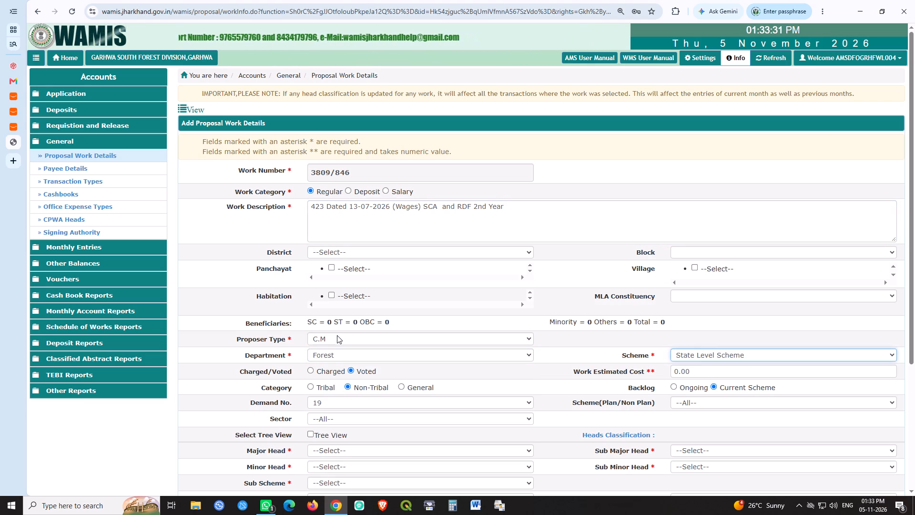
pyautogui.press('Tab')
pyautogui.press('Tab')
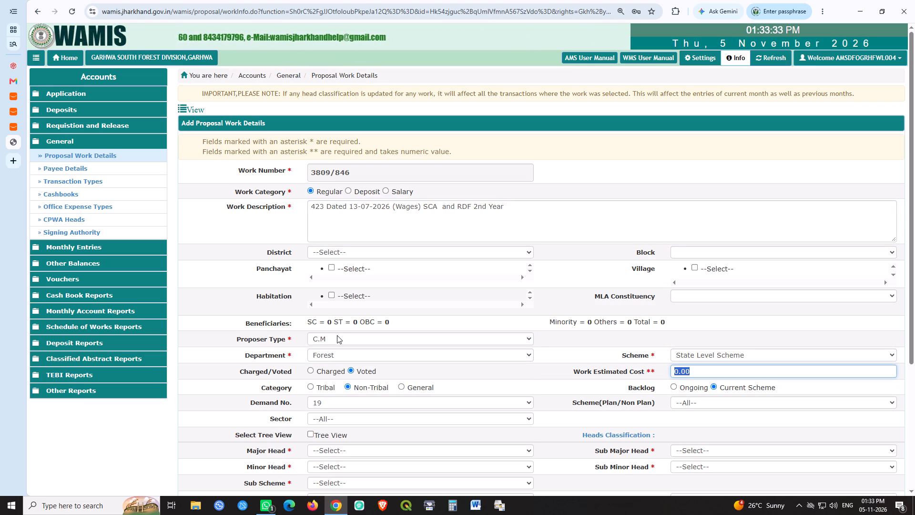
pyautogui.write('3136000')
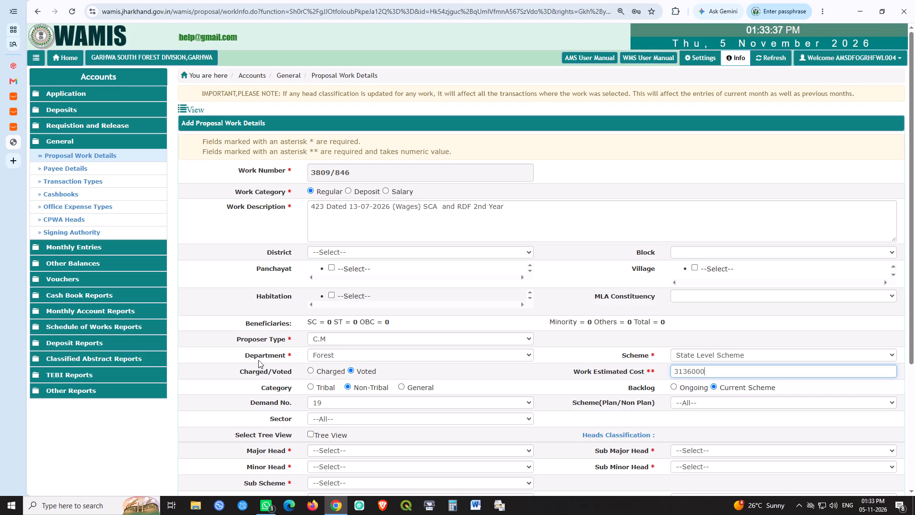
# Set major head 2406-[19][00]-Forestry and Wild Life, sub major head 01-Forestry and minor head 101-Forest Conservation, Development and Regeneration for the 2nd Year wages proposal.
pyautogui.scroll(-4, 396, 401)
pyautogui.click(359, 275)
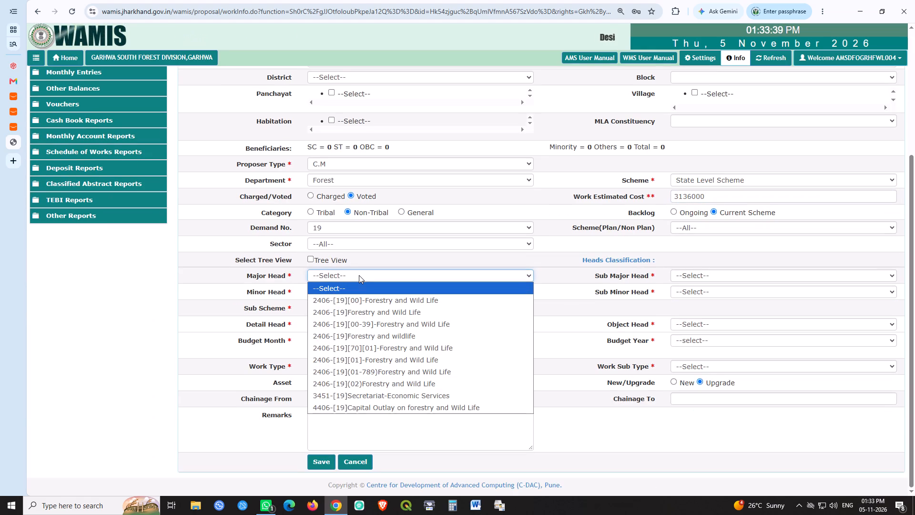
pyautogui.click(352, 298)
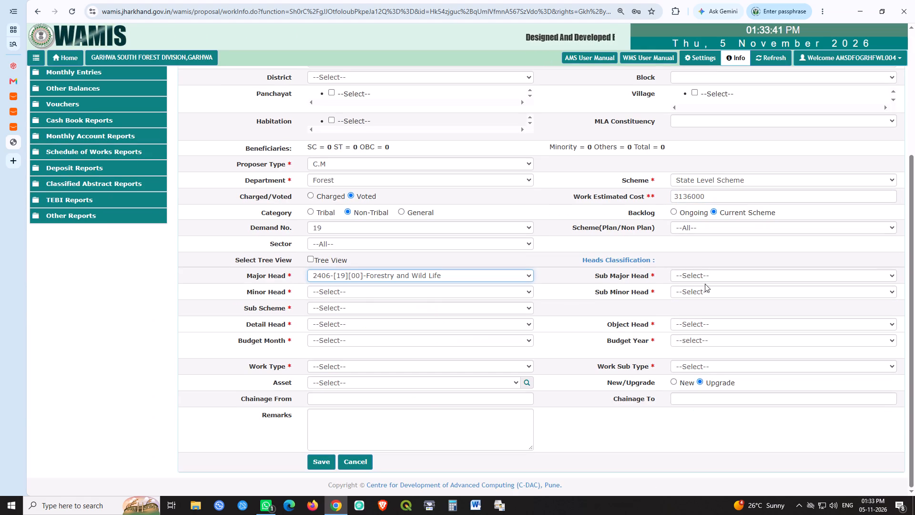
pyautogui.click(709, 275)
pyautogui.click(701, 299)
pyautogui.click(378, 288)
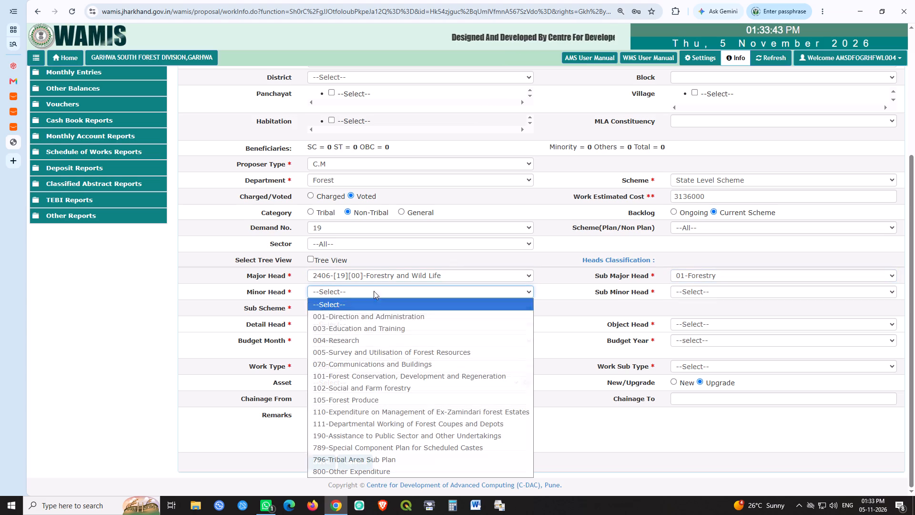
pyautogui.click(331, 373)
# Set sub minor head 58-[SS][SS]Afforestation and Soil conservation on Notified Forest Land and sub scheme 01 - AFFORESTATION & SOIL CONSERVATION ON NOTIFIED FOREST LAND.
pyautogui.click(698, 293)
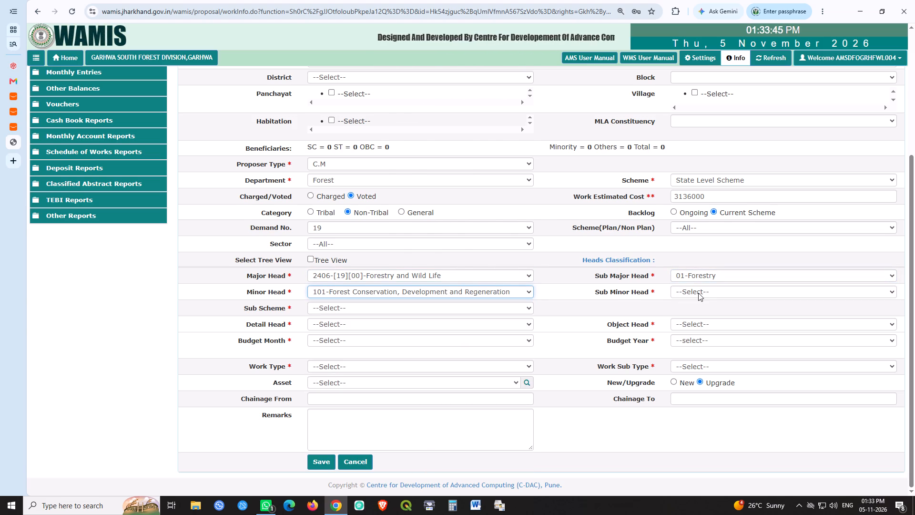
pyautogui.click(429, 230)
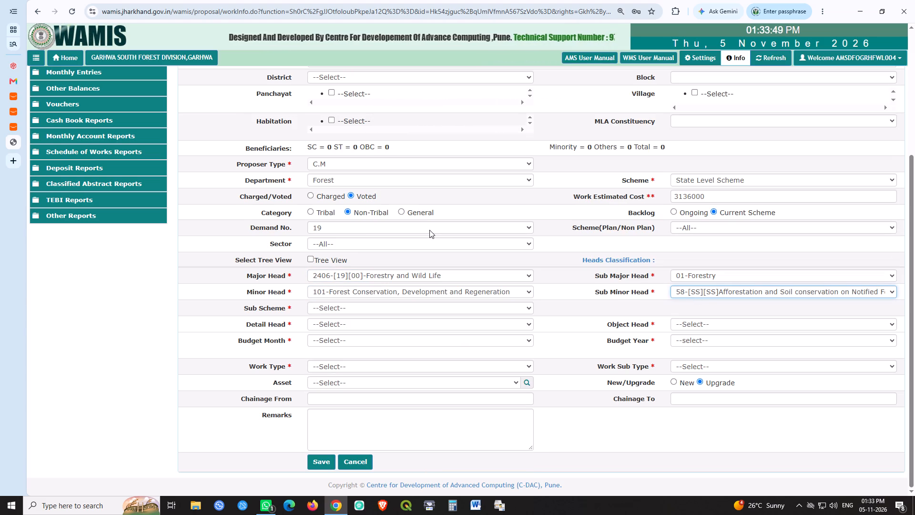
pyautogui.click(334, 303)
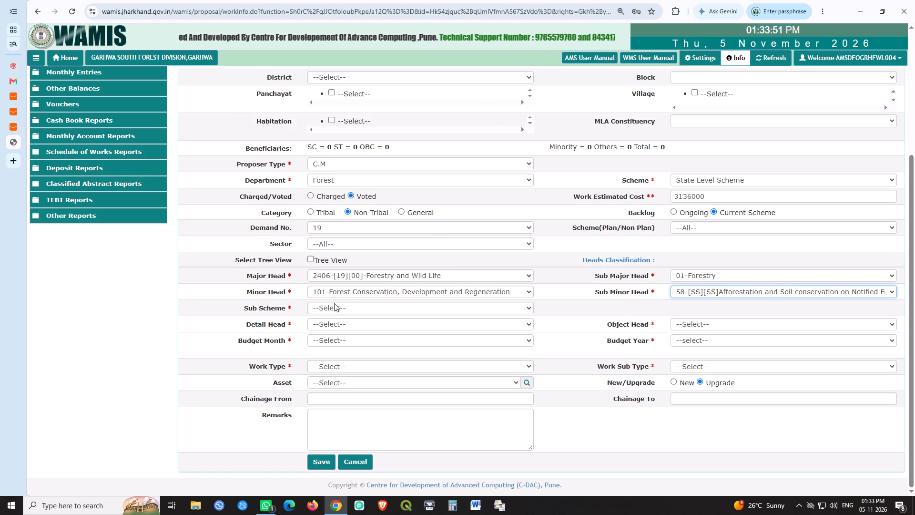
pyautogui.click(329, 328)
# Set the detail head to 01-Pay and Allowances and the object head to 03-Wages.
pyautogui.click(347, 323)
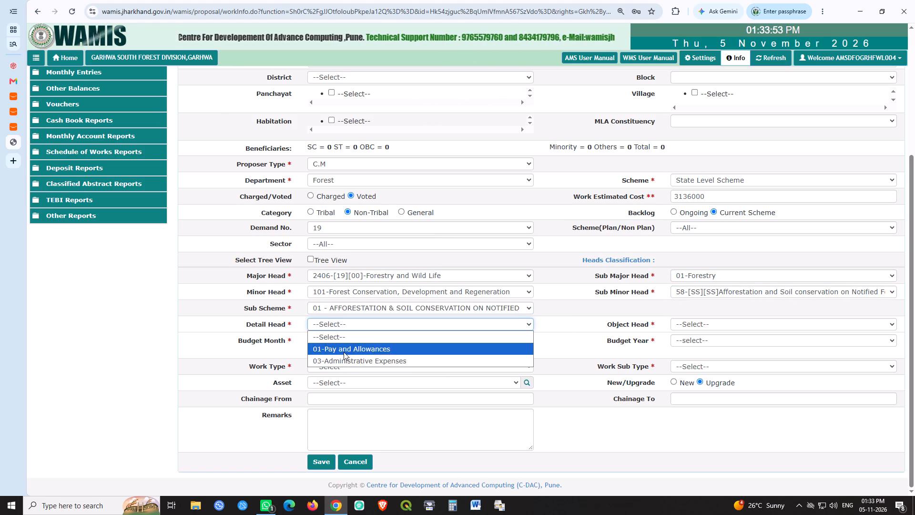
pyautogui.click(344, 352)
pyautogui.click(705, 317)
pyautogui.click(709, 324)
pyautogui.click(701, 348)
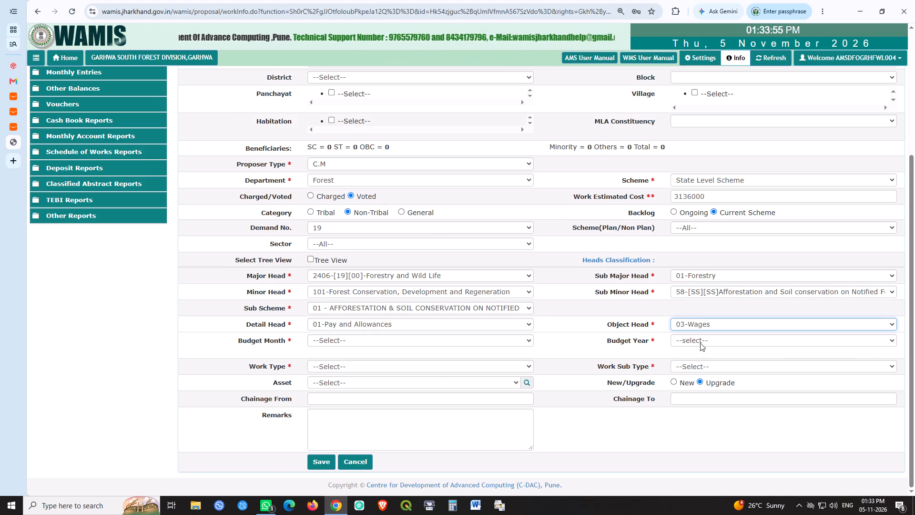
# Set the budget month to July and the budget year to 2026 for the 2nd Year wages proposal.
pyautogui.click(367, 340)
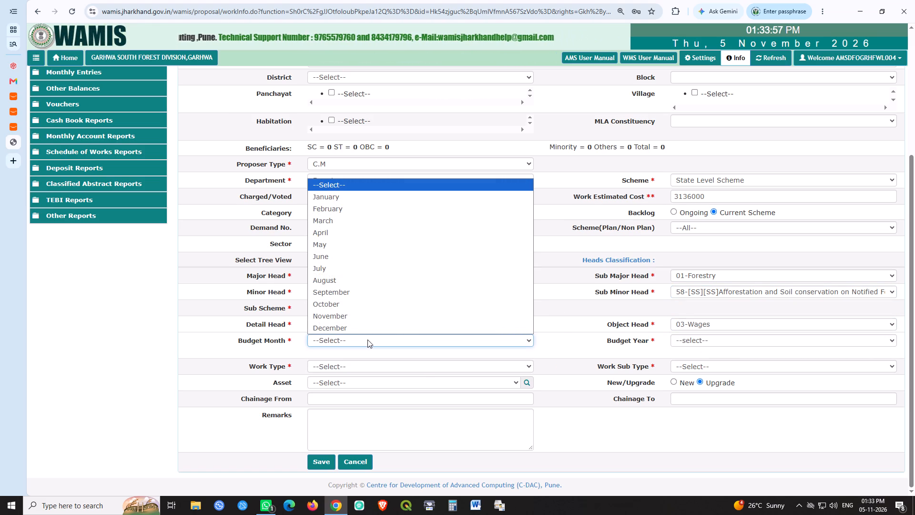
pyautogui.click(331, 267)
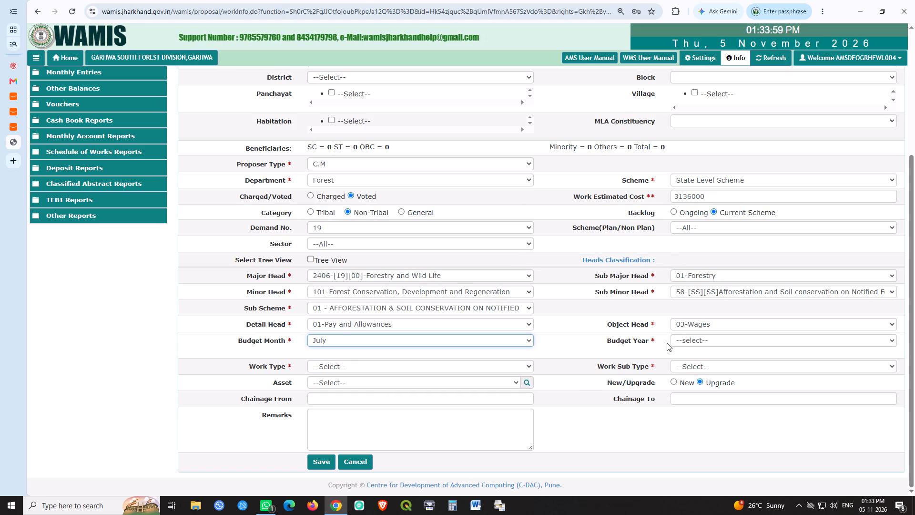
pyautogui.click(686, 342)
pyautogui.scroll(-10, 699, 264)
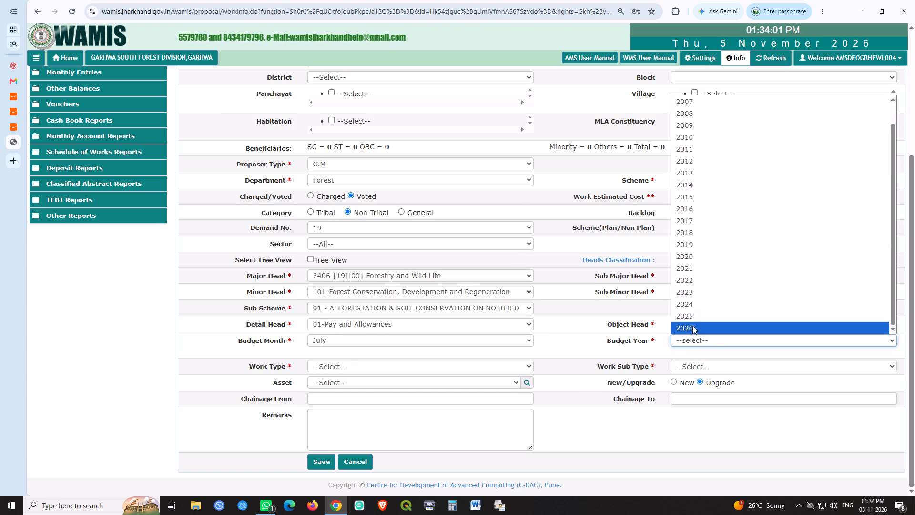
pyautogui.click(692, 326)
# Set the work type to FOREST and work sub type to OTHERS, and save the 2nd Year wages proposal.
pyautogui.click(331, 366)
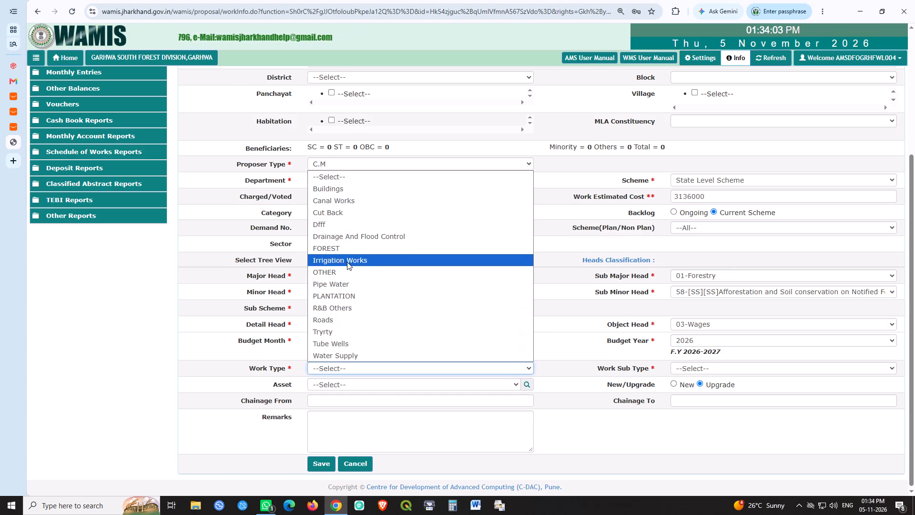
pyautogui.click(351, 252)
pyautogui.click(702, 371)
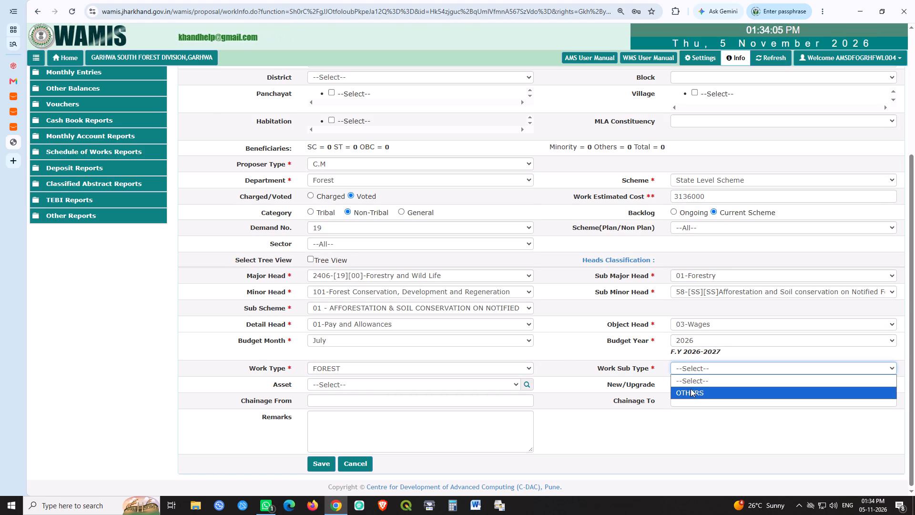
pyautogui.click(690, 390)
pyautogui.click(313, 465)
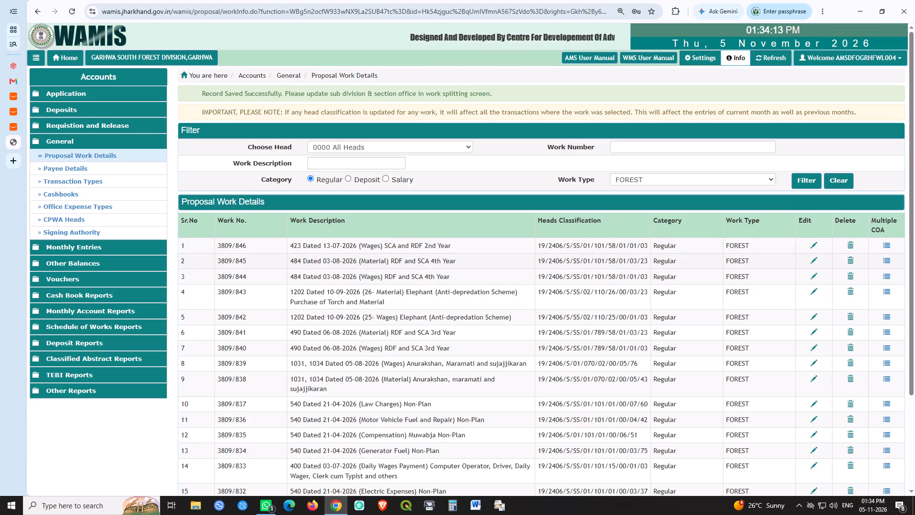
# Add a new work proposal with the description "423 Dated 13-07-2026 (Material) SCA and RDF 2nd Year".
pyautogui.scroll(-6, 414, 422)
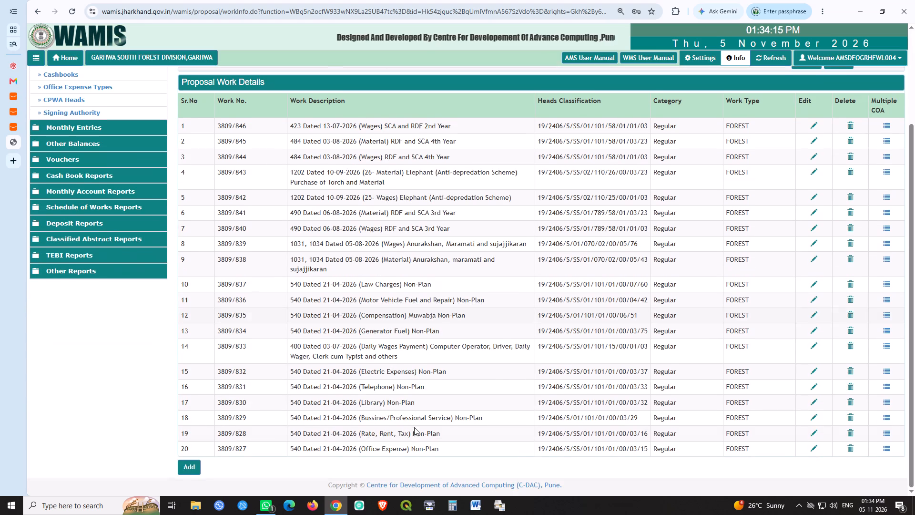
pyautogui.scroll(-2, 414, 427)
pyautogui.scroll(2, 601, 236)
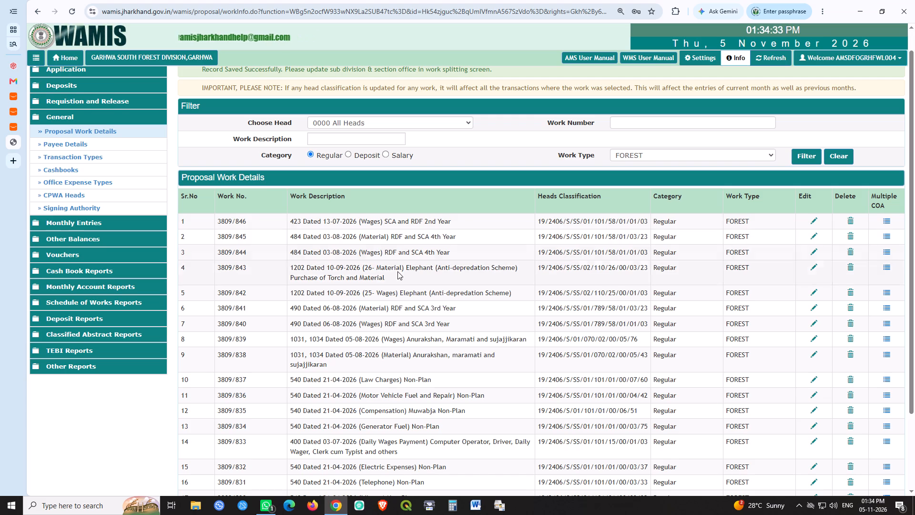
pyautogui.scroll(-6, 397, 271)
pyautogui.click(187, 480)
pyautogui.click(188, 469)
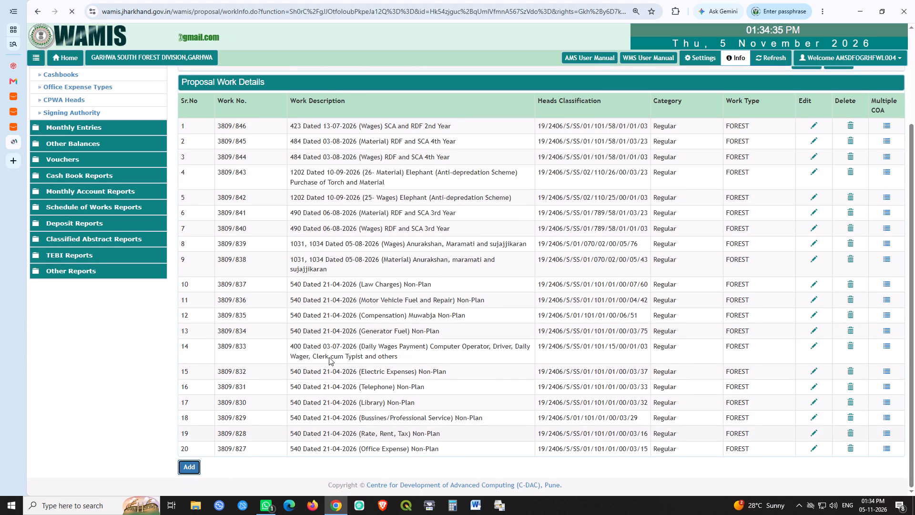
pyautogui.click(381, 218)
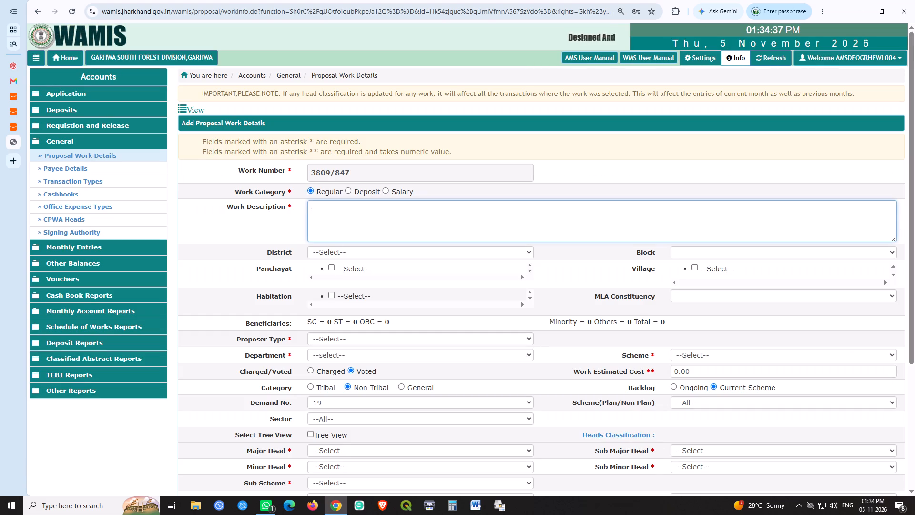
pyautogui.write('423 Dated')
pyautogui.press('space')
pyautogui.write('13-07-2026 ()')
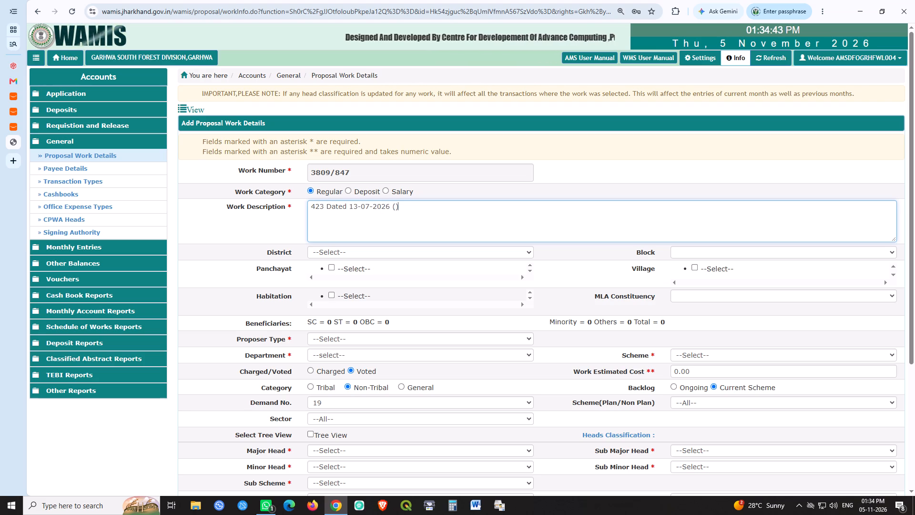
pyautogui.press('BackSpace')
pyautogui.write('Material)')
pyautogui.press('space')
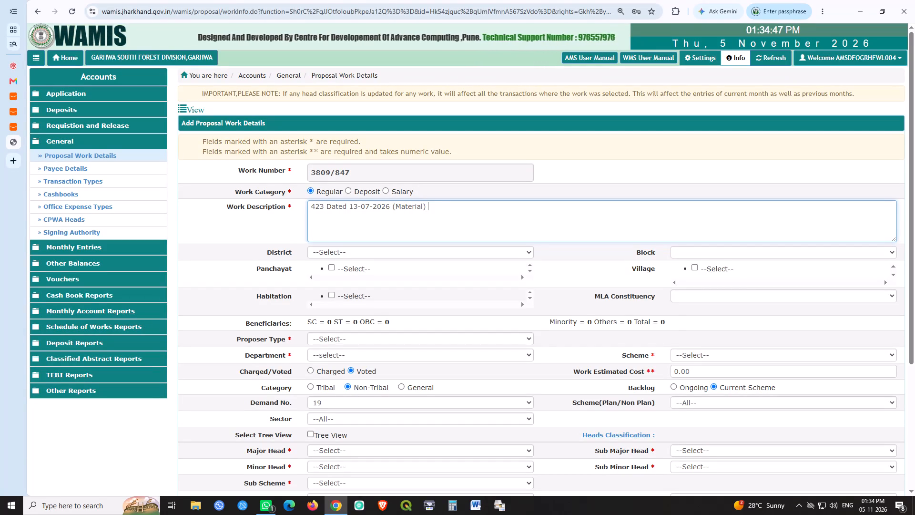
pyautogui.write('SCA and RDF')
pyautogui.press('space')
pyautogui.write('2nd Year')
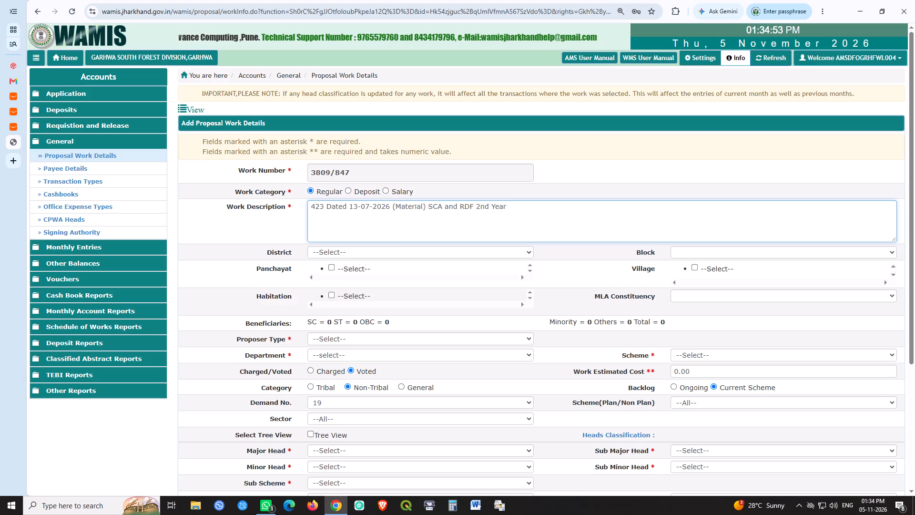
# Set the proposer type to C.M, department to Forest, scheme to State Level Scheme and work estimated cost to 506000.
pyautogui.scroll(-2, 396, 233)
pyautogui.click(348, 243)
pyautogui.press('c')
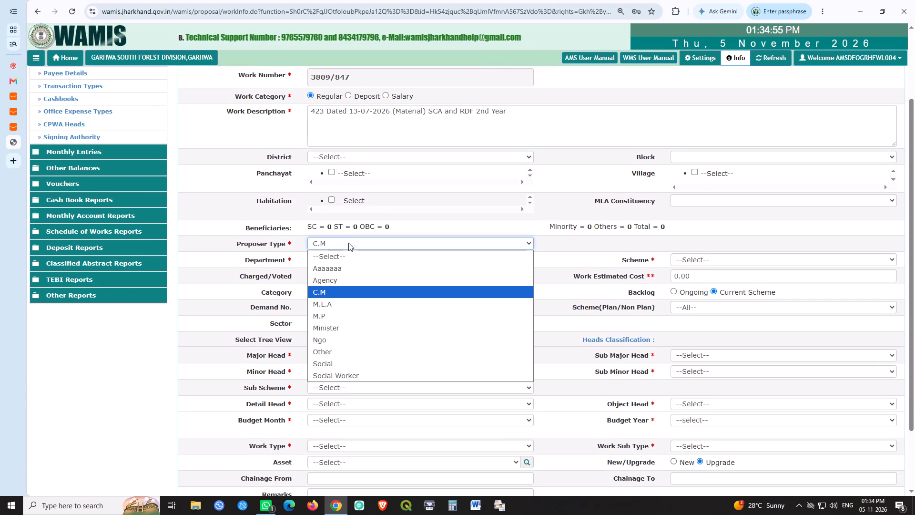
pyautogui.press('Tab')
pyautogui.press('Tab')
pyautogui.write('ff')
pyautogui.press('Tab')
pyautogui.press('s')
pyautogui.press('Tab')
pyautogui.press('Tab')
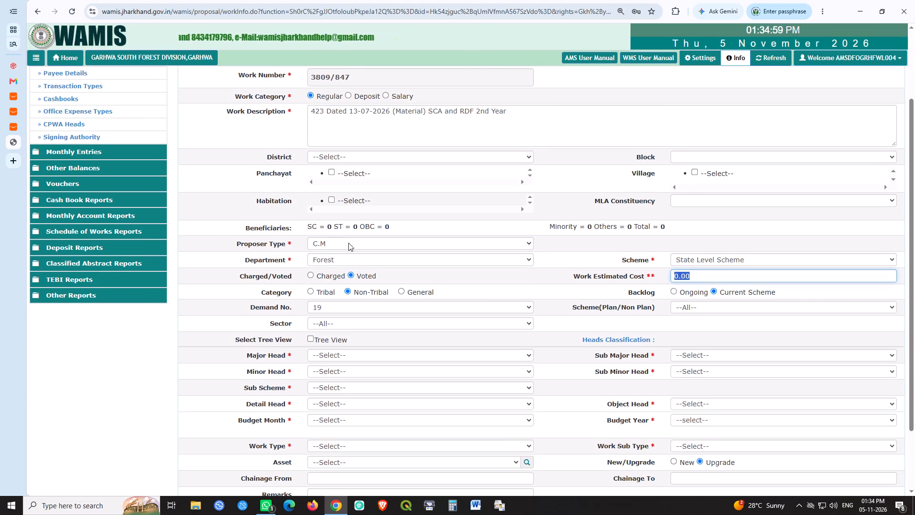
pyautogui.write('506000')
pyautogui.click(577, 357)
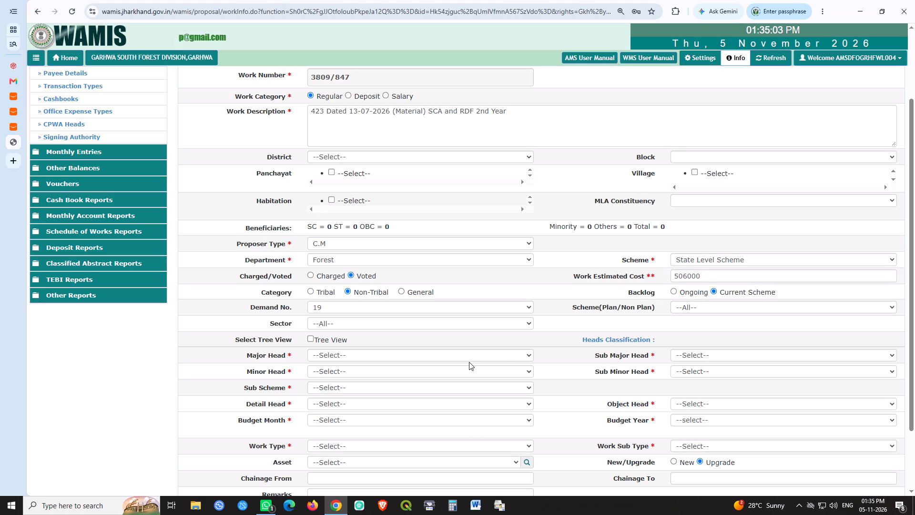
# Set major head 2406-[19][00]-Forestry and Wild Life, sub major head 01-Forestry and minor head 101-Forest Conservation, Development and Regeneration for the 2nd Year material proposal.
pyautogui.click(455, 361)
pyautogui.click(437, 355)
pyautogui.click(346, 380)
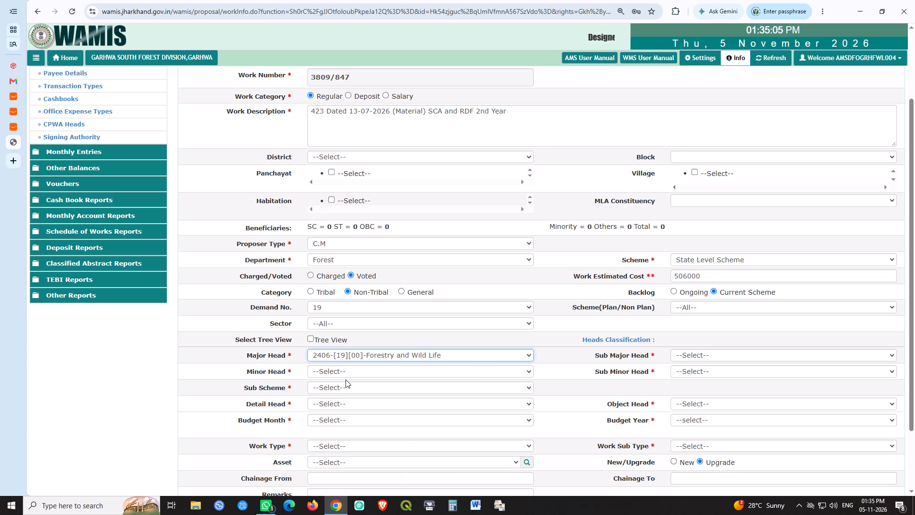
pyautogui.click(722, 356)
pyautogui.click(706, 381)
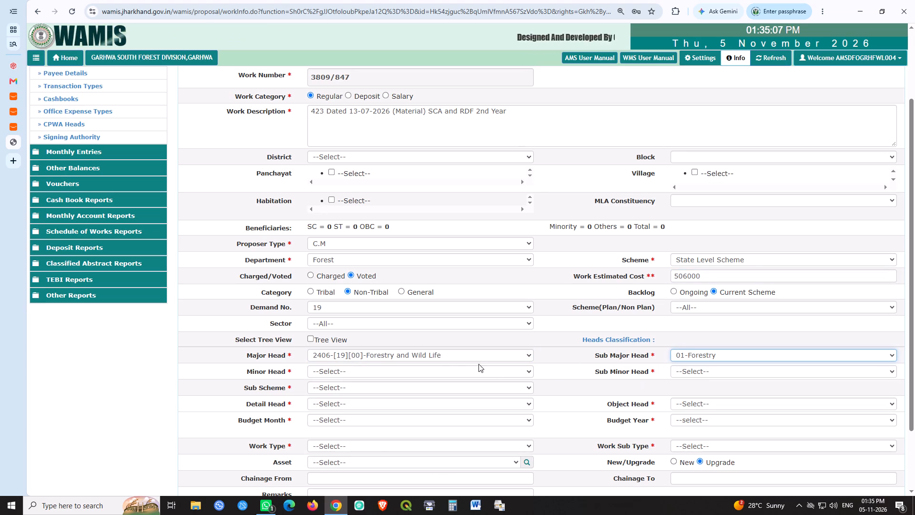
pyautogui.click(408, 376)
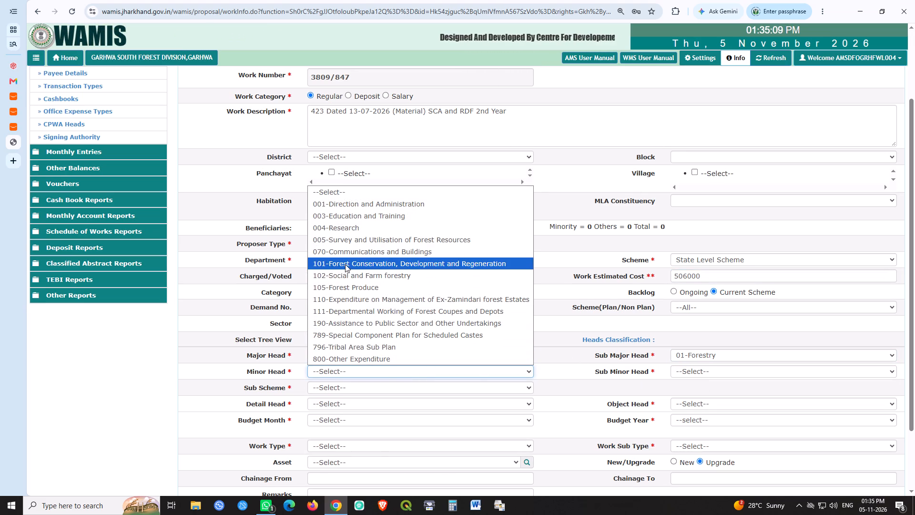
pyautogui.click(345, 264)
# Set sub minor head 58-[SS][SS]Afforestation and Soil conservation on Notified Forest Land and sub scheme 01 - AFFORESTATION & SOIL CONSERVATION ON NOTIFIED FOREST LAND.
pyautogui.click(701, 371)
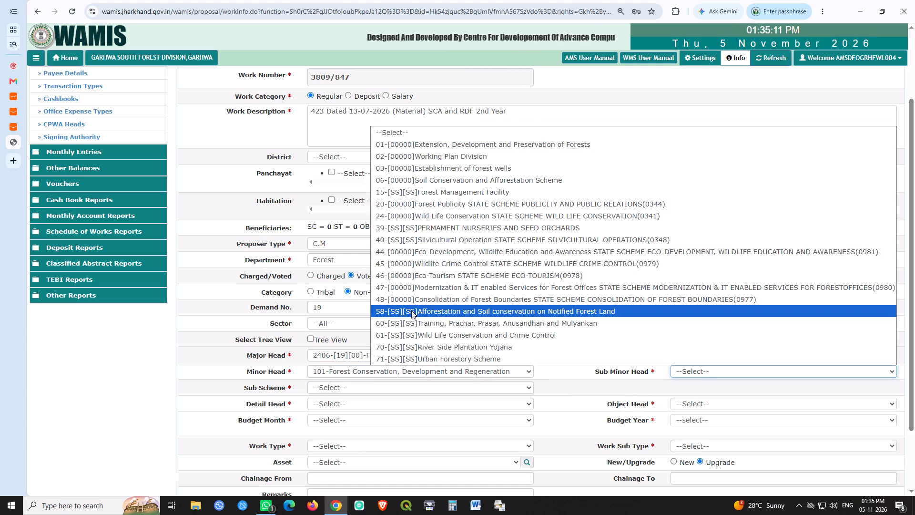
pyautogui.click(405, 307)
pyautogui.click(361, 396)
pyautogui.click(355, 391)
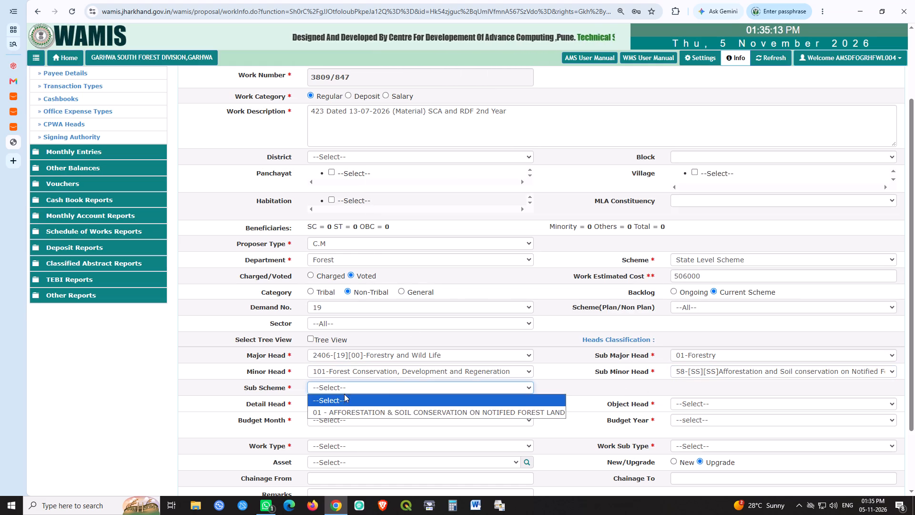
pyautogui.click(336, 408)
# Set the detail head to 03-Administrative Expenses and the object head to 23-Supply and Material.
pyautogui.click(346, 401)
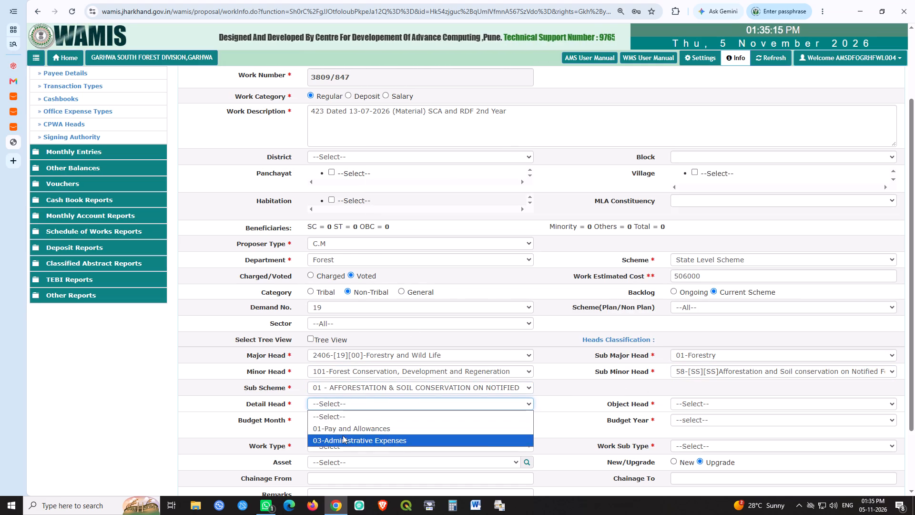
pyautogui.click(343, 435)
pyautogui.click(721, 404)
pyautogui.click(697, 428)
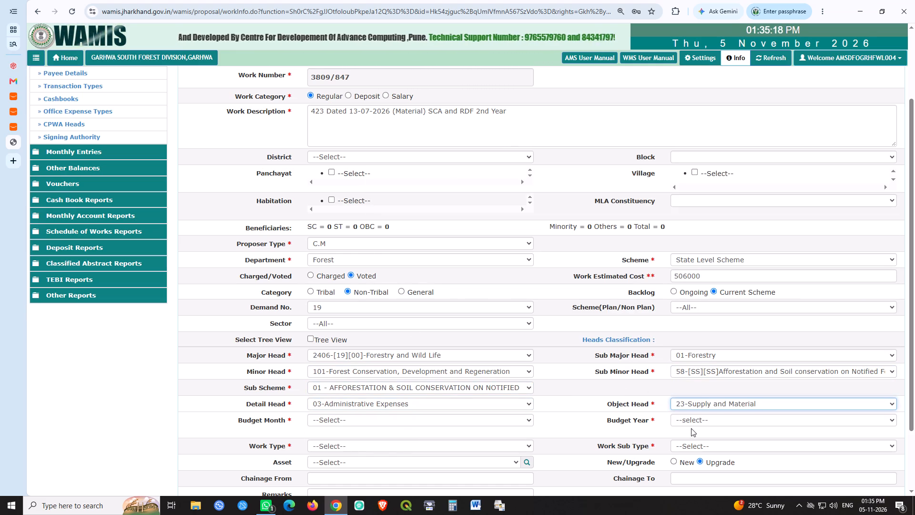
# Set the budget month to July and the budget year to 2026 for the 2nd Year material proposal.
pyautogui.click(333, 424)
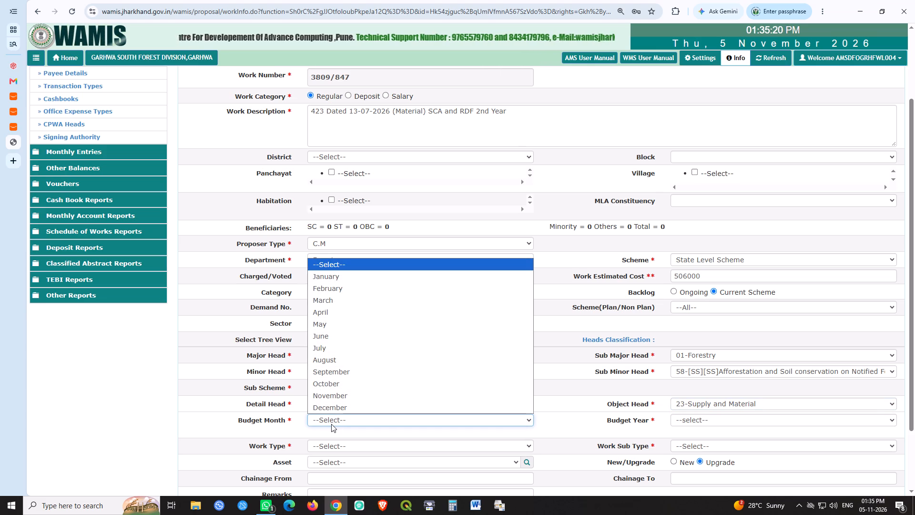
pyautogui.click(333, 350)
pyautogui.click(707, 422)
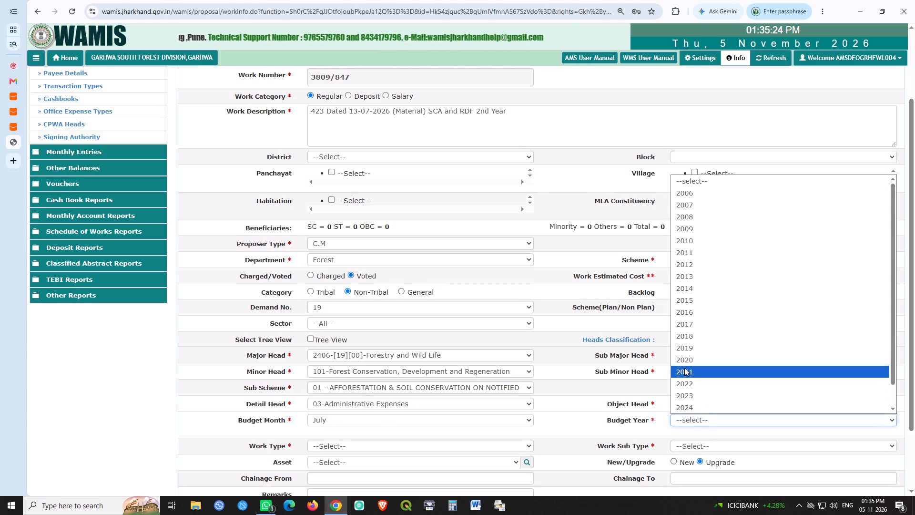
pyautogui.scroll(-9, 686, 367)
pyautogui.click(695, 402)
# Set the work type to FOREST and work sub type to OTHERS, and save the 2nd Year material proposal.
pyautogui.scroll(-2, 376, 351)
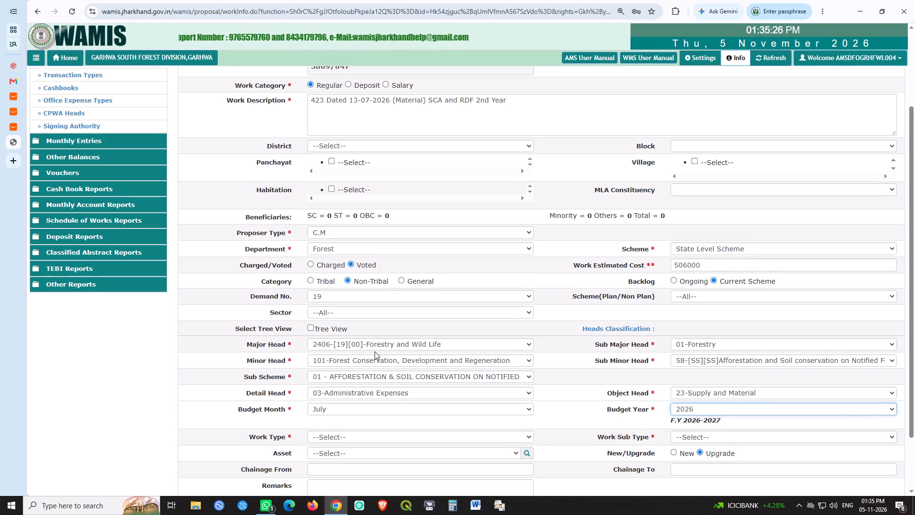
pyautogui.scroll(-2, 375, 351)
pyautogui.click(355, 366)
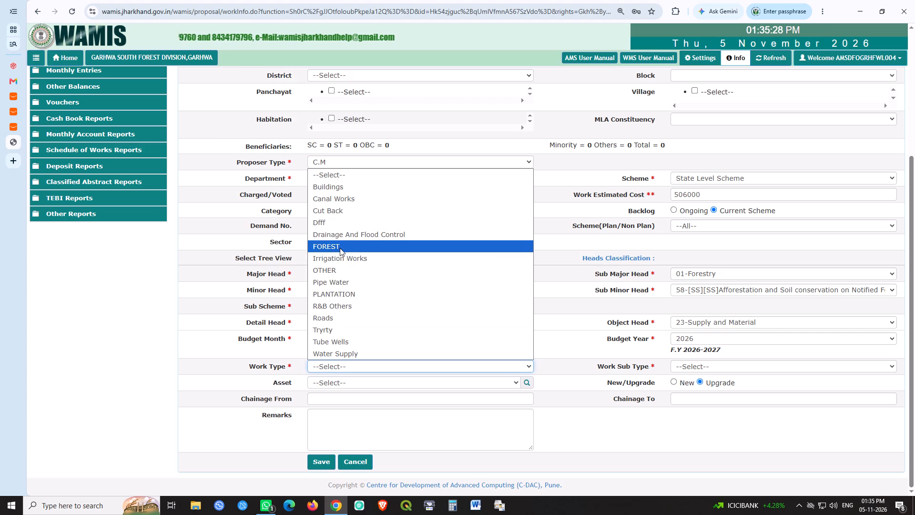
pyautogui.click(340, 247)
pyautogui.click(698, 366)
pyautogui.click(688, 387)
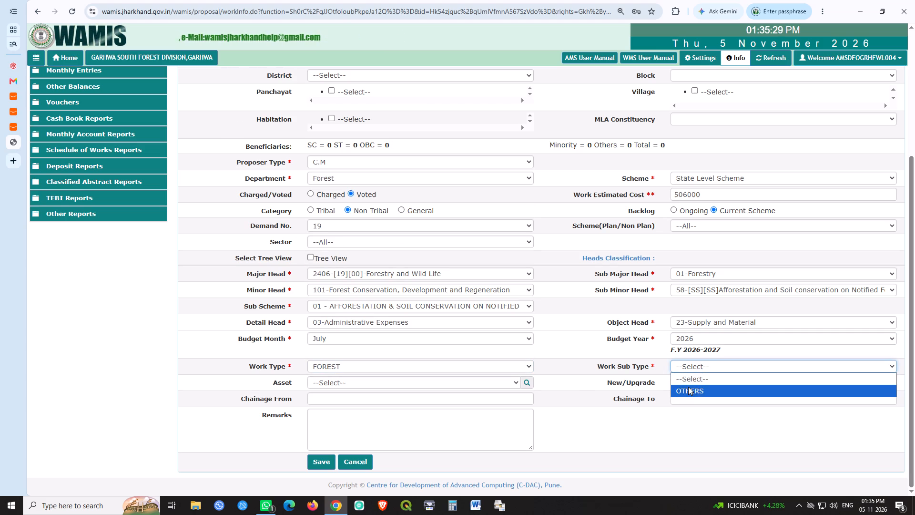
pyautogui.click(590, 403)
pyautogui.click(323, 454)
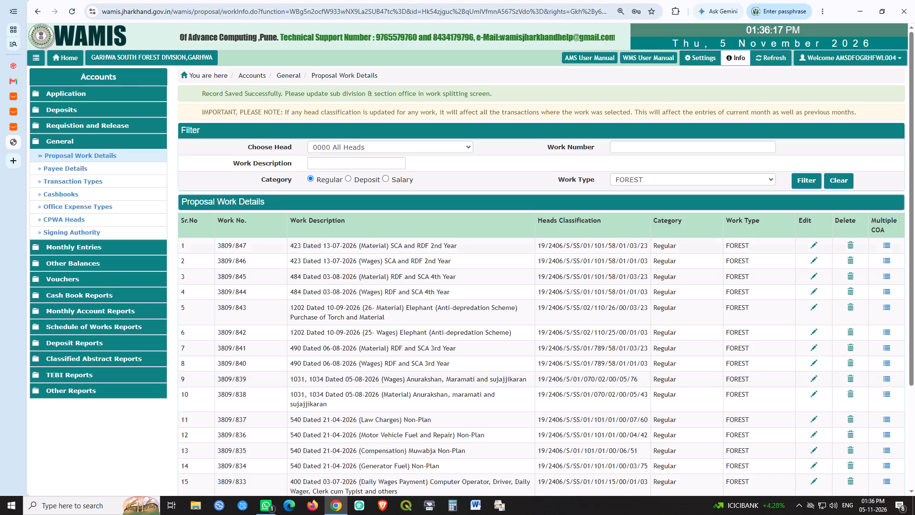
# Add a new work proposal and begin its work description with "Letter no. 483 Dated 03-08-2026".
pyautogui.scroll(-11, 324, 263)
pyautogui.click(190, 462)
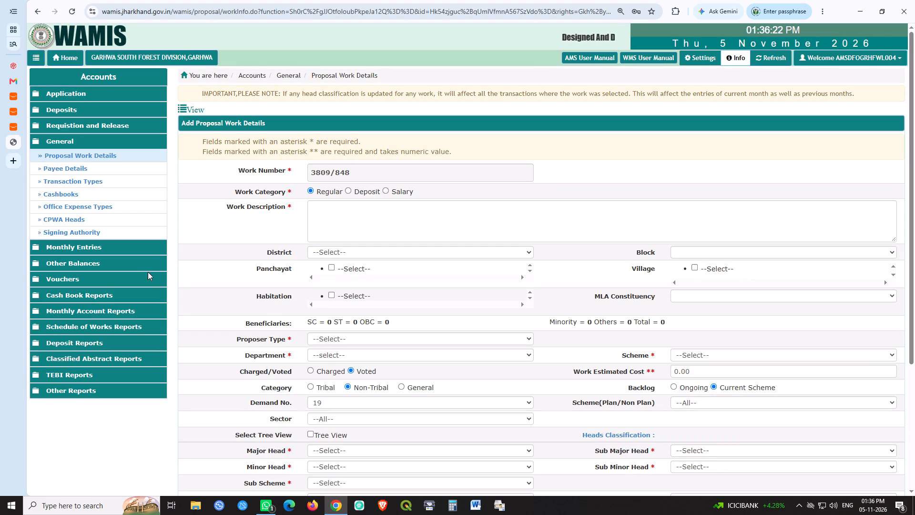
pyautogui.click(358, 202)
pyautogui.write('Letter no.')
pyautogui.press('space')
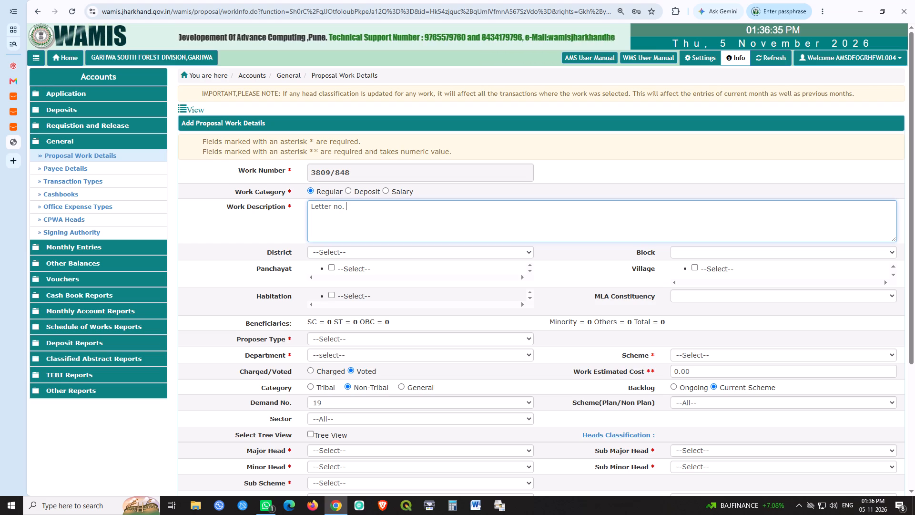
pyautogui.write('483 Dated')
pyautogui.press('space')
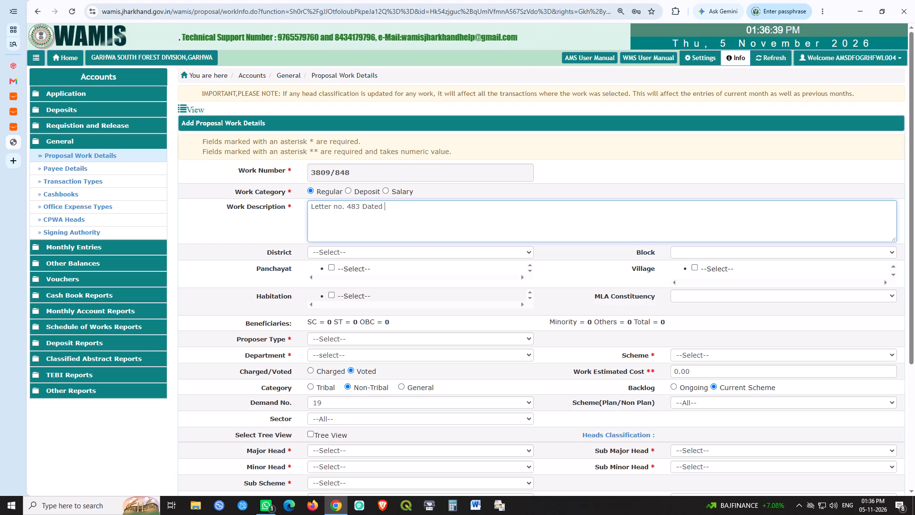
pyautogui.write('03-08-226')
pyautogui.press('BackSpace')
pyautogui.press('BackSpace')
pyautogui.write('026')
pyautogui.press('space')
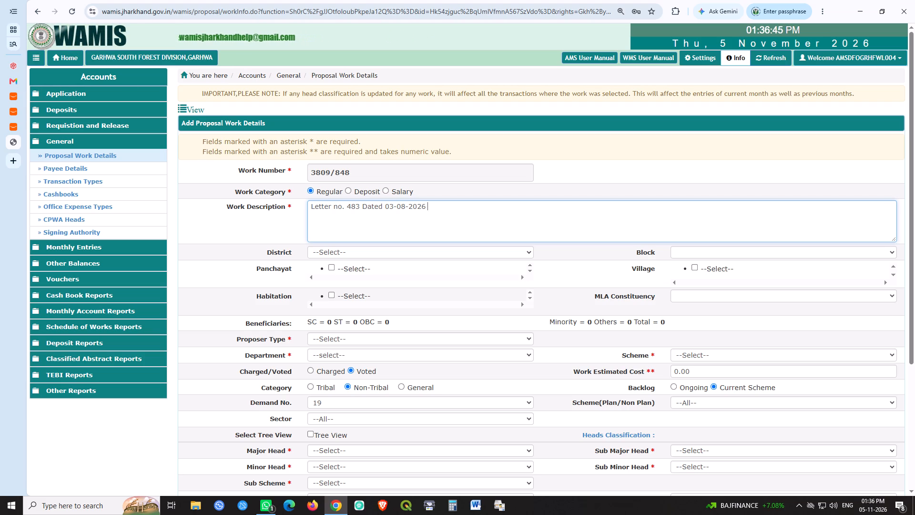
# Complete the work description with "(Wages) SCA and RDF 6th Year".
pyautogui.write('(Wagte')
pyautogui.press('BackSpace')
pyautogui.press('BackSpace')
pyautogui.press('BackSpace')
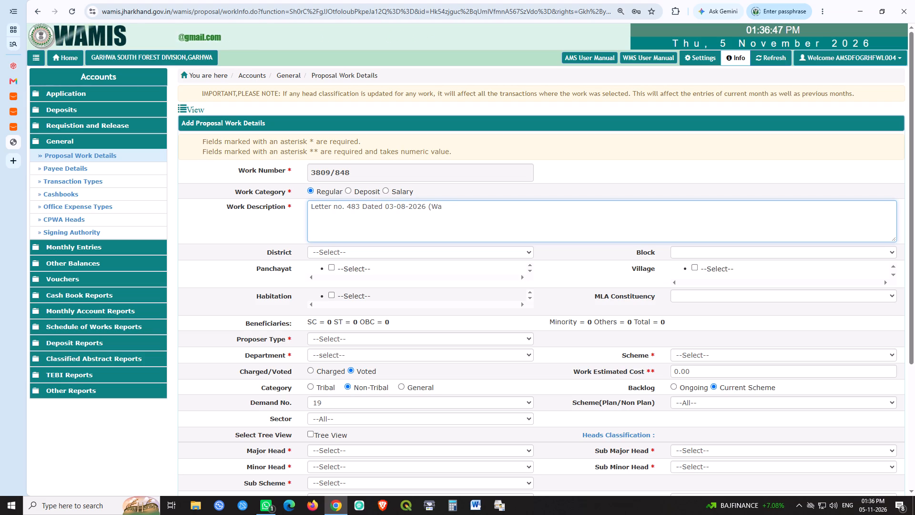
pyautogui.write('ter')
pyautogui.press('BackSpace')
pyautogui.press('BackSpace')
pyautogui.press('BackSpace')
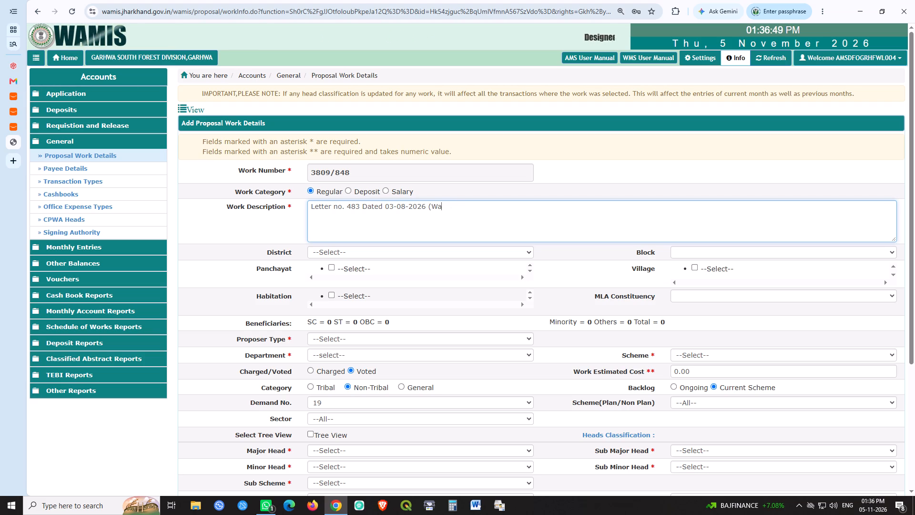
pyautogui.write('ges)')
pyautogui.press('space')
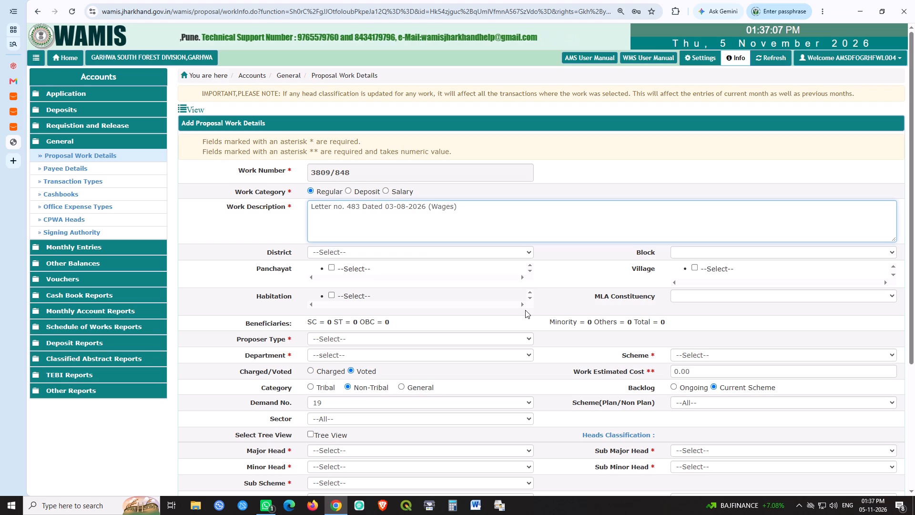
pyautogui.write('SCA')
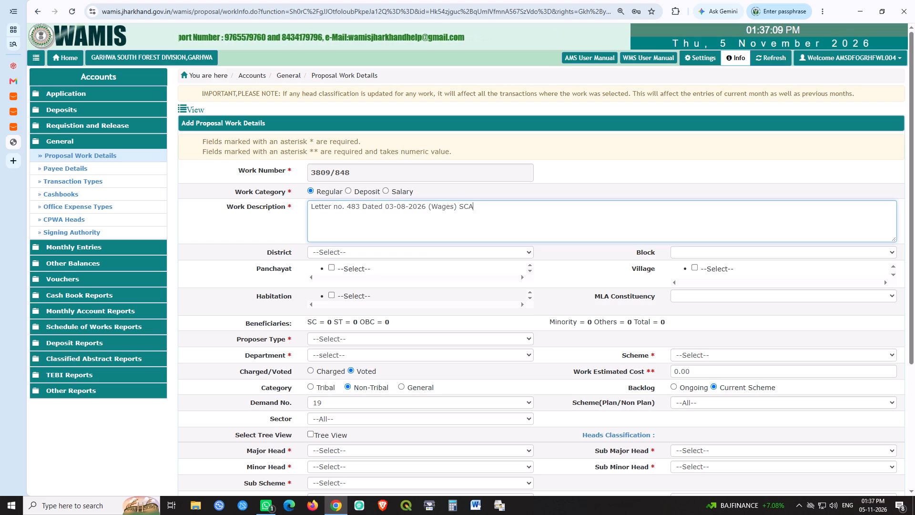
pyautogui.press('space')
pyautogui.write('and RDF')
pyautogui.press('space')
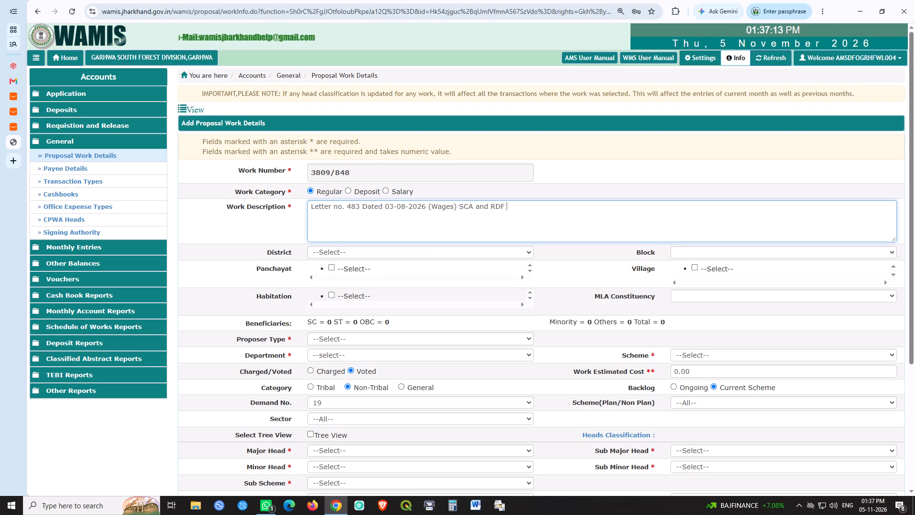
pyautogui.write('6th Year')
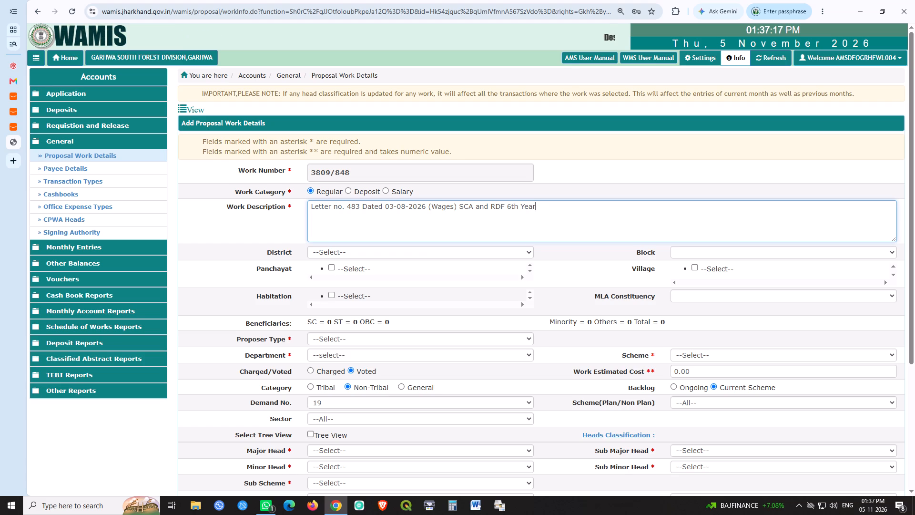
# Set the proposer type to C.M, department to Finance, scheme to State Level Scheme and work estimated cost to 854000.
pyautogui.click(363, 342)
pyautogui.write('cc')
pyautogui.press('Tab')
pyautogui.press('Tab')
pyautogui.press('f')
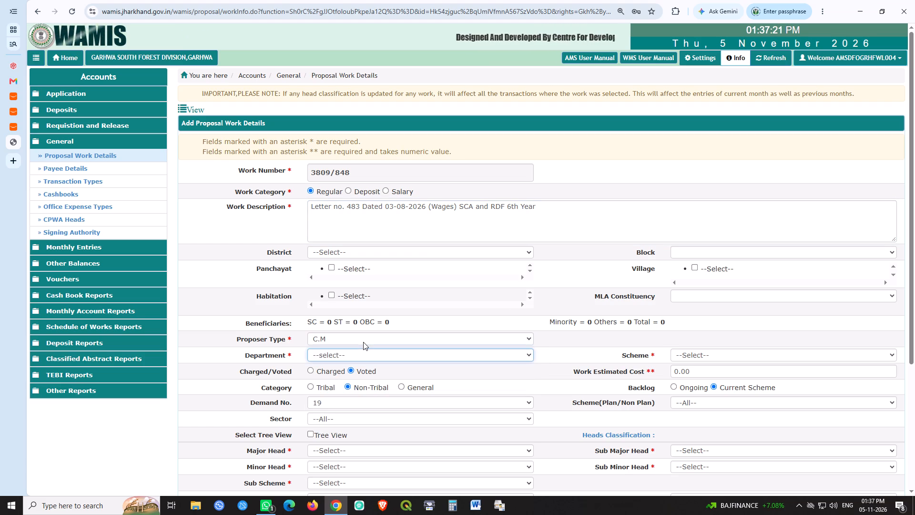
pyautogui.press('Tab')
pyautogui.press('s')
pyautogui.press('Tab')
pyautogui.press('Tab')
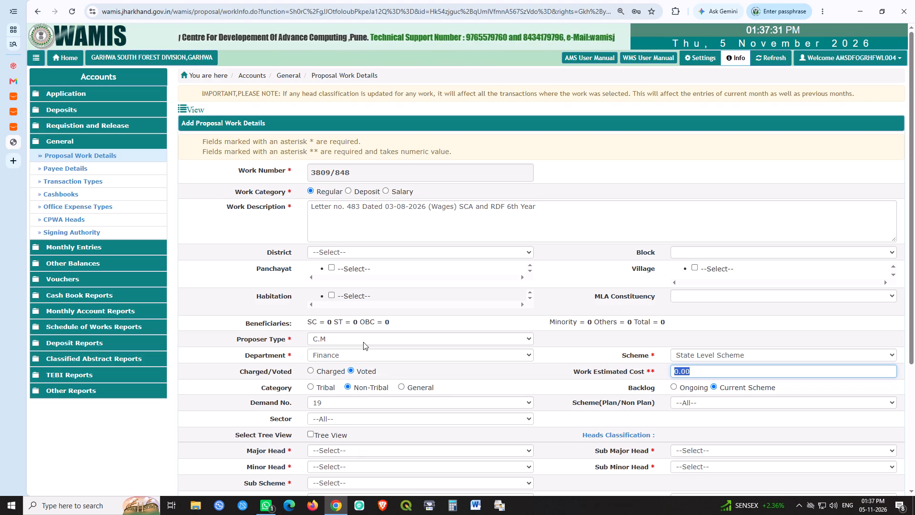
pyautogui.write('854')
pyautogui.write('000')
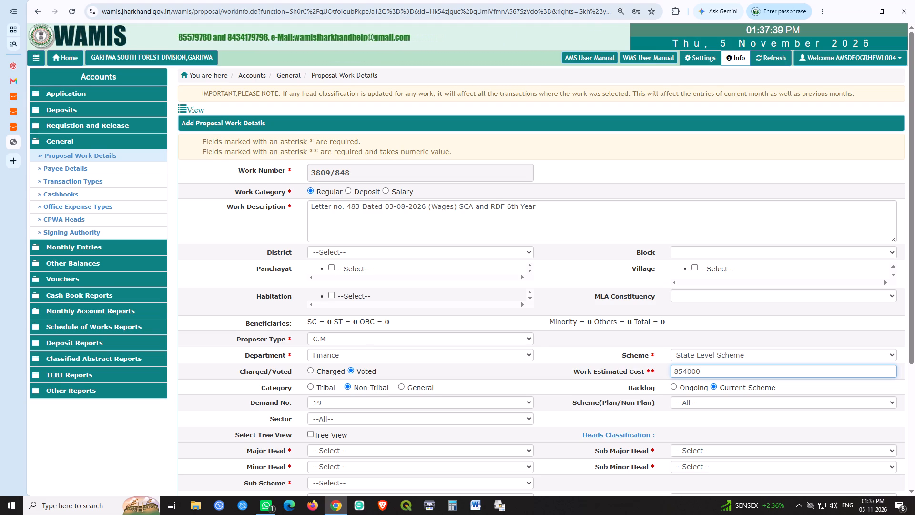
# Set the major head to 2406-[19][00]-Forestry and Wild Life, sub major head to 01-Forestry and minor head to 101-Forest Conservation, Development and Regeneration.
pyautogui.scroll(-3, 367, 409)
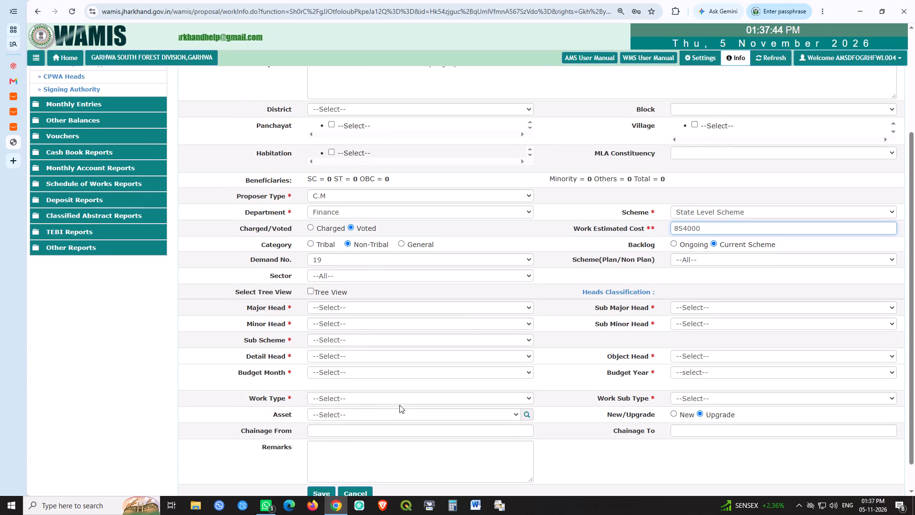
pyautogui.scroll(-1, 520, 323)
pyautogui.click(347, 274)
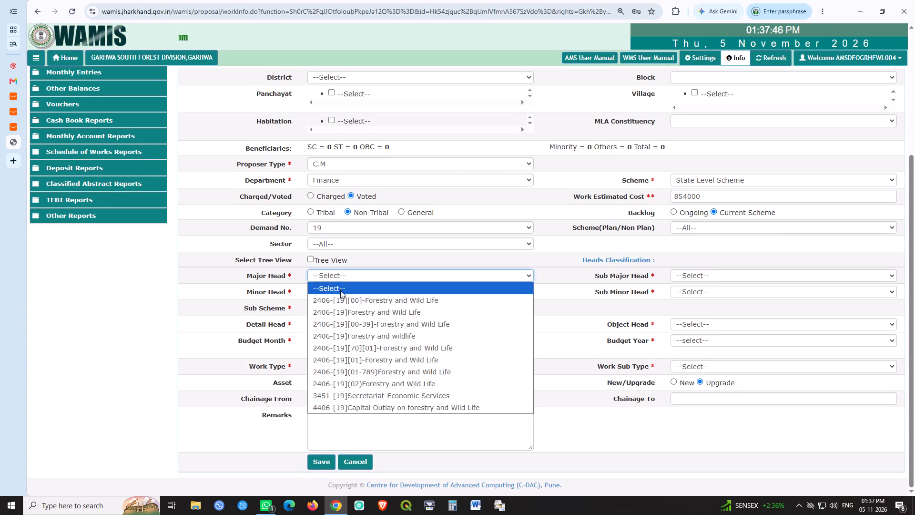
pyautogui.click(340, 298)
pyautogui.click(693, 276)
pyautogui.click(691, 297)
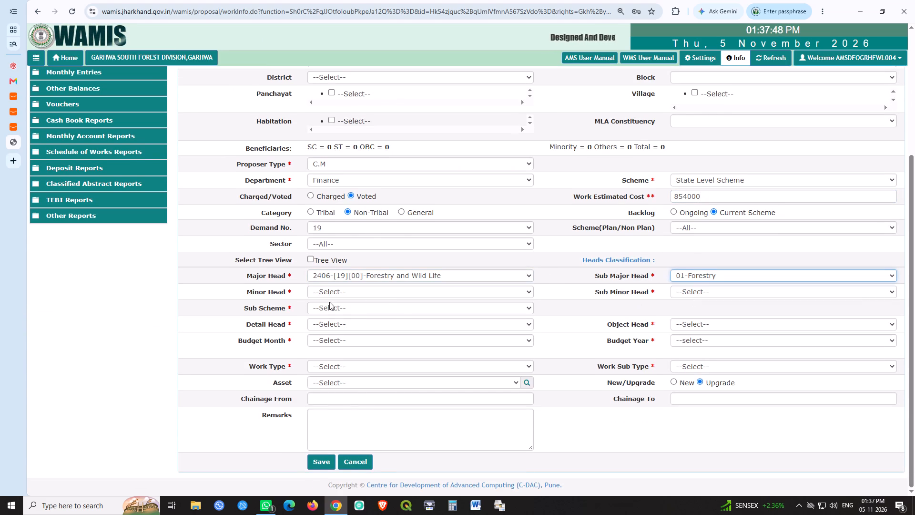
pyautogui.click(327, 296)
pyautogui.click(338, 378)
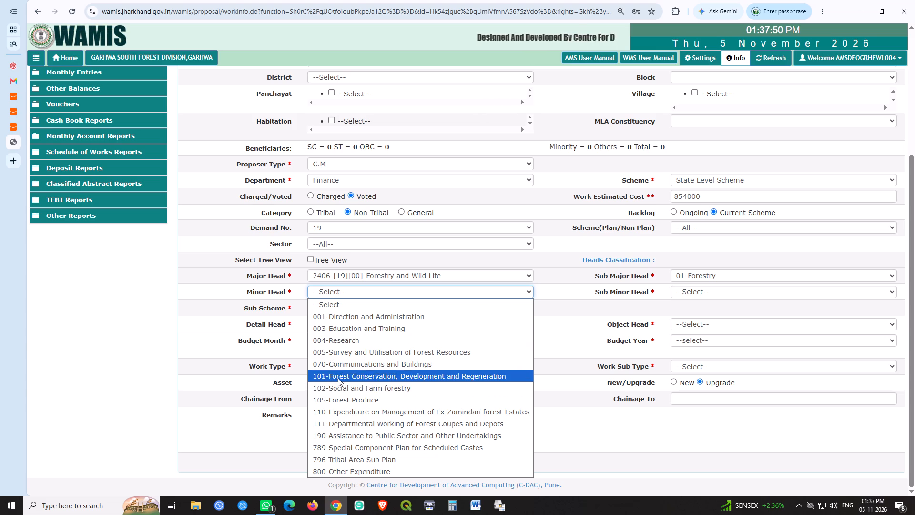
# Set sub minor head 58-[SS][SS]Afforestation and Soil conservation on Notified Forest Land and sub scheme 01 - AFFORESTATION & SOIL CONSERVATION ON NOTIFIED FOREST LAND.
pyautogui.click(694, 288)
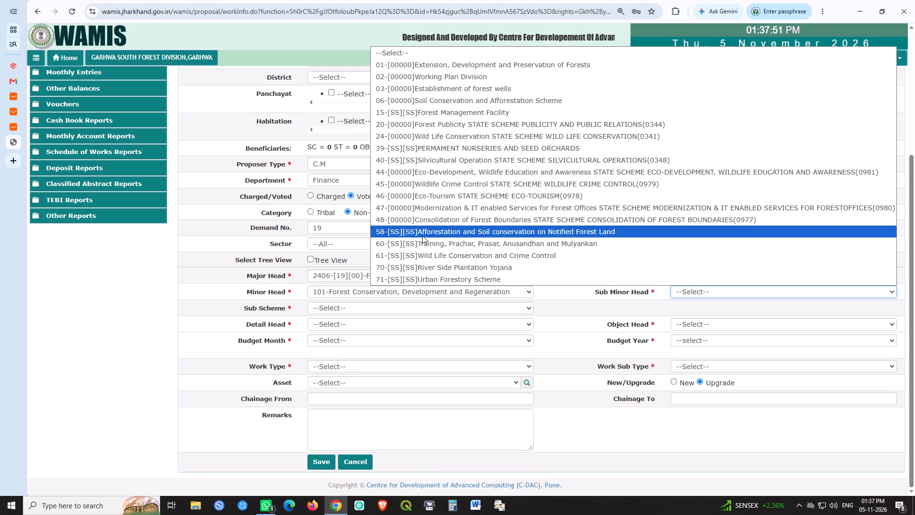
pyautogui.click(422, 236)
pyautogui.click(417, 313)
pyautogui.click(389, 327)
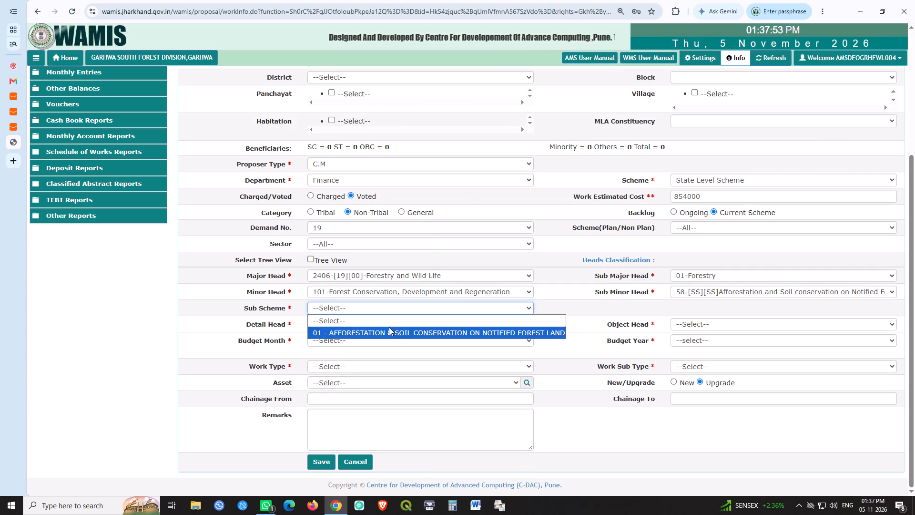
# Set the detail head to 01-Pay and Allowances and the object head to 03-Wages.
pyautogui.click(506, 327)
pyautogui.click(387, 344)
pyautogui.click(760, 324)
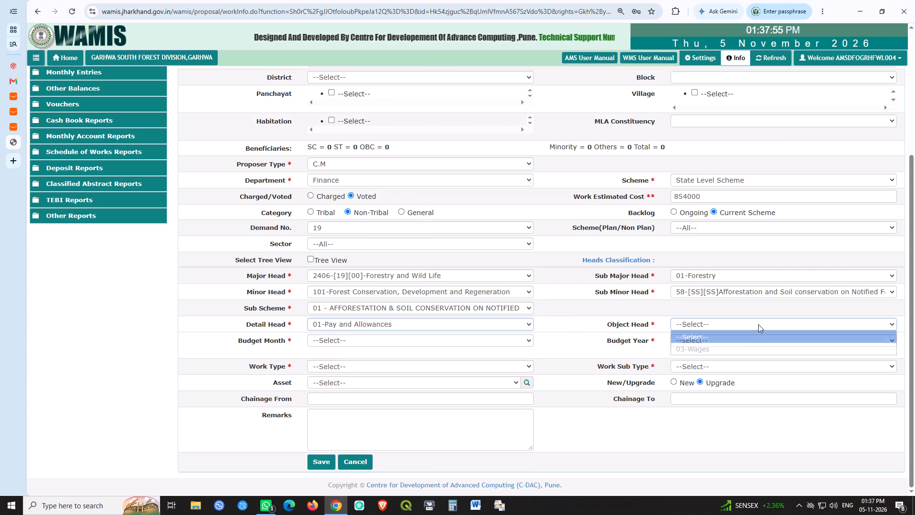
pyautogui.click(700, 347)
# Set the budget month to August and the budget year to 2026 for the 6th Year wages proposal.
pyautogui.click(343, 344)
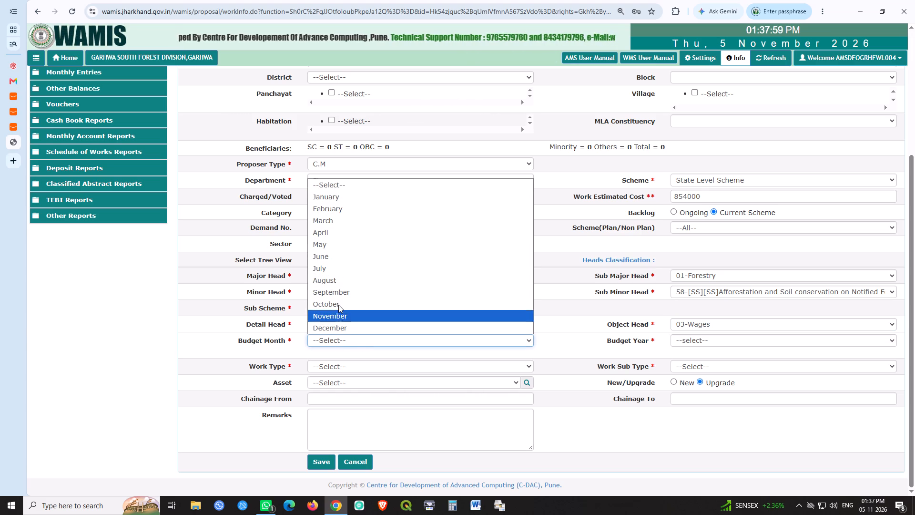
pyautogui.click(342, 278)
pyautogui.click(705, 341)
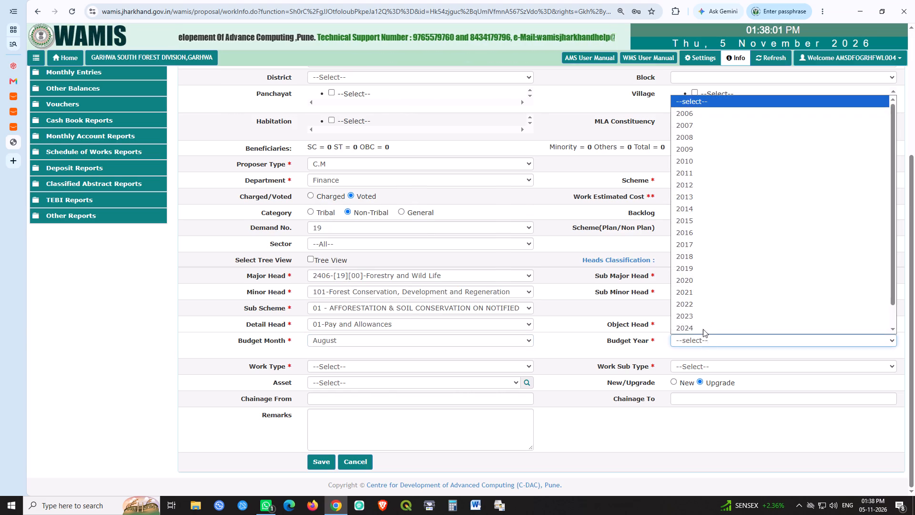
pyautogui.scroll(-8, 698, 302)
pyautogui.click(689, 325)
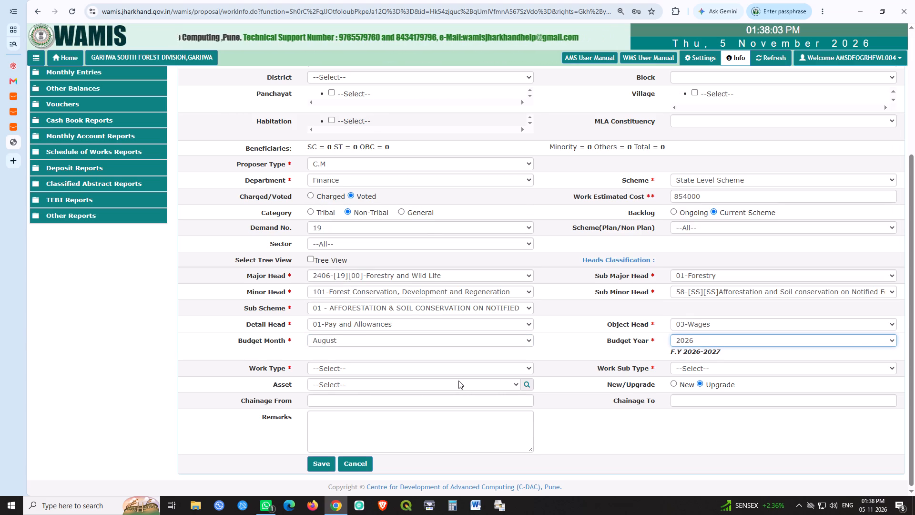
# Set the work type to FOREST and work sub type to OTHERS, and save the 6th Year wages proposal.
pyautogui.click(337, 367)
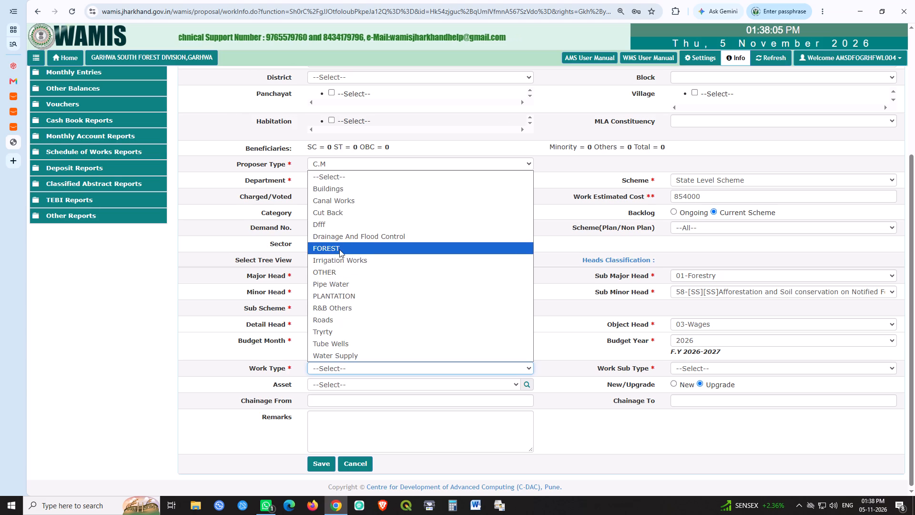
pyautogui.click(339, 249)
pyautogui.click(693, 368)
pyautogui.click(685, 393)
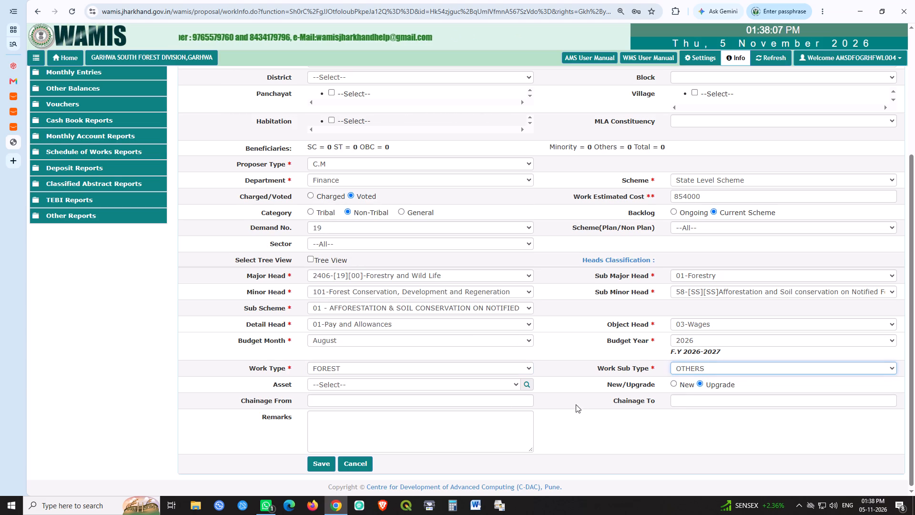
pyautogui.click(319, 463)
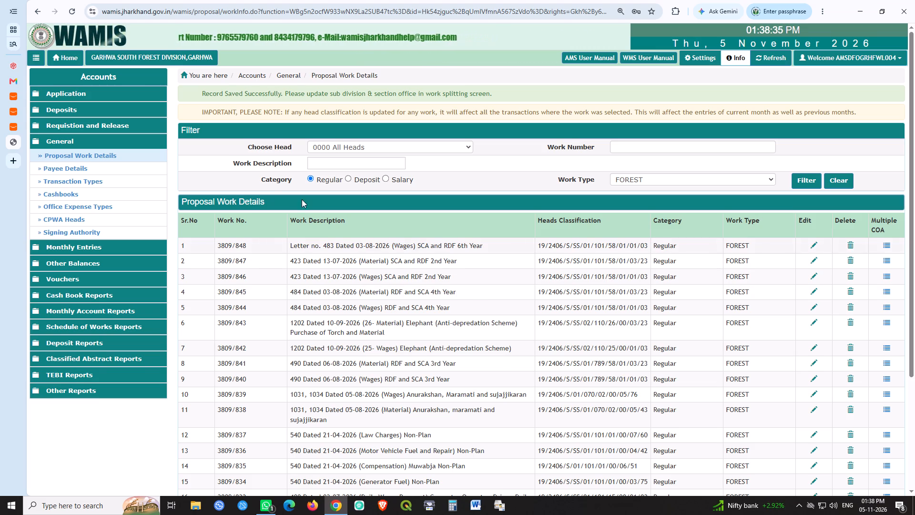
# Add another work proposal with the work description "480 Dated 03-08-2026 (Wages) RDF and SCA 7th Year".
pyautogui.scroll(-10, 212, 296)
pyautogui.click(185, 467)
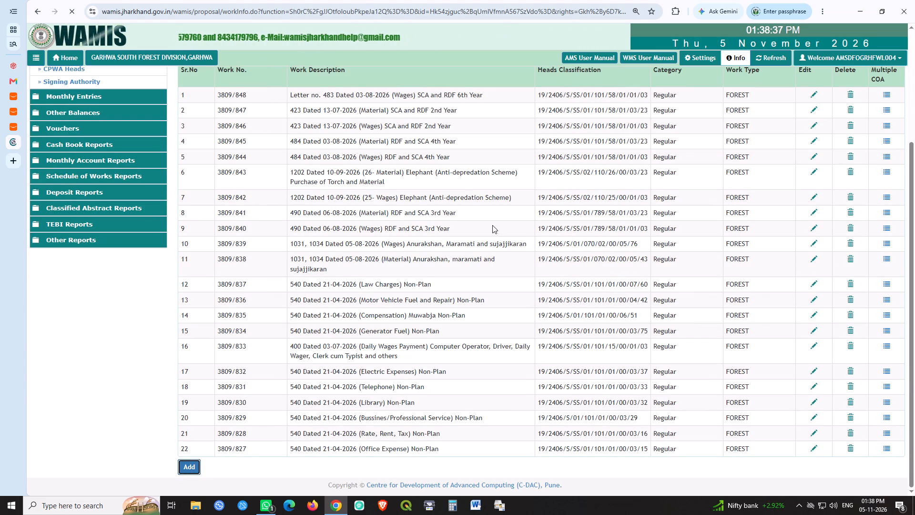
pyautogui.click(357, 211)
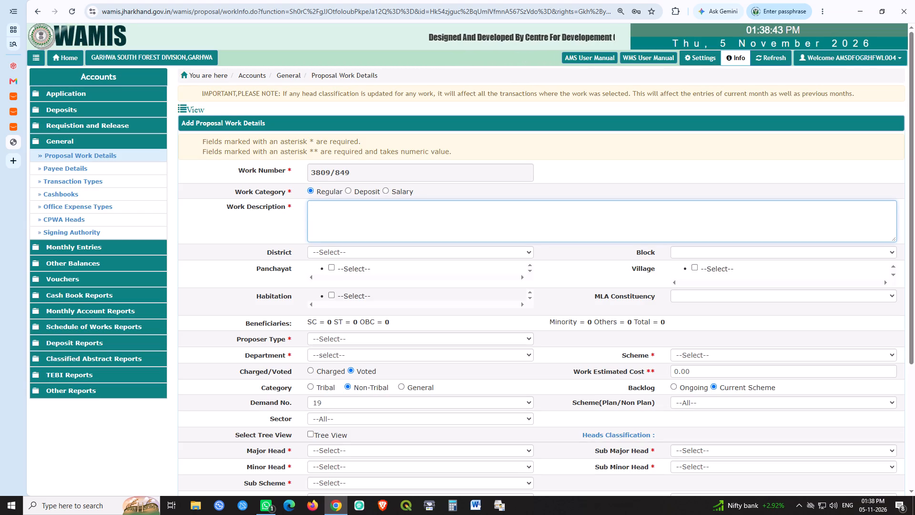
pyautogui.write('480 Dated')
pyautogui.press('space')
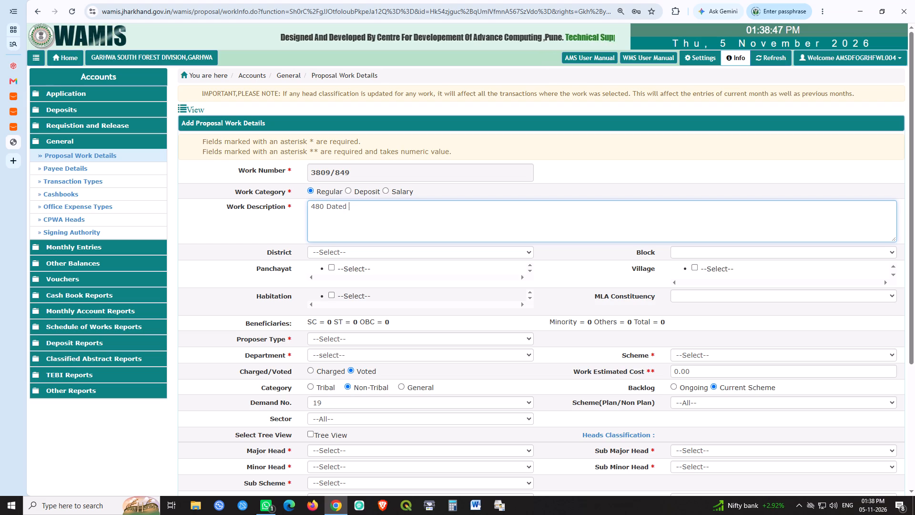
pyautogui.write('03-08-2026 (Wages)(')
pyautogui.press('space')
pyautogui.press('BackSpace')
pyautogui.press('BackSpace')
pyautogui.press('space')
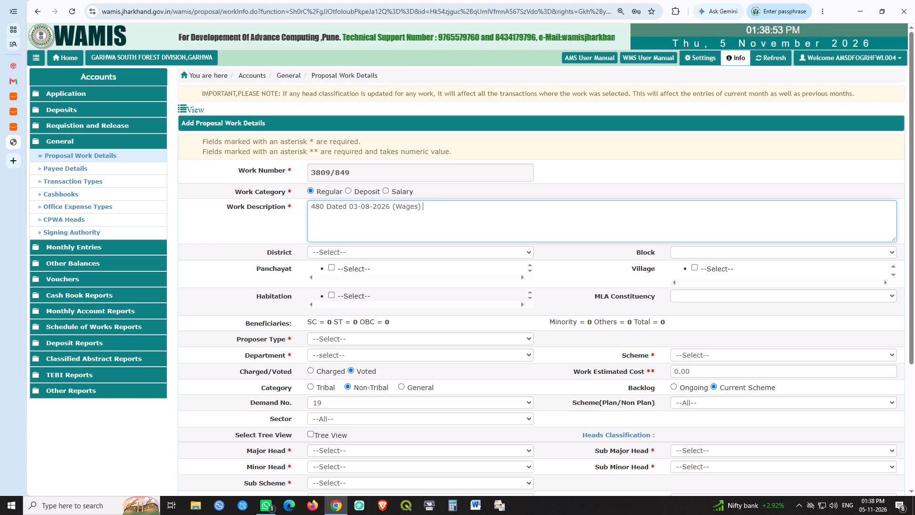
pyautogui.write('RDF@')
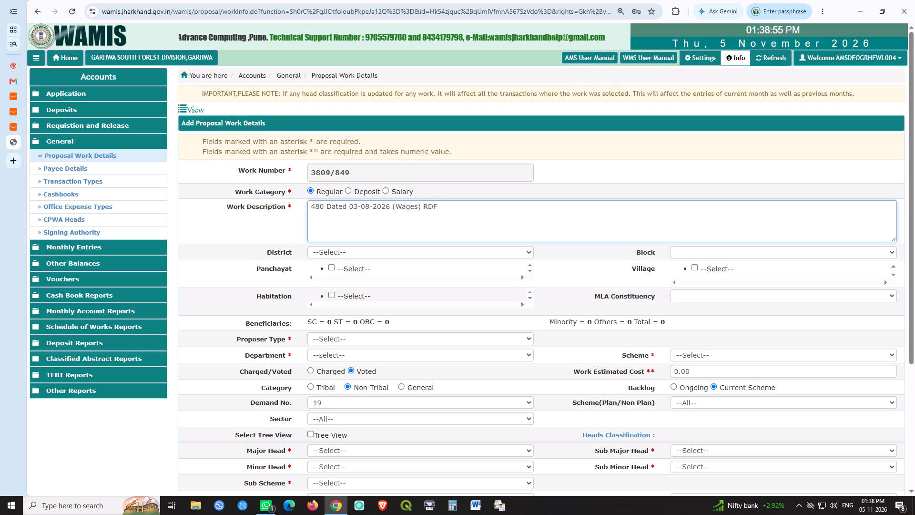
pyautogui.press('space')
pyautogui.write('and SCA')
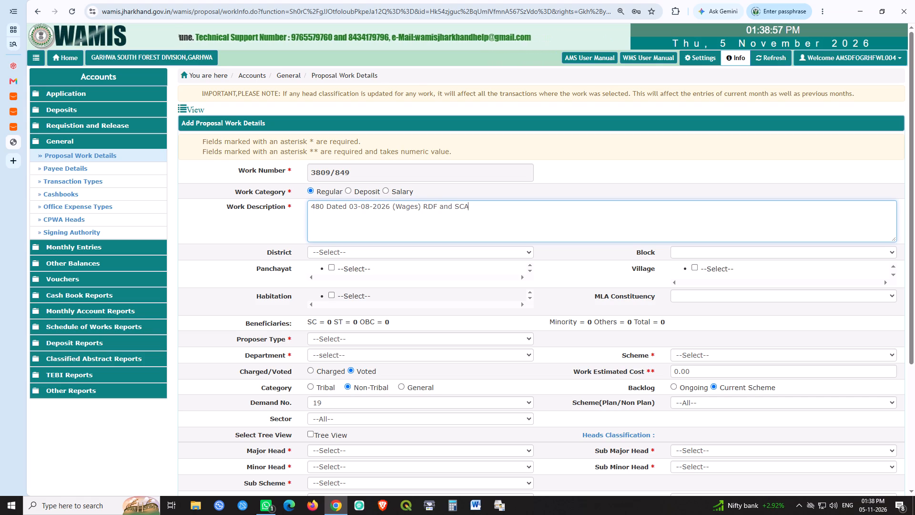
pyautogui.press('space')
pyautogui.write('7th Year')
# Set the proposer type to C.M, department to Forest, scheme to State Level Scheme and work estimated cost to 285000.
pyautogui.click(356, 338)
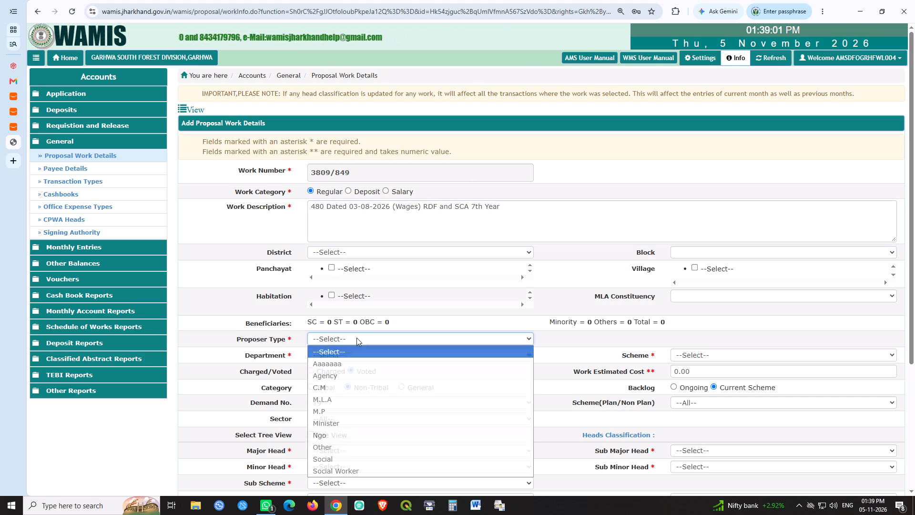
pyautogui.press('c')
pyautogui.press('Tab')
pyautogui.press('Tab')
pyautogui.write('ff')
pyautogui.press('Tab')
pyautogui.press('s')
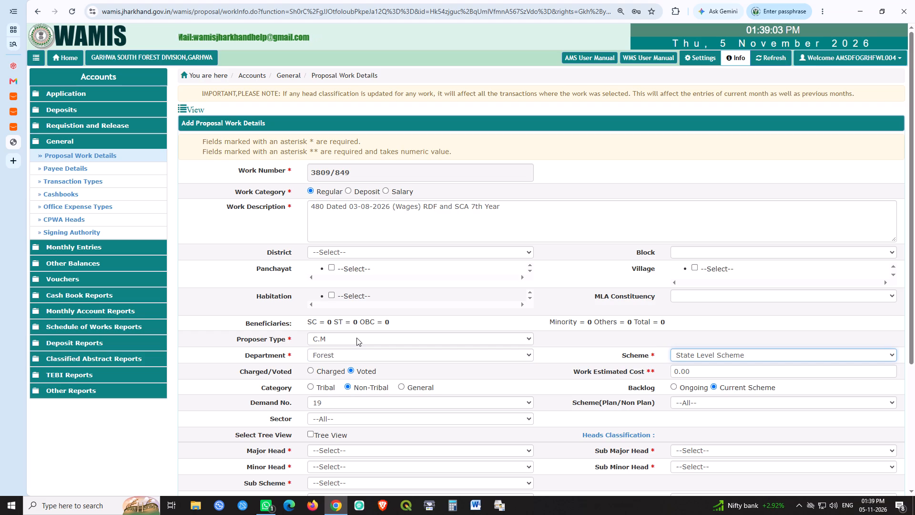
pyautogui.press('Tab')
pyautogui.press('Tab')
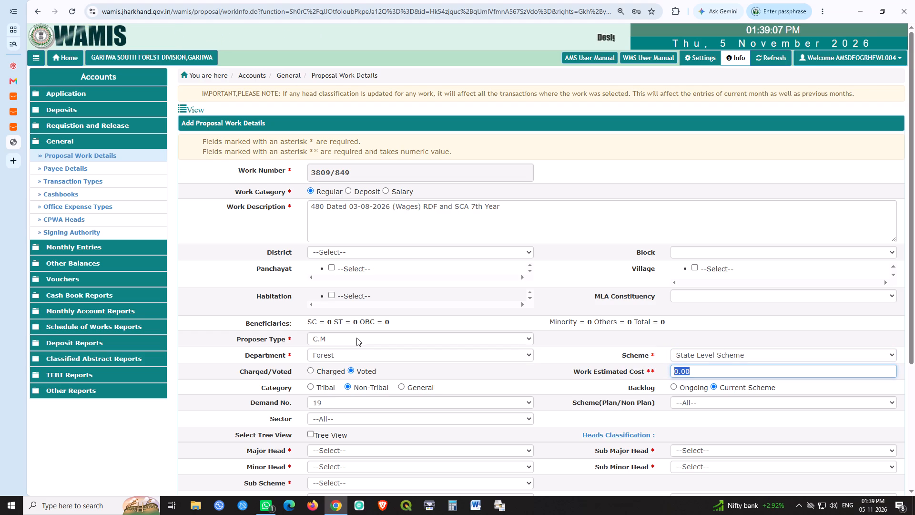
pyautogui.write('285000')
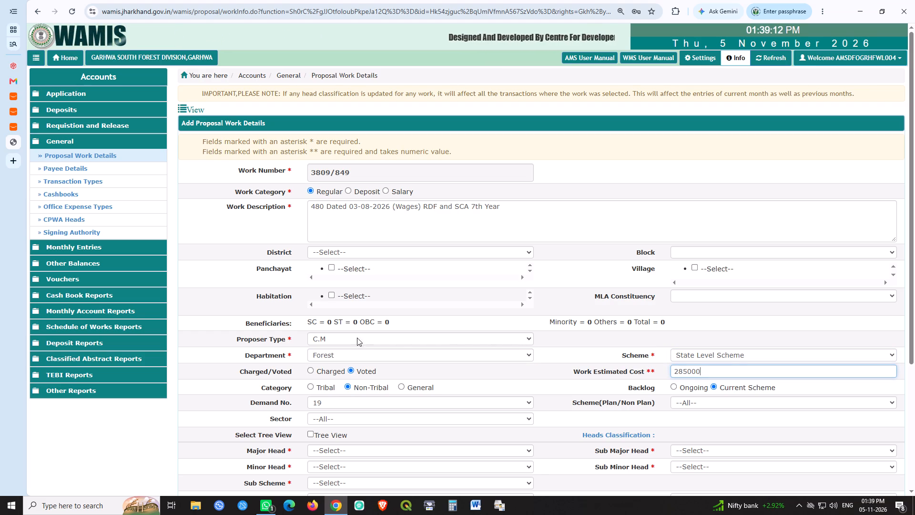
pyautogui.click(566, 371)
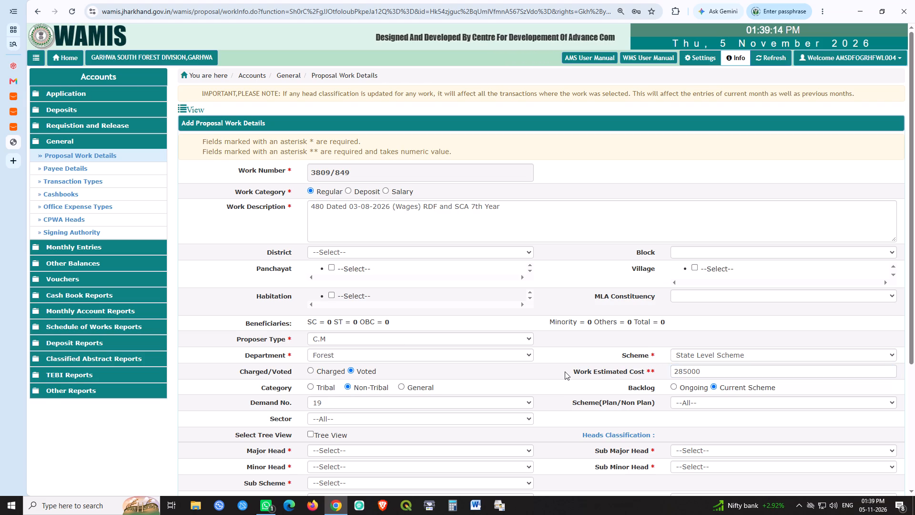
# Set the major head to 2406-[19][00]-Forestry and Wild Life, sub major head to 01-Forestry and minor head to 101-Forest Conservation, Development and Regeneration.
pyautogui.scroll(-4, 565, 371)
pyautogui.click(338, 271)
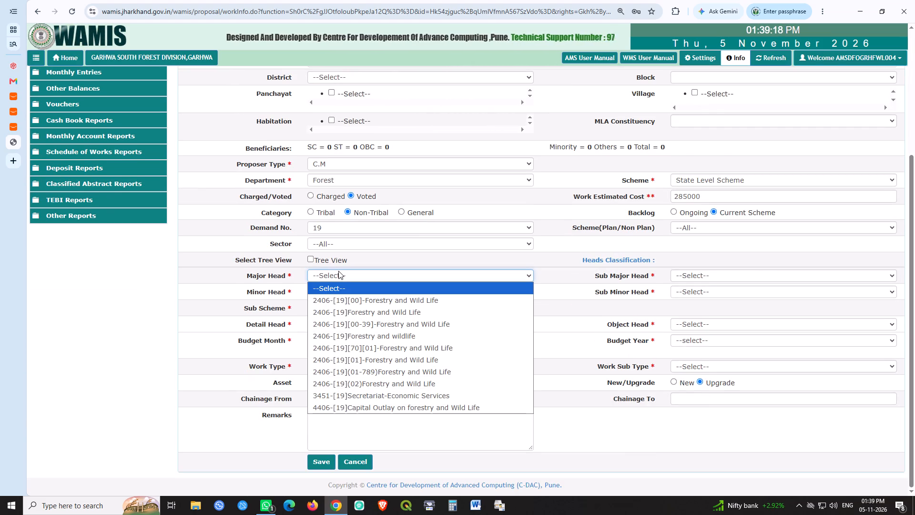
pyautogui.click(338, 300)
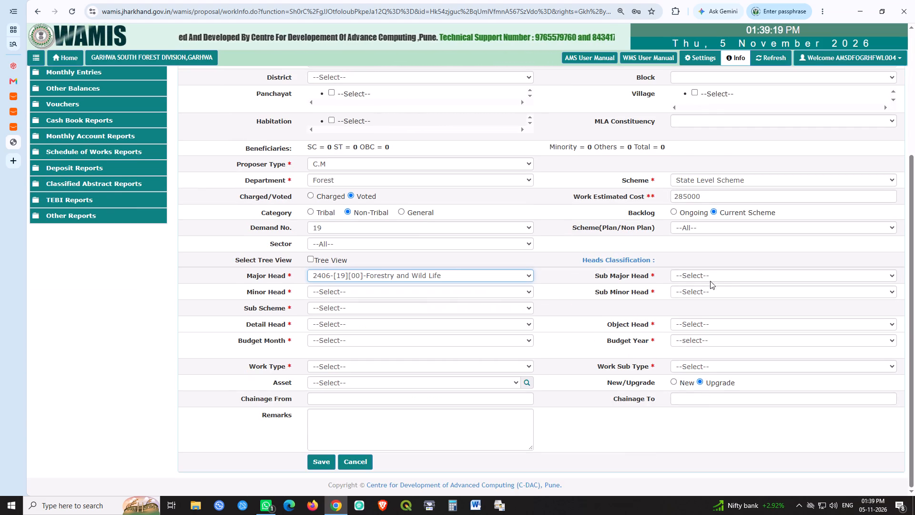
pyautogui.click(729, 274)
pyautogui.click(699, 299)
pyautogui.click(398, 294)
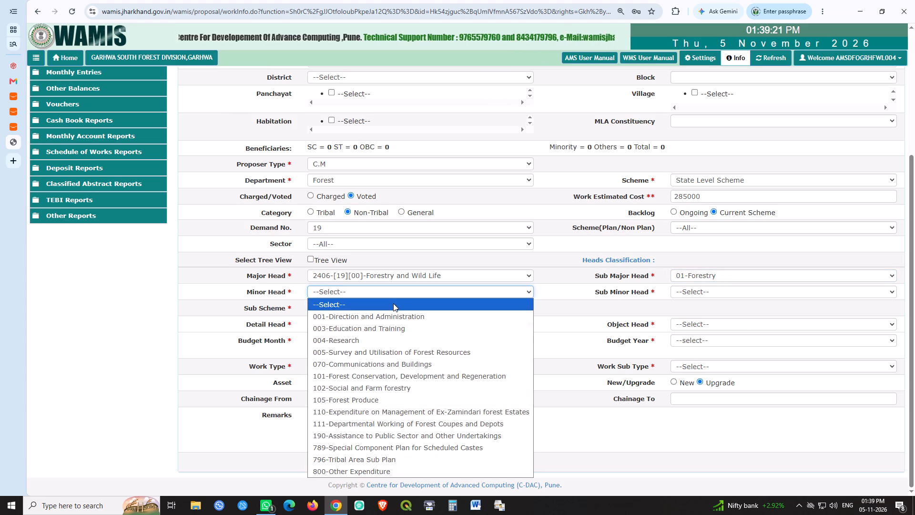
pyautogui.click(329, 370)
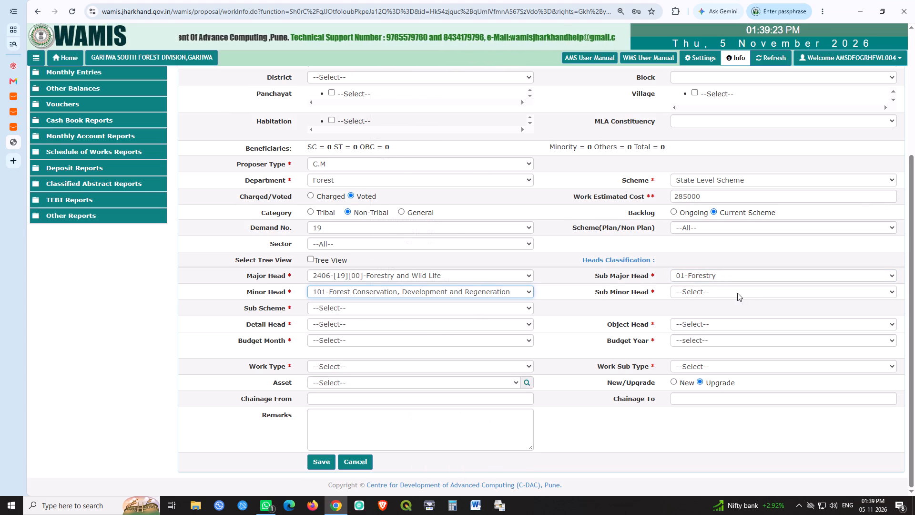
# Set the sub minor head to 58-[SS][SS]Afforestation and Soil conservation on Notified Forest and the sub scheme to 01 - AFFORESTATION & SOIL CONSERVATION ON NOTIFIED.
pyautogui.click(737, 293)
pyautogui.click(413, 234)
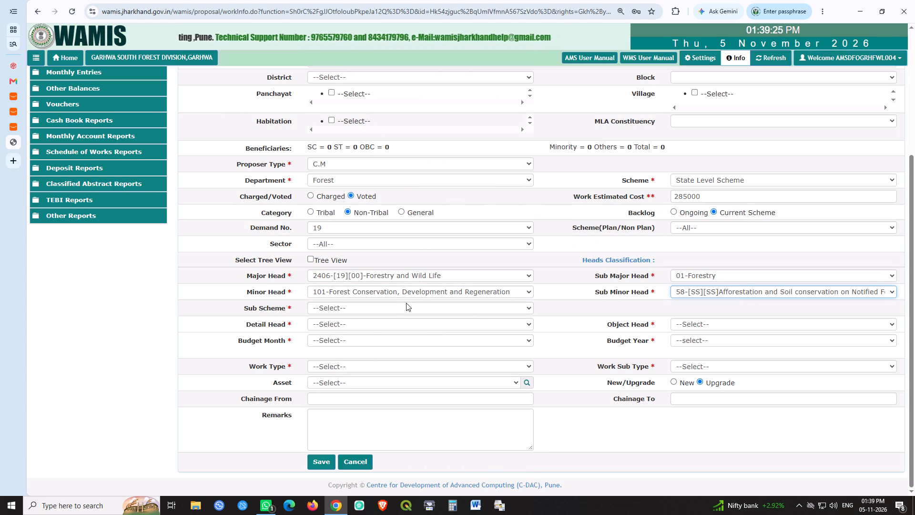
pyautogui.click(352, 311)
pyautogui.click(339, 329)
# Set the detail head to 01-Pay and Allowances and the object head to 03-Wages for the 7th Year wages proposal.
pyautogui.click(355, 323)
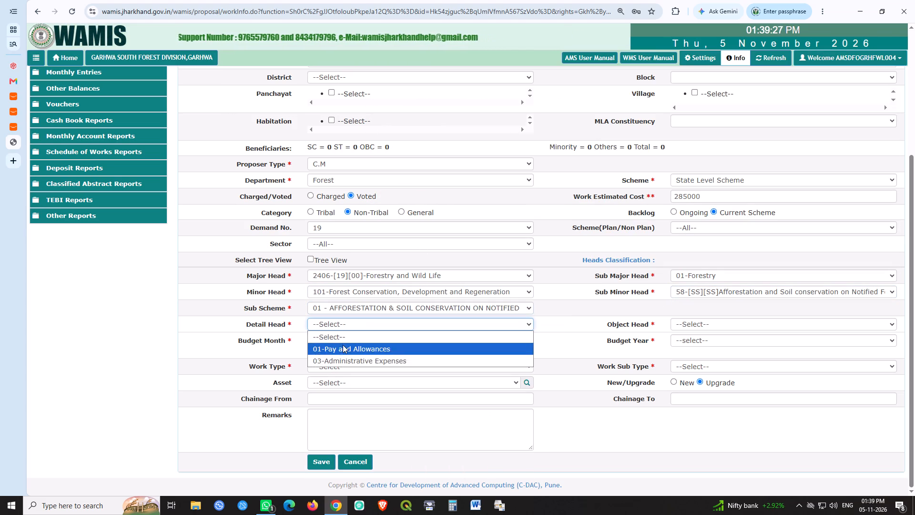
pyautogui.click(340, 348)
pyautogui.click(698, 318)
pyautogui.click(692, 350)
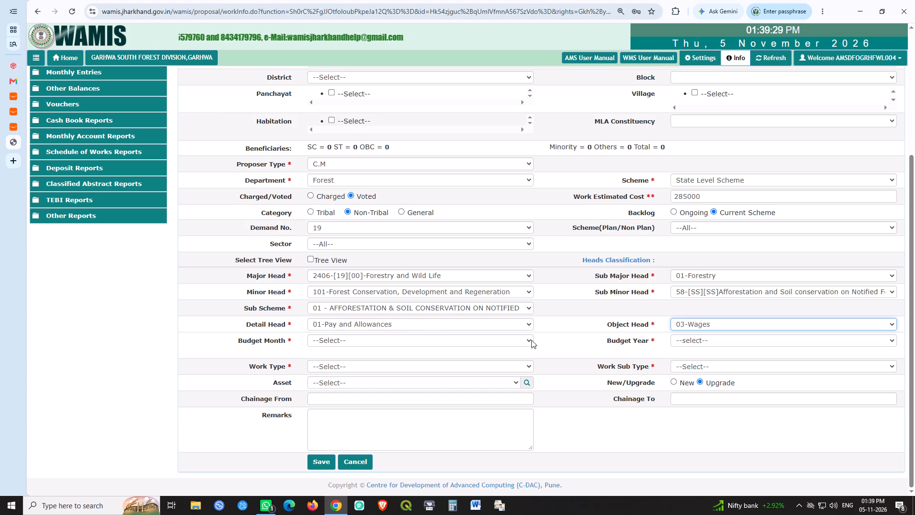
# Set the budget month to August and the budget year to 2026 for the 7th Year wages proposal.
pyautogui.click(409, 340)
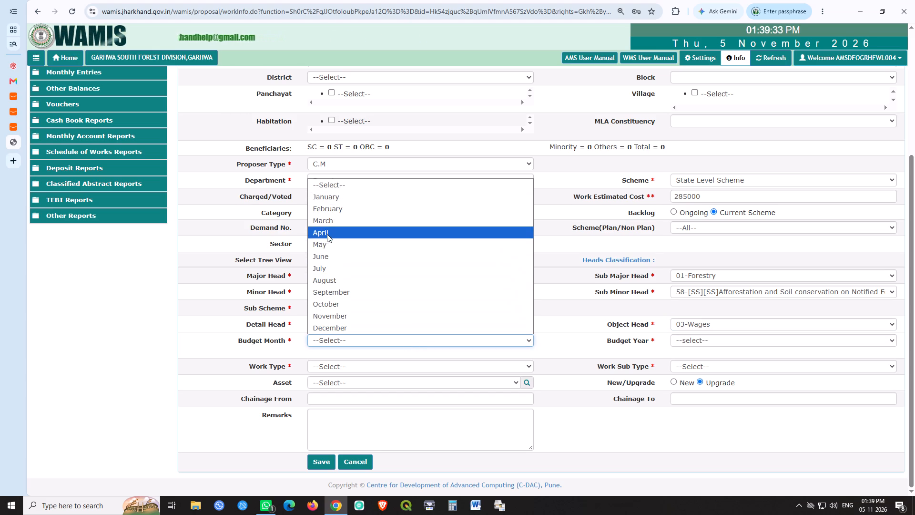
pyautogui.click(344, 278)
pyautogui.click(677, 339)
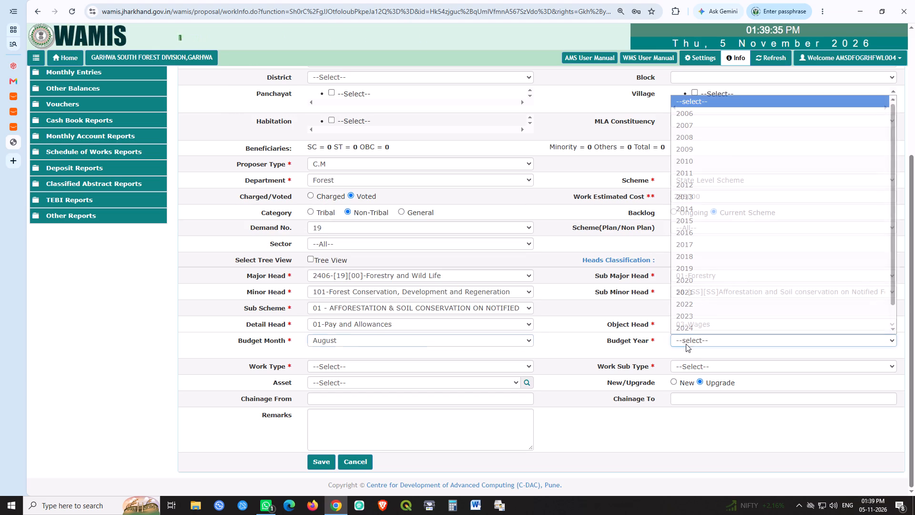
pyautogui.scroll(-6, 701, 316)
pyautogui.click(700, 326)
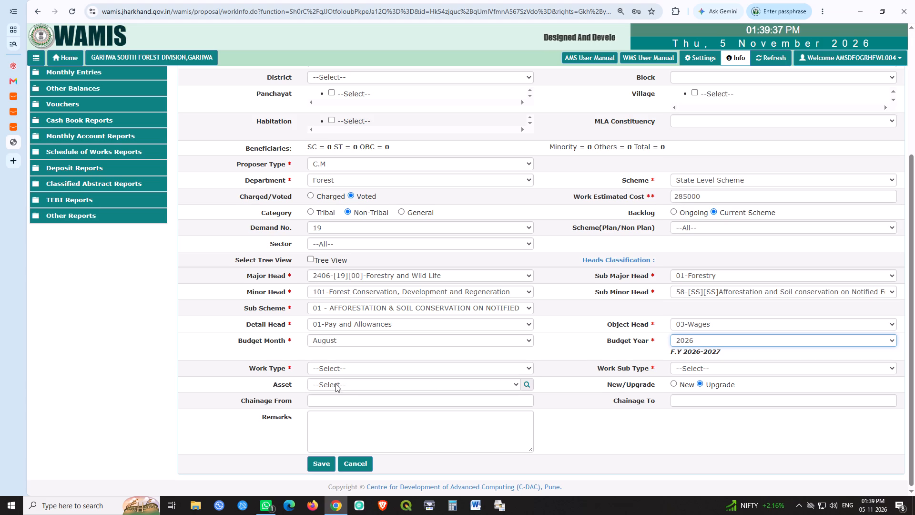
# Set the work type to FOREST and work sub type to OTHERS, and save the 7th Year wages proposal.
pyautogui.click(344, 368)
pyautogui.click(346, 250)
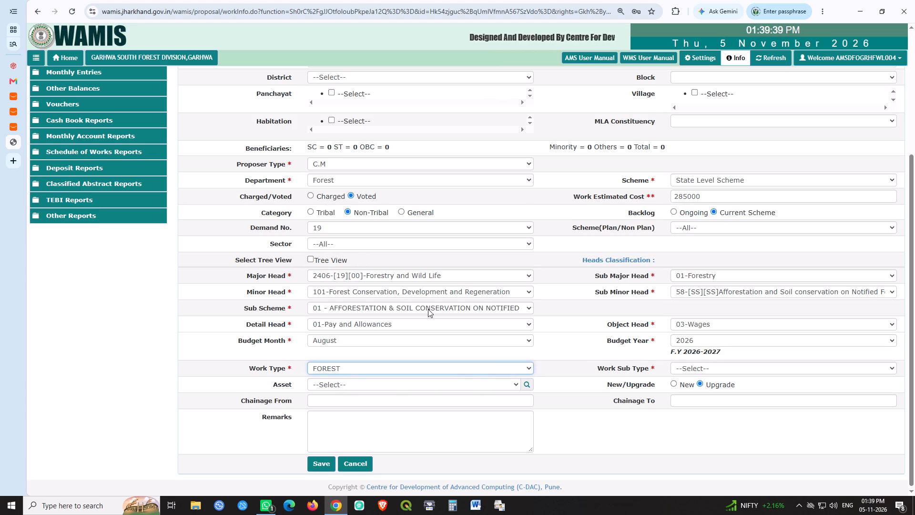
pyautogui.click(710, 362)
pyautogui.click(704, 390)
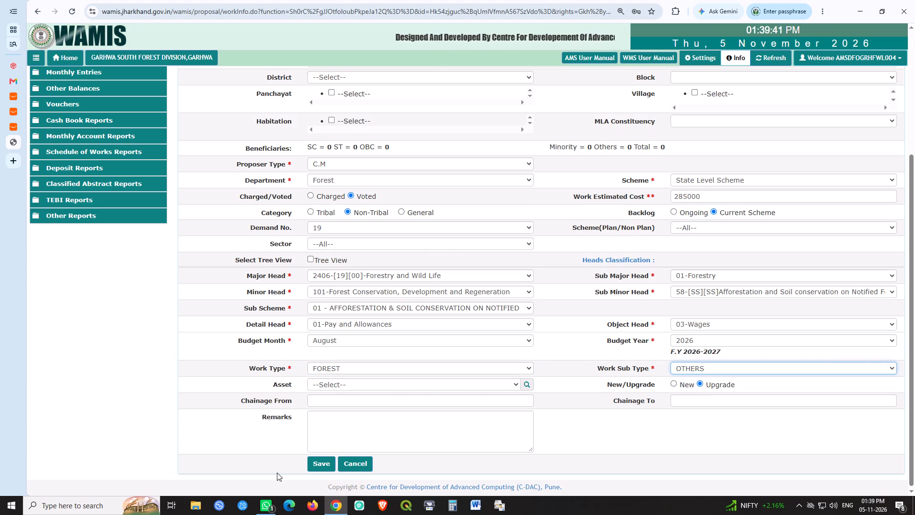
pyautogui.click(313, 466)
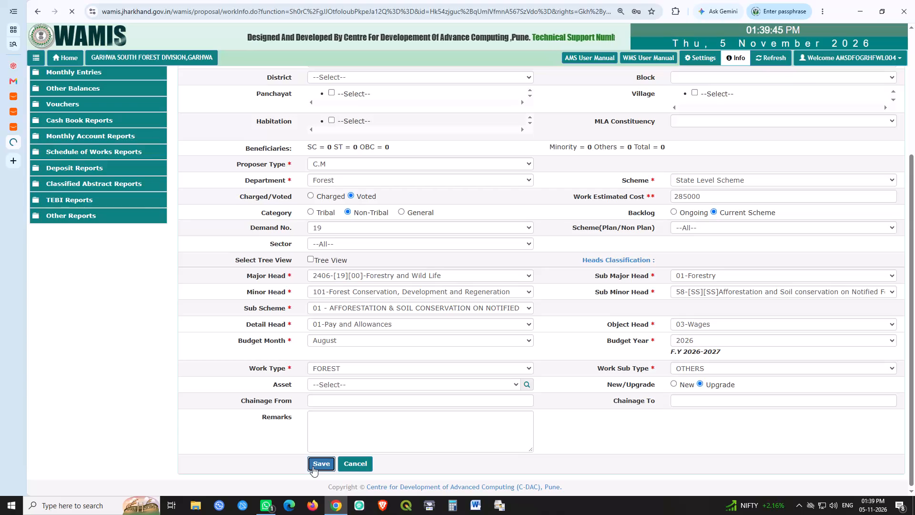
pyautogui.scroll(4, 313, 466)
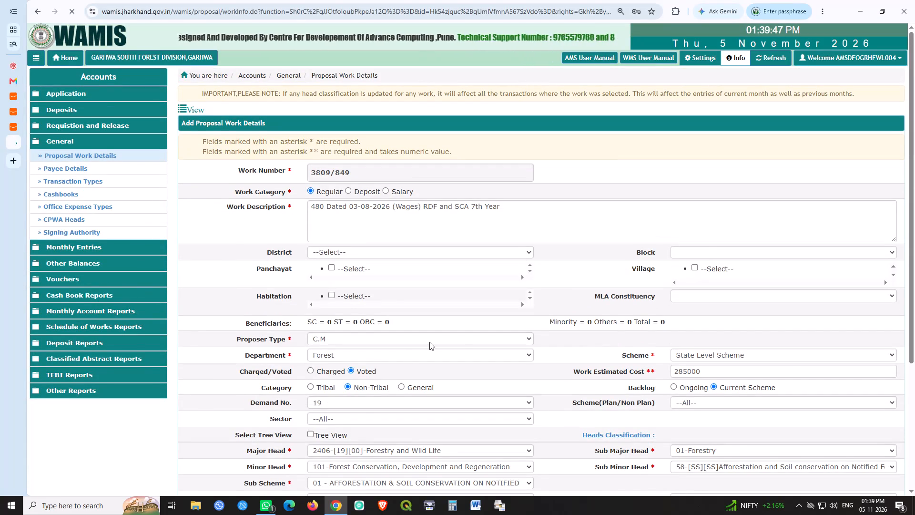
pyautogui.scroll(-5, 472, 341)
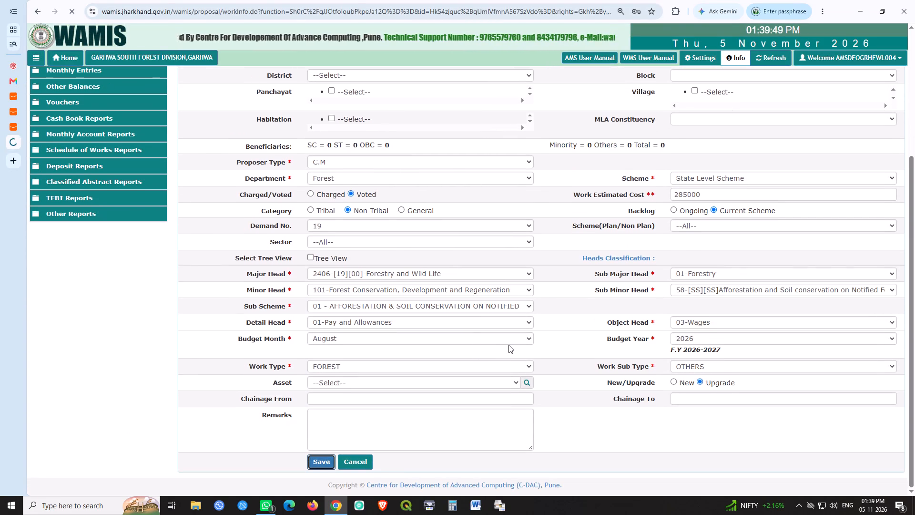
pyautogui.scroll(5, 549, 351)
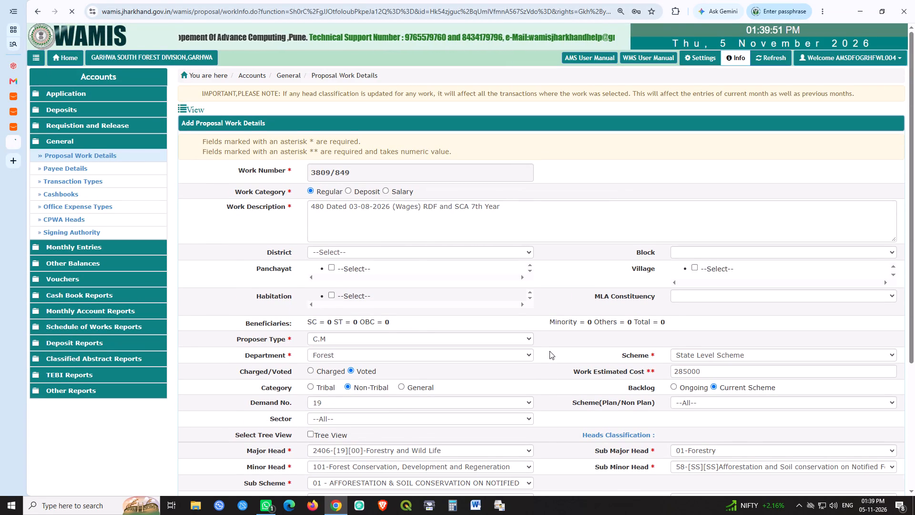
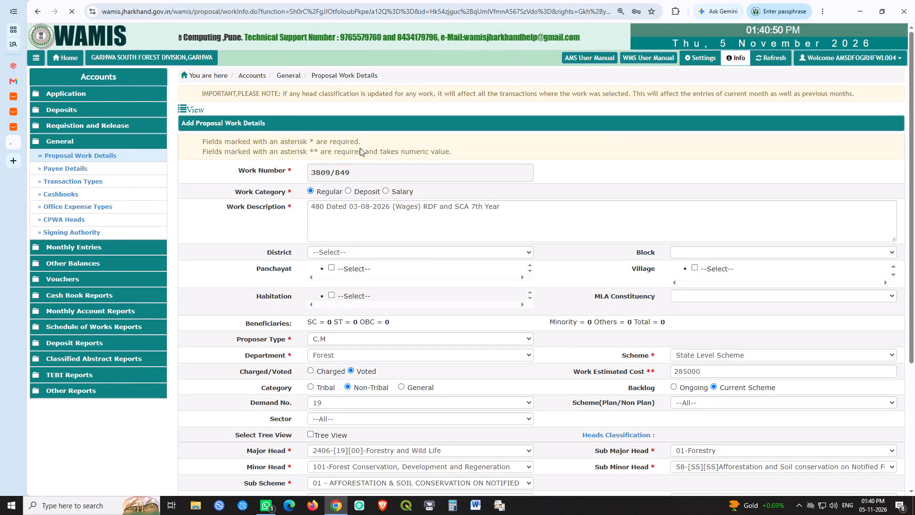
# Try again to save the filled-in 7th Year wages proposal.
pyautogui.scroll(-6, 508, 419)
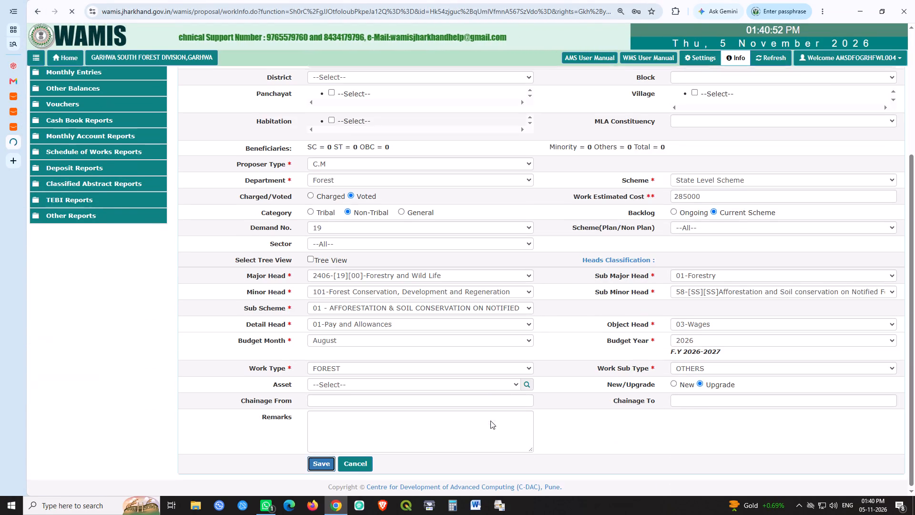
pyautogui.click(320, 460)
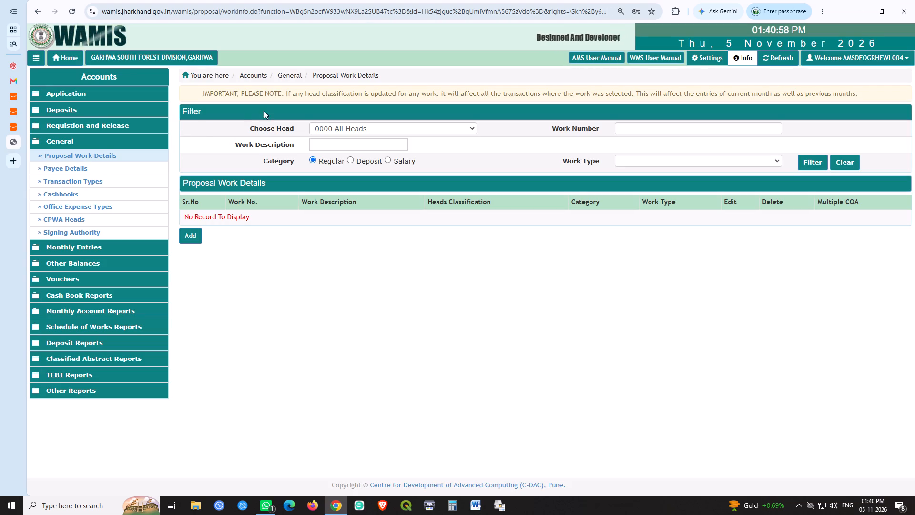
# Reopen Proposal Work Details and view the list of saved proposals to check for the 7th Year wages entry.
pyautogui.click(102, 154)
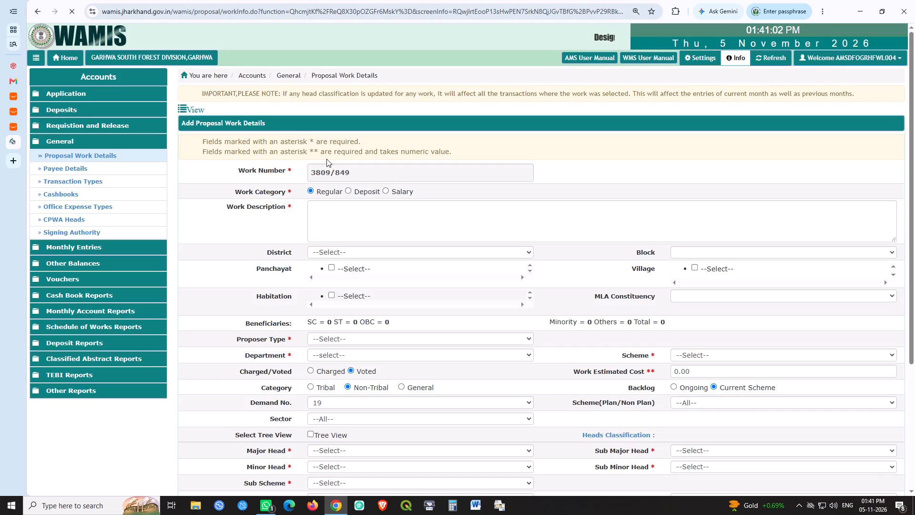
pyautogui.click(199, 107)
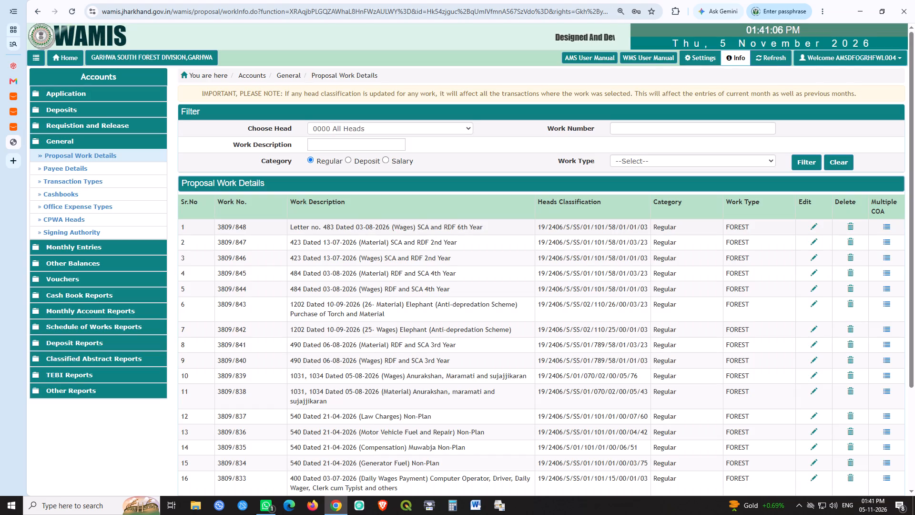
# Add a new proposal with the work description "480 Dated 03-08-2026 (Wages) RDF and SCA 7th Year".
pyautogui.scroll(-9, 375, 236)
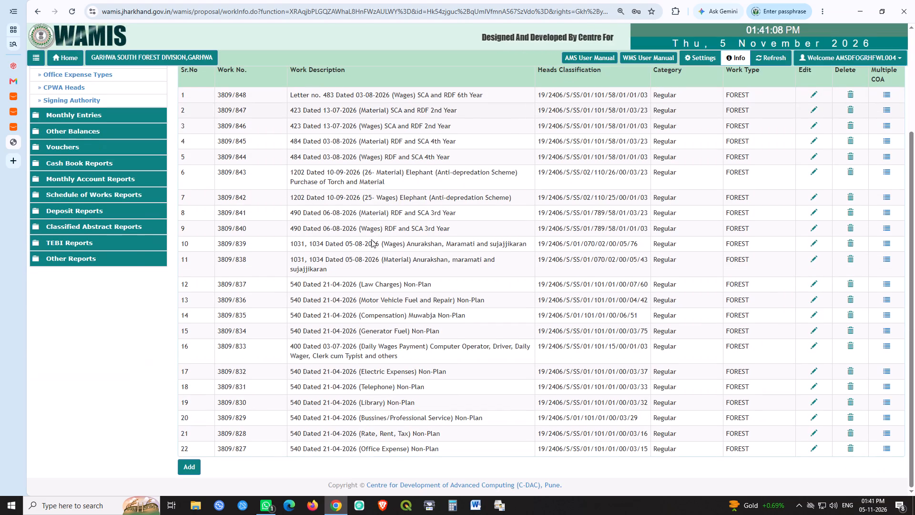
pyautogui.scroll(-1, 371, 239)
pyautogui.click(199, 464)
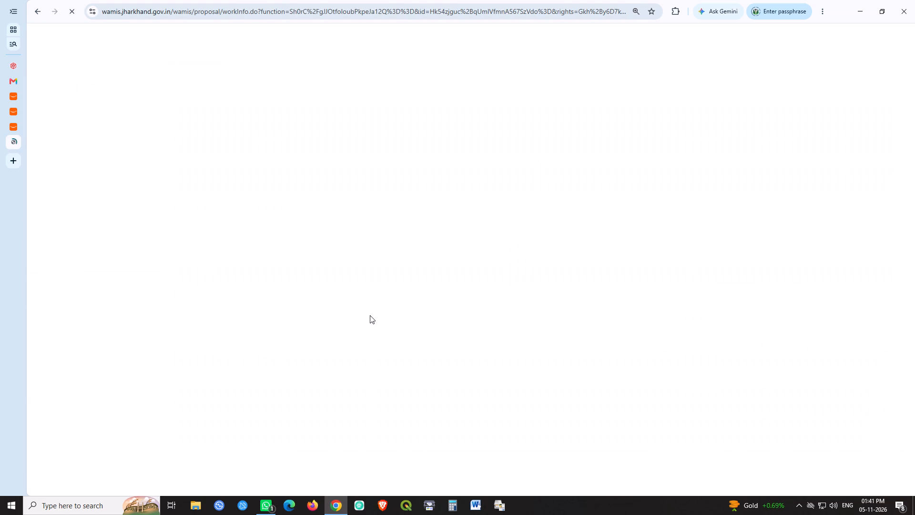
pyautogui.click(378, 222)
pyautogui.write('480 Dated')
pyautogui.press('space')
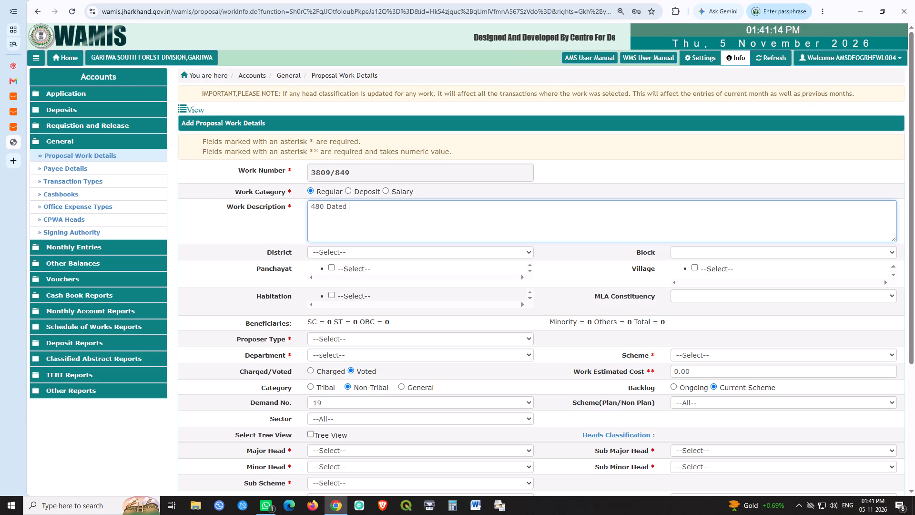
pyautogui.write('03-08-2026 (M')
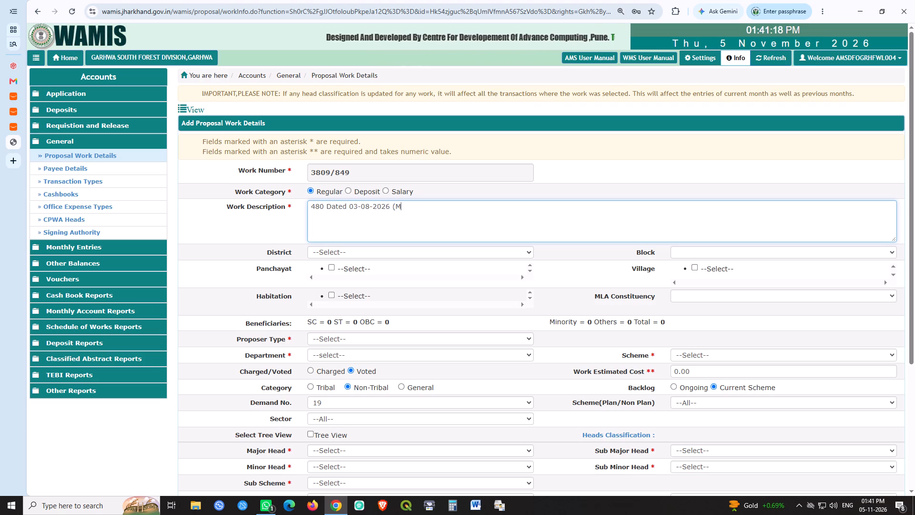
pyautogui.press('BackSpace')
pyautogui.write('Wages)')
pyautogui.press('space')
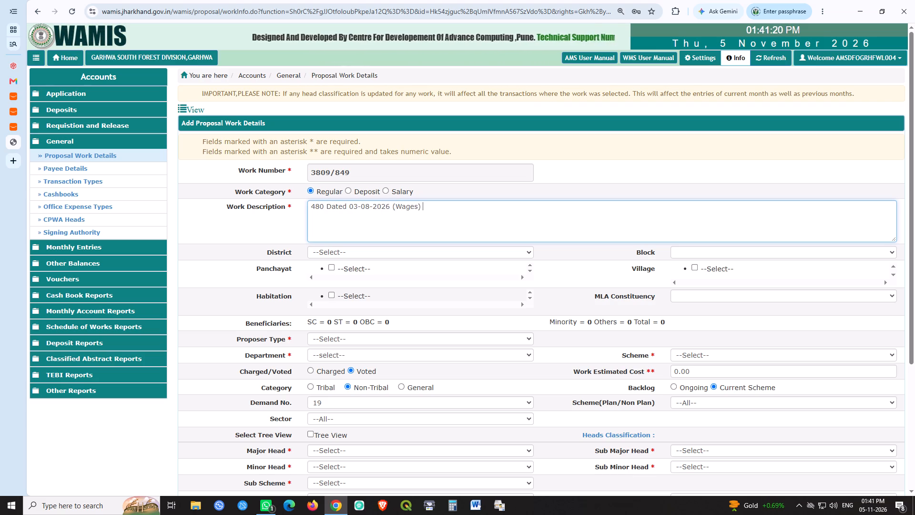
pyautogui.write('RDF')
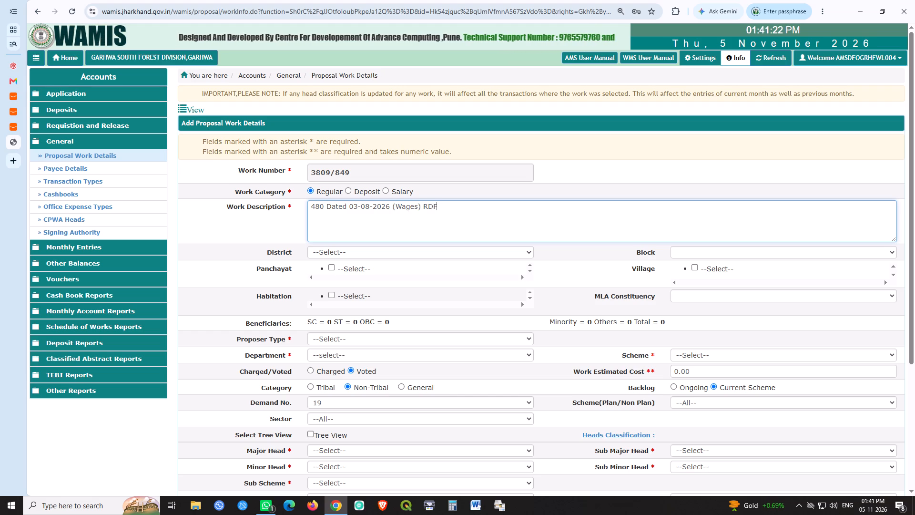
pyautogui.press('space')
pyautogui.write('and SCA 7th Year')
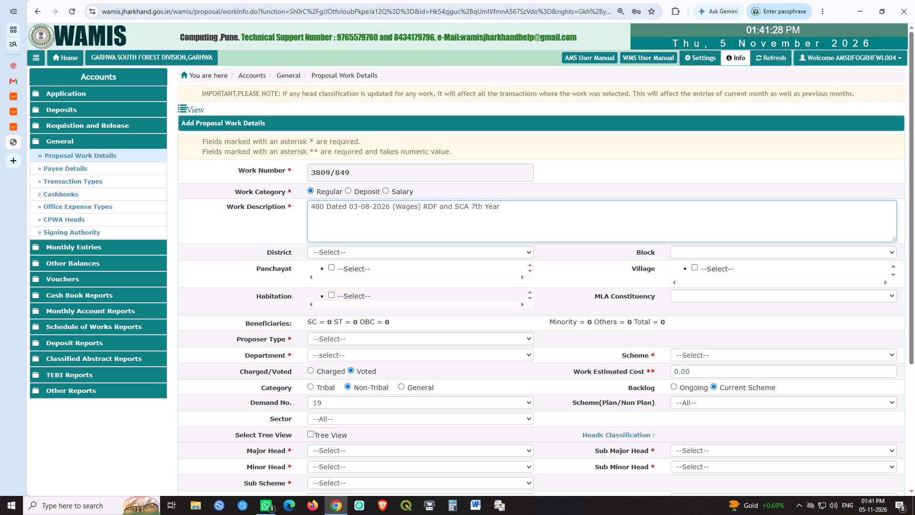
# Set the proposer type to C.M, the department to Forest and the scheme to State Level Scheme.
pyautogui.click(342, 340)
pyautogui.press('c')
pyautogui.press('Tab')
pyautogui.press('Tab')
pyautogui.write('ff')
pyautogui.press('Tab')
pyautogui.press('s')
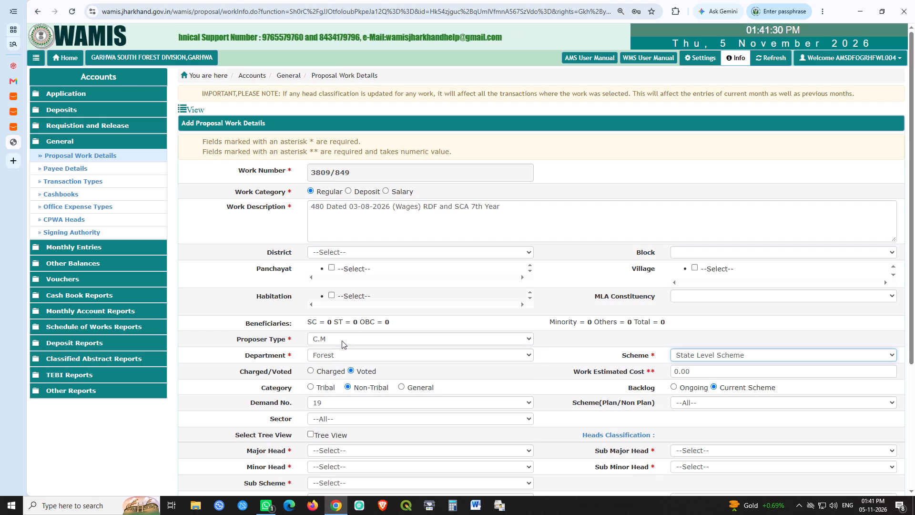
# Set the work estimated cost of the 7th Year wages proposal to 285000.
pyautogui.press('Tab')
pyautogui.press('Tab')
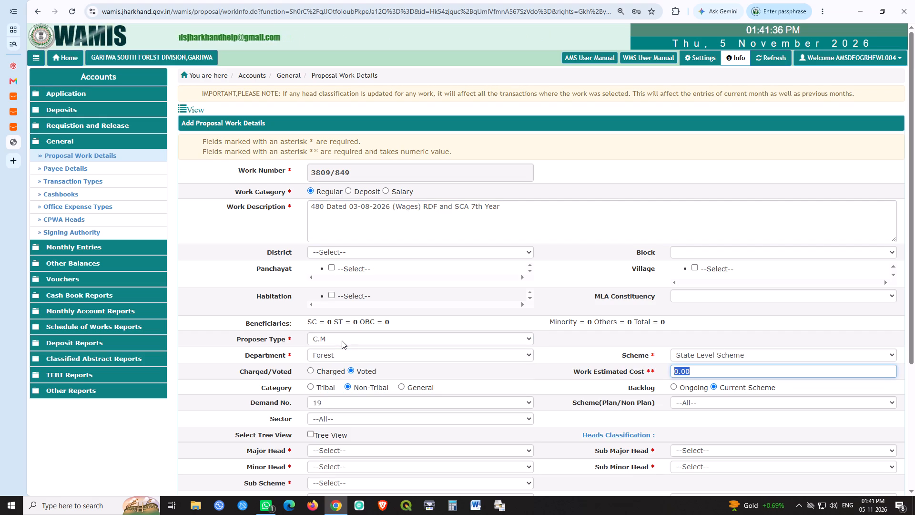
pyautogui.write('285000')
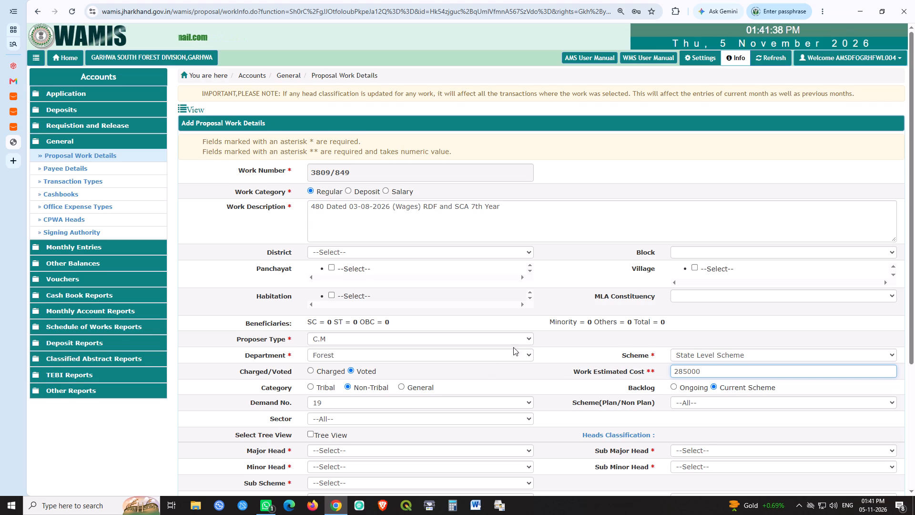
# Set major head 2406-[19][00]-Forestry and Wild Life, sub major head 01-Forestry and minor head 101-Forest Conservation, Development and Regeneration.
pyautogui.scroll(-4, 492, 376)
pyautogui.click(339, 270)
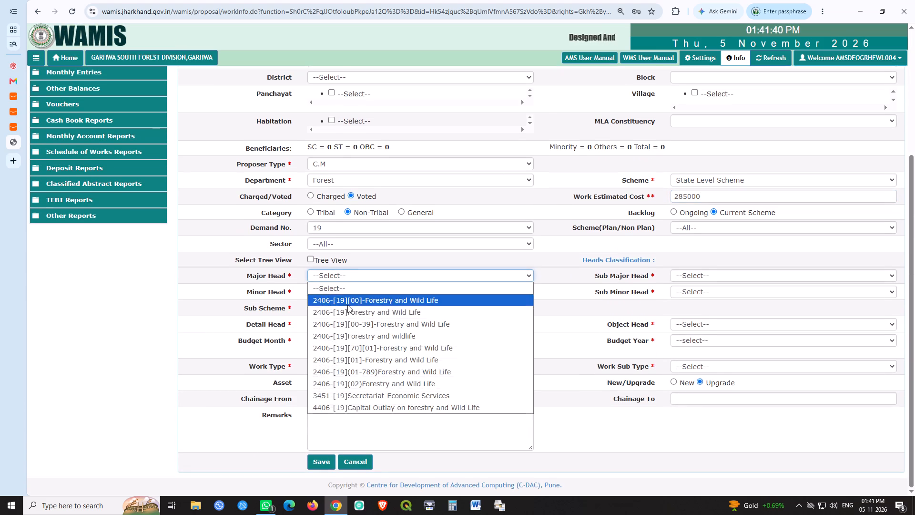
pyautogui.click(354, 303)
pyautogui.click(710, 278)
pyautogui.click(696, 298)
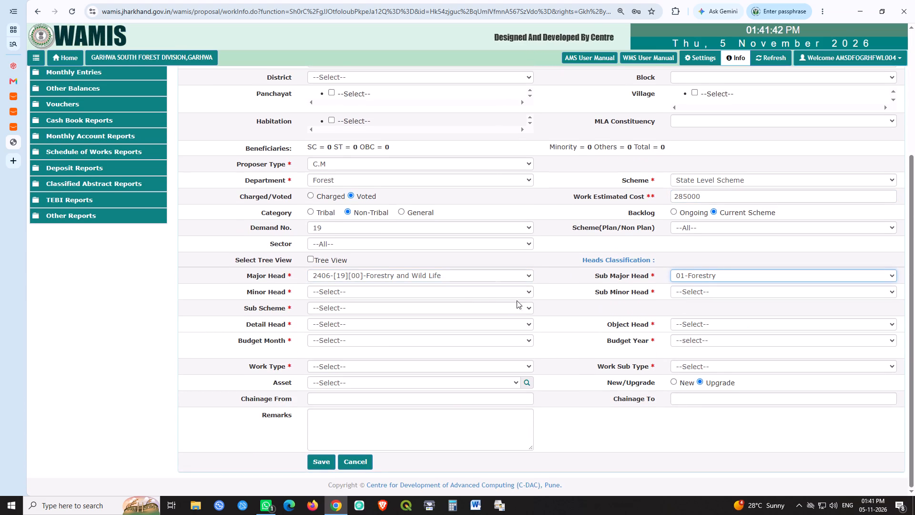
pyautogui.click(386, 291)
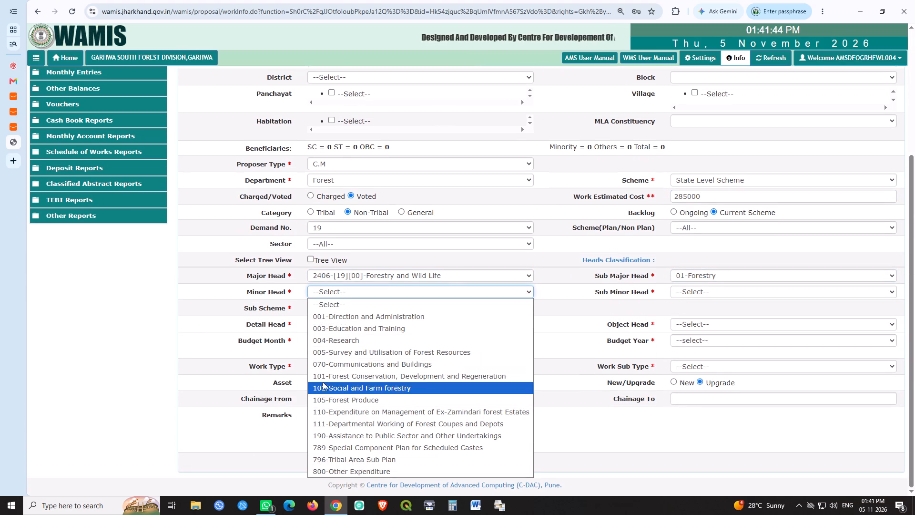
pyautogui.click(334, 376)
# Set sub minor head 58-[SS][SS]Afforestation and Soil conservation on Notified Forest Land and sub scheme 01 - AFFORESTATION & SOIL CONSERVATION ON NOTIFIED FOREST LAND.
pyautogui.click(682, 290)
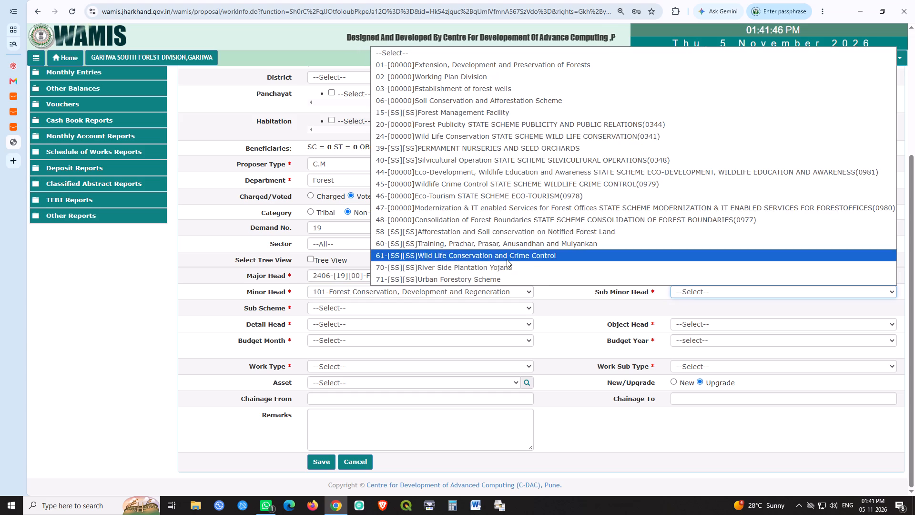
pyautogui.click(397, 229)
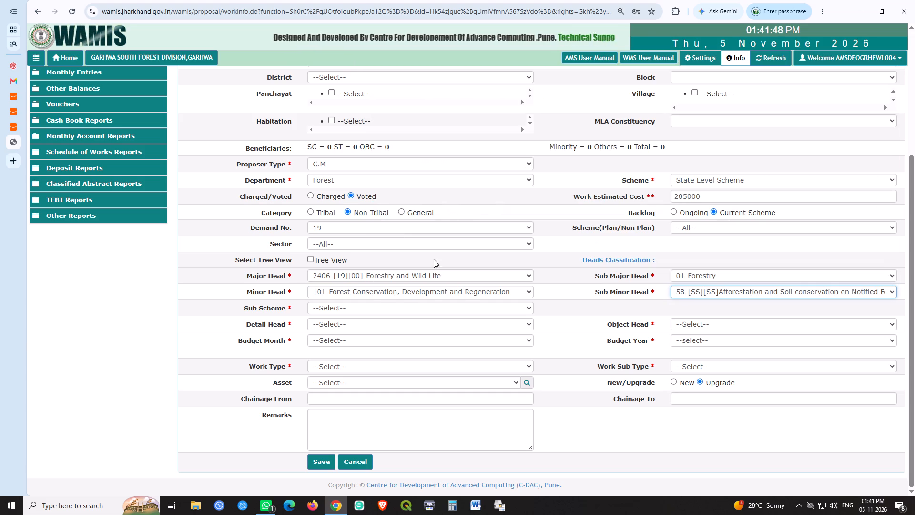
pyautogui.click(363, 307)
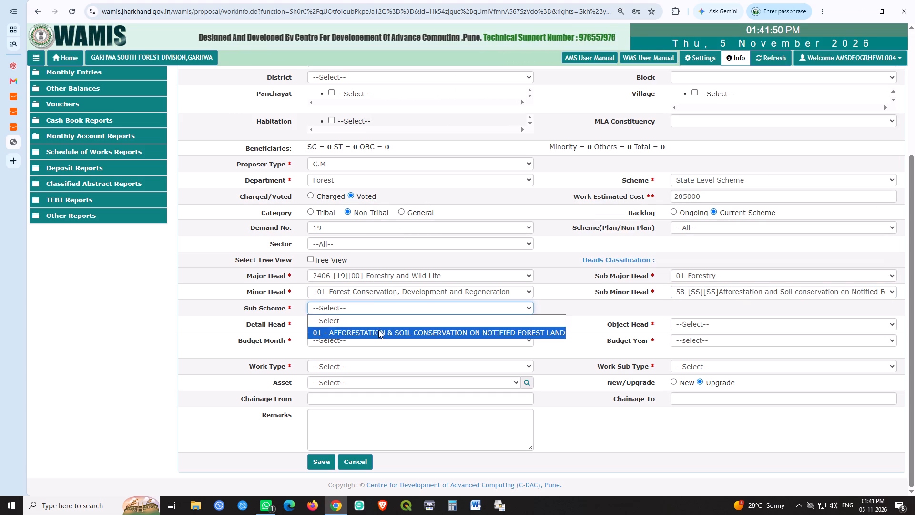
pyautogui.click(378, 330)
# Set the detail head to 01-Pay and Allowances and the object head to 03-Wages for the 7th Year wages proposal.
pyautogui.click(364, 319)
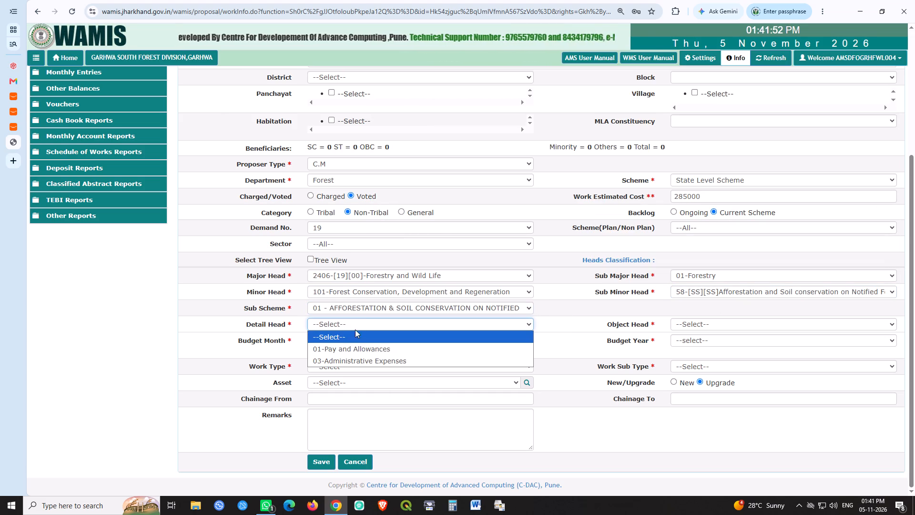
pyautogui.click(354, 344)
pyautogui.click(373, 337)
pyautogui.click(716, 321)
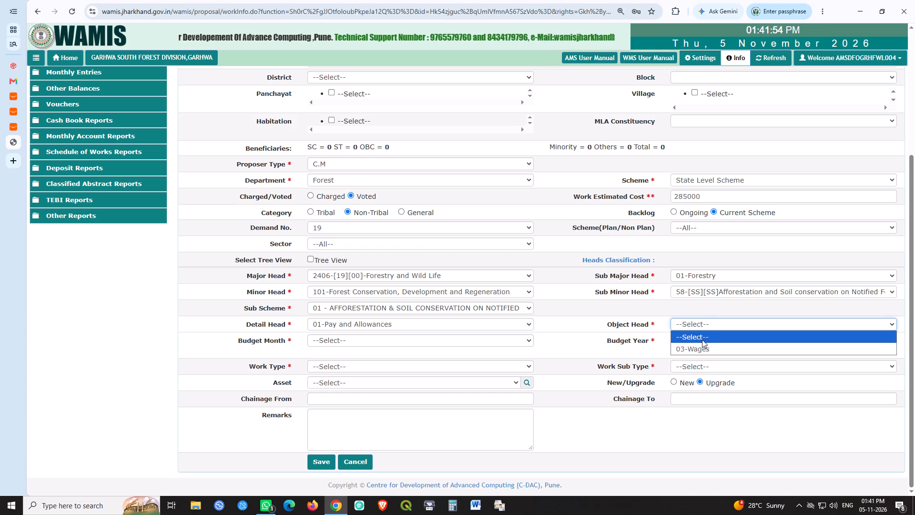
pyautogui.click(691, 349)
# Set the budget month to August and the budget year to 2026 for the 7th Year wages proposal.
pyautogui.click(378, 335)
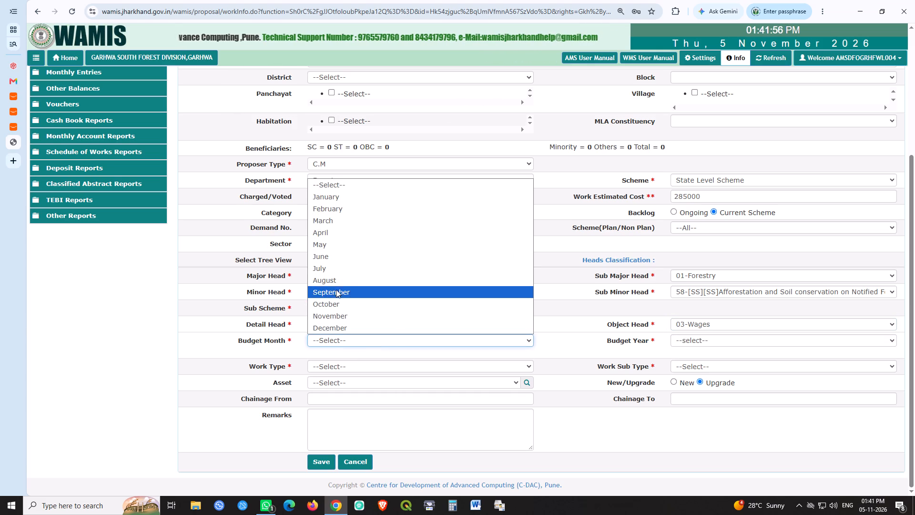
pyautogui.click(336, 282)
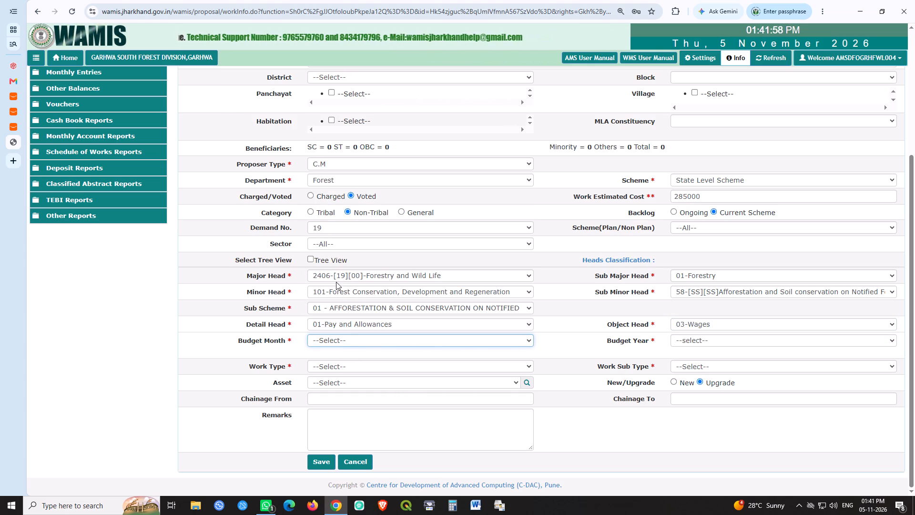
pyautogui.click(708, 337)
pyautogui.scroll(-10, 698, 266)
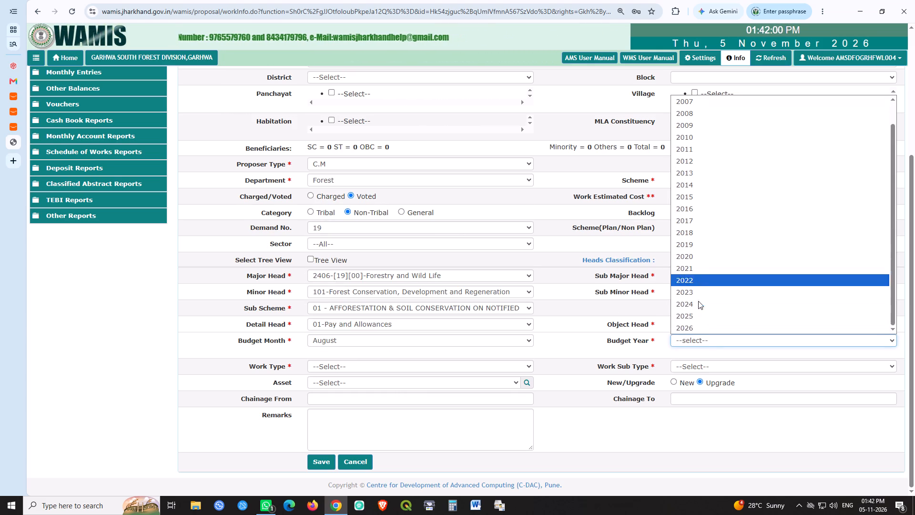
pyautogui.click(691, 326)
# Set the work type to FOREST and work sub type to OTHERS, and save the 7th Year wages proposal.
pyautogui.click(370, 366)
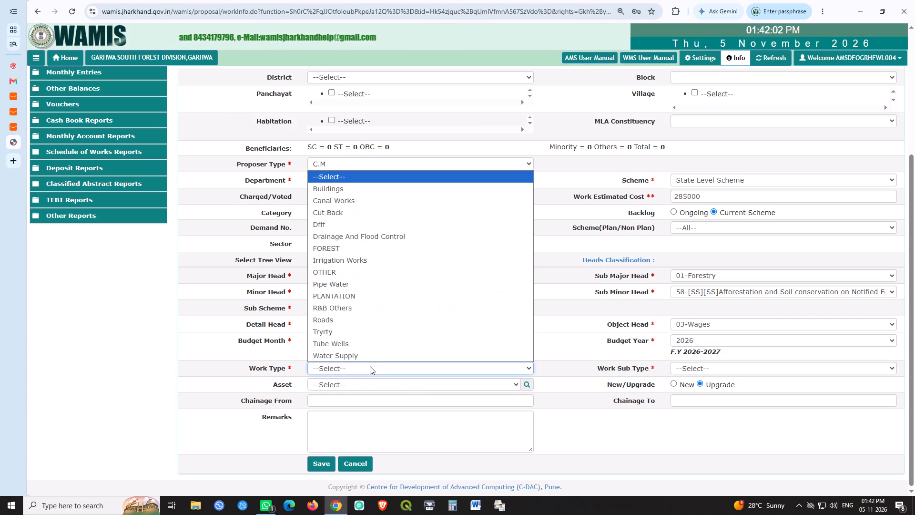
pyautogui.click(342, 249)
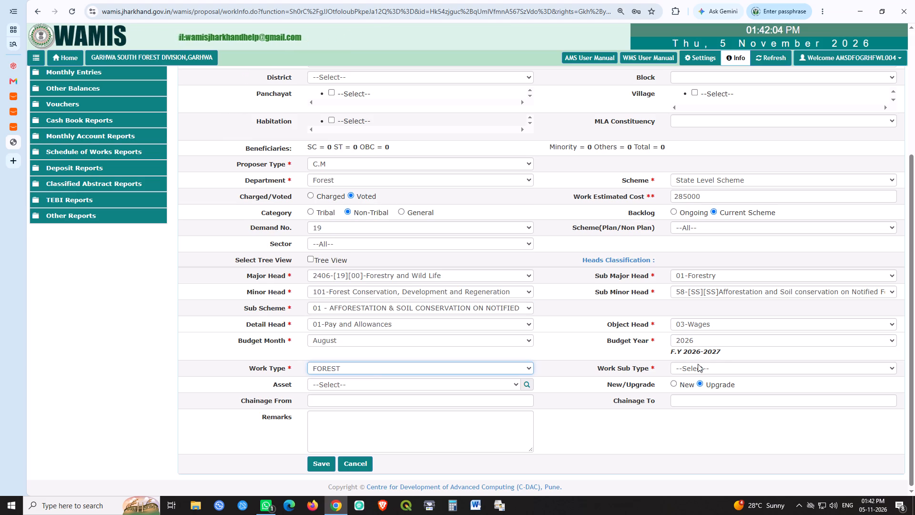
pyautogui.click(698, 364)
pyautogui.click(693, 393)
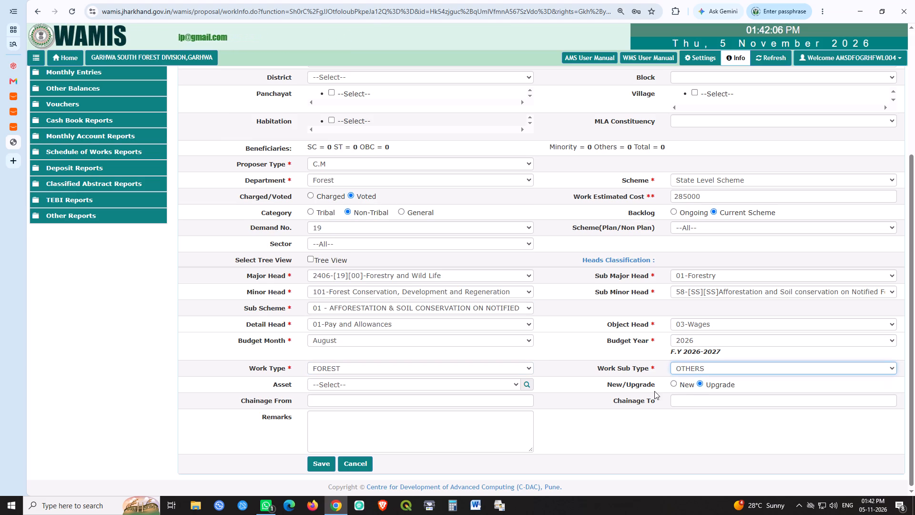
pyautogui.click(315, 464)
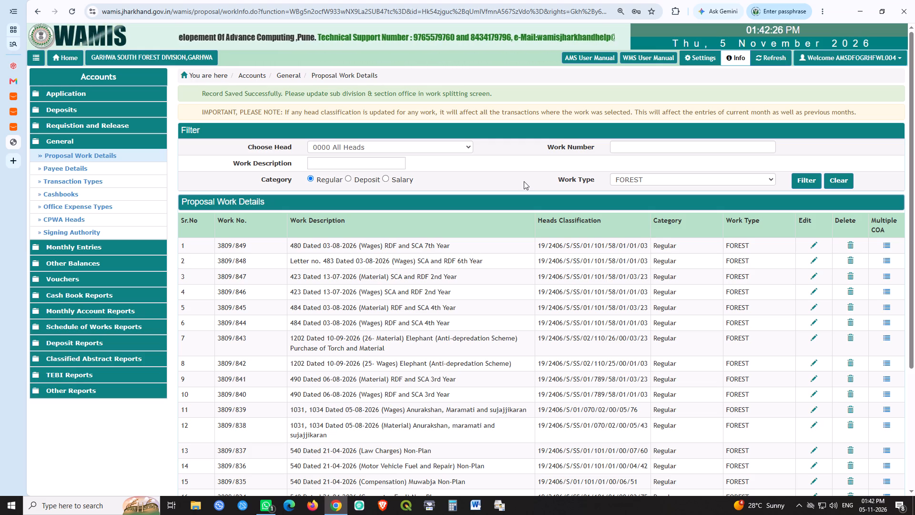
# Start a new proposal work entry from the end of the proposal work list.
pyautogui.scroll(-1, 393, 338)
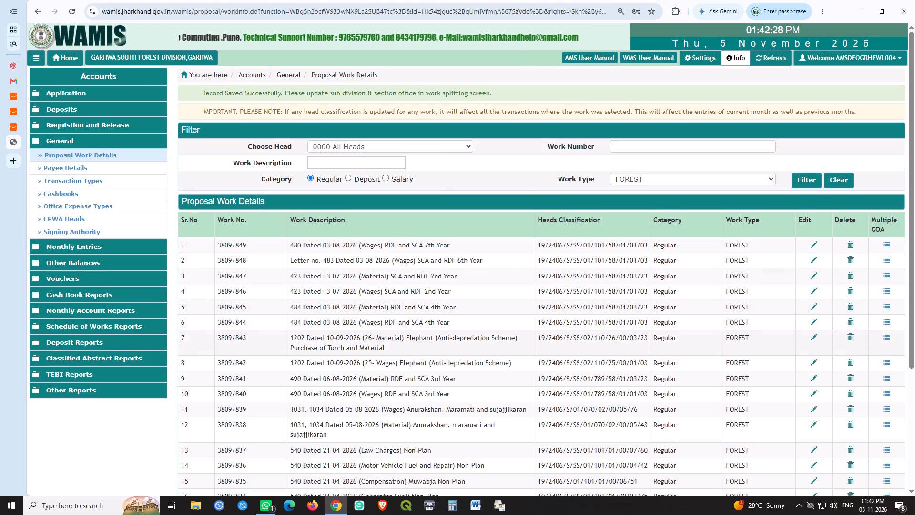
pyautogui.scroll(-8, 393, 338)
pyautogui.click(181, 474)
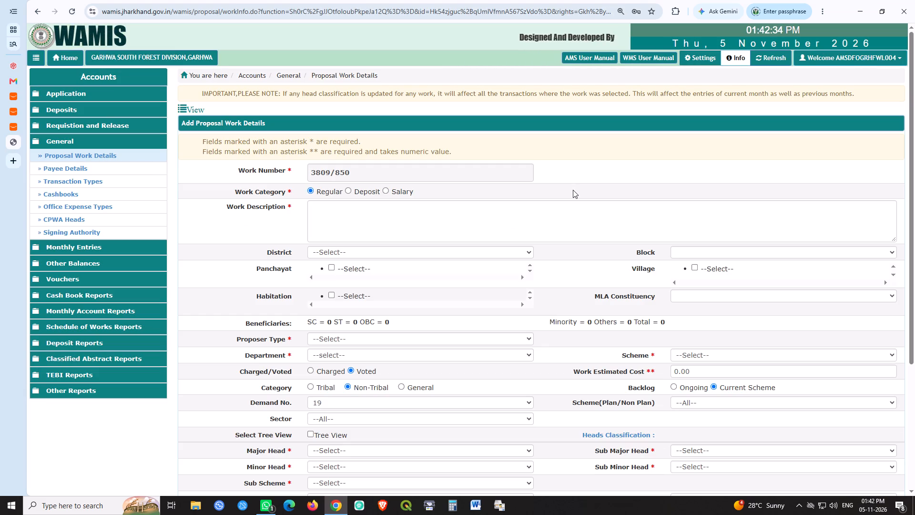
# Begin the new proposal's work description with "481 Dated 03-08-2026 (Wages)".
pyautogui.click(379, 217)
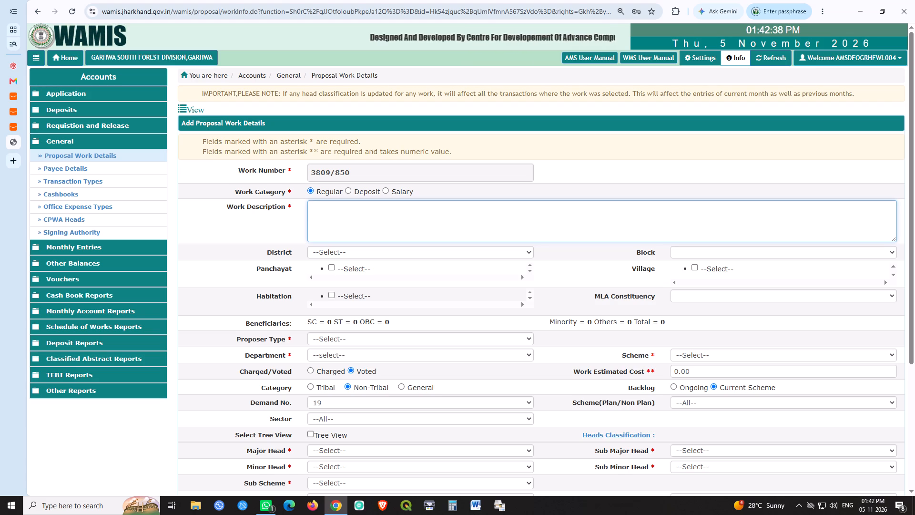
pyautogui.write('481 D')
pyautogui.write('ated')
pyautogui.press('space')
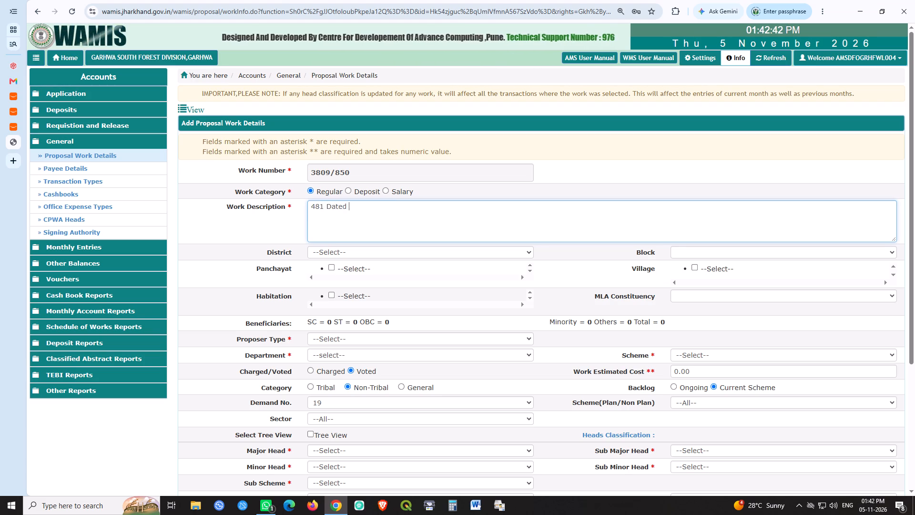
pyautogui.write('03-08-2026 (*')
pyautogui.write('WAges)_')
pyautogui.press('BackSpace')
pyautogui.press('BackSpace')
pyautogui.press('BackSpace')
pyautogui.press('BackSpace')
pyautogui.press('BackSpace')
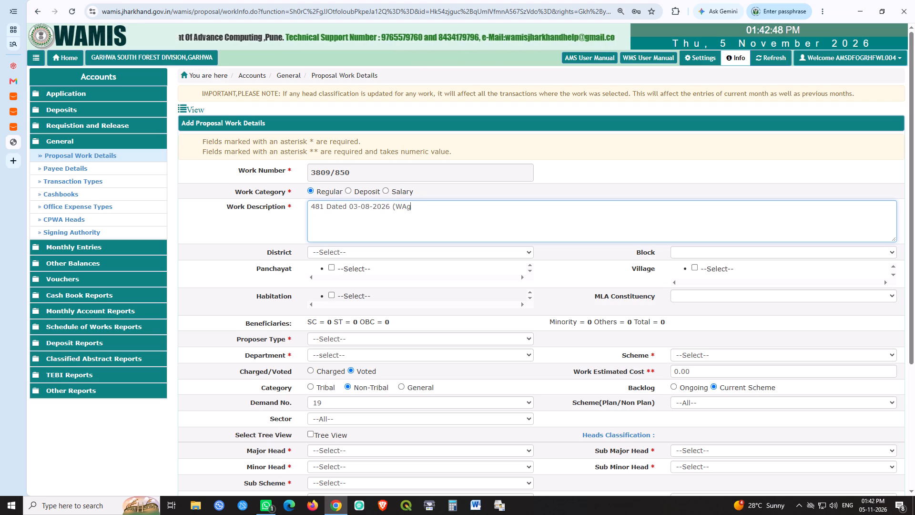
pyautogui.press('BackSpace')
pyautogui.write('ages)')
pyautogui.press('space')
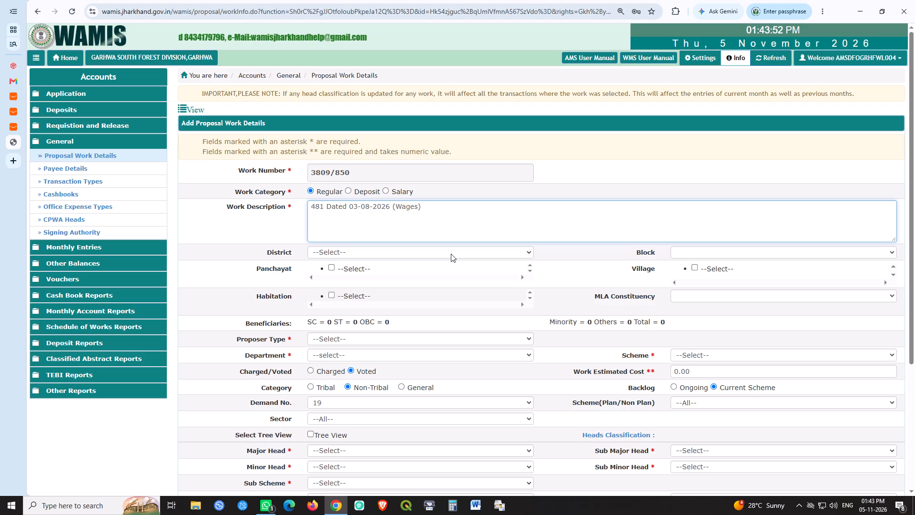
# In File Explorer, open the Sub Allotment no. 481 dt. 03.08.2026 PDF from drive E, Office Work 2026-27, Account Section, Allotment, Plan.
pyautogui.press('super+e')
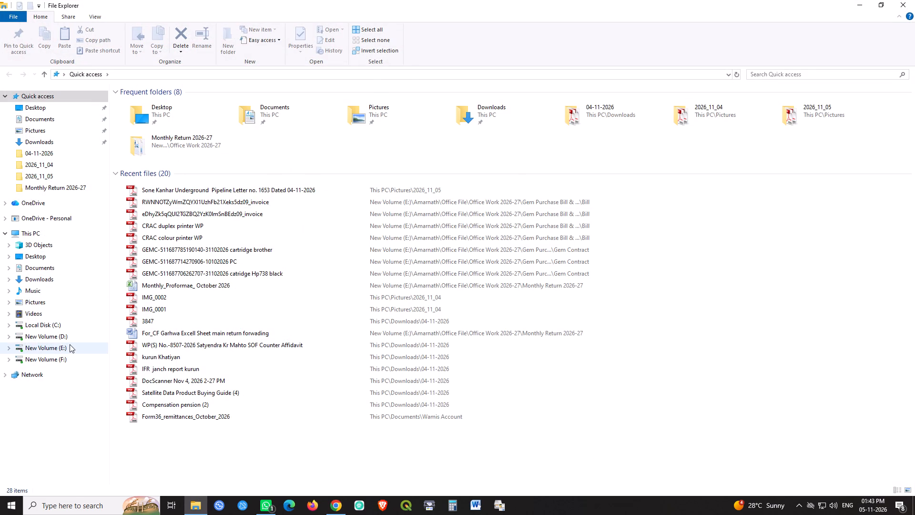
pyautogui.click(70, 344)
pyautogui.doubleClick(139, 107)
pyautogui.doubleClick(146, 107)
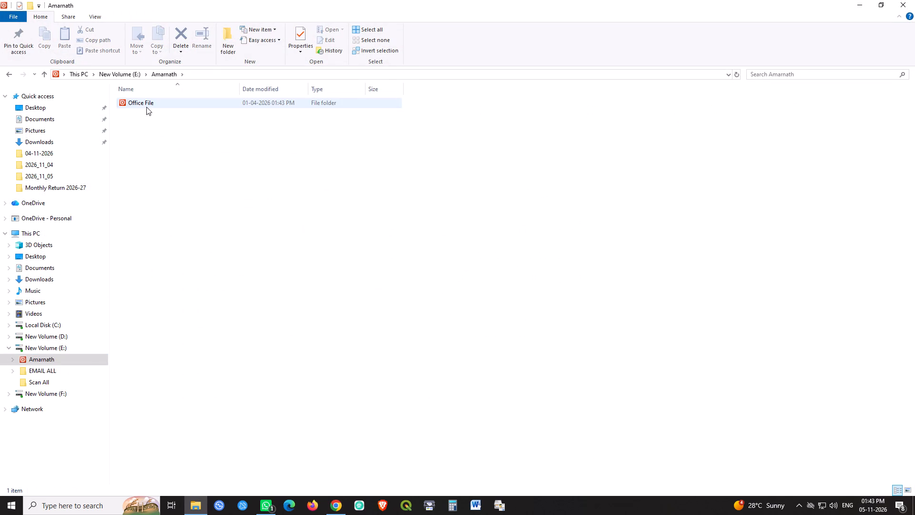
pyautogui.doubleClick(673, 119)
pyautogui.click(183, 102)
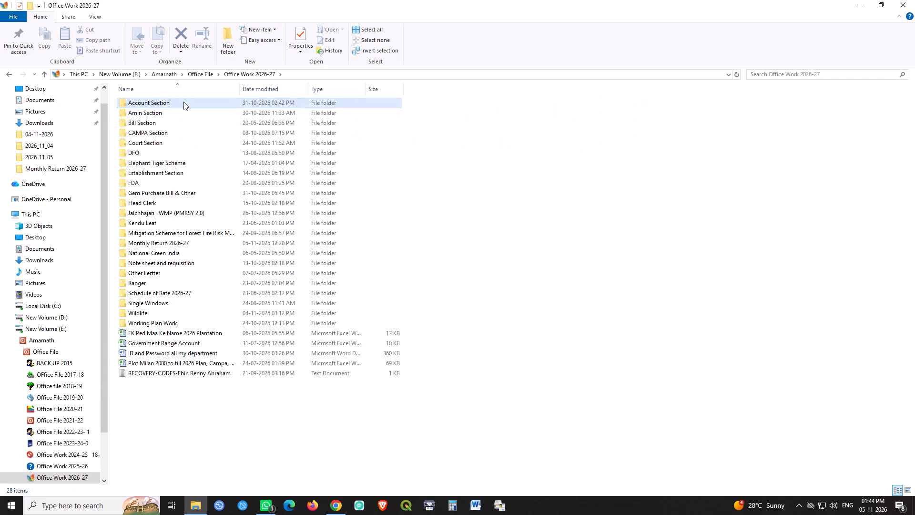
pyautogui.press('Return')
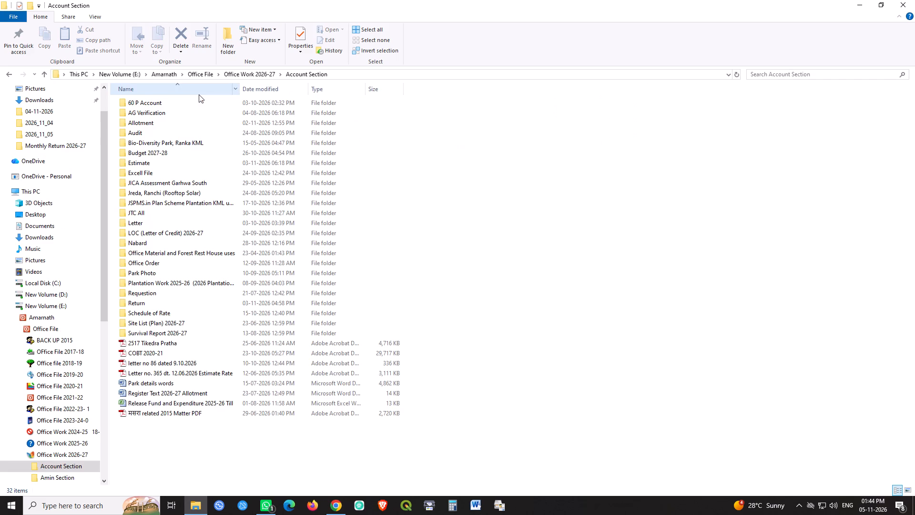
pyautogui.write('aa')
pyautogui.press('Return')
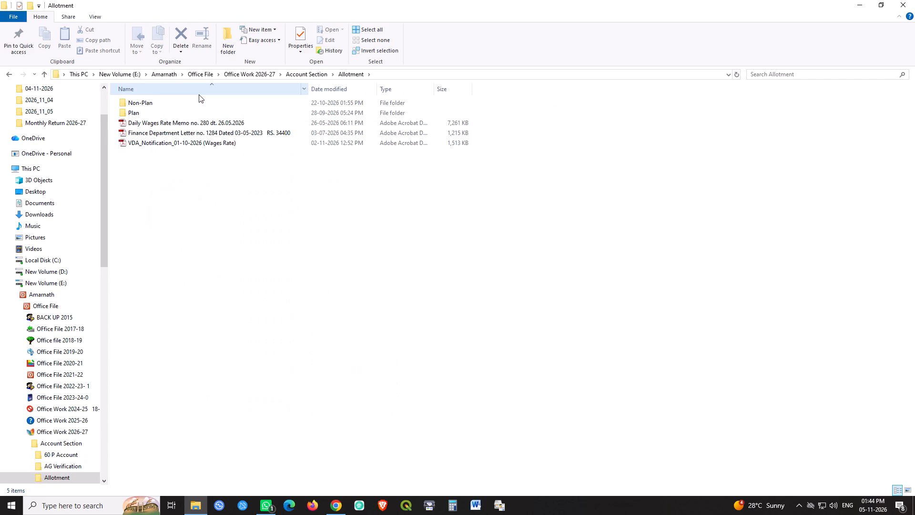
pyautogui.press('Down')
pyautogui.press('Return')
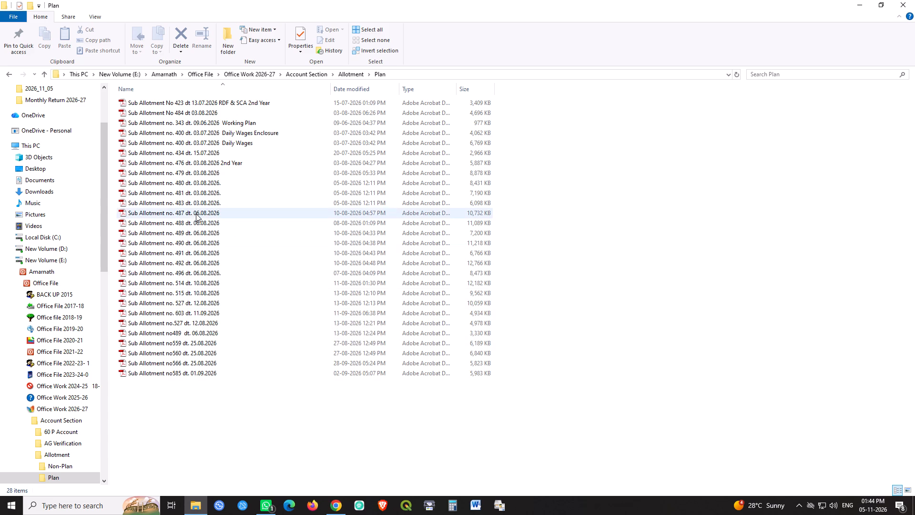
pyautogui.click(184, 191)
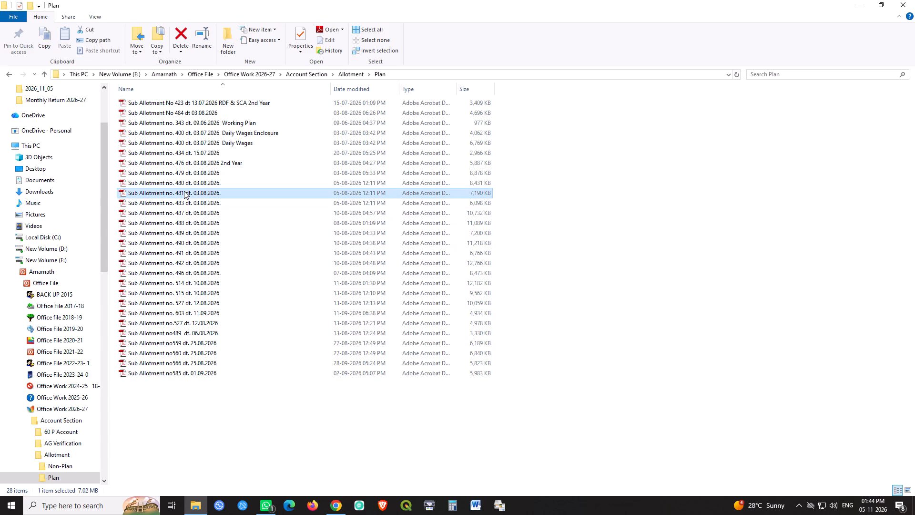
pyautogui.press('Return')
# Read through letter 481's subject, scheme codes and conditions to identify the scheme and plantation year it covers.
pyautogui.scroll(-19, 453, 273)
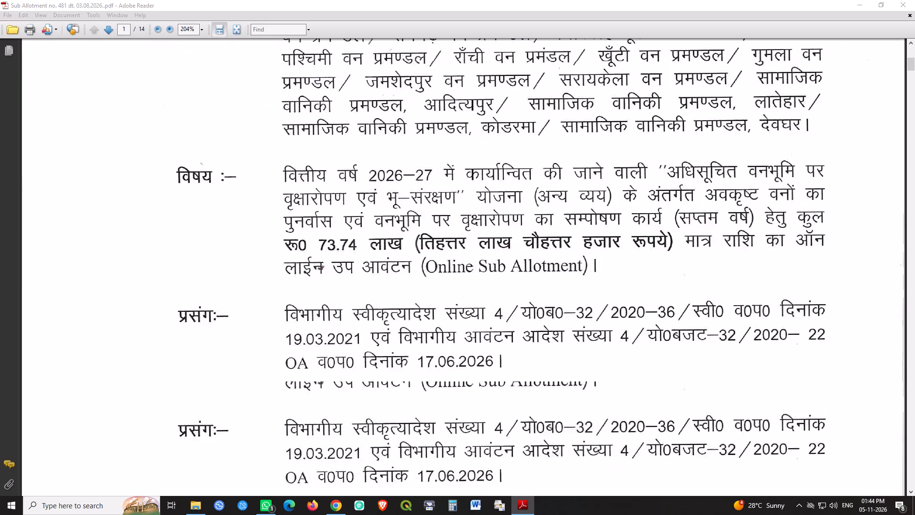
pyautogui.scroll(-20, 512, 278)
pyautogui.scroll(-20, 512, 278)
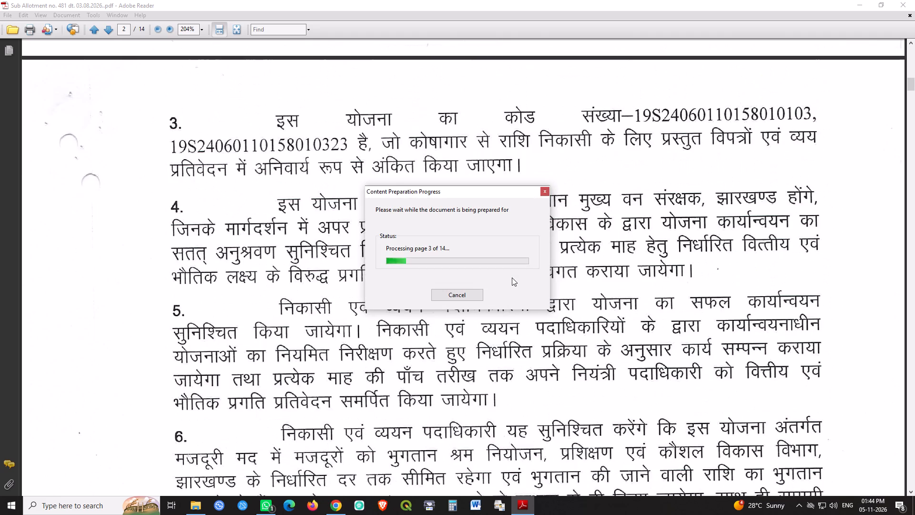
pyautogui.scroll(-6, 512, 278)
pyautogui.click(694, 363)
pyautogui.click(669, 355)
pyautogui.scroll(-2, 669, 355)
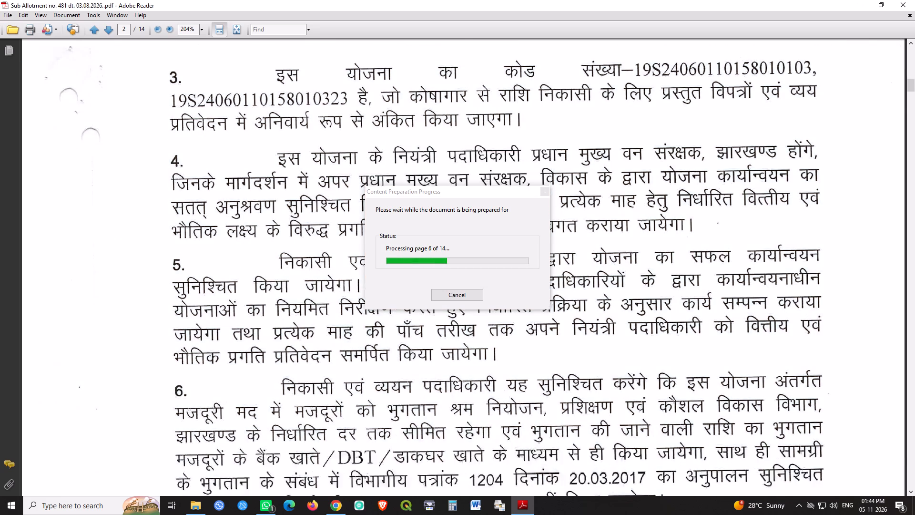
pyautogui.scroll(-16, 669, 355)
pyautogui.scroll(-20, 644, 341)
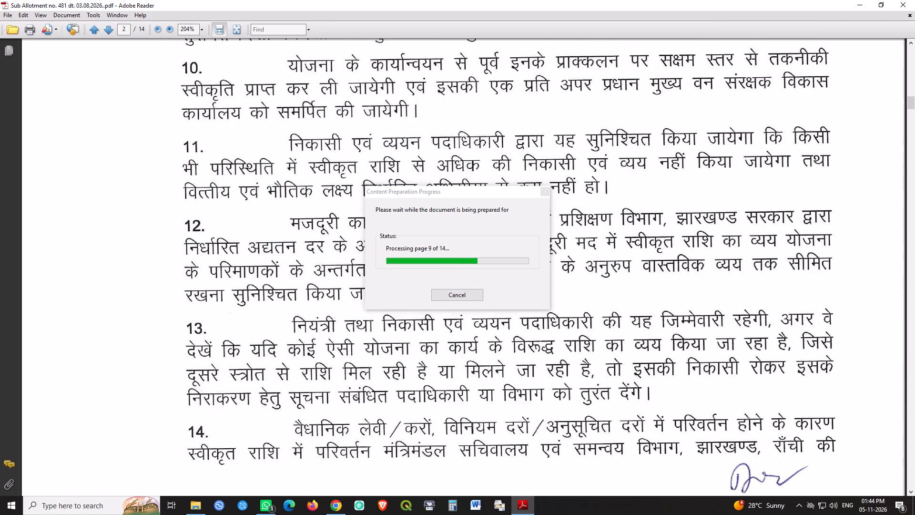
pyautogui.scroll(-20, 644, 341)
pyautogui.scroll(-20, 644, 341)
pyautogui.scroll(-9, 644, 341)
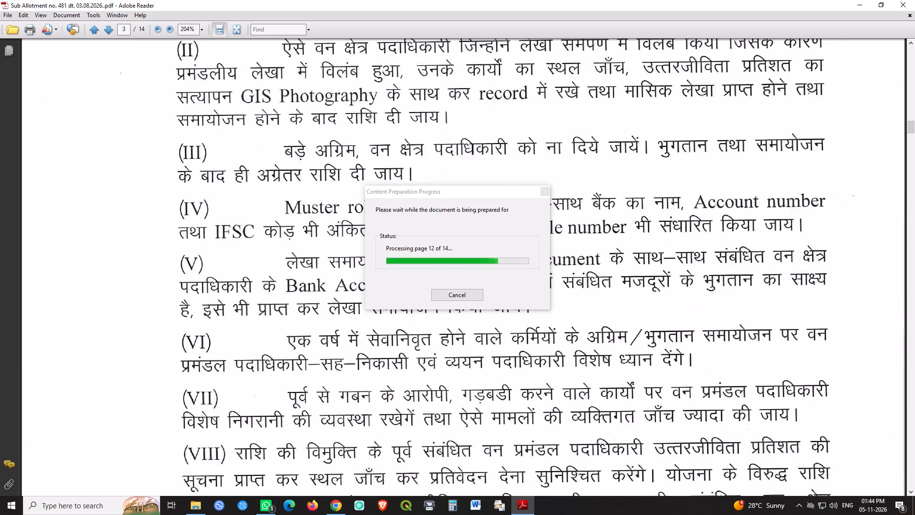
pyautogui.scroll(-20, 644, 341)
pyautogui.scroll(-20, 644, 341)
pyautogui.scroll(-9, 644, 341)
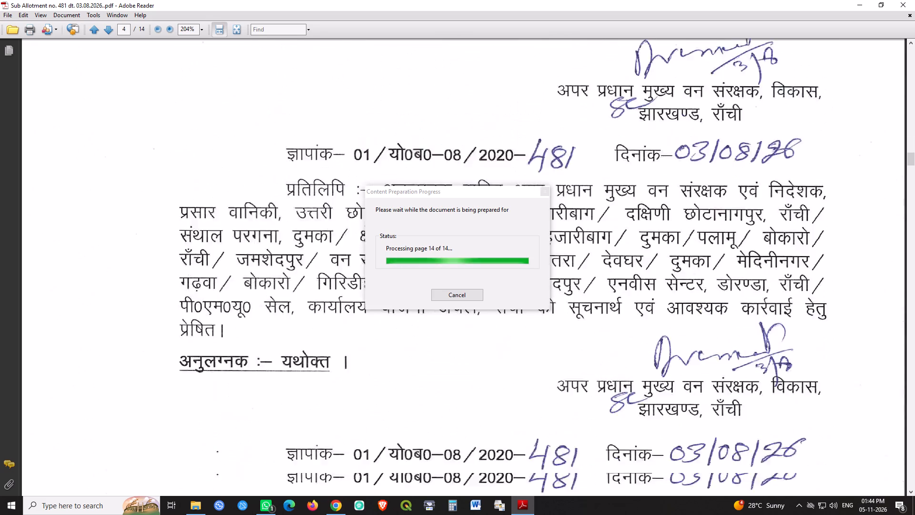
pyautogui.scroll(-20, 644, 340)
pyautogui.scroll(-16, 644, 340)
# Examine letter 481's division-wise annexure tables for the scheme names, year and wages and material amounts, then close the letter and its folder.
pyautogui.scroll(-7, 644, 356)
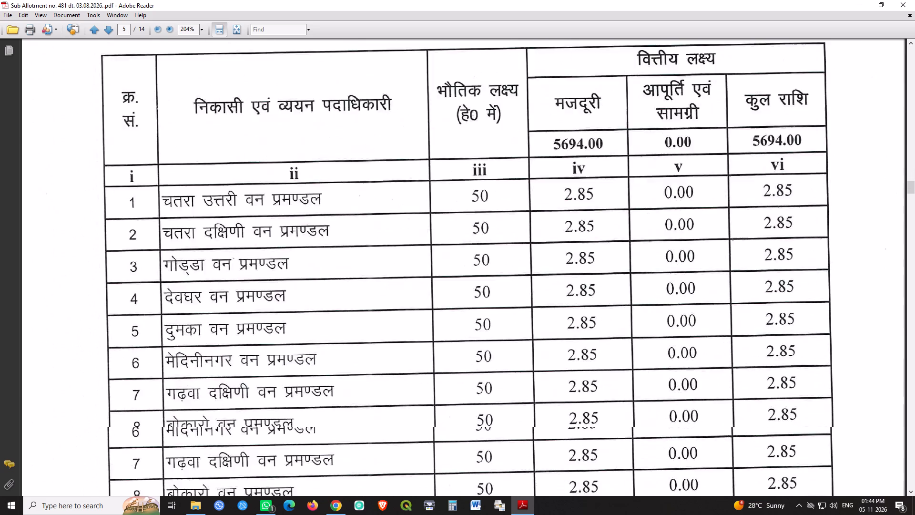
pyautogui.scroll(-5, 649, 359)
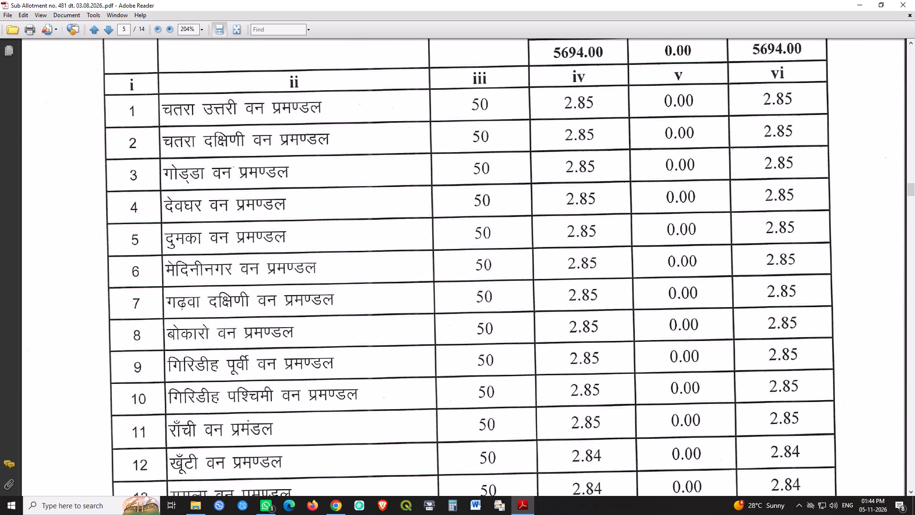
pyautogui.scroll(6, 470, 296)
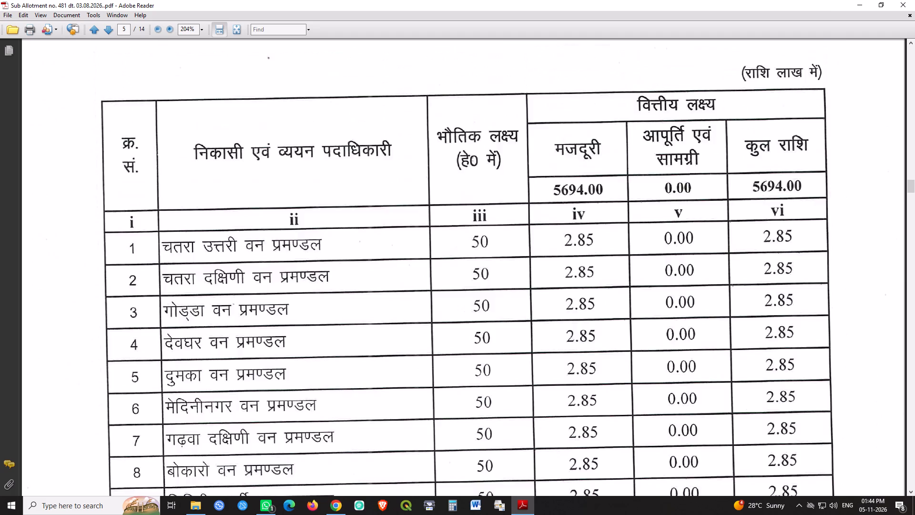
pyautogui.scroll(6, 470, 296)
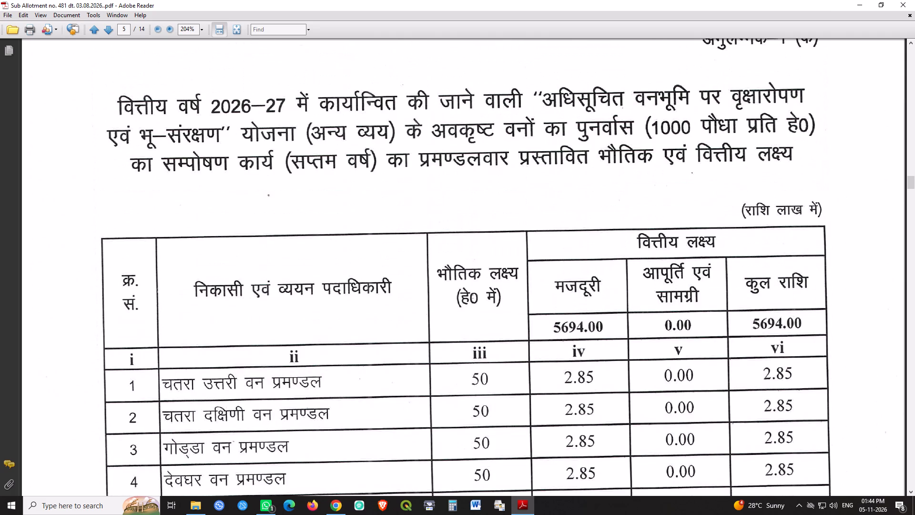
pyautogui.scroll(-20, 470, 296)
pyautogui.scroll(-20, 470, 296)
pyautogui.scroll(-1, 470, 296)
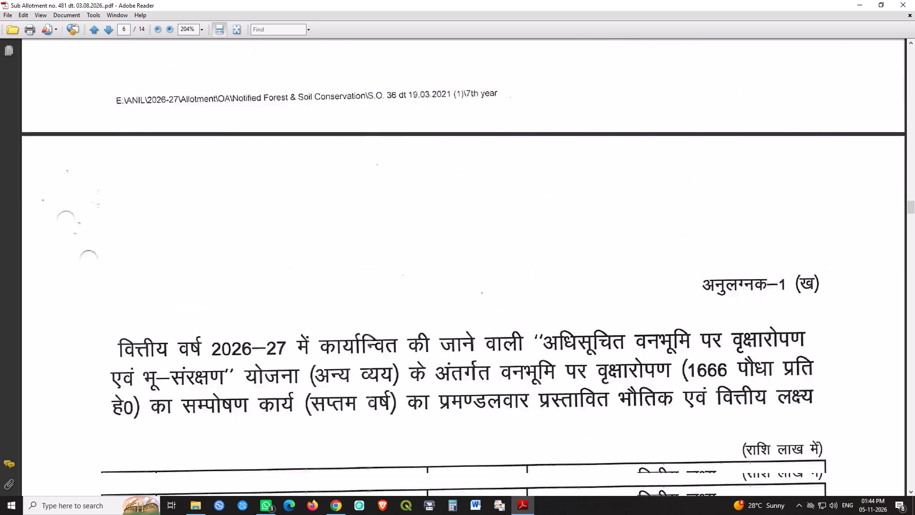
pyautogui.scroll(-20, 470, 296)
pyautogui.scroll(-1, 470, 296)
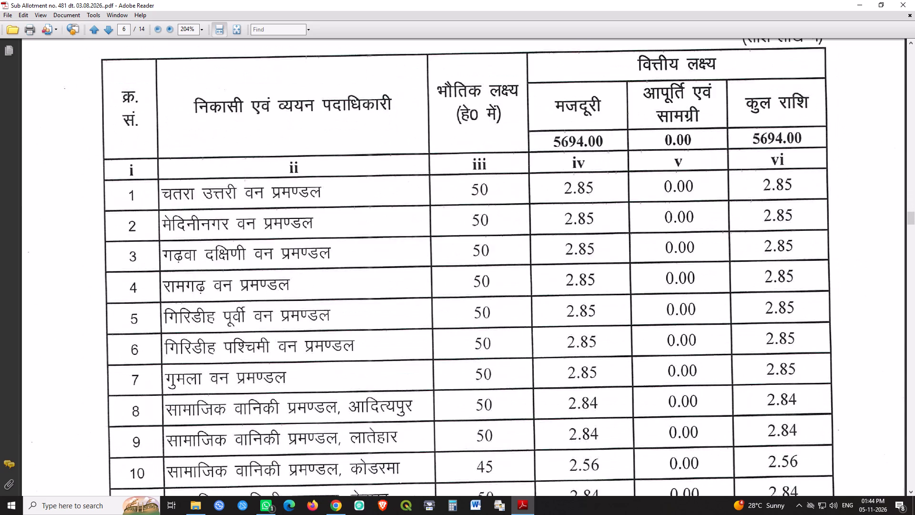
pyautogui.scroll(10, 593, 310)
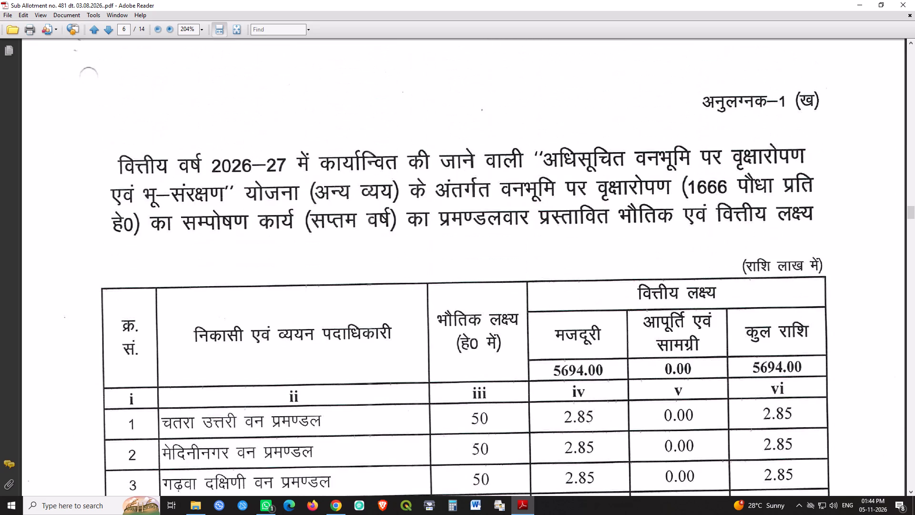
pyautogui.scroll(-20, 407, 345)
pyautogui.scroll(-2, 407, 345)
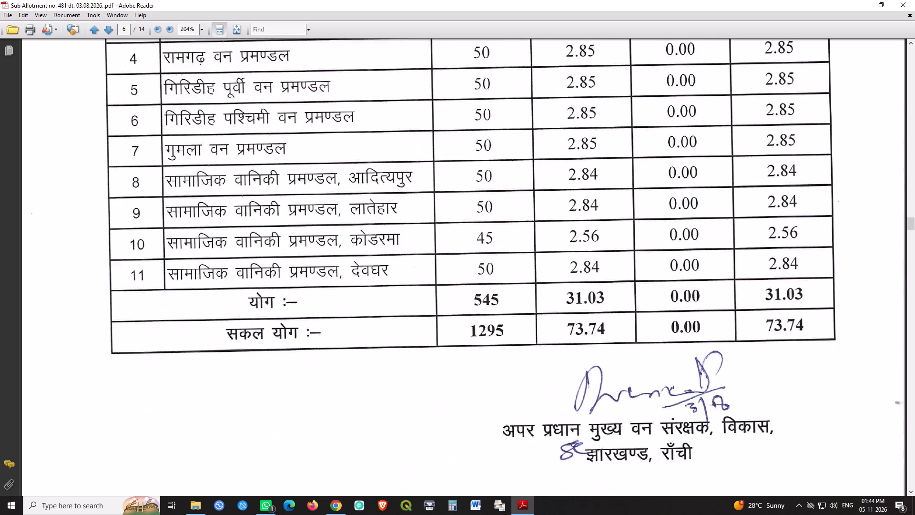
pyautogui.scroll(-17, 425, 336)
pyautogui.scroll(-9, 425, 336)
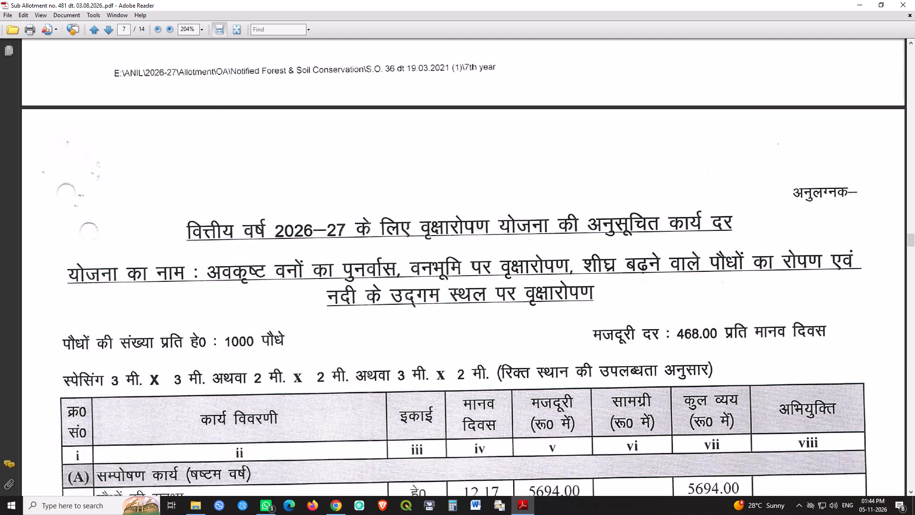
pyautogui.scroll(-3, 425, 336)
pyautogui.scroll(20, 425, 336)
pyautogui.scroll(11, 425, 336)
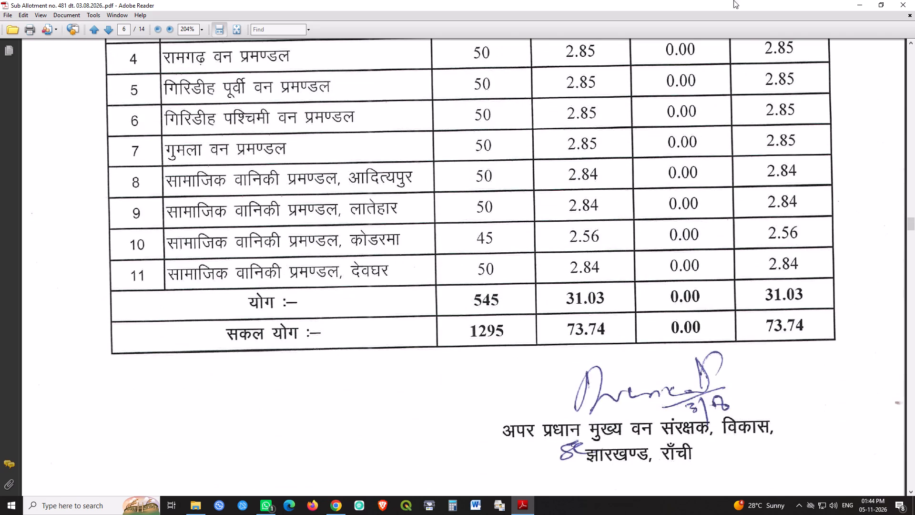
pyautogui.click(901, 2)
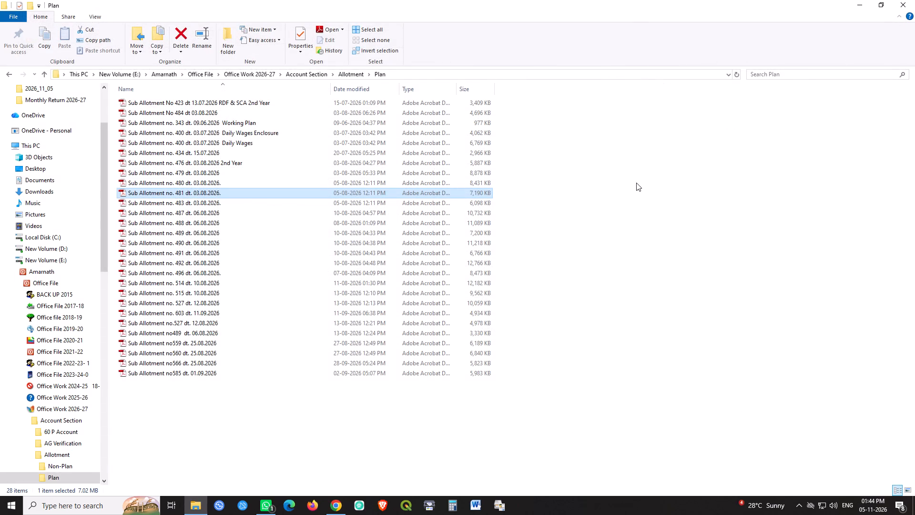
pyautogui.click(640, 182)
pyautogui.click(896, 5)
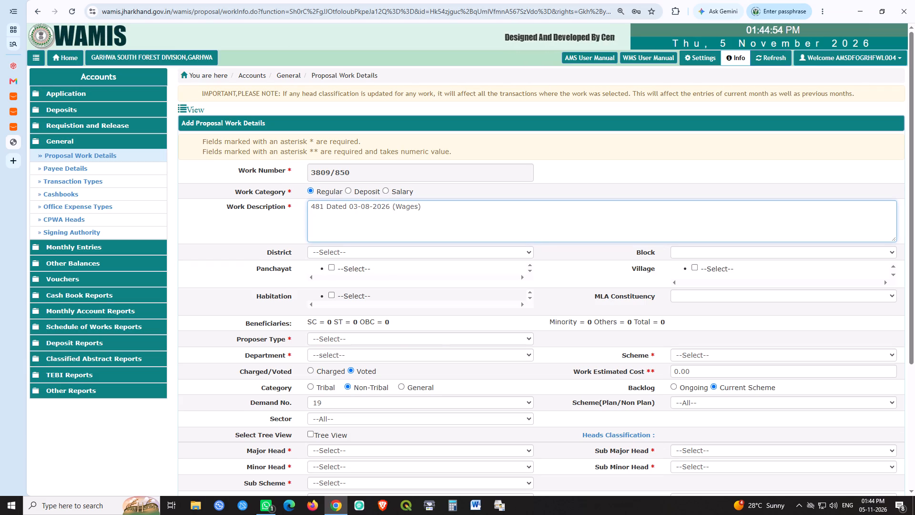
# Complete the WAMIS work description by adding "RDF and SCA 7th Year" after "(Wages)".
pyautogui.write('RDF and SCA')
pyautogui.press('space')
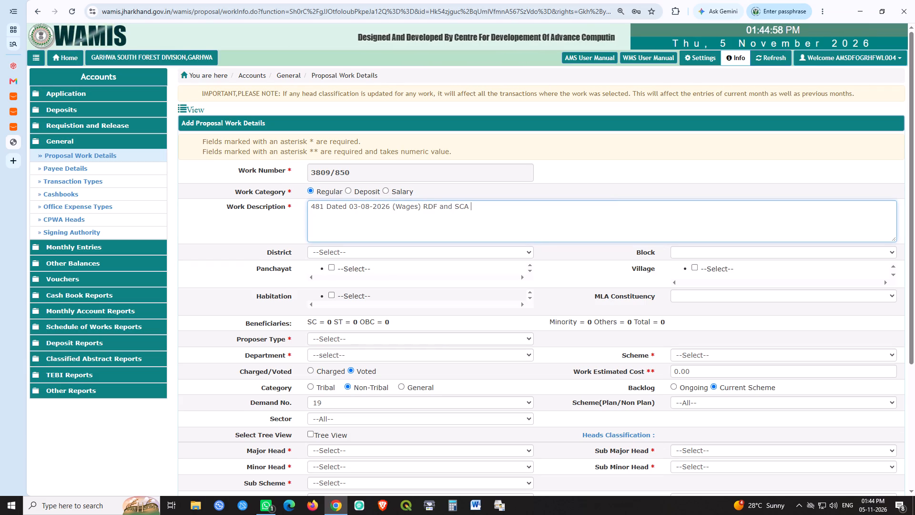
pyautogui.write('7th Year')
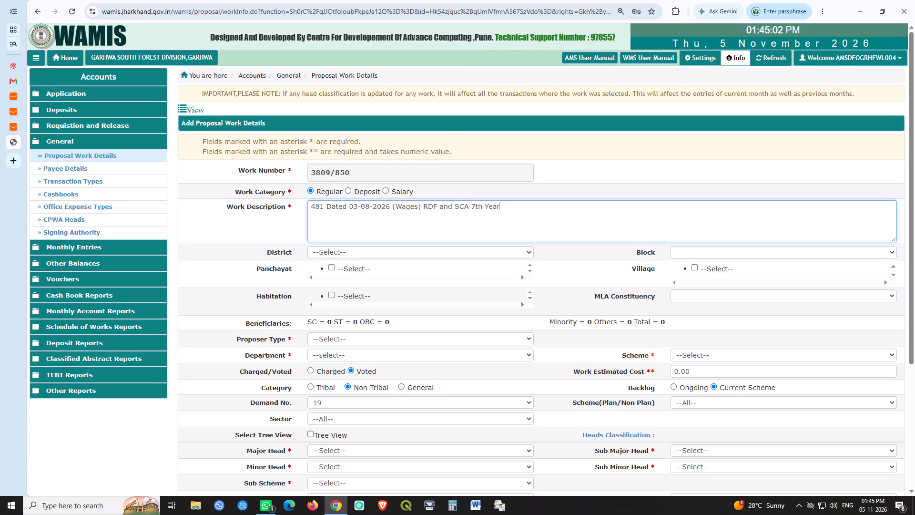
# Set the proposer type to C.M, the department to Forest and the scheme to State Level Scheme for the letter 481 proposal.
pyautogui.click(349, 332)
pyautogui.press('c')
pyautogui.press('Tab')
pyautogui.press('Tab')
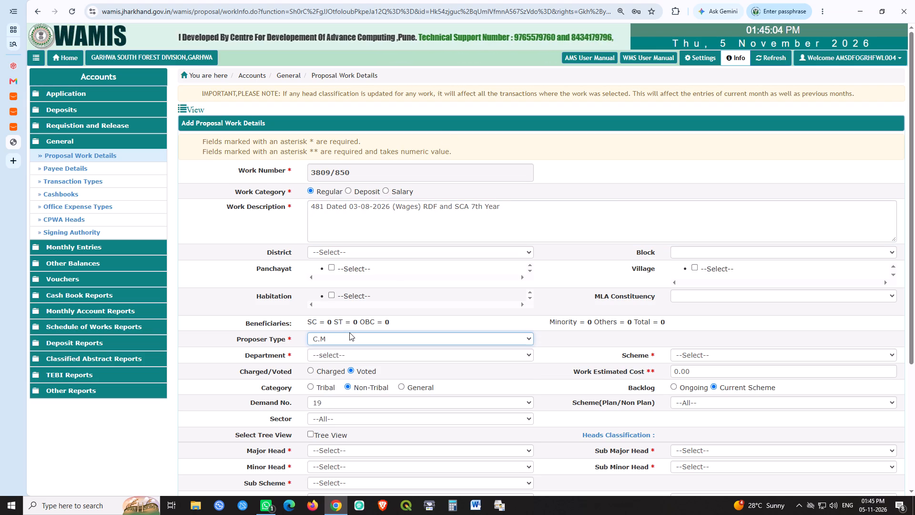
pyautogui.press('f')
pyautogui.press('f')
pyautogui.press('Tab')
pyautogui.press('s')
pyautogui.press('Tab')
pyautogui.press('Tab')
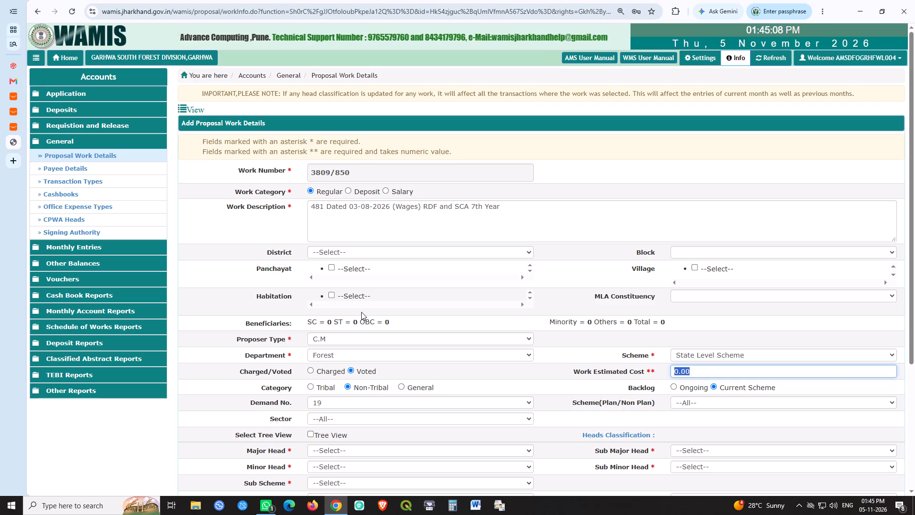
# Set the work estimated cost of the letter 481 wages proposal to 570000.
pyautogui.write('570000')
# Set major head 2406-[19][00]-Forestry and Wild Life, sub major head 01-Forestry, minor head 101 and sub minor head 58-[SS][SS] Afforestation and Soil conservation.
pyautogui.scroll(-2, 523, 384)
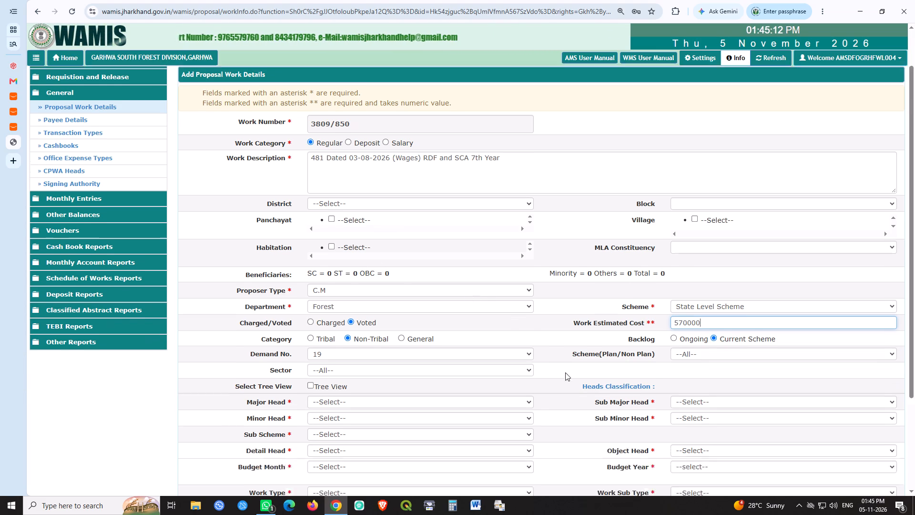
pyautogui.click(332, 359)
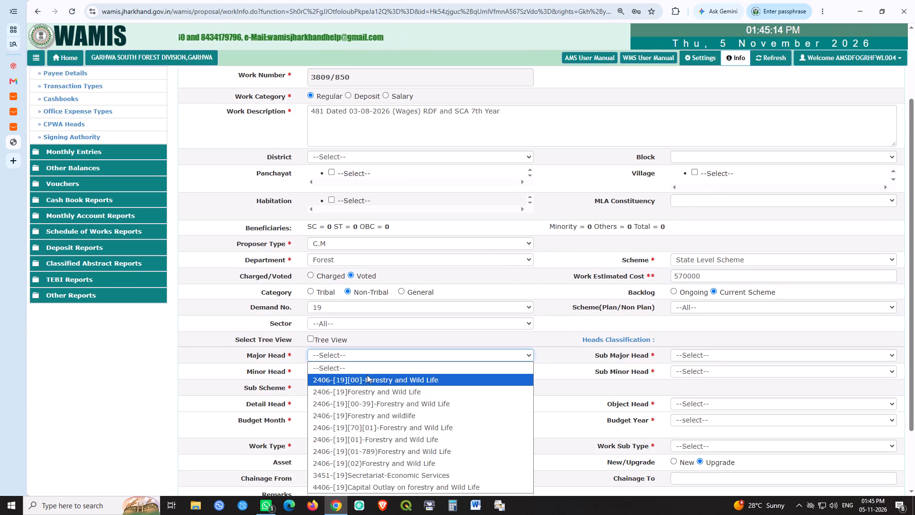
pyautogui.click(369, 378)
pyautogui.click(690, 356)
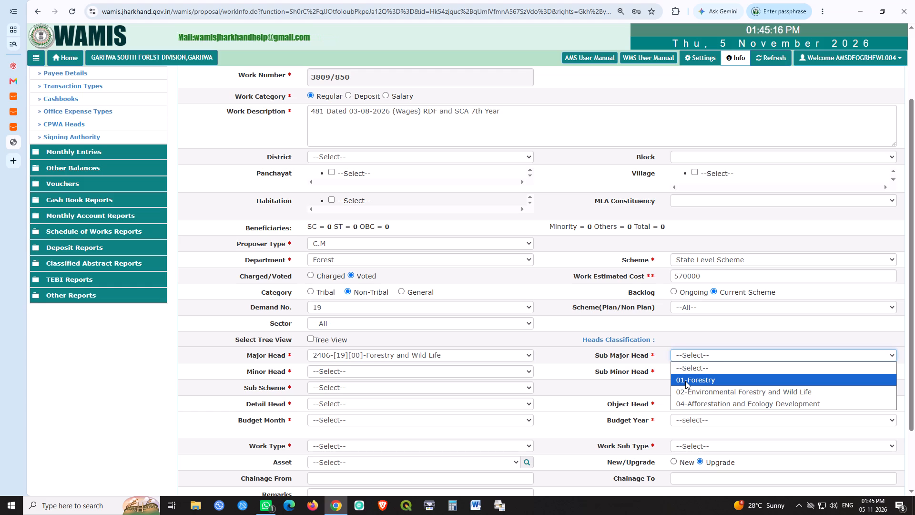
pyautogui.click(685, 381)
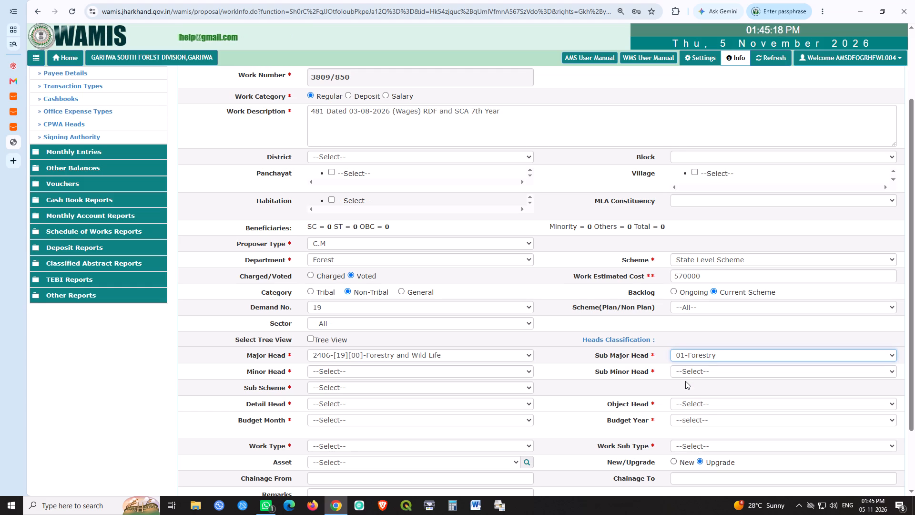
pyautogui.click(333, 368)
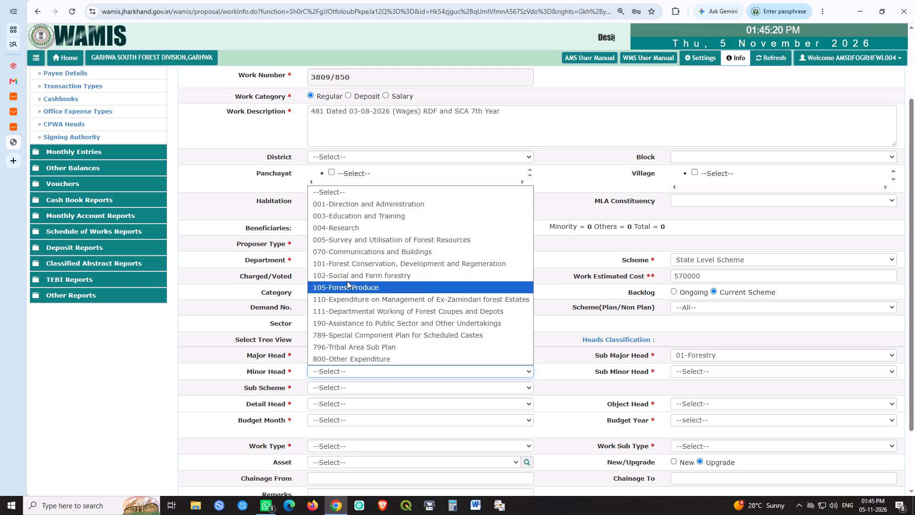
pyautogui.click(338, 261)
pyautogui.click(686, 372)
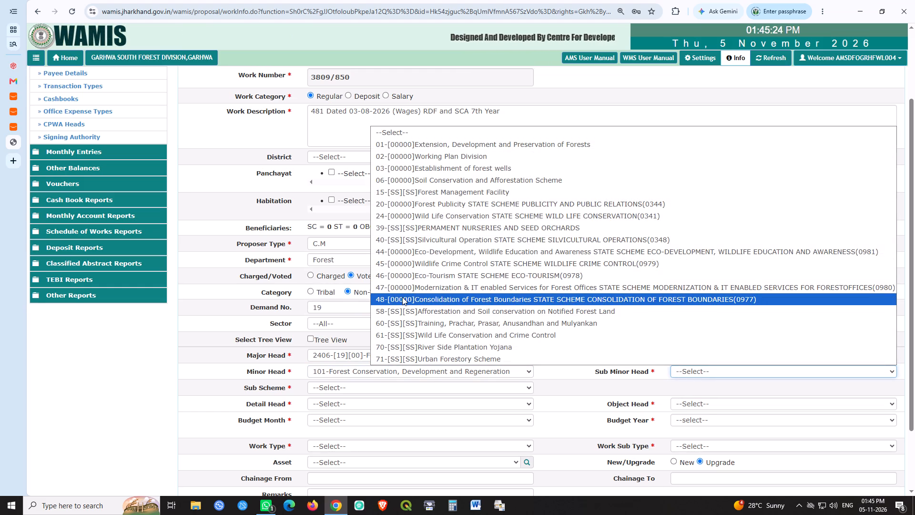
pyautogui.click(400, 307)
# Set the sub scheme to 01 - Afforestation & Soil Conservation, the detail head to 01-Pay and Allowances and the object head to 03-Wages.
pyautogui.scroll(-3, 540, 309)
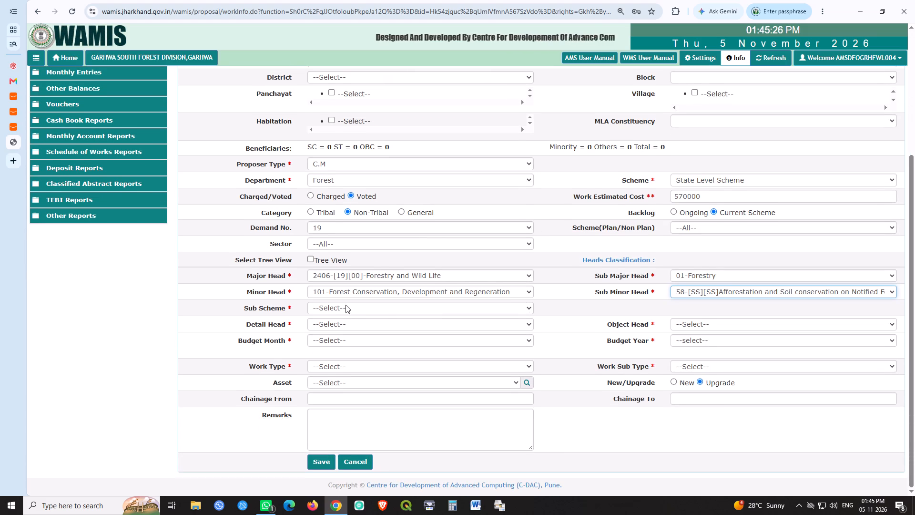
pyautogui.click(346, 305)
pyautogui.click(342, 331)
pyautogui.click(356, 329)
pyautogui.click(341, 347)
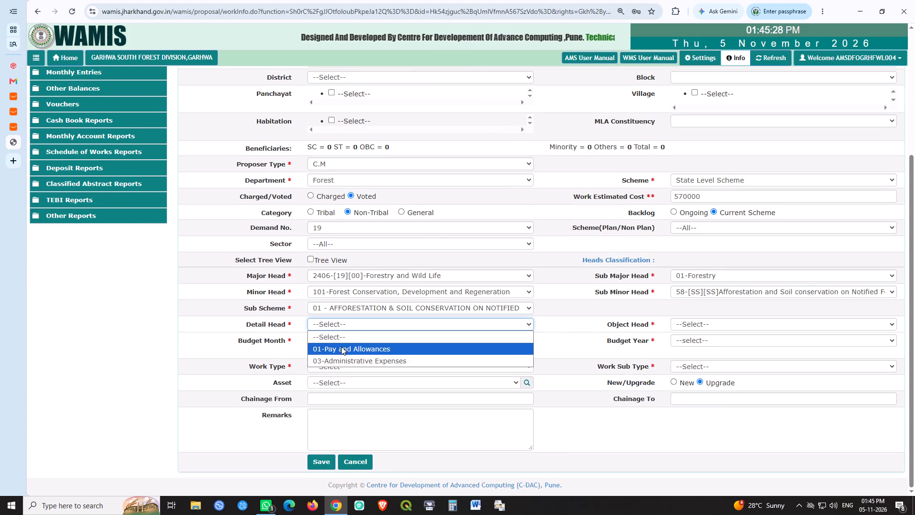
pyautogui.click(708, 324)
pyautogui.click(690, 346)
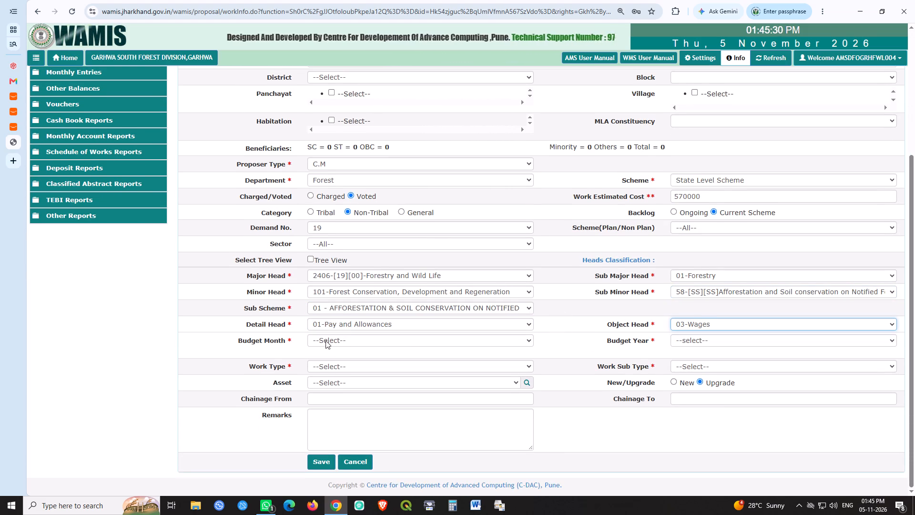
# Set the proposal's budget month to August and the budget year to 2026.
pyautogui.click(325, 343)
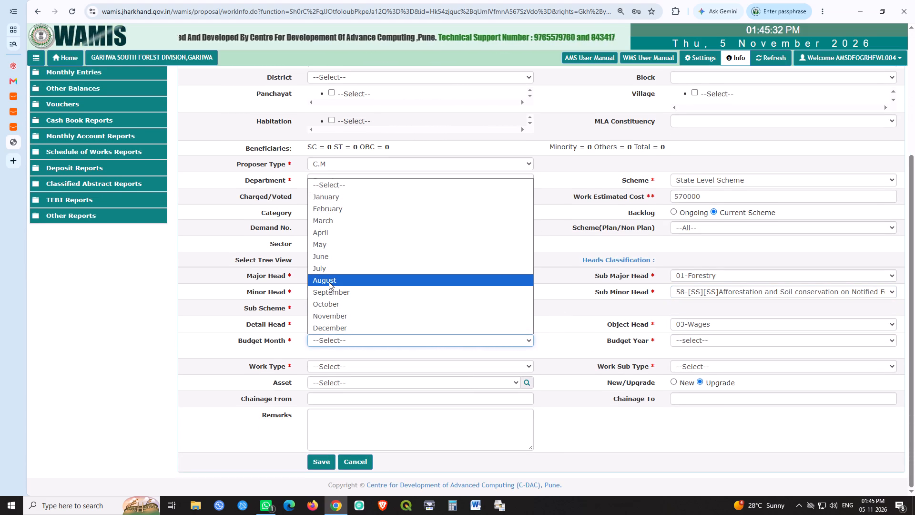
pyautogui.click(329, 282)
pyautogui.click(706, 344)
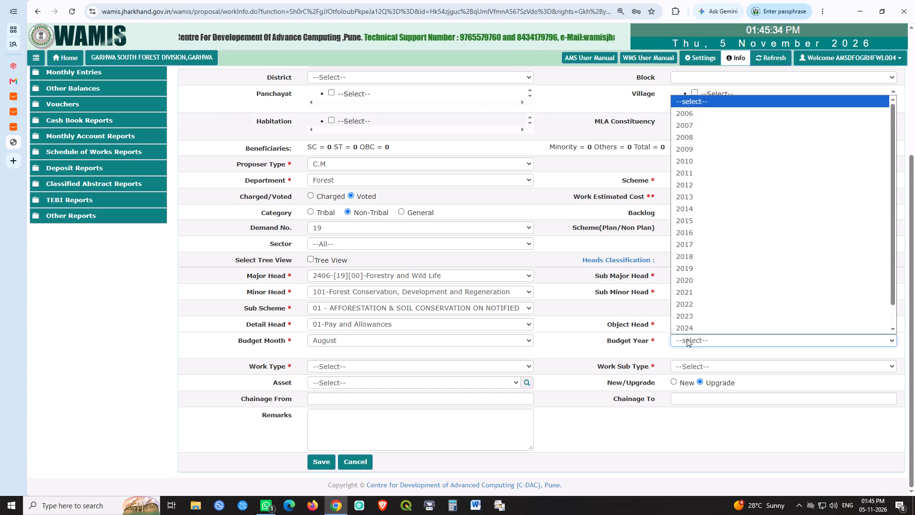
pyautogui.scroll(-6, 683, 278)
pyautogui.click(688, 325)
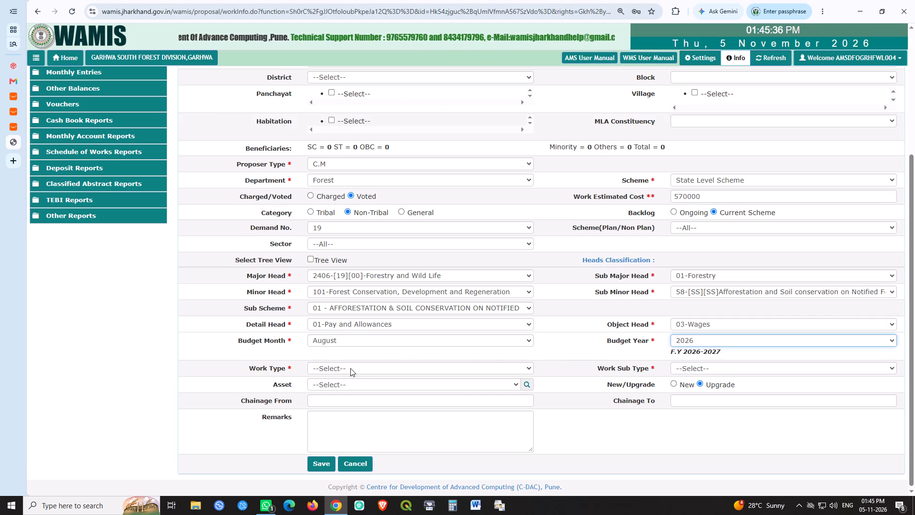
# Set the work type to FOREST and the work sub type to OTHERS.
pyautogui.click(348, 368)
pyautogui.click(344, 248)
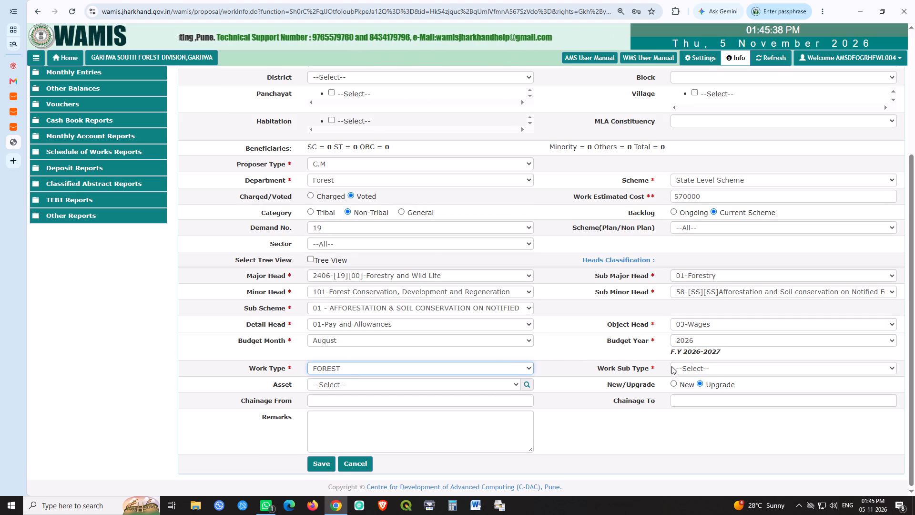
pyautogui.click(681, 369)
pyautogui.click(688, 390)
pyautogui.click(597, 342)
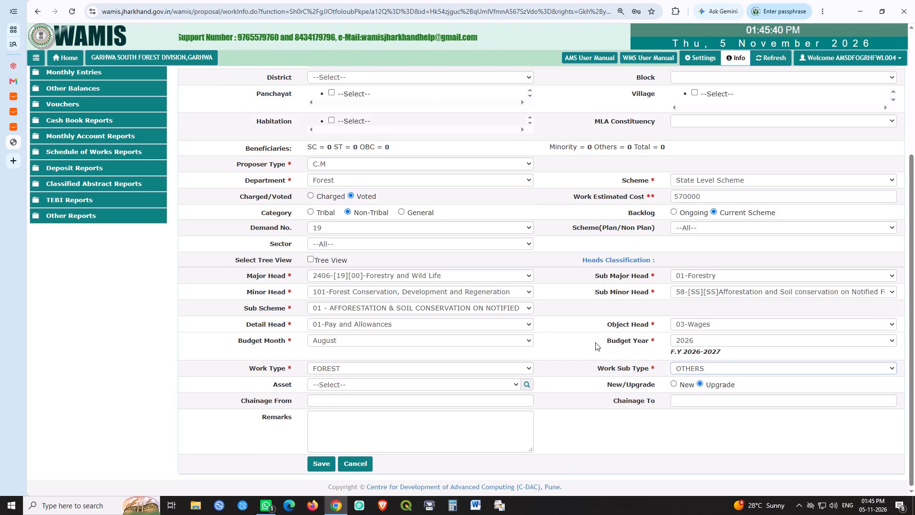
# Save the letter 481 (Wages) RDF and SCA 7th Year work proposal.
pyautogui.scroll(-3, 589, 341)
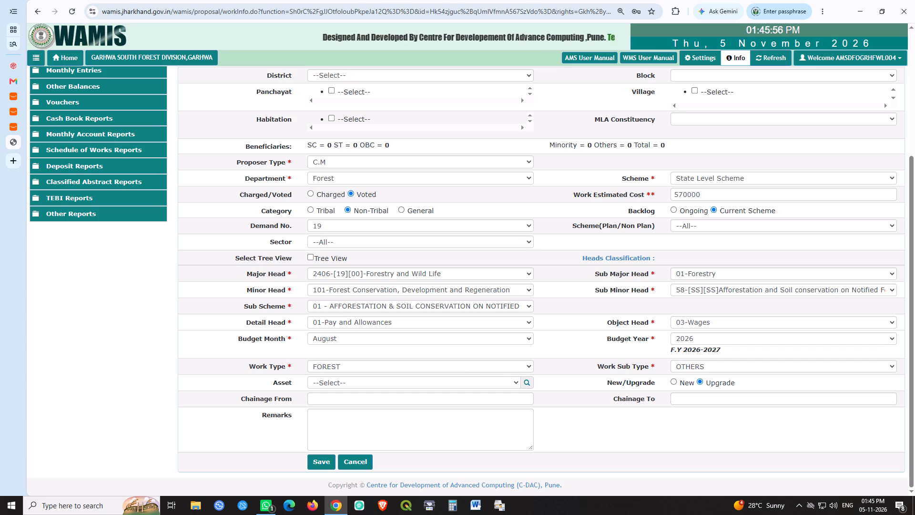
pyautogui.click(314, 464)
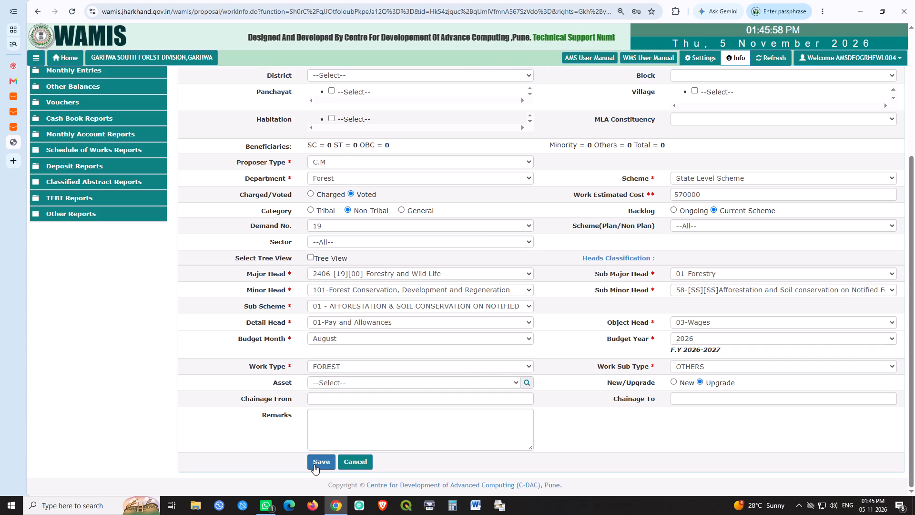
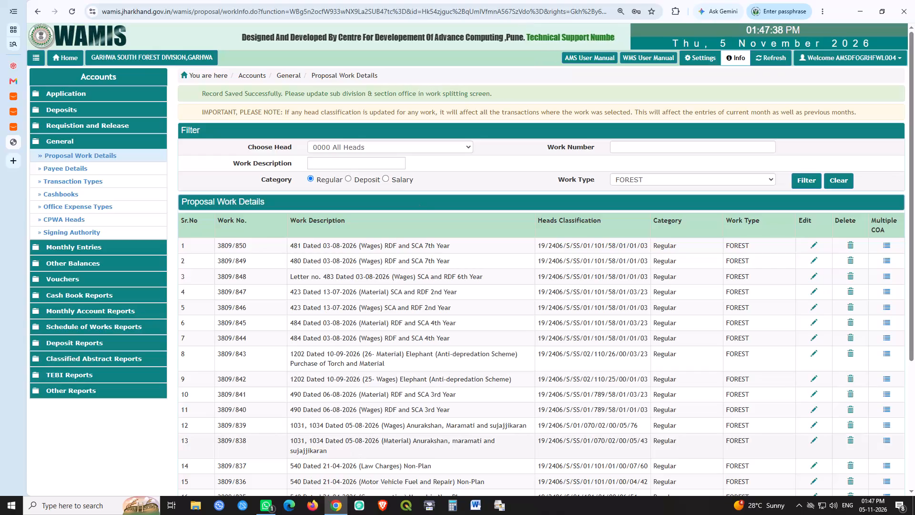
# Open the PDF "Sub Allotment no. 490 dt. 06.08.2026" from the Plan allotment folder.
pyautogui.rightClick(189, 505)
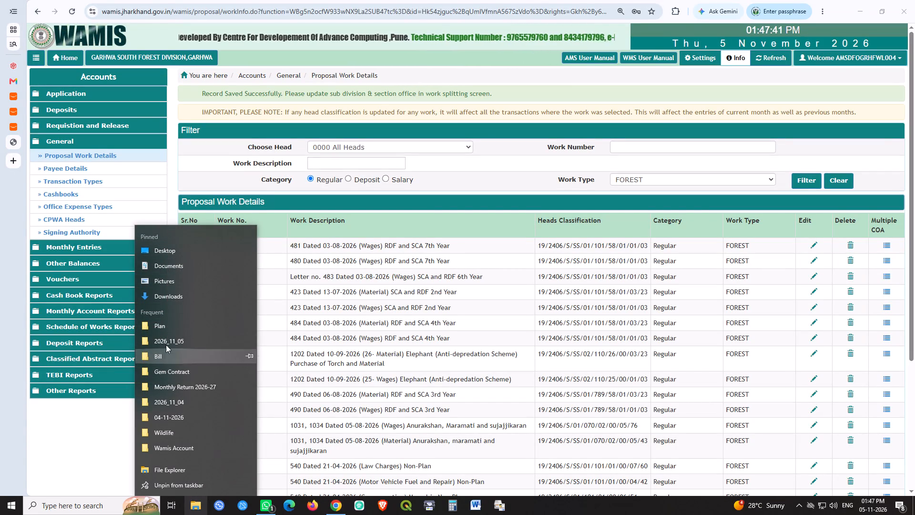
pyautogui.click(179, 328)
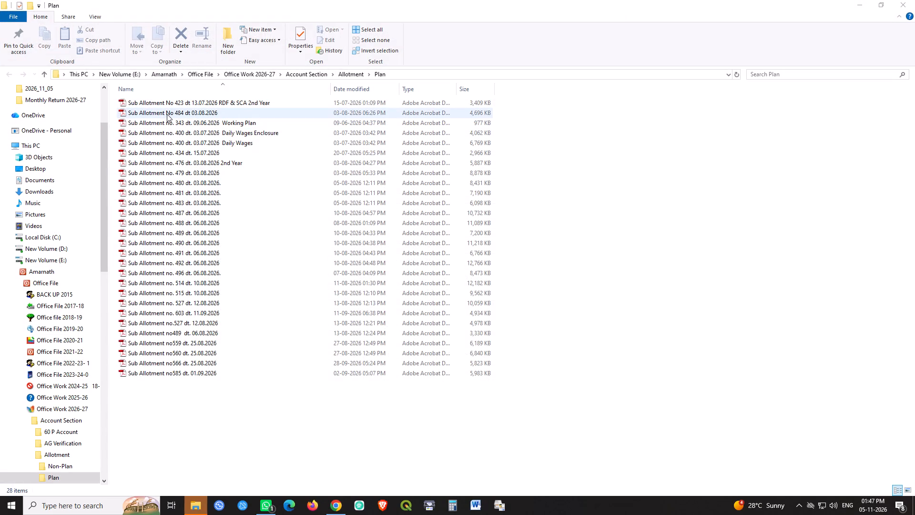
pyautogui.click(272, 418)
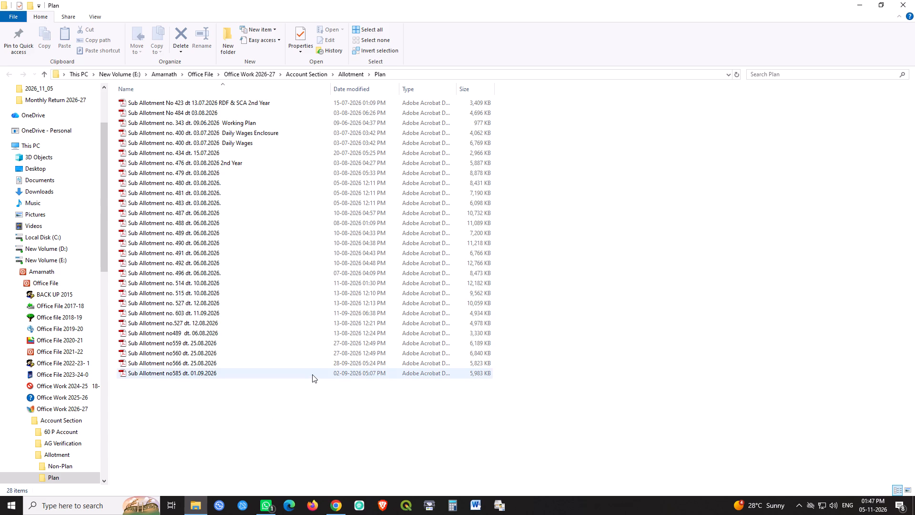
pyautogui.click(204, 401)
pyautogui.click(193, 240)
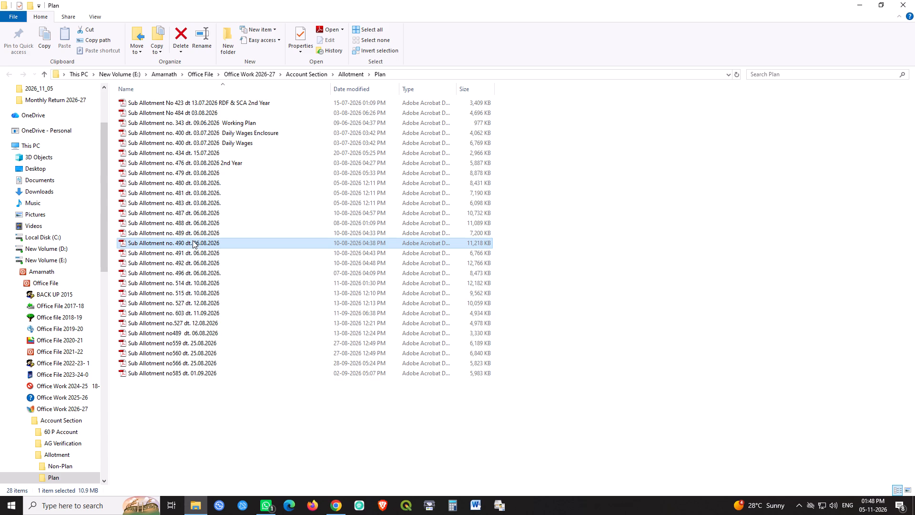
pyautogui.press('Return')
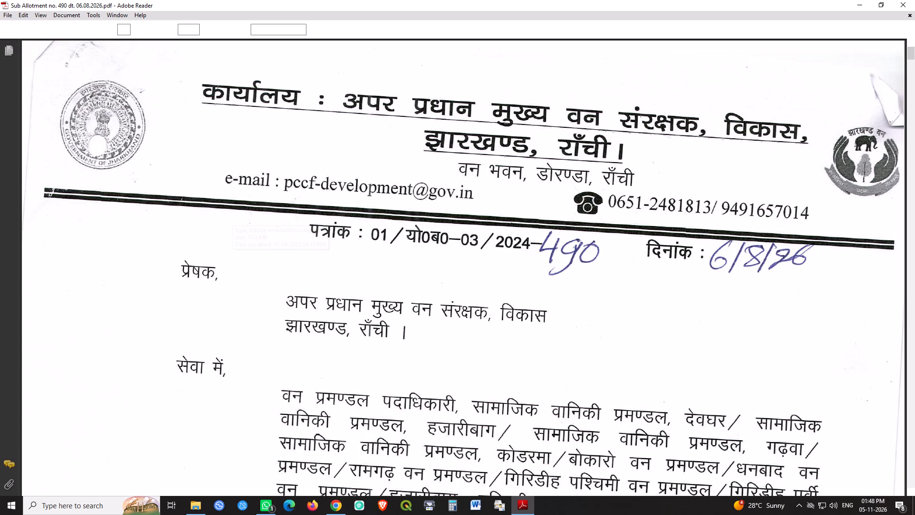
# Print only page 1 of the sub allotment 490 letter.
pyautogui.scroll(-4, 519, 270)
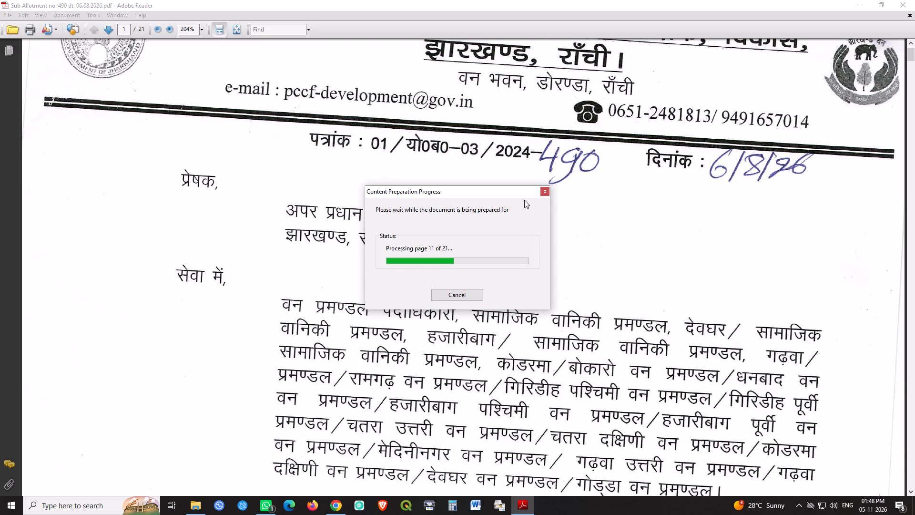
pyautogui.click(548, 194)
pyautogui.doubleClick(520, 264)
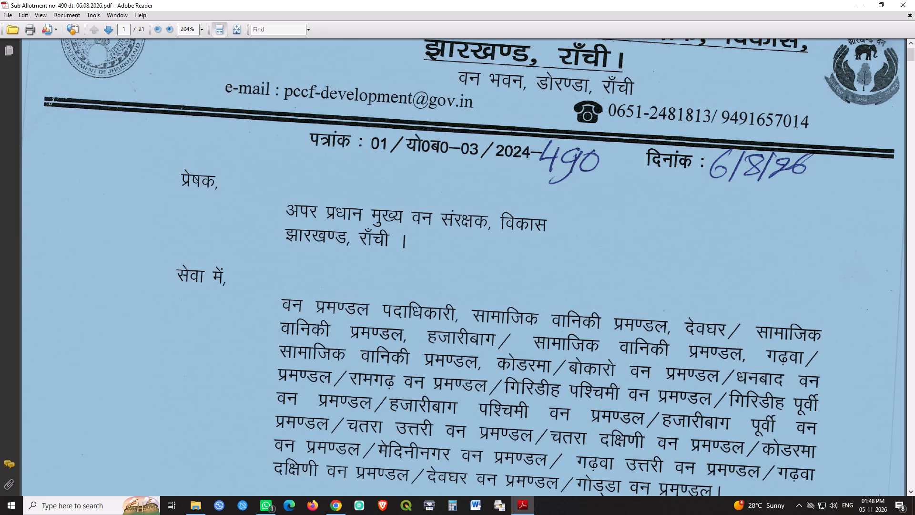
pyautogui.hotkey('ctrl', 'p')
pyautogui.moveTo(392, 217); pyautogui.dragTo(211, 215)
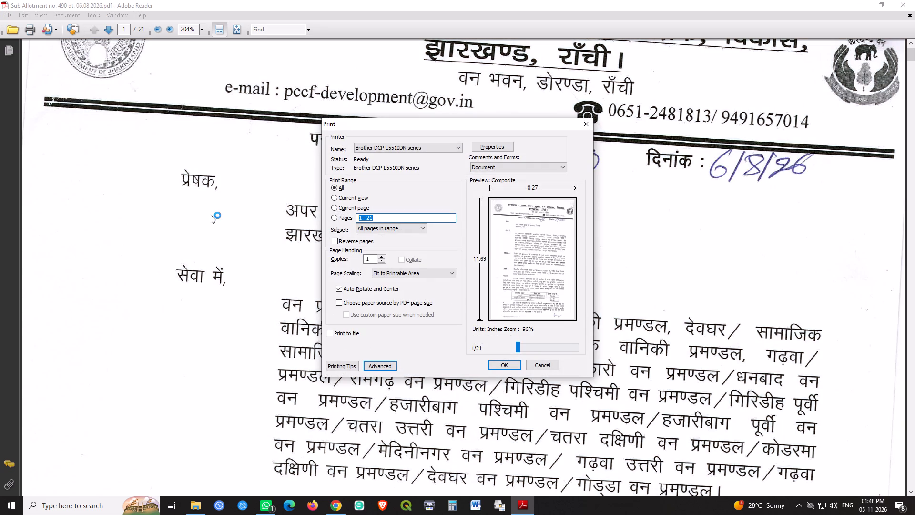
pyautogui.press('1')
pyautogui.press('Return')
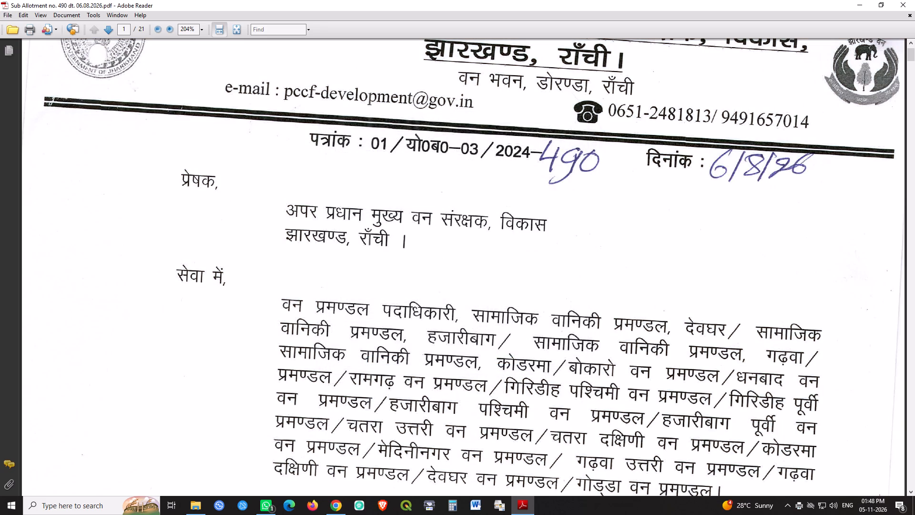
# Read through the sub allotment 490 letter and its division-wise annexure tables of physical targets, wages and material amounts.
pyautogui.scroll(-20, 294, 250)
pyautogui.scroll(-17, 294, 250)
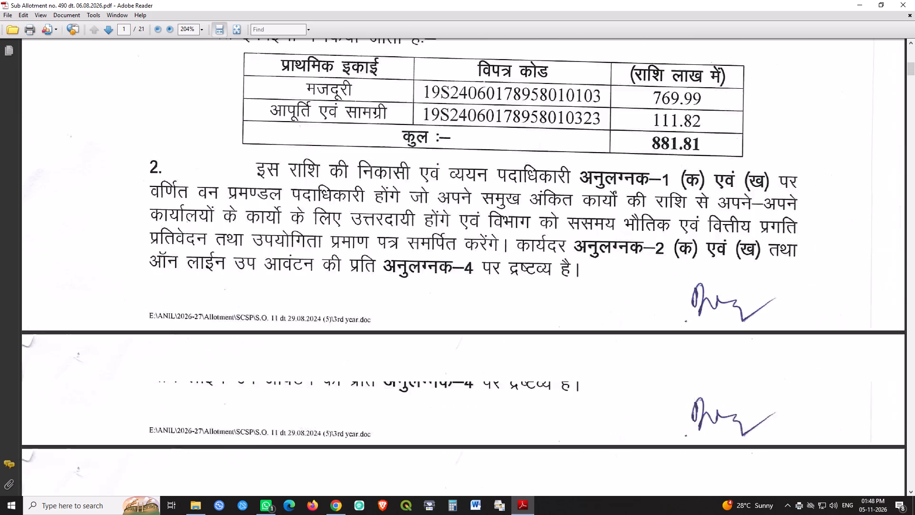
pyautogui.scroll(-15, 348, 273)
pyautogui.scroll(-20, 751, 67)
pyautogui.scroll(-20, 751, 67)
pyautogui.scroll(-5, 751, 67)
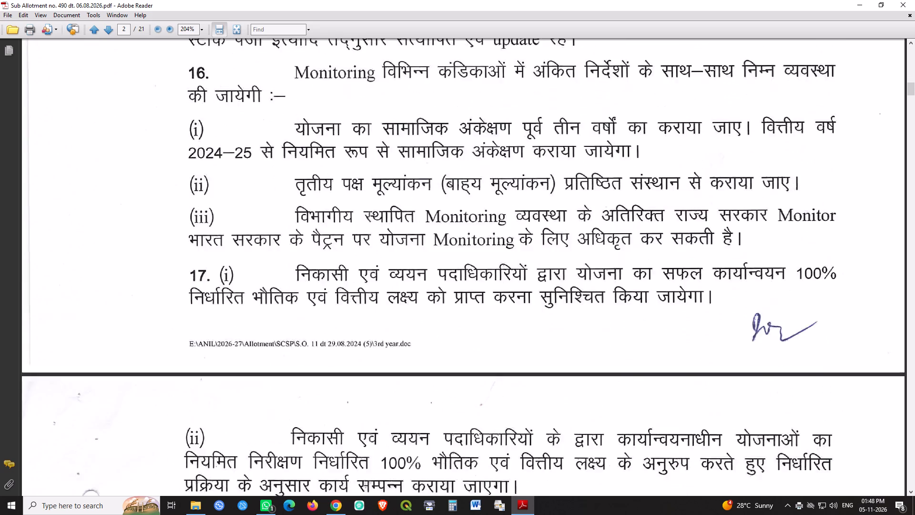
pyautogui.scroll(-20, 620, 163)
pyautogui.scroll(-20, 620, 163)
pyautogui.scroll(-20, 620, 163)
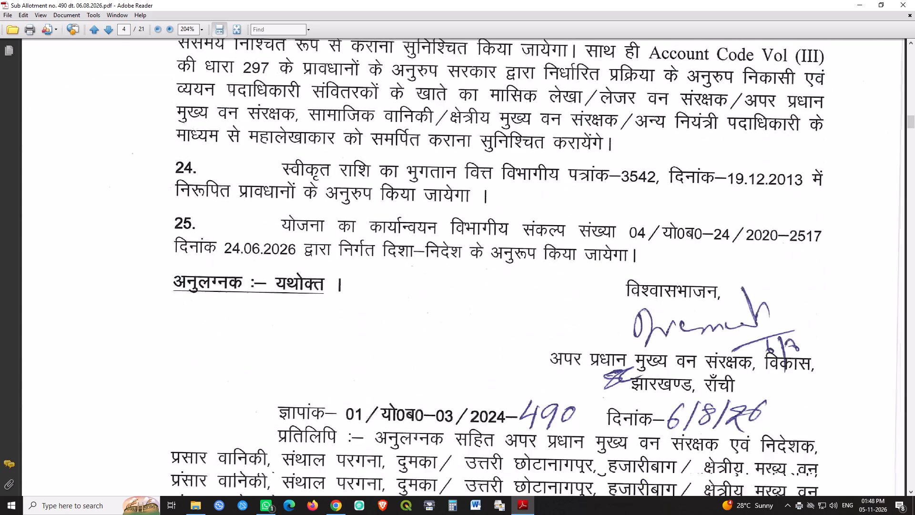
pyautogui.scroll(-20, 620, 164)
pyautogui.scroll(-20, 620, 164)
pyautogui.scroll(-18, 620, 164)
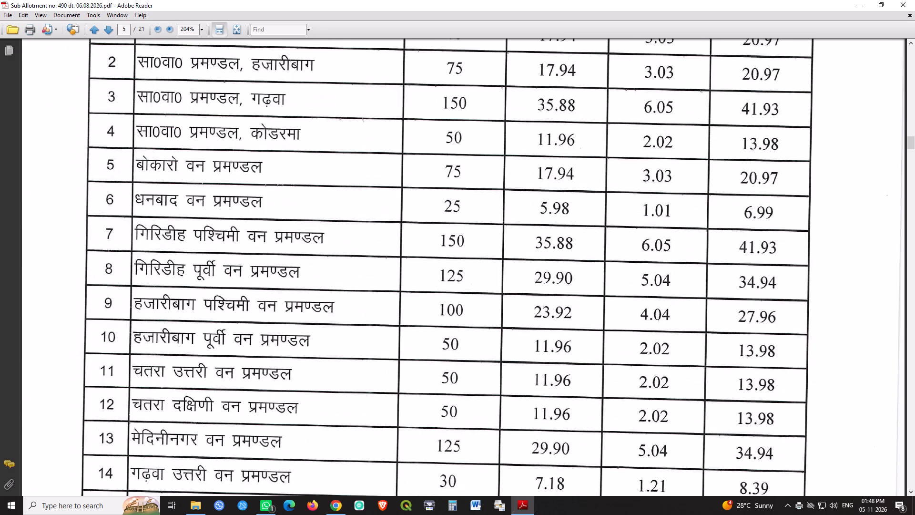
pyautogui.scroll(5, 620, 164)
pyautogui.scroll(-5, 620, 164)
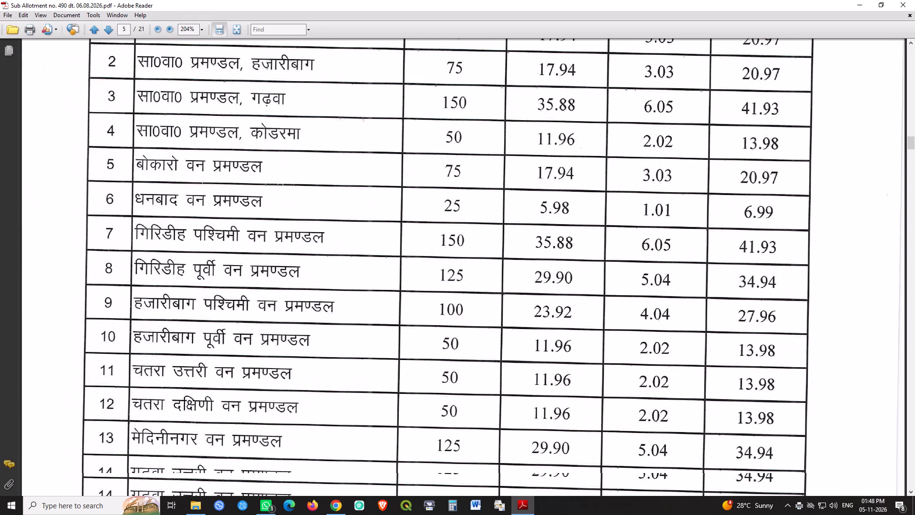
pyautogui.scroll(-6, 666, 193)
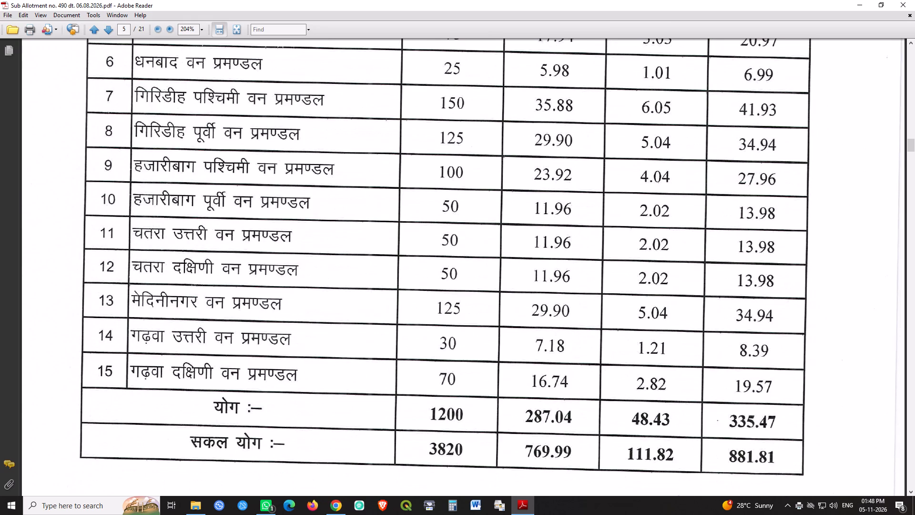
pyautogui.scroll(-20, 666, 193)
pyautogui.scroll(-20, 666, 193)
pyautogui.scroll(-6, 666, 193)
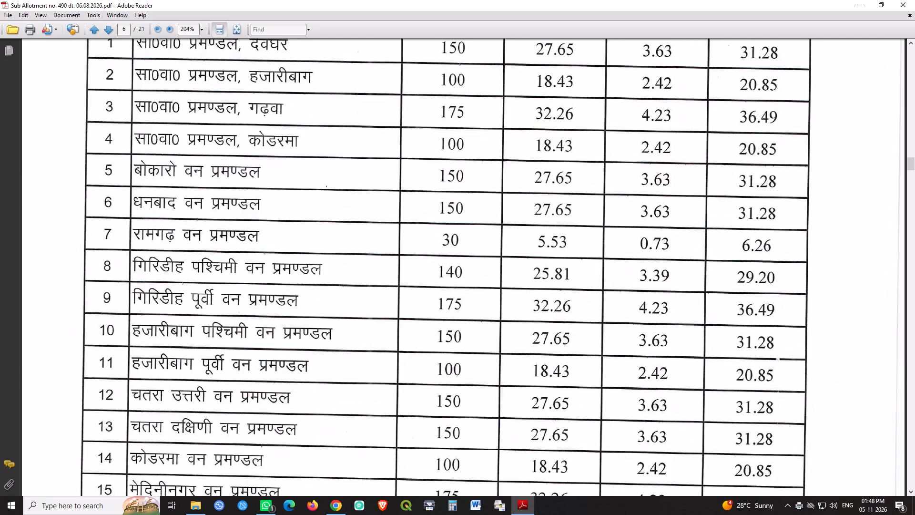
pyautogui.scroll(-16, 666, 193)
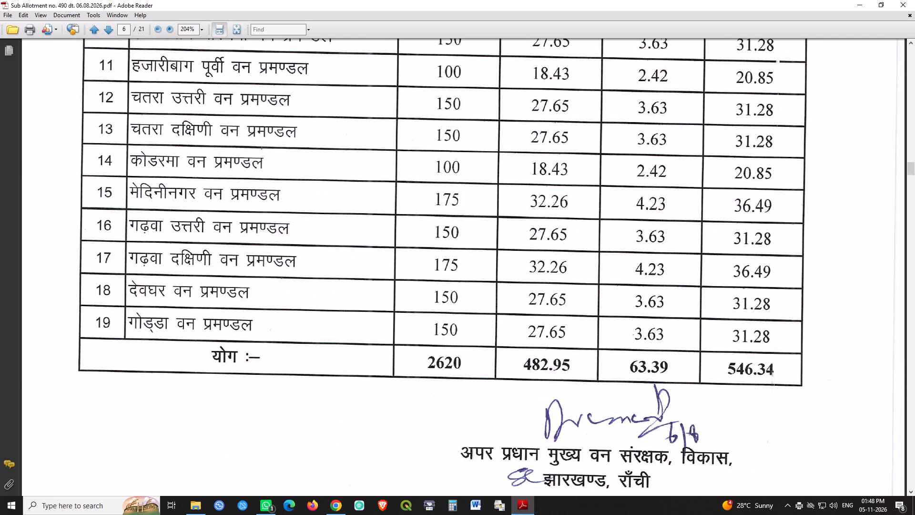
pyautogui.scroll(-17, 666, 193)
pyautogui.scroll(1, 666, 193)
pyautogui.scroll(-20, 666, 193)
pyautogui.scroll(-20, 666, 193)
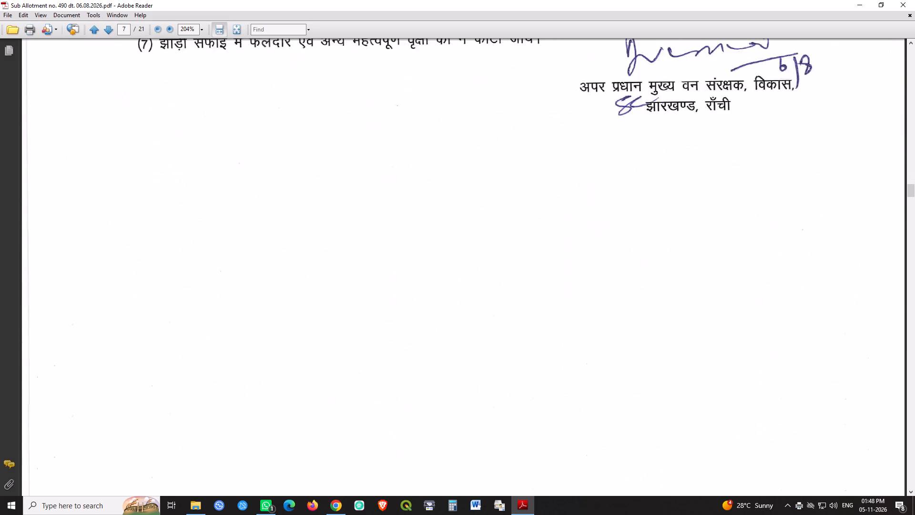
# Look through the attached allotment orders for the page with the Garhwa North and South forest divisions' wages entries.
pyautogui.scroll(-20, 666, 193)
pyautogui.scroll(-20, 666, 193)
pyautogui.scroll(-20, 666, 193)
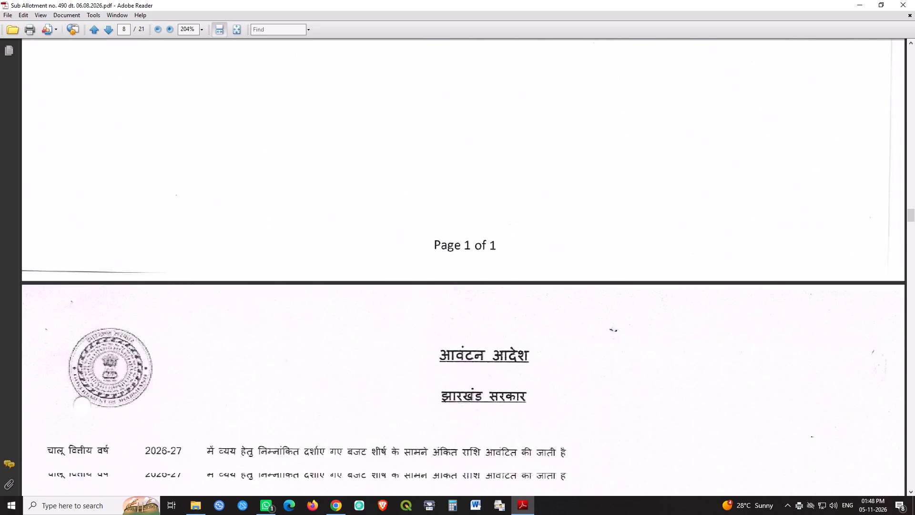
pyautogui.scroll(-20, 666, 193)
pyautogui.scroll(-6, 666, 193)
pyautogui.scroll(-20, 679, 215)
pyautogui.scroll(-2, 679, 215)
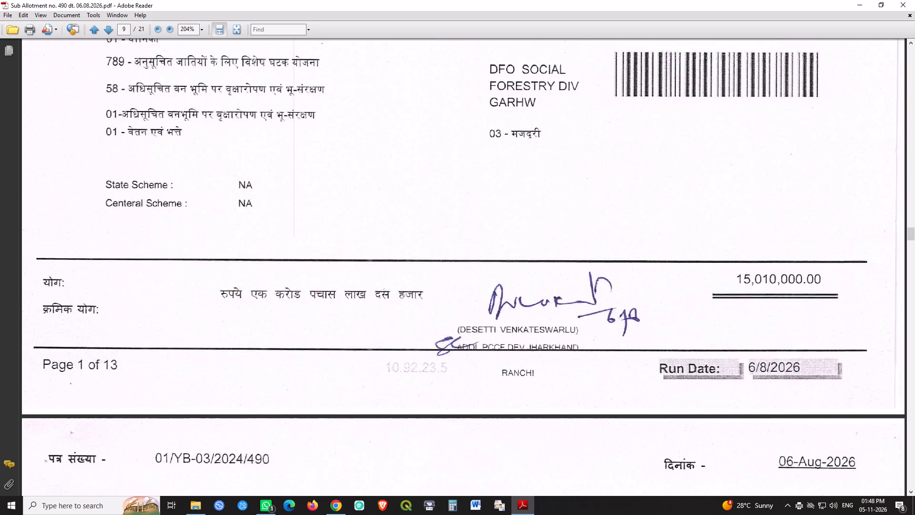
pyautogui.scroll(-20, 688, 216)
pyautogui.scroll(-20, 688, 216)
pyautogui.scroll(-20, 688, 216)
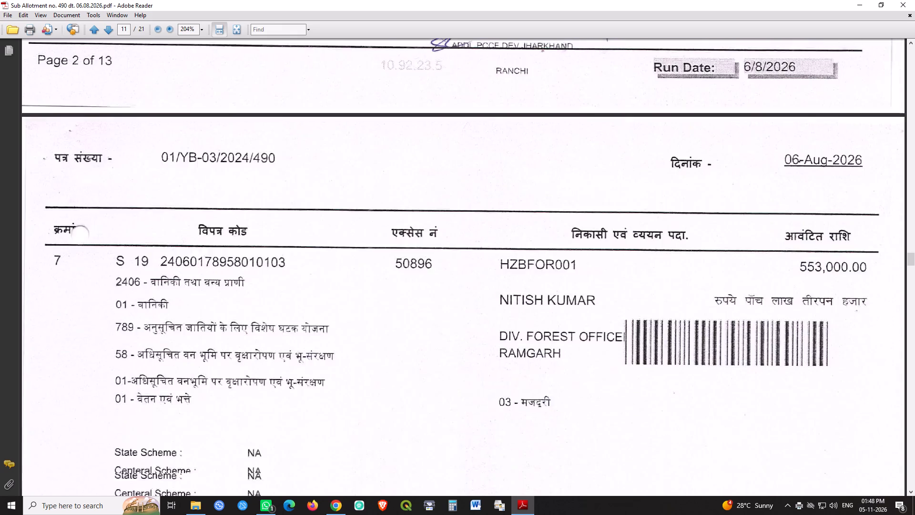
pyautogui.scroll(-20, 688, 217)
pyautogui.scroll(-20, 688, 217)
pyautogui.scroll(-20, 688, 217)
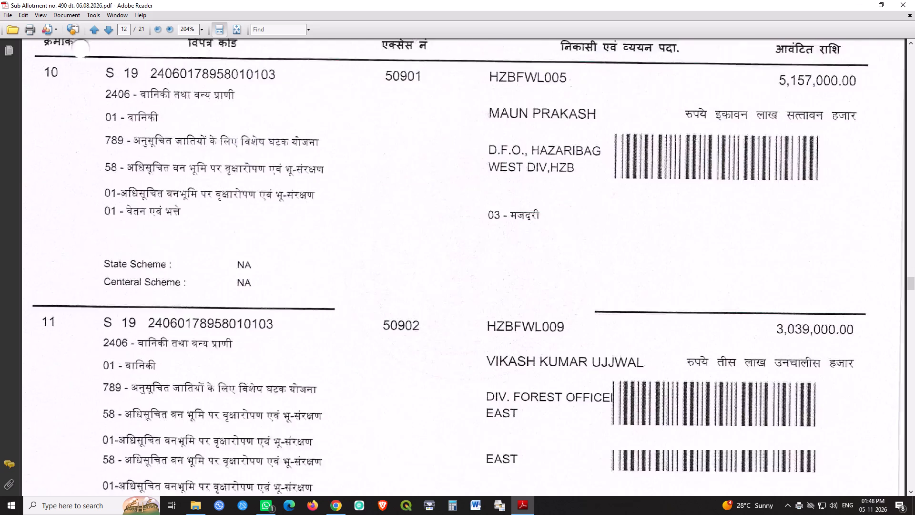
pyautogui.scroll(-20, 688, 217)
pyautogui.scroll(-9, 688, 217)
pyautogui.scroll(-16, 688, 217)
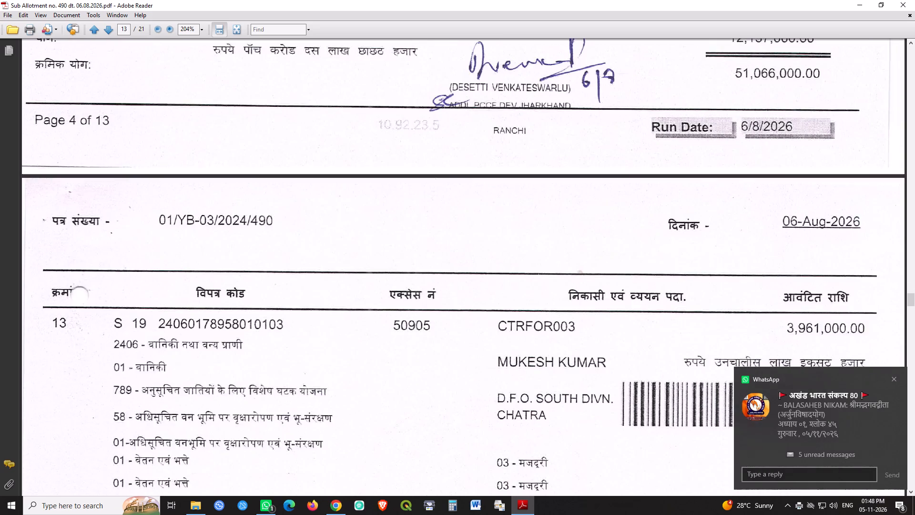
pyautogui.scroll(-17, 688, 217)
pyautogui.scroll(-8, 688, 217)
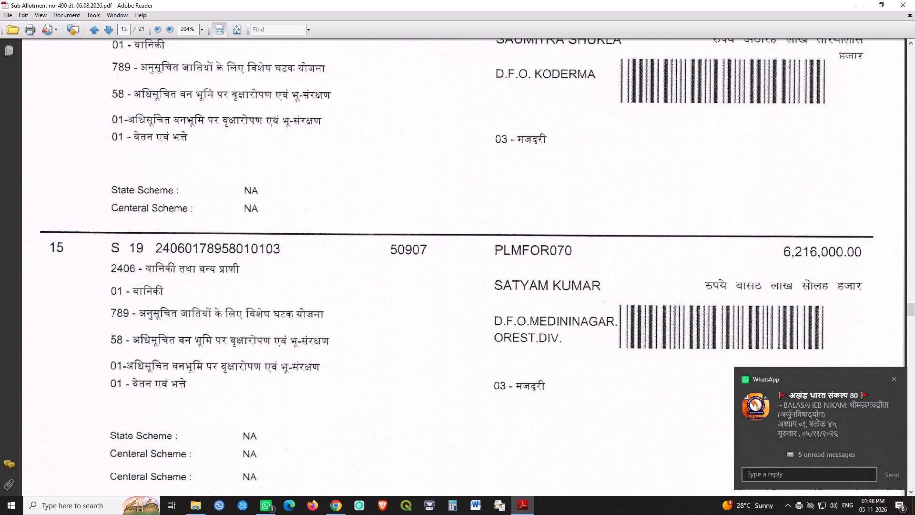
pyautogui.scroll(-20, 688, 217)
pyautogui.scroll(-13, 688, 217)
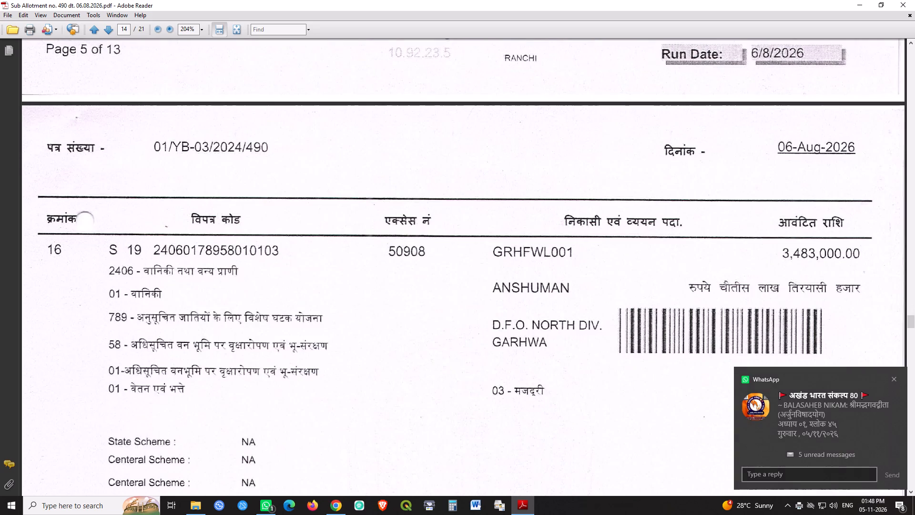
pyautogui.scroll(-13, 688, 217)
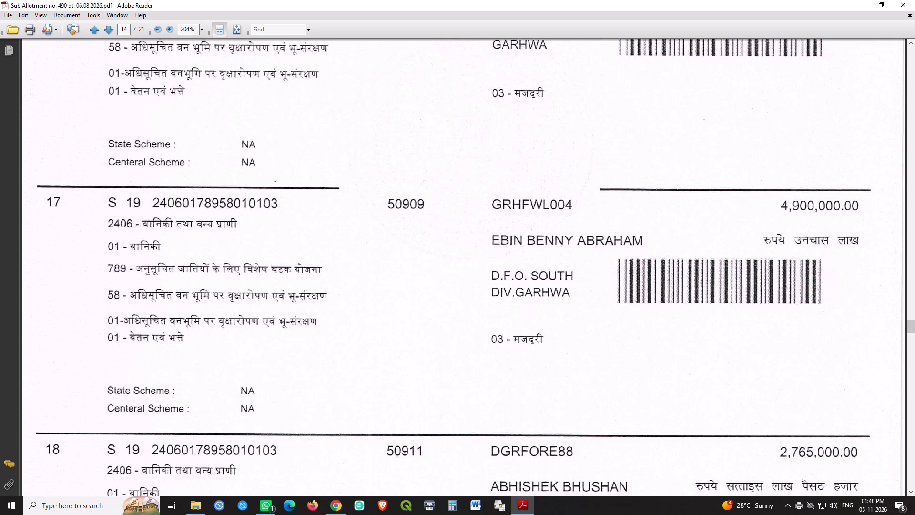
# Open the print settings for the sub allotment 490 PDF and select the page range for editing.
pyautogui.hotkey('ctrl', 'p')
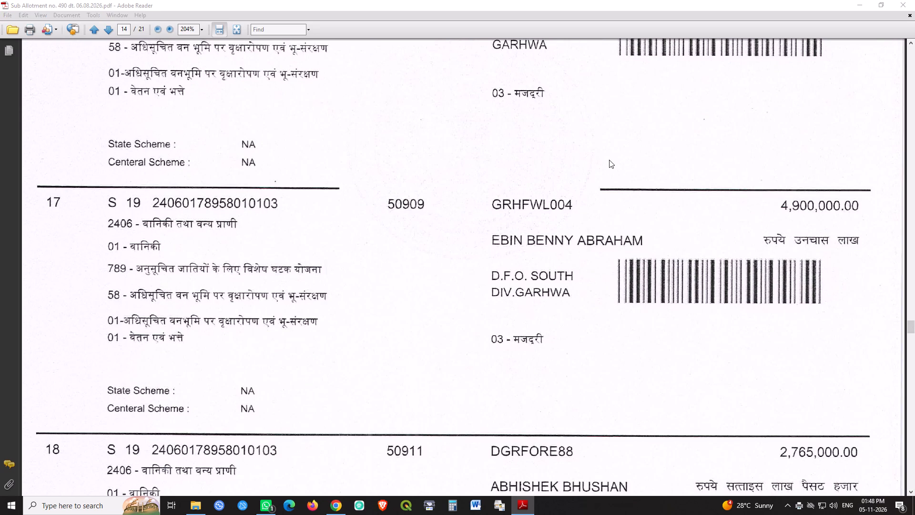
pyautogui.moveTo(390, 218); pyautogui.dragTo(296, 214)
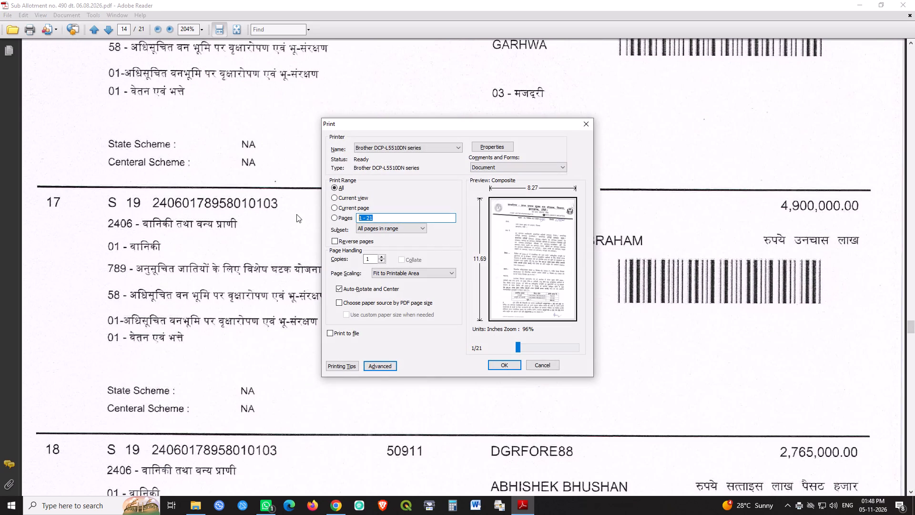
# Print only page 14 of the letter, which holds the D.F.O. South Garhwa wages allotment.
pyautogui.write('14')
pyautogui.press('Return')
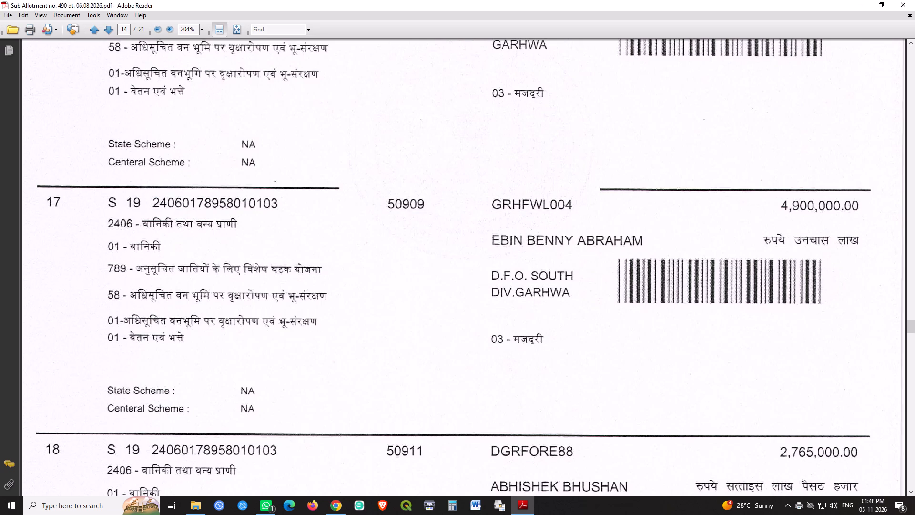
# Find the D.F.O. South Garhwa allotment for supplies and material in the letter and print only that page, page 20.
pyautogui.scroll(-20, 579, 293)
pyautogui.scroll(-20, 579, 293)
pyautogui.scroll(-10, 579, 293)
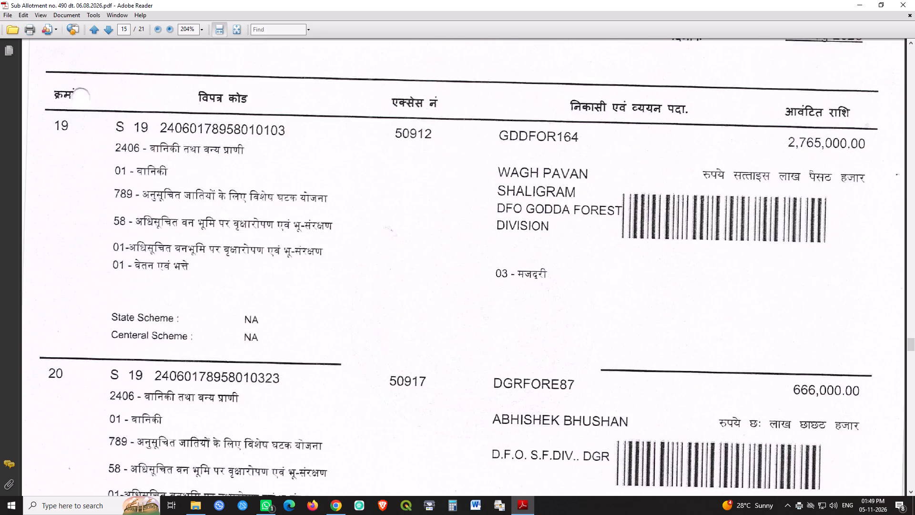
pyautogui.scroll(-20, 579, 293)
pyautogui.scroll(-13, 579, 293)
pyautogui.scroll(-16, 579, 293)
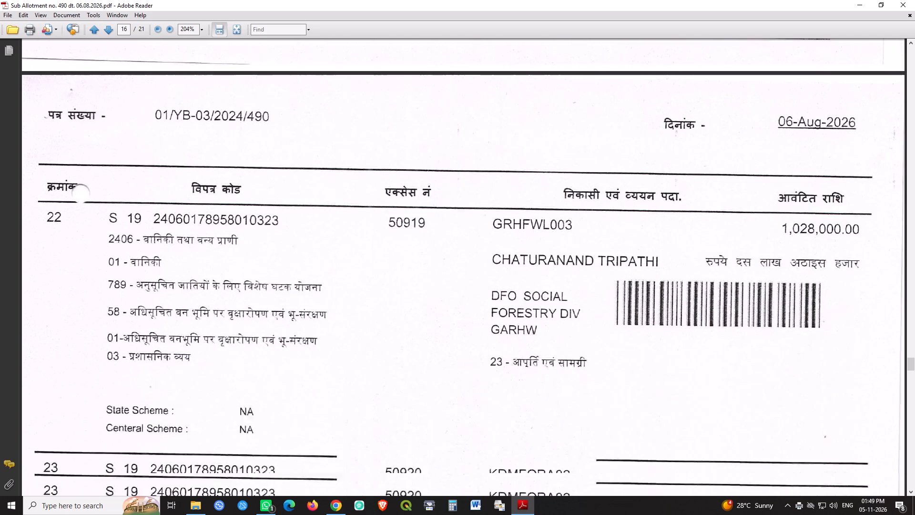
pyautogui.scroll(-7, 579, 293)
pyautogui.scroll(-18, 579, 293)
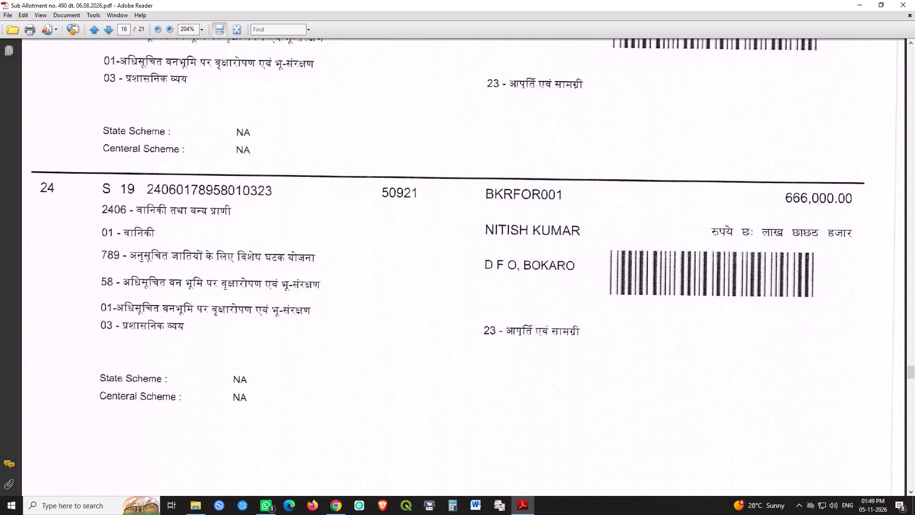
pyautogui.scroll(-4, 579, 293)
pyautogui.scroll(-20, 579, 293)
pyautogui.scroll(-7, 579, 293)
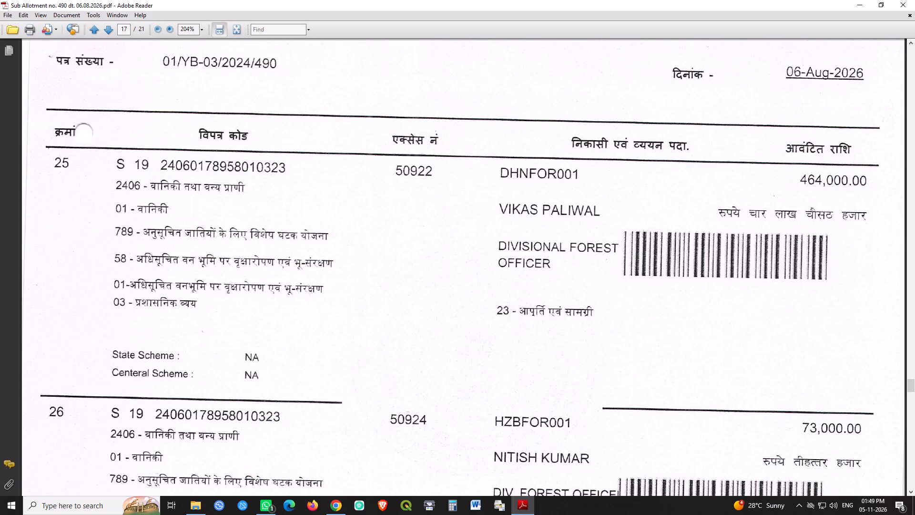
pyautogui.scroll(-9, 579, 293)
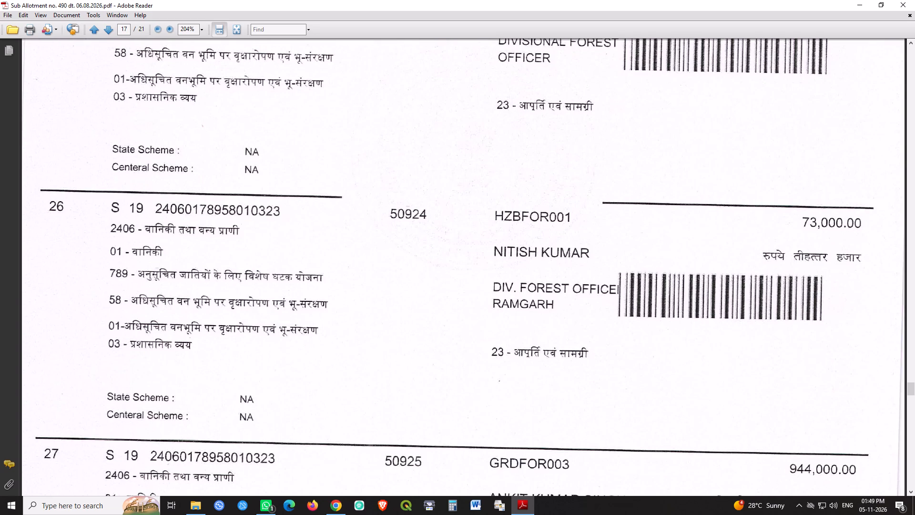
pyautogui.scroll(-12, 579, 293)
pyautogui.scroll(-10, 579, 293)
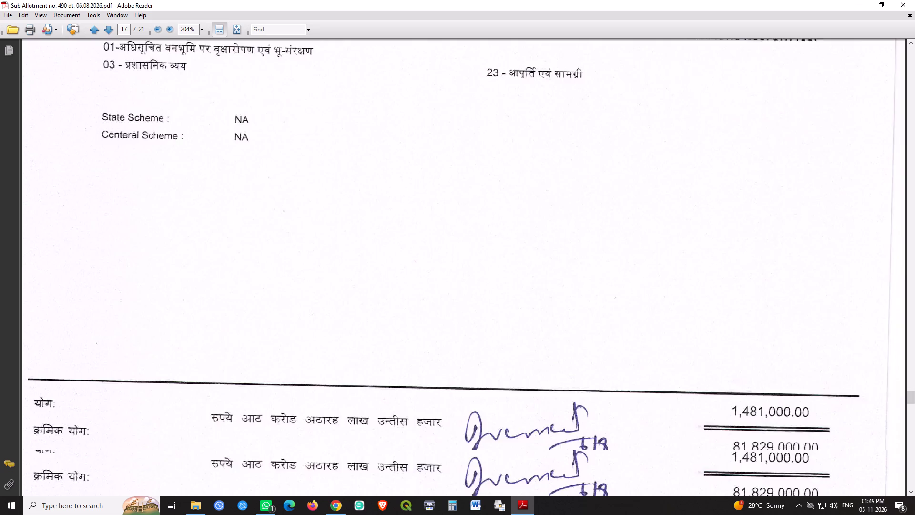
pyautogui.scroll(-20, 579, 293)
pyautogui.scroll(-17, 579, 293)
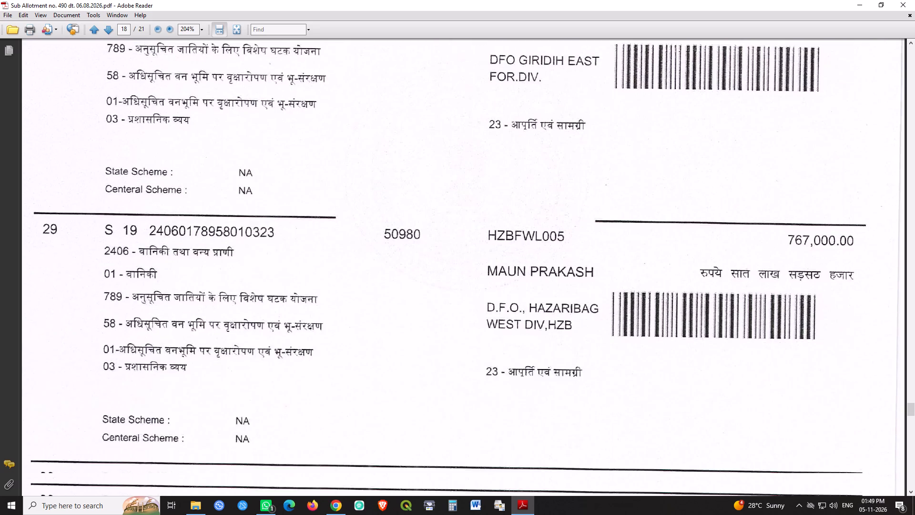
pyautogui.scroll(-20, 579, 293)
pyautogui.scroll(-20, 579, 293)
pyautogui.scroll(-7, 579, 293)
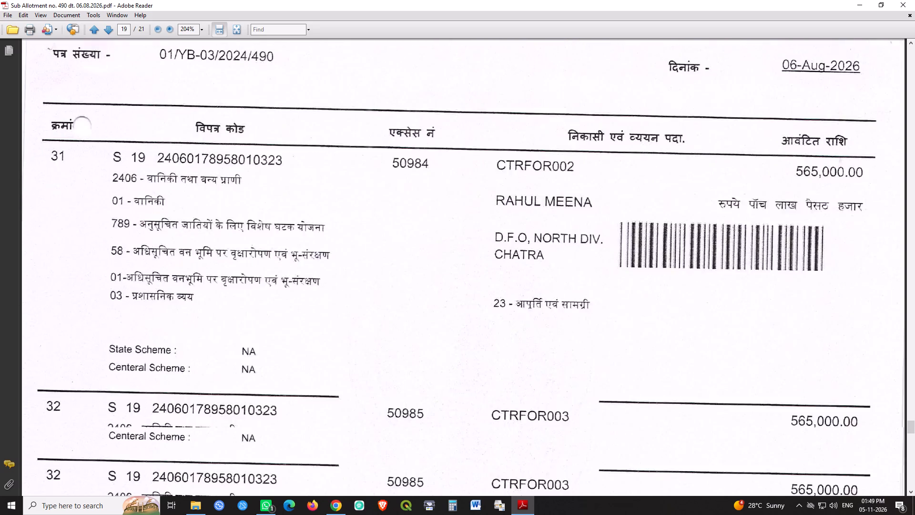
pyautogui.scroll(-20, 579, 293)
pyautogui.scroll(-20, 579, 293)
pyautogui.scroll(-6, 579, 293)
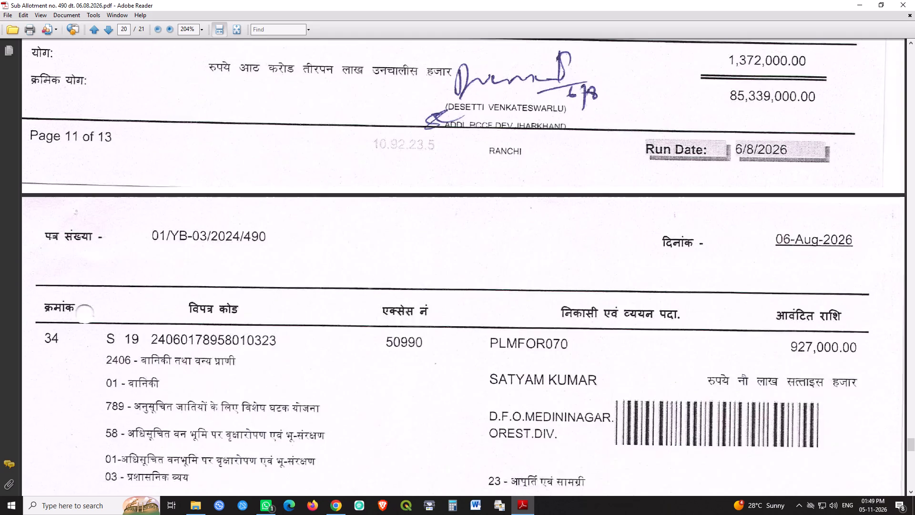
pyautogui.scroll(-8, 579, 293)
pyautogui.scroll(-18, 579, 293)
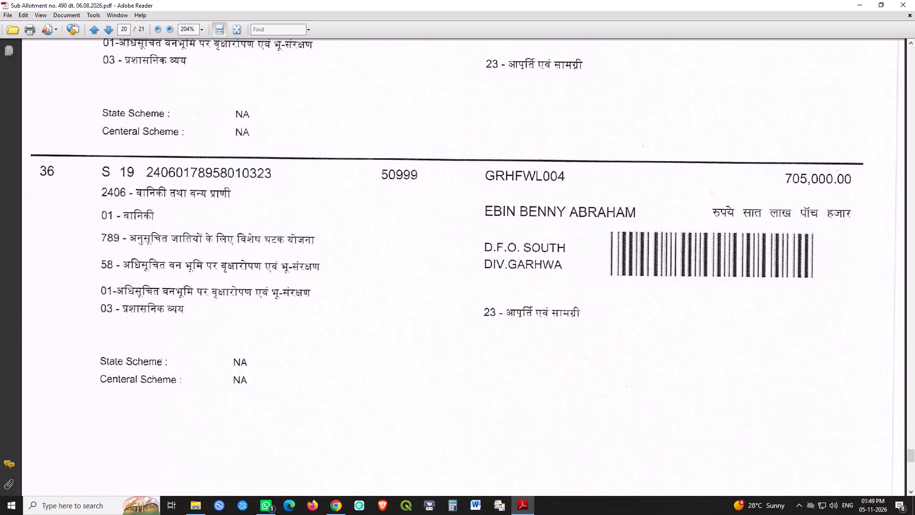
pyautogui.hotkey('ctrl', 'p')
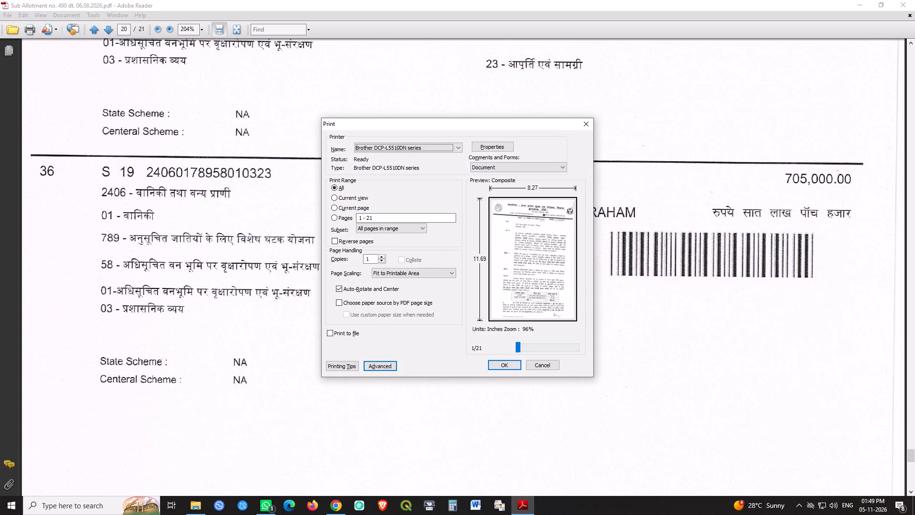
pyautogui.moveTo(412, 221); pyautogui.dragTo(260, 221)
pyautogui.write('20')
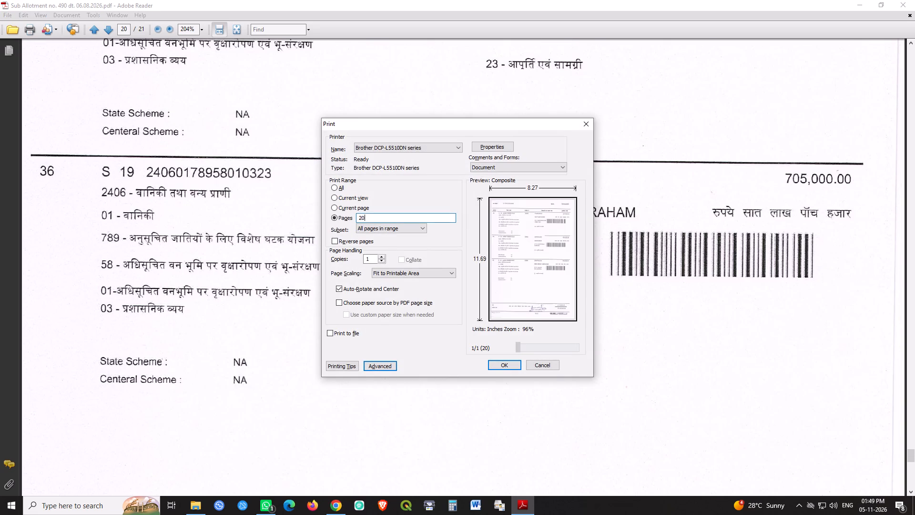
pyautogui.press('Return')
# Close the letter 490 PDF and minimise the Plan folder window to return to the WAMIS proposal list.
pyautogui.scroll(-2, 609, 206)
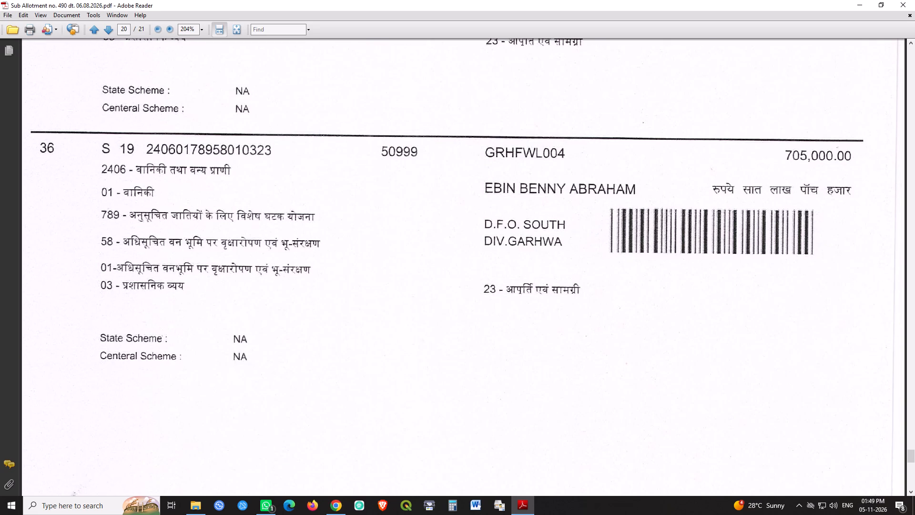
pyautogui.scroll(-16, 609, 206)
pyautogui.click(914, 7)
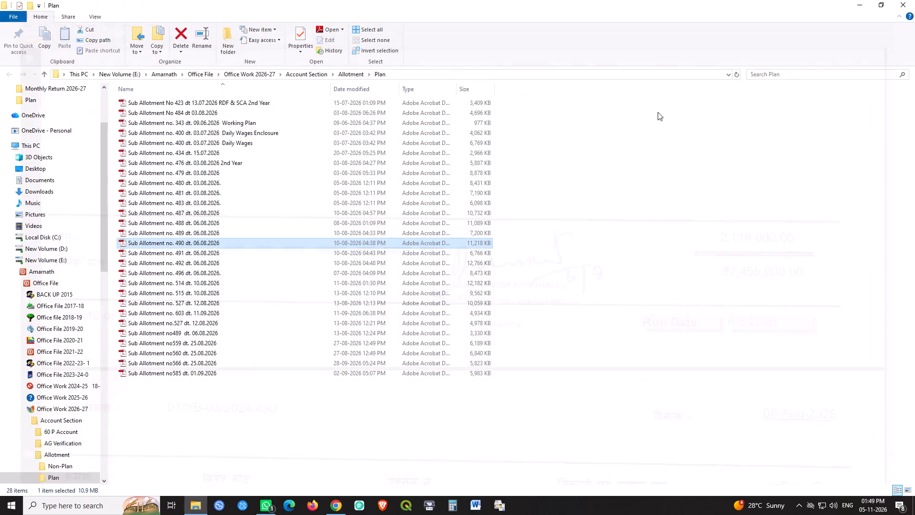
pyautogui.click(634, 207)
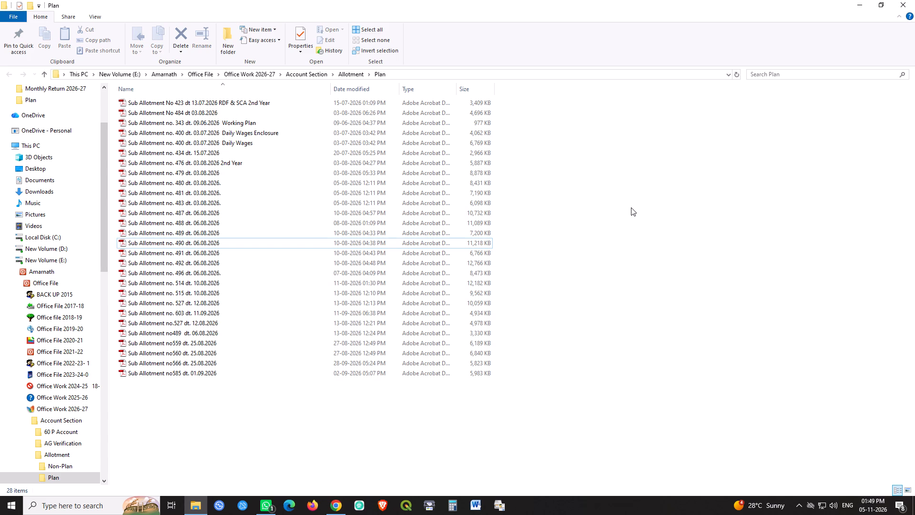
pyautogui.click(643, 246)
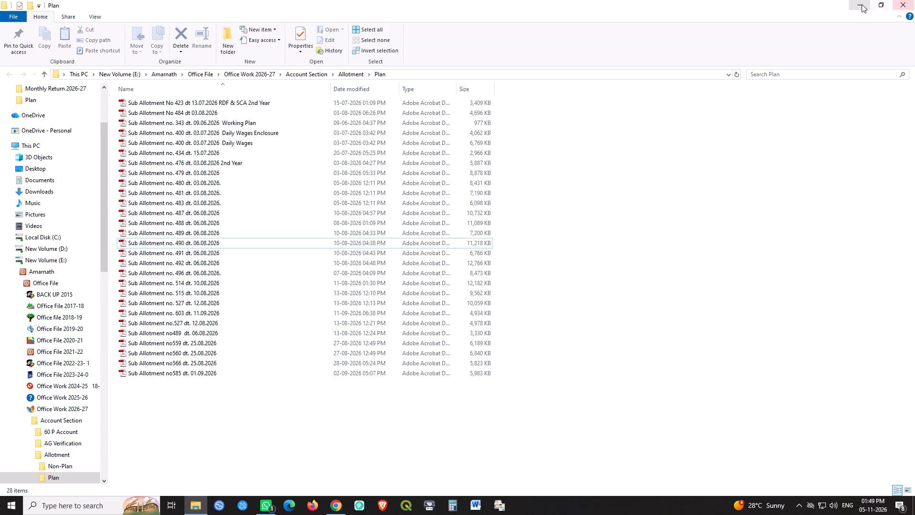
pyautogui.click(862, 4)
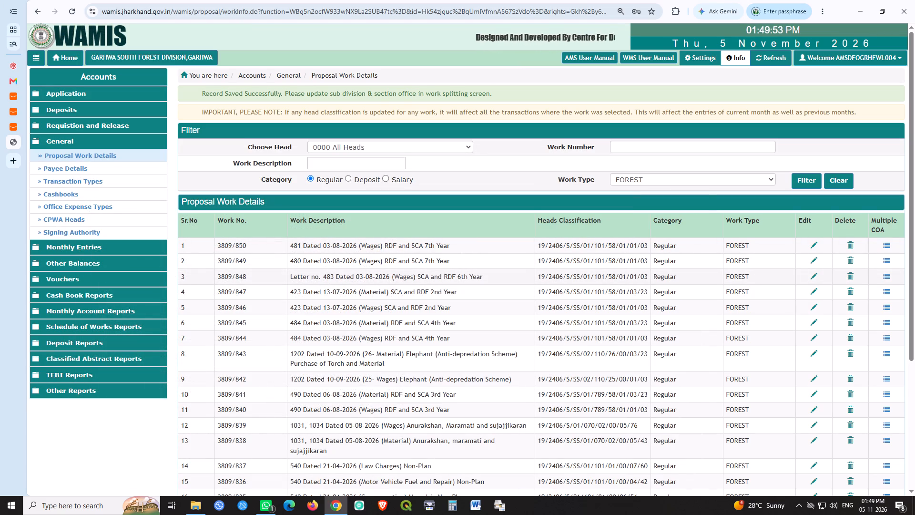
# Start a new proposal work entry from the Proposal Work Details list.
pyautogui.scroll(-1, 373, 299)
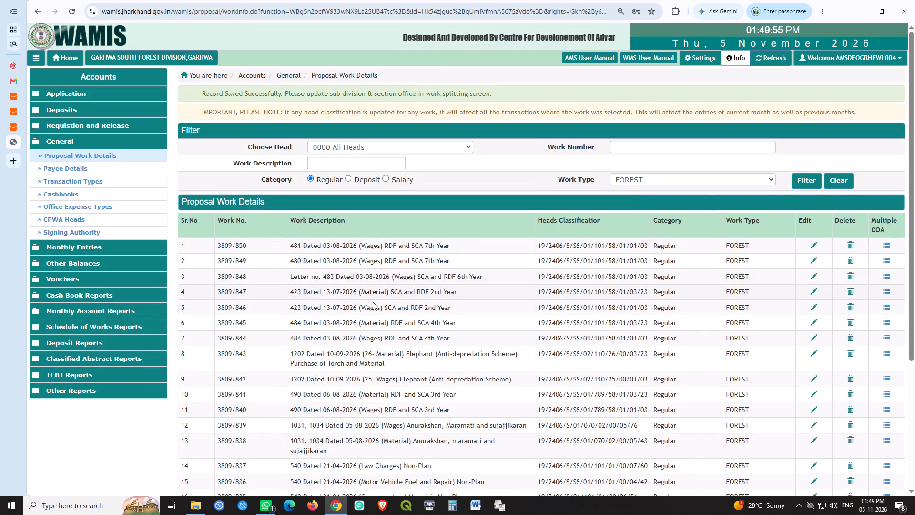
pyautogui.scroll(-16, 373, 306)
pyautogui.click(187, 462)
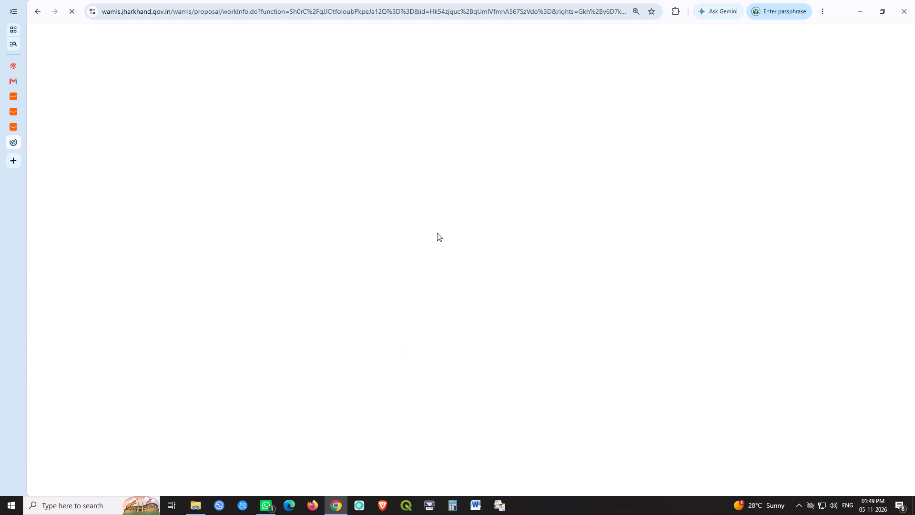
# Enter the work description "490 Dated 06-08-2026 (Wages) SCA and RDF 3rd Year".
pyautogui.click(404, 215)
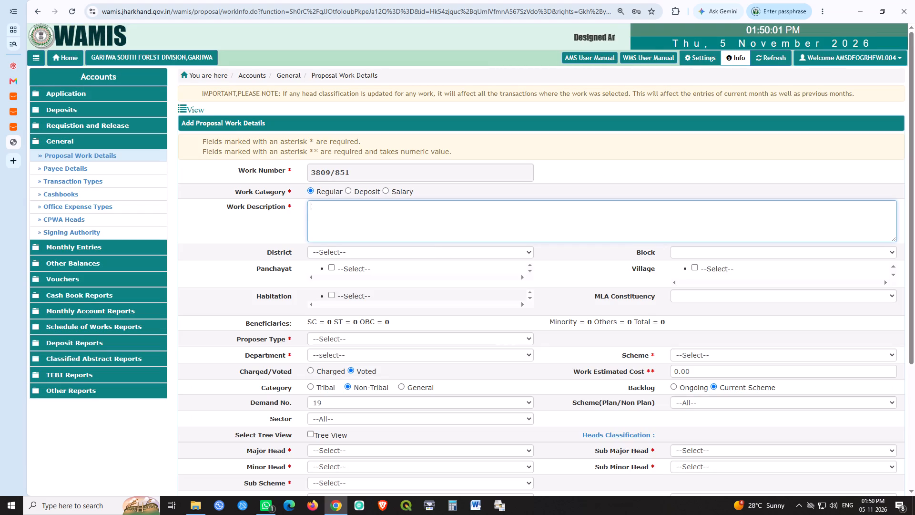
pyautogui.write('490 Dated')
pyautogui.press('space')
pyautogui.write('06-08-2026 )(')
pyautogui.press('BackSpace')
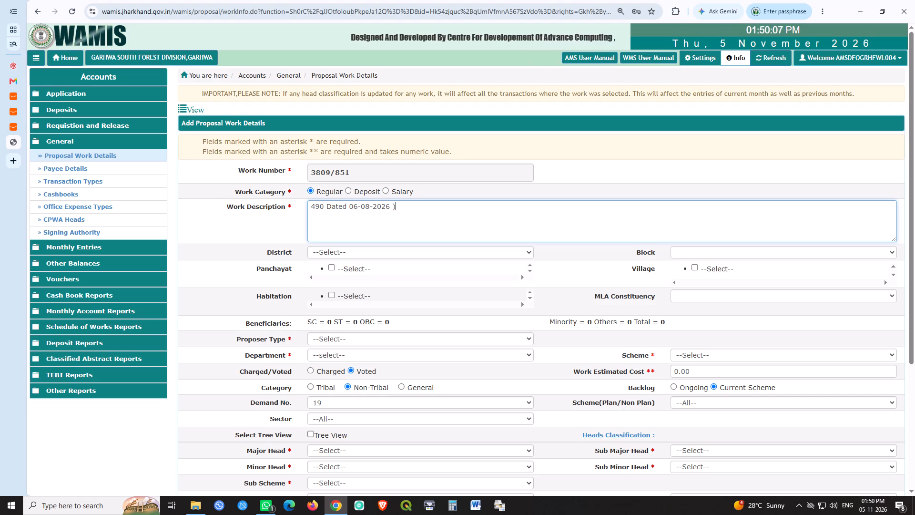
pyautogui.press('BackSpace')
pyautogui.write('(Wages)')
pyautogui.press('space')
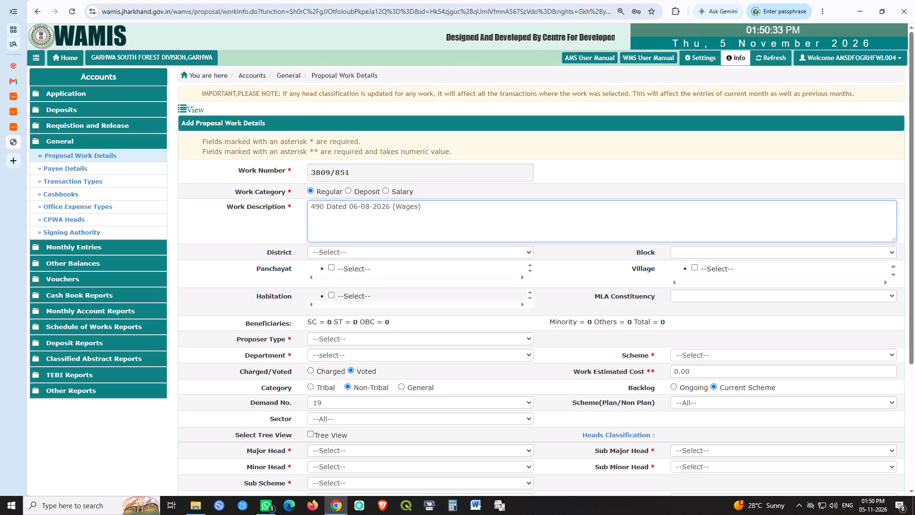
pyautogui.write('SCA')
pyautogui.press('space')
pyautogui.write('3rd UY')
pyautogui.press('BackSpace')
pyautogui.press('BackSpace')
pyautogui.write('Year')
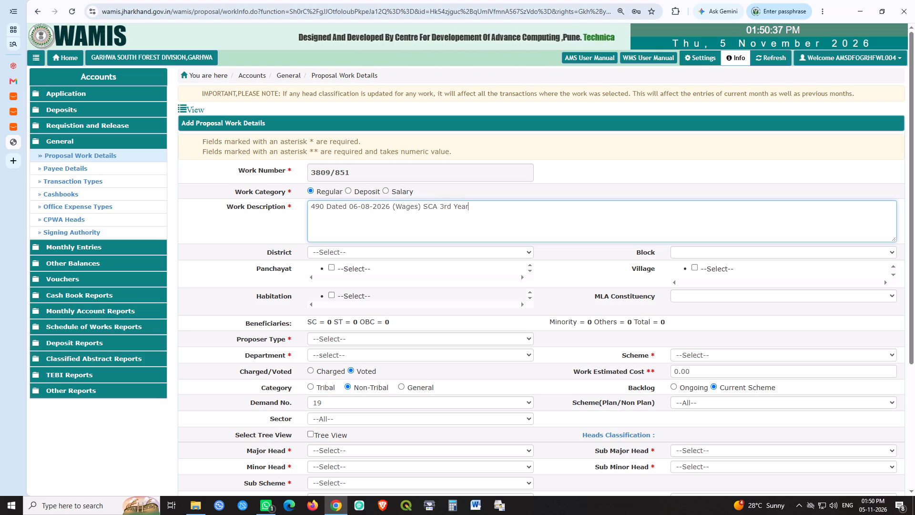
pyautogui.click(437, 205)
pyautogui.press('space')
pyautogui.write('and RDF')
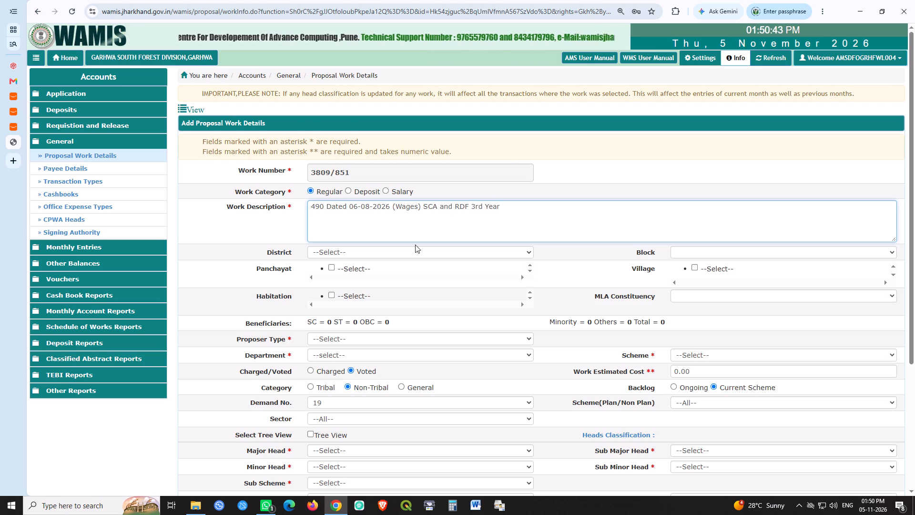
# Set the proposer type to C.M, department to Forest, scheme to State Level Scheme and work estimated cost to 4900000.
pyautogui.click(375, 340)
pyautogui.press('c')
pyautogui.press('Tab')
pyautogui.press('Tab')
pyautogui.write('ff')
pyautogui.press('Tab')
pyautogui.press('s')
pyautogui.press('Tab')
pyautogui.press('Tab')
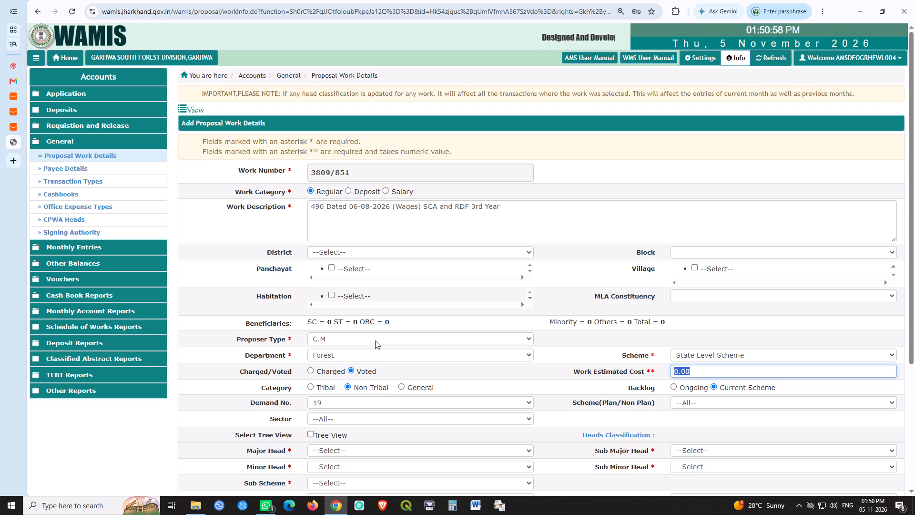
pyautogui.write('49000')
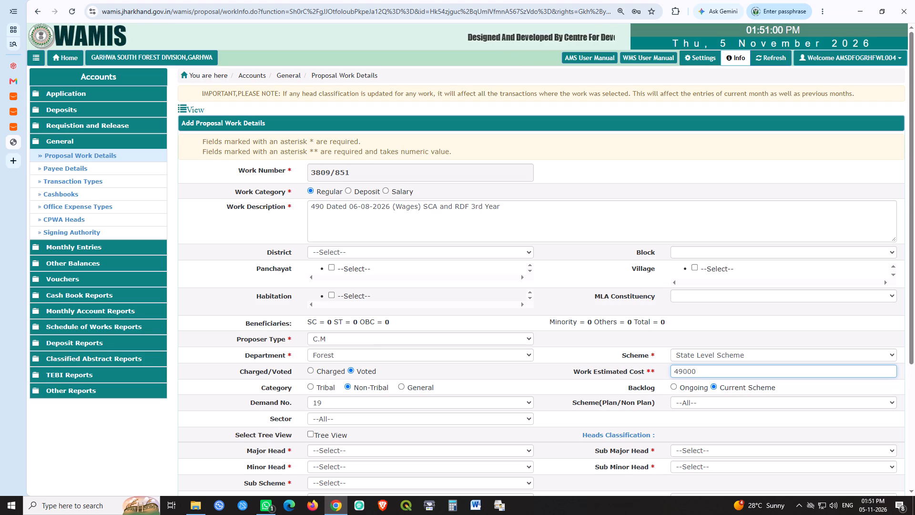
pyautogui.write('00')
# Classify the work under Major Head 2406-[19][00], Sub Major Head 01-Forestry, Minor Head 789-Special Component Plan for Scheduled Castes, and Sub Minor Head 58-[SS][SS]AFFORESTATION AND SOIL CONSERVATION.
pyautogui.scroll(-3, 387, 390)
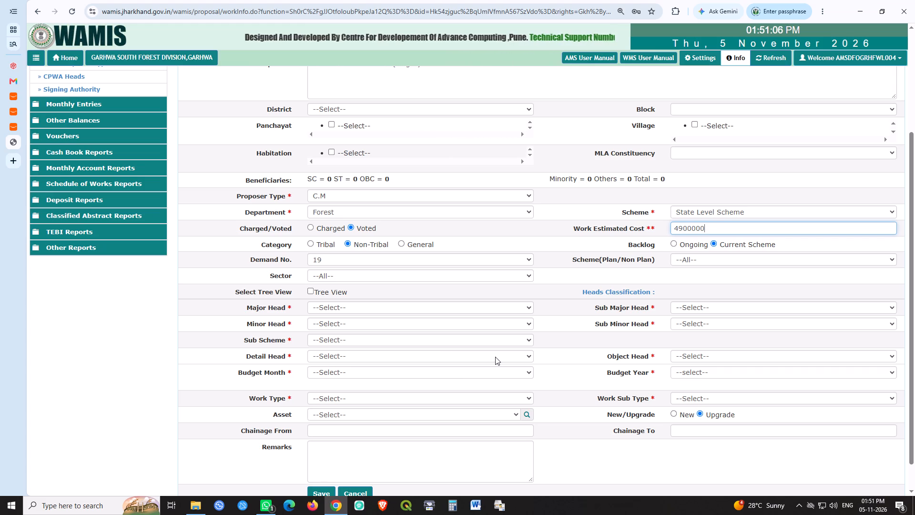
pyautogui.click(319, 311)
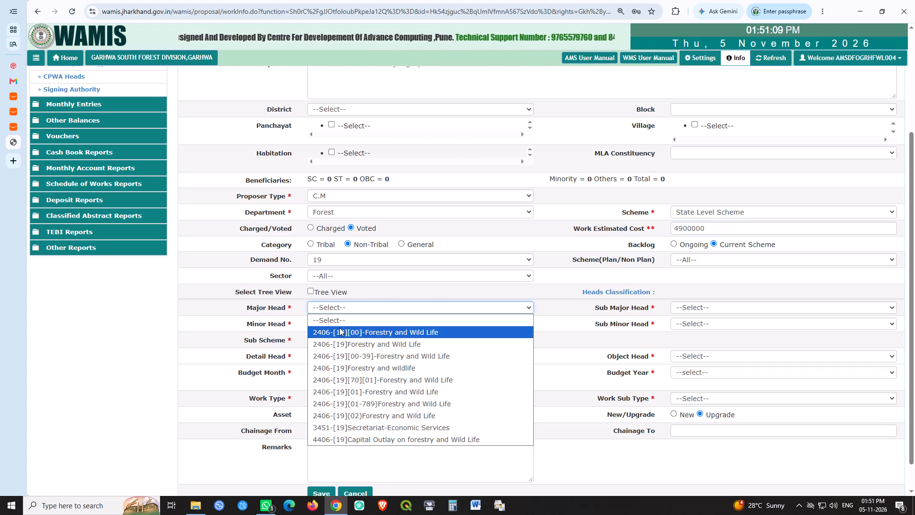
pyautogui.click(339, 328)
pyautogui.click(419, 320)
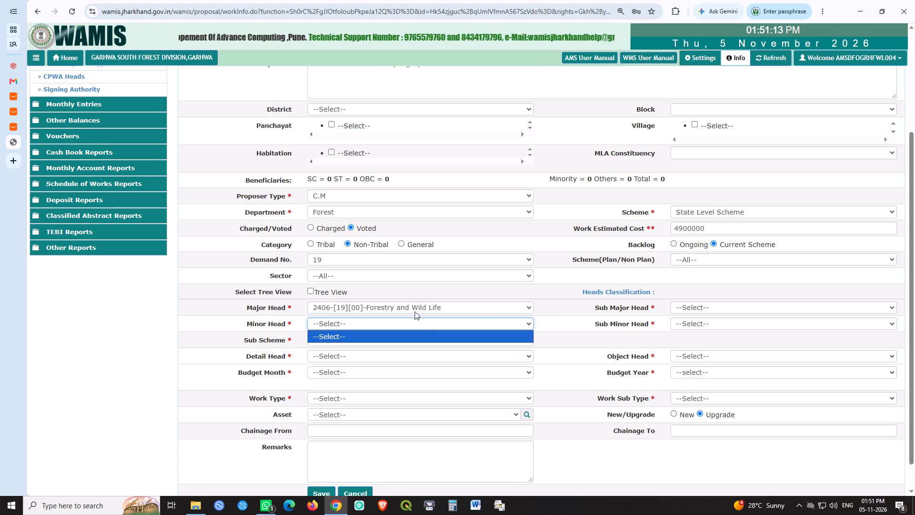
pyautogui.click(544, 313)
pyautogui.click(709, 312)
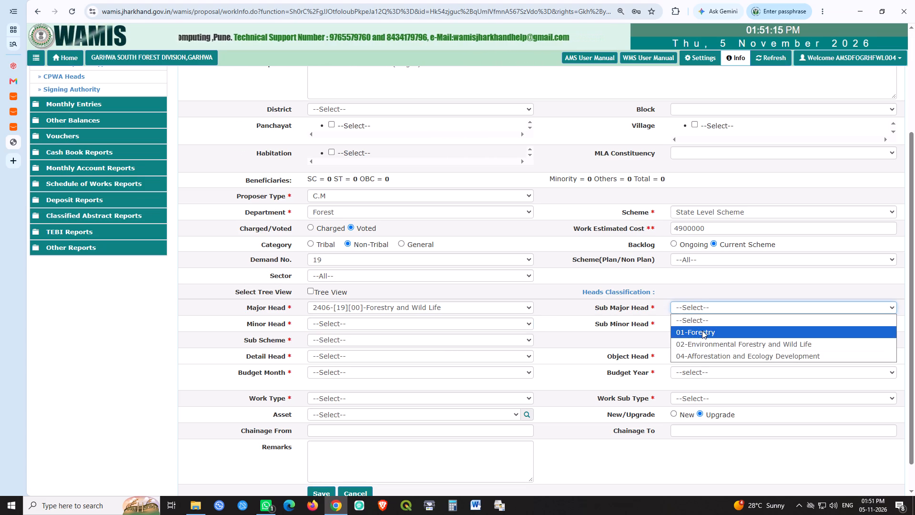
pyautogui.click(702, 330)
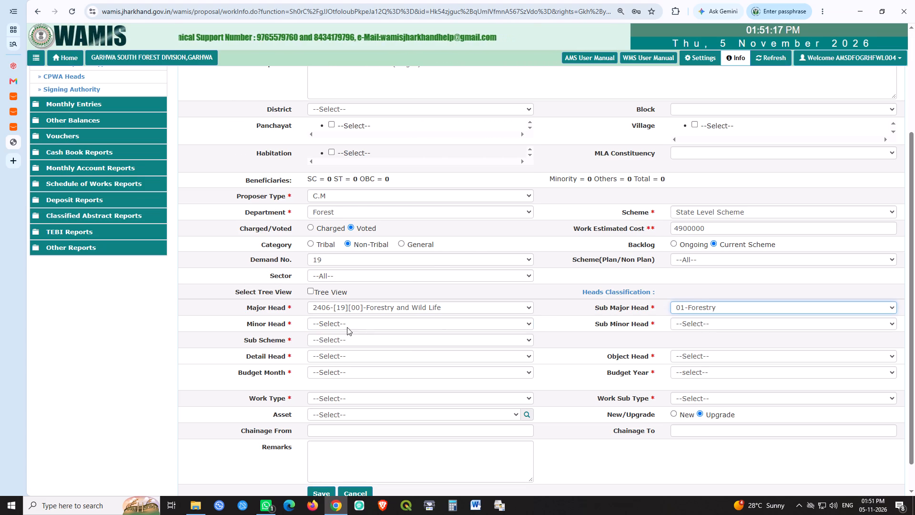
pyautogui.click(347, 327)
pyautogui.click(332, 284)
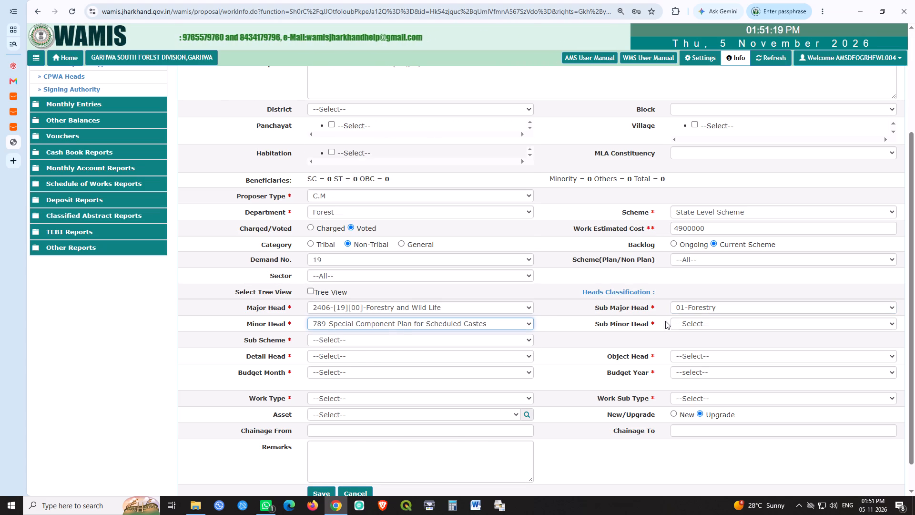
pyautogui.click(677, 324)
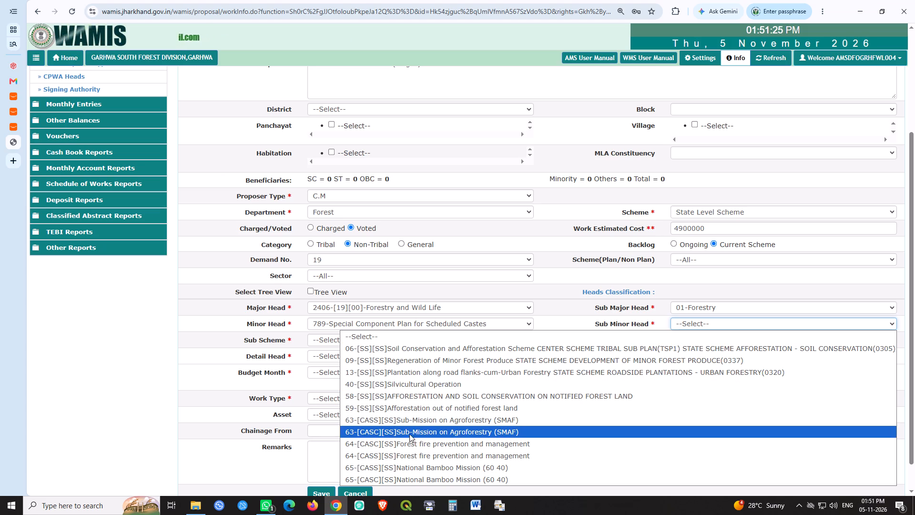
pyautogui.click(372, 397)
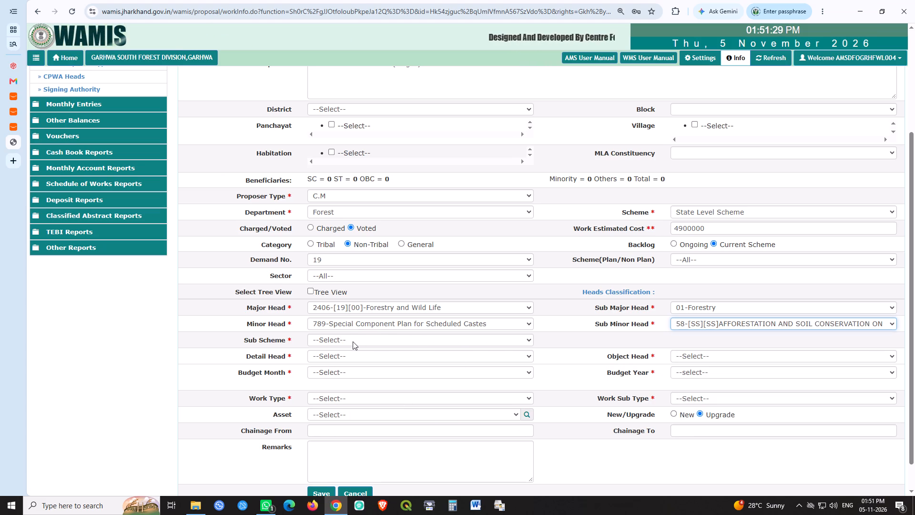
# Set the sub scheme to 01 - AFFORESTATION & SOIL CONSERVATION, the detail head to 01-Pay and allowances and the object head to 03-Wages.
pyautogui.click(353, 341)
pyautogui.click(345, 363)
pyautogui.click(355, 351)
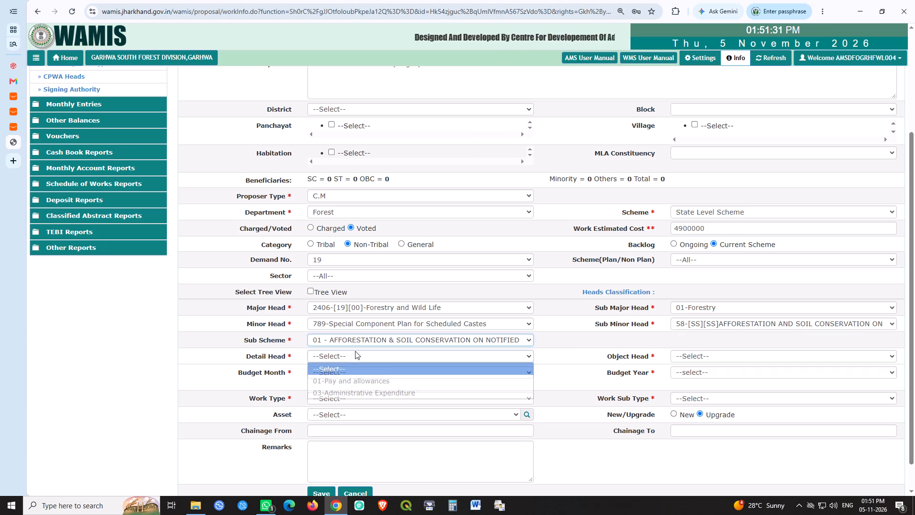
pyautogui.click(344, 381)
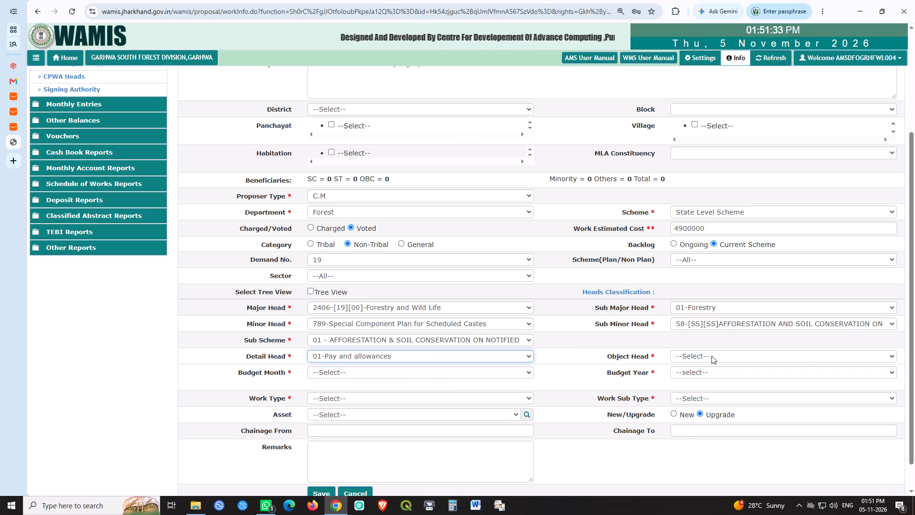
pyautogui.click(714, 356)
pyautogui.click(691, 382)
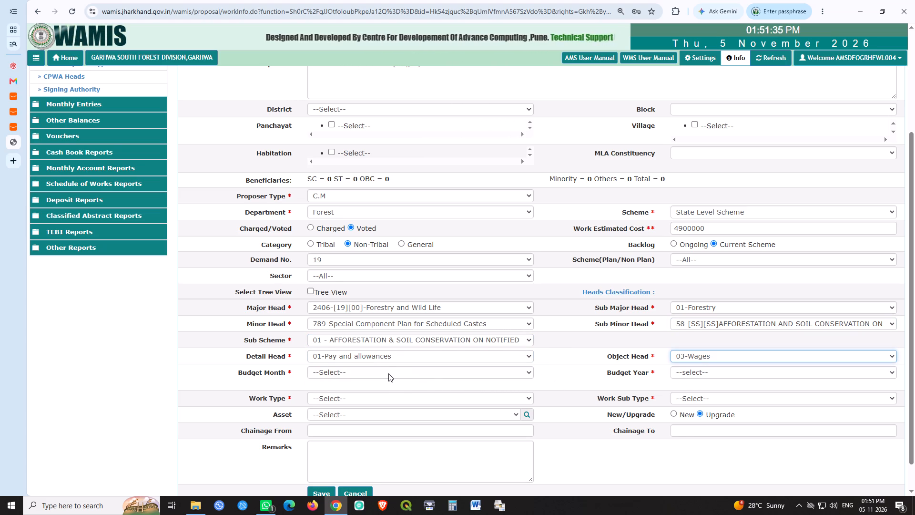
# Set the budget month to August and the budget year to 2026.
pyautogui.click(388, 373)
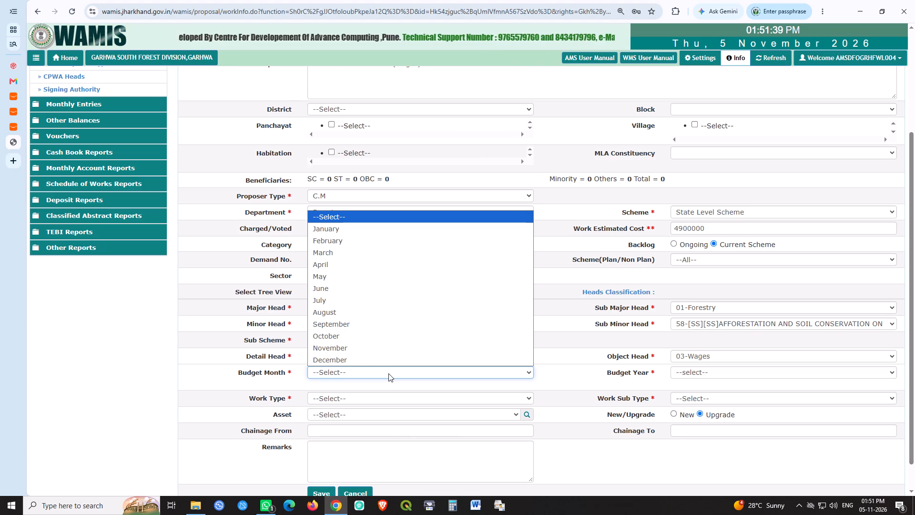
pyautogui.click(336, 311)
pyautogui.click(706, 372)
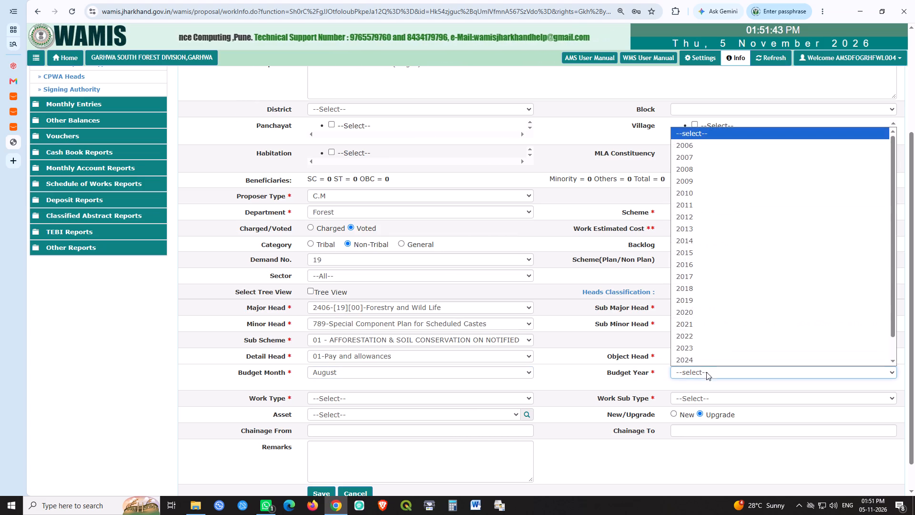
pyautogui.scroll(-11, 705, 314)
pyautogui.click(691, 354)
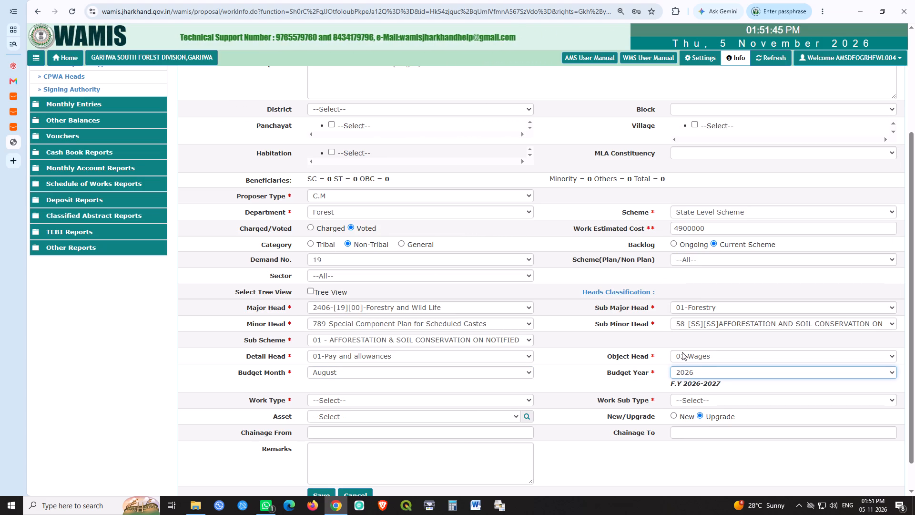
# Set the work type to FOREST and work sub type to OTHERS, and save the letter 490 wages proposal.
pyautogui.click(336, 400)
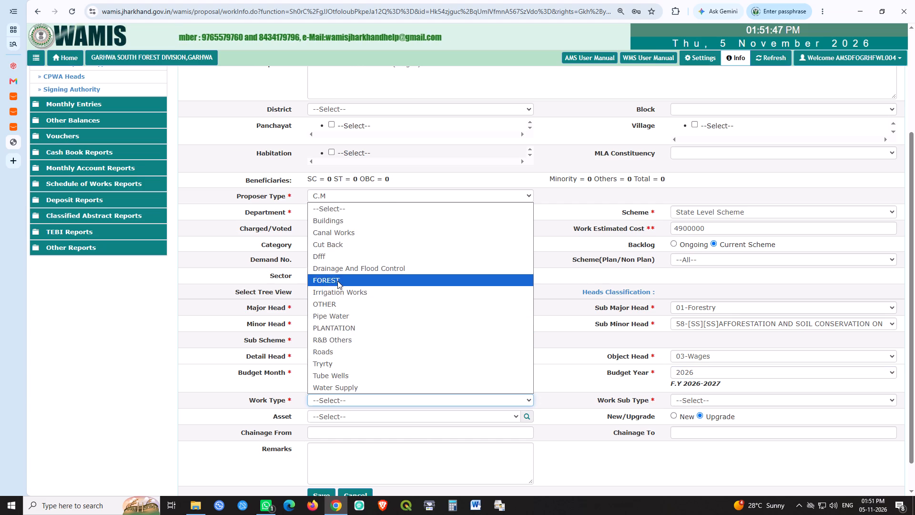
pyautogui.click(337, 280)
pyautogui.click(691, 402)
pyautogui.click(681, 423)
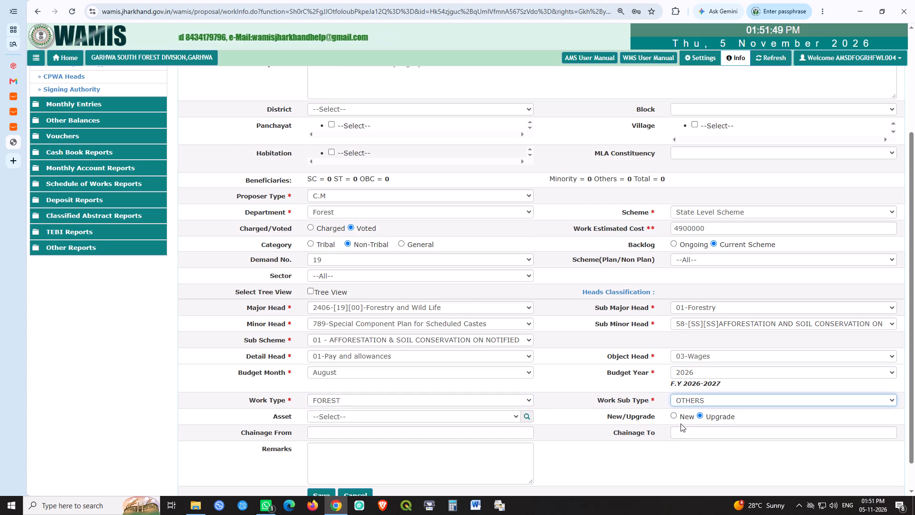
pyautogui.scroll(-4, 457, 451)
pyautogui.click(317, 465)
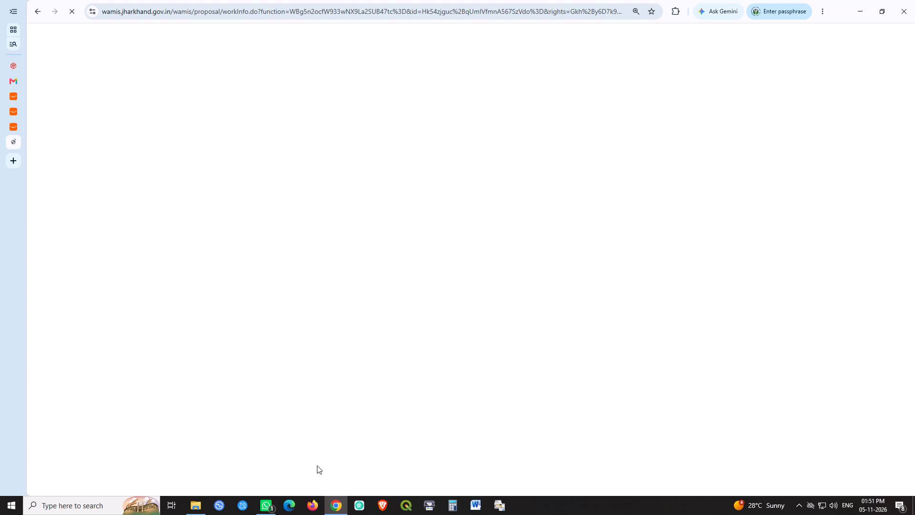
# Start another new proposal work entry from the Proposal Work Details list.
pyautogui.scroll(-2, 249, 446)
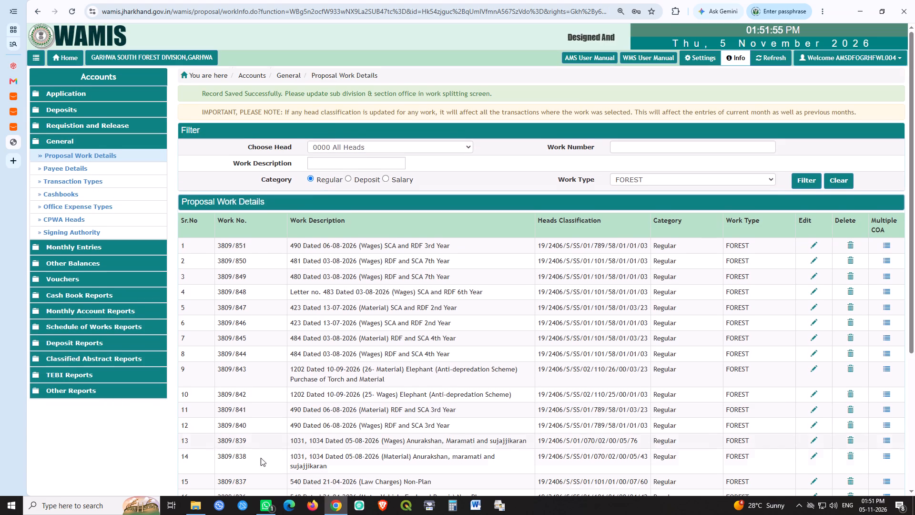
pyautogui.scroll(-7, 261, 458)
pyautogui.click(181, 464)
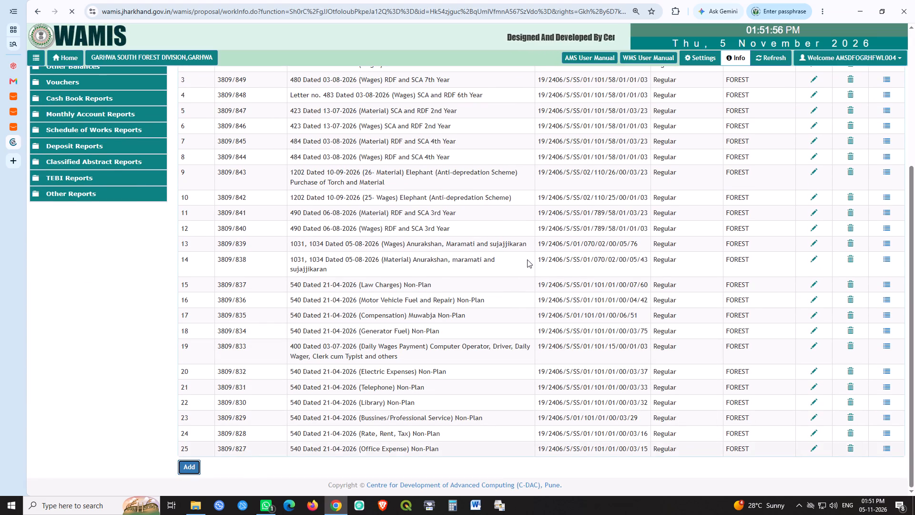
# Enter the work description "490 Dated 06-08-2026 (Material) SCA and RDF 3rd Year".
pyautogui.click(425, 218)
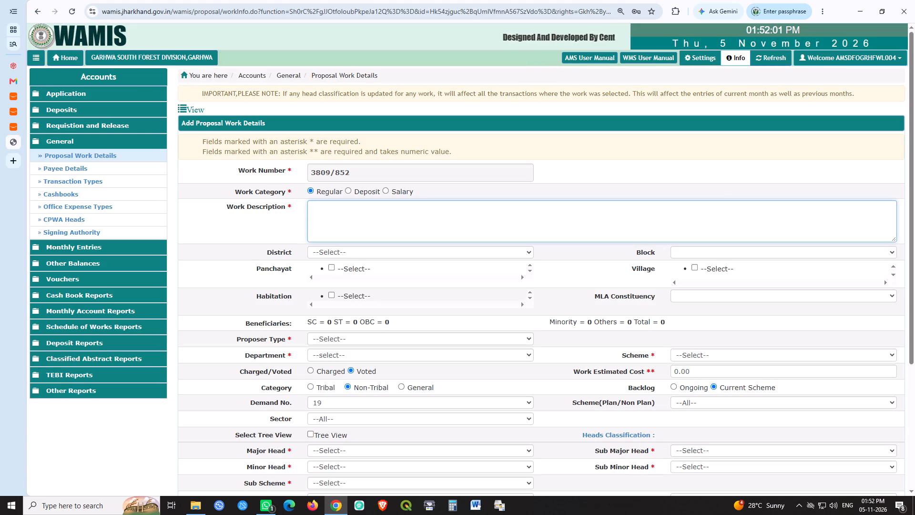
pyautogui.hotkey('shift', 'l')
pyautogui.press('BackSpace')
pyautogui.write('490 Dated 06-08-2026 (')
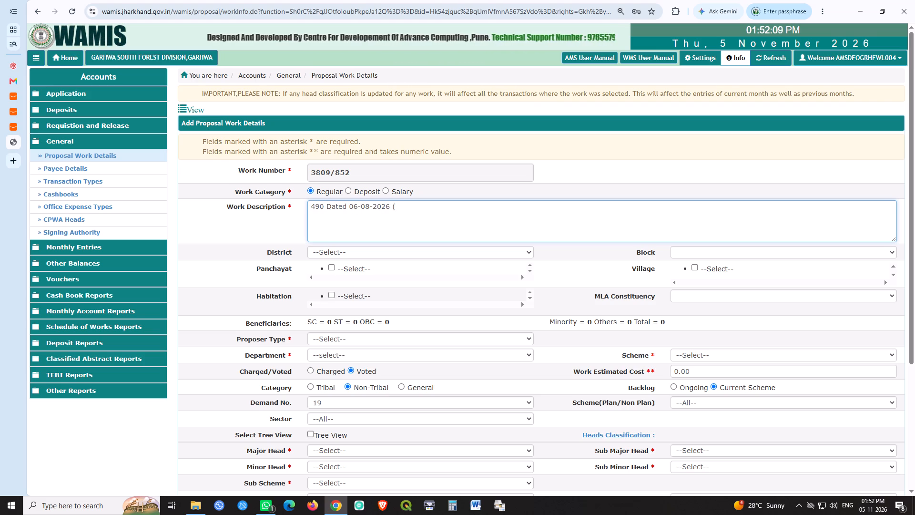
pyautogui.write('Material)')
pyautogui.press('space')
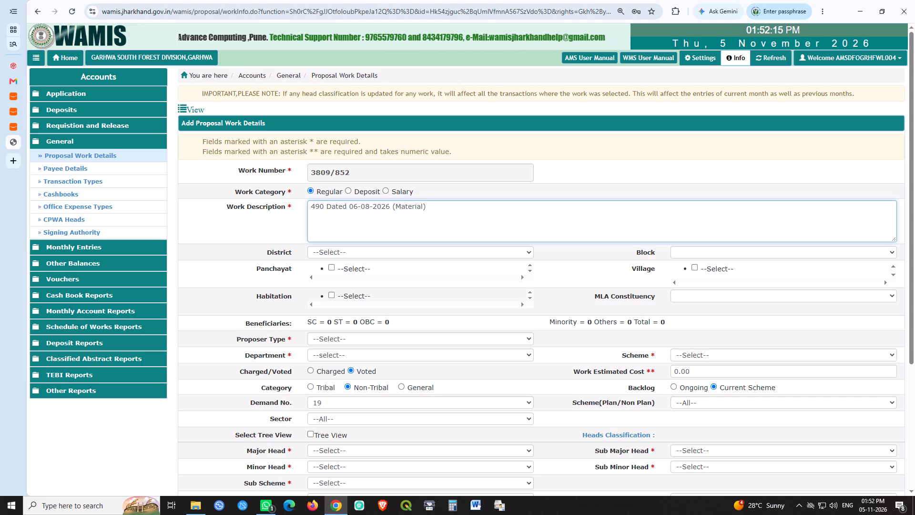
pyautogui.write('RDF and SCA')
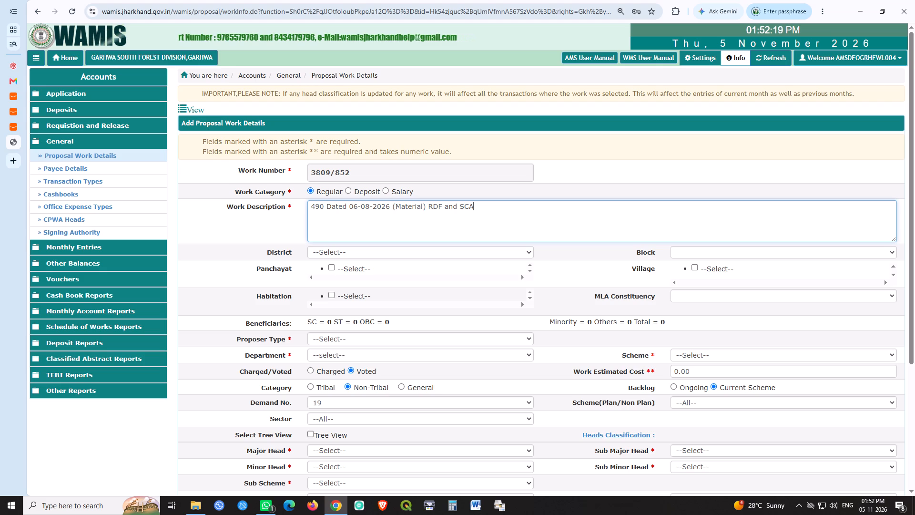
pyautogui.hotkey('ctrl', 'shift', 'Left')
pyautogui.hotkey('ctrl', 'shift', 'Left')
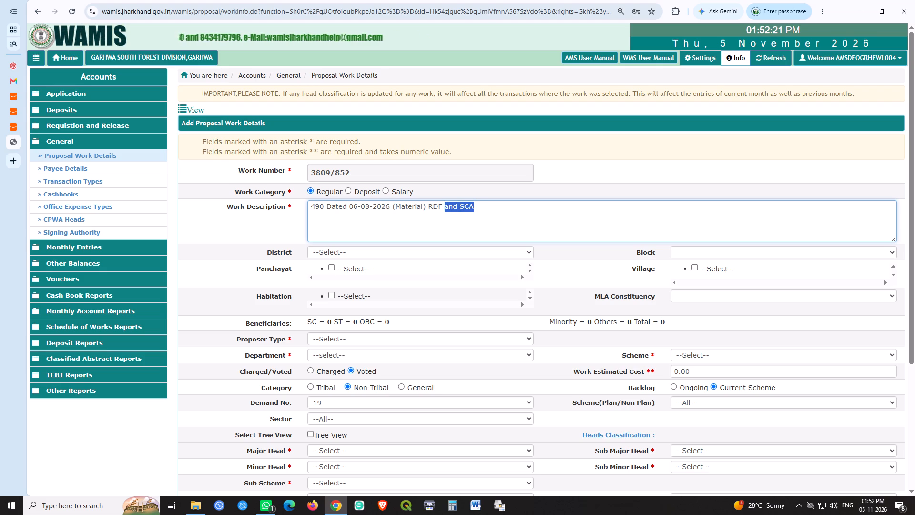
pyautogui.hotkey('ctrl', 'shift', 'Left')
pyautogui.write('SCA and RDF')
pyautogui.press('space')
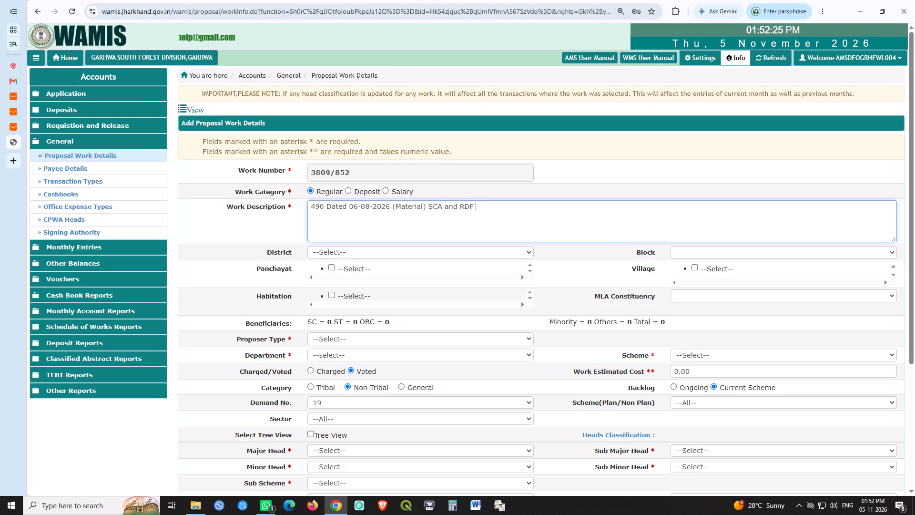
pyautogui.write('3rd Year')
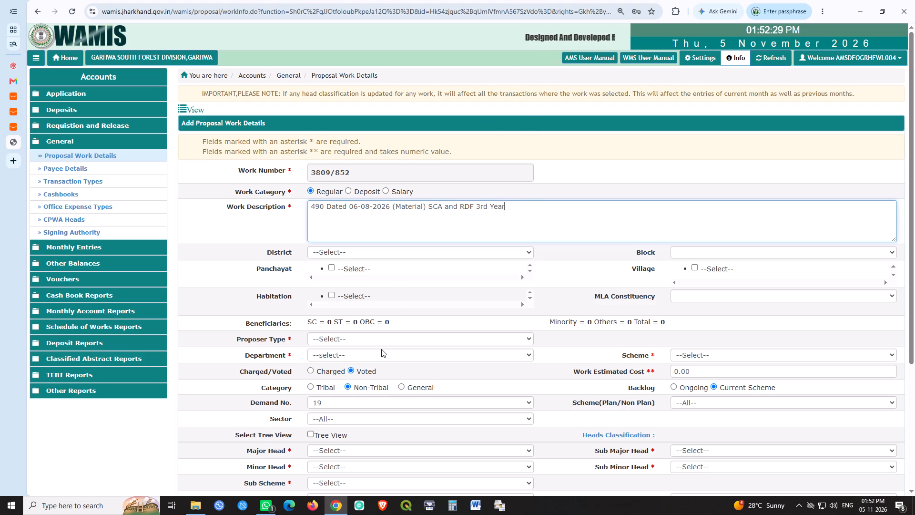
# Set the proposer type to C.M, department to Forest, scheme to State Level Scheme and work estimated cost to 705000.
pyautogui.click(381, 349)
pyautogui.click(192, 275)
pyautogui.click(396, 332)
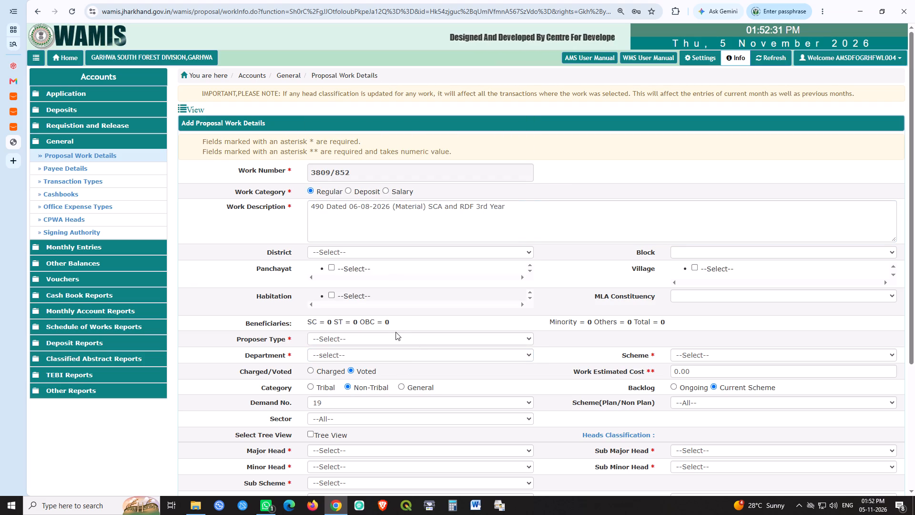
pyautogui.click(396, 335)
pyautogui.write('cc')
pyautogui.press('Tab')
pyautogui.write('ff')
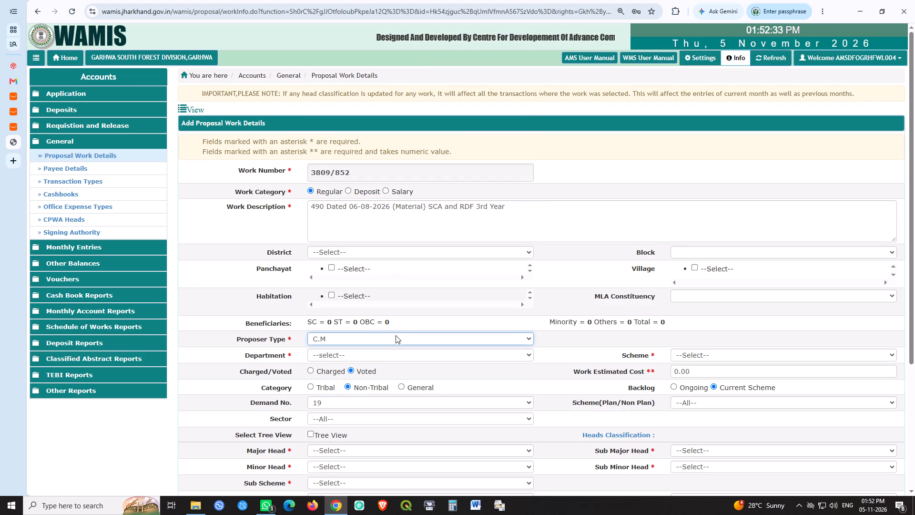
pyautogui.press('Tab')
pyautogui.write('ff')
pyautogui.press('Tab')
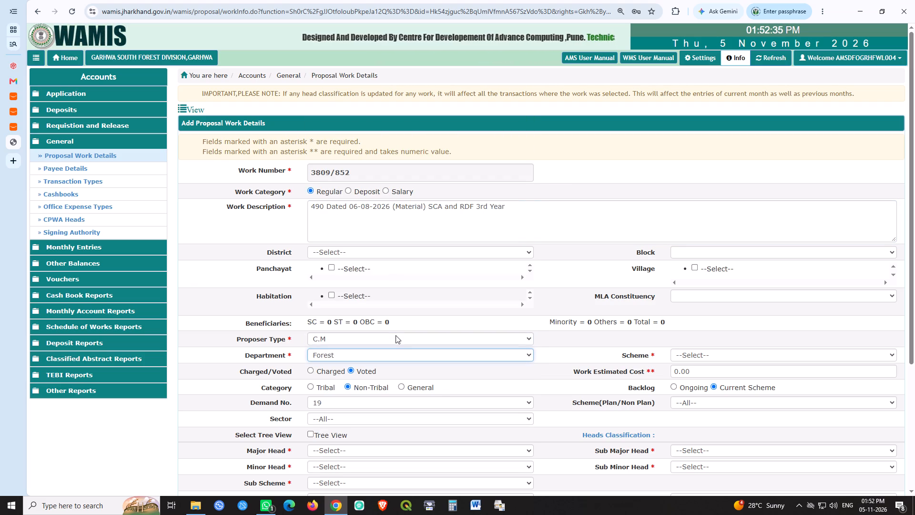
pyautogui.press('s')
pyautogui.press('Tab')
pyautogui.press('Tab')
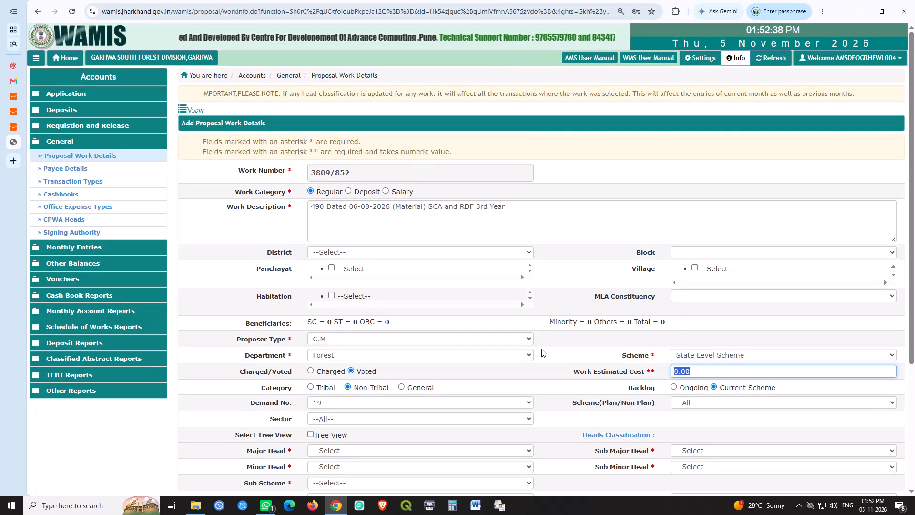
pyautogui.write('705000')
pyautogui.click(599, 415)
# Set major head 2406-[19][00]-Forestry and Wild Life, sub major head 01-Forestry, minor head 789, sub minor head 58-[SS][SS] and sub scheme 01.
pyautogui.scroll(-2, 560, 411)
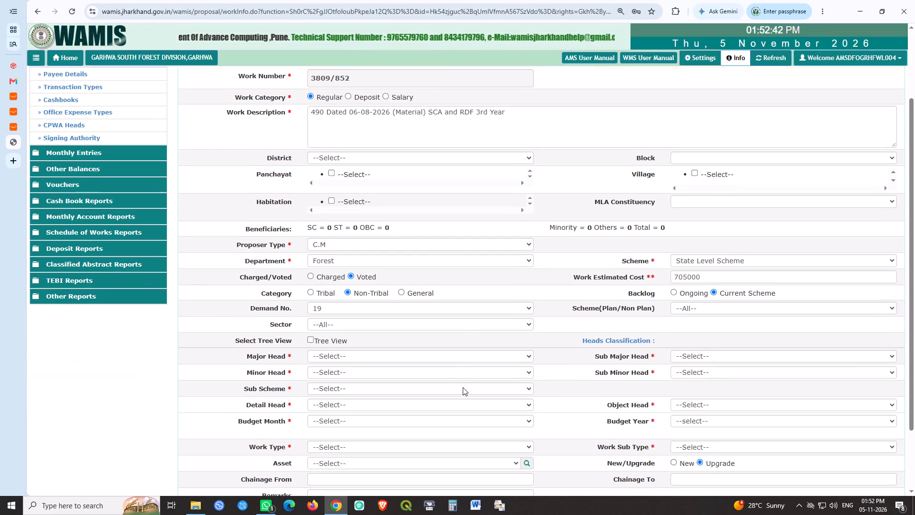
pyautogui.click(356, 352)
pyautogui.press('c')
pyautogui.click(352, 380)
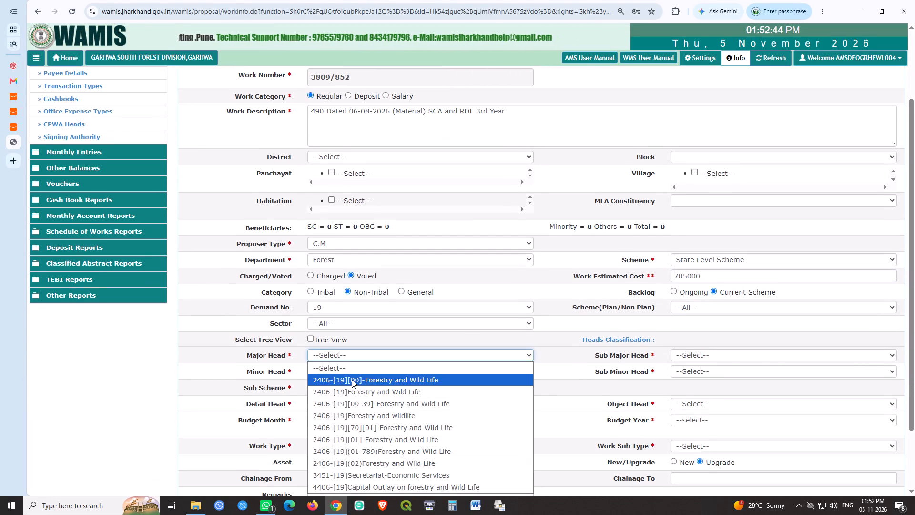
pyautogui.click(731, 362)
pyautogui.click(722, 358)
pyautogui.click(706, 380)
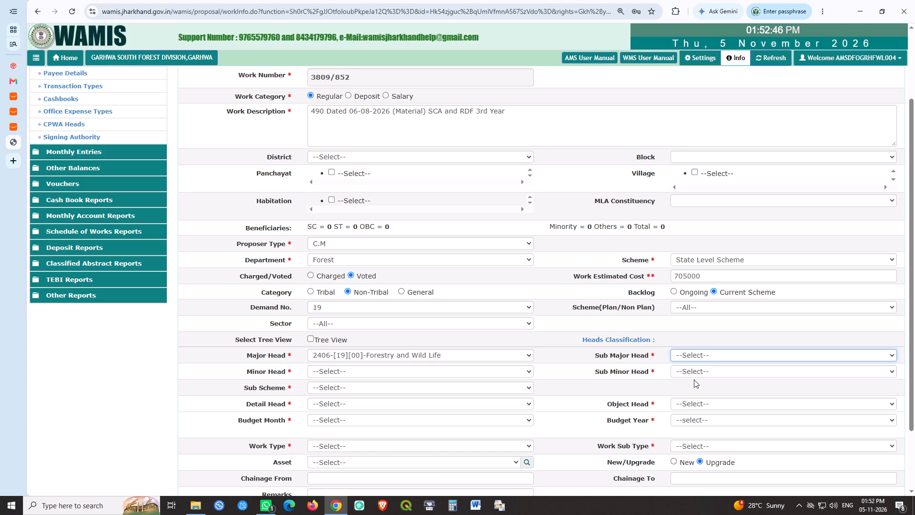
pyautogui.click(341, 368)
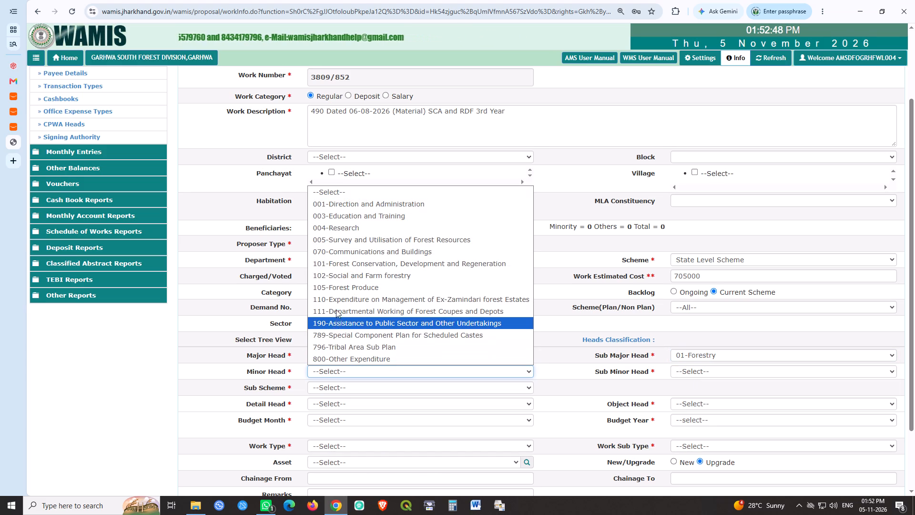
pyautogui.click(335, 333)
pyautogui.click(683, 375)
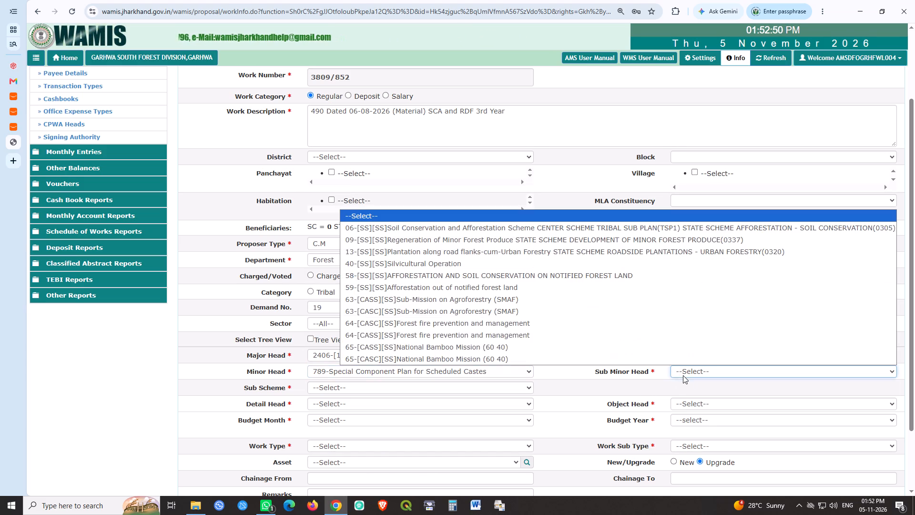
pyautogui.click(376, 276)
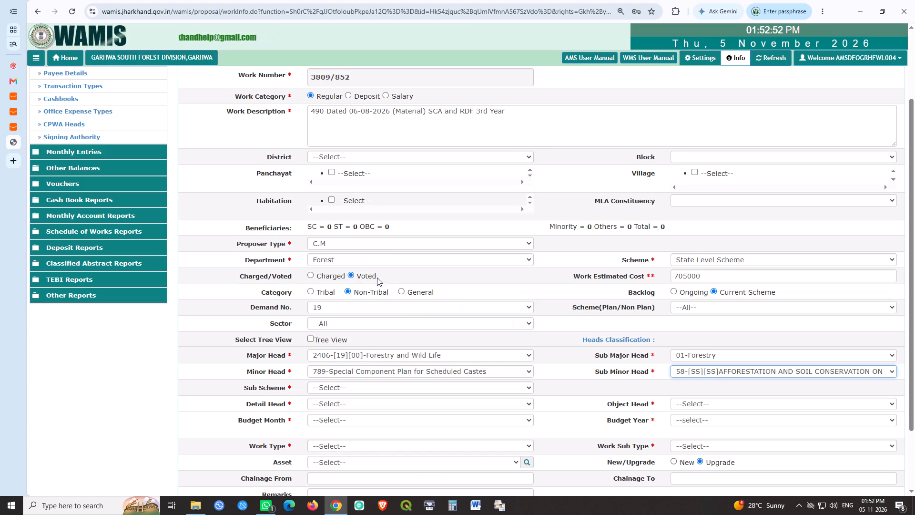
pyautogui.click(367, 382)
pyautogui.click(362, 409)
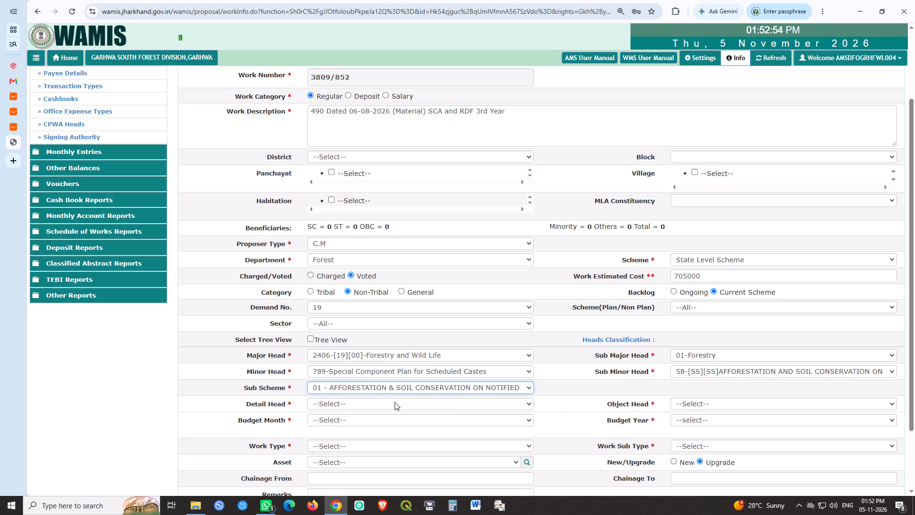
# Set the detail head to 03-Administrative Expenditure, object head to 23-Supply And Material, and budget month and year to August 2026.
pyautogui.click(445, 406)
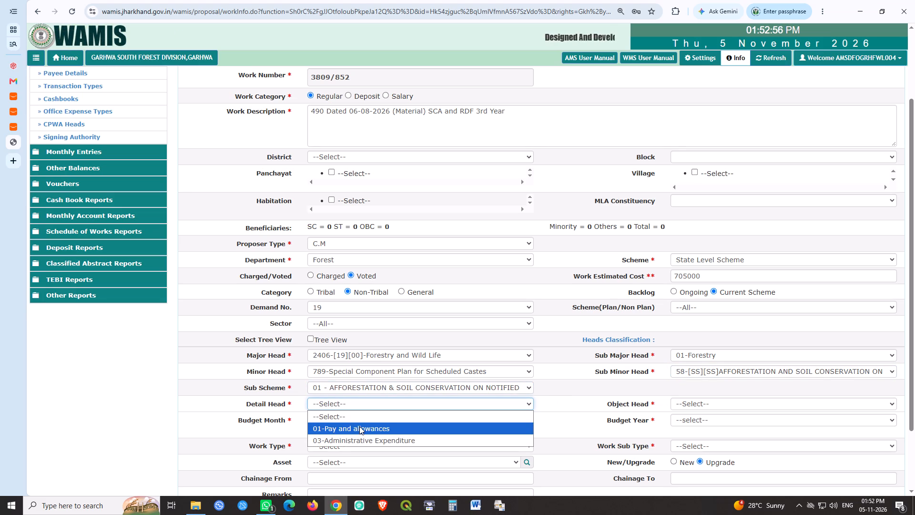
pyautogui.click(356, 442)
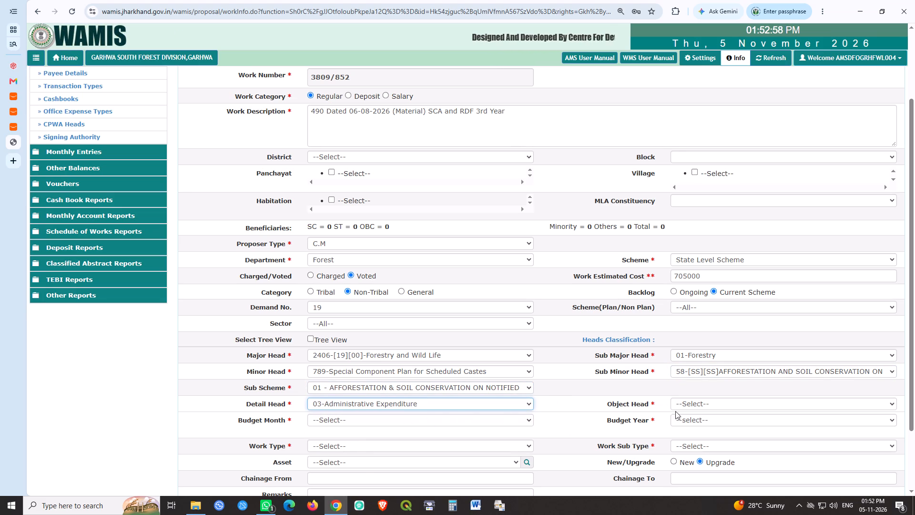
pyautogui.click(706, 398)
pyautogui.click(695, 428)
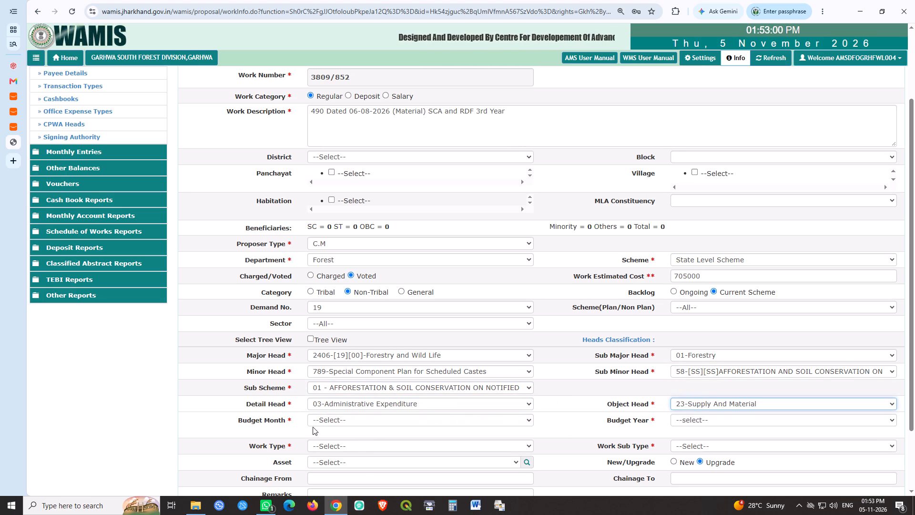
pyautogui.click(334, 418)
pyautogui.click(335, 360)
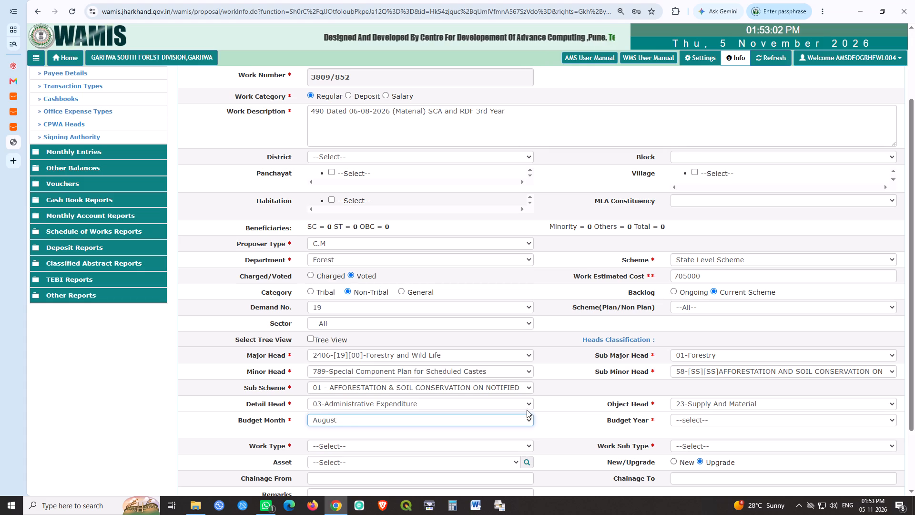
pyautogui.click(734, 417)
pyautogui.scroll(-5, 711, 341)
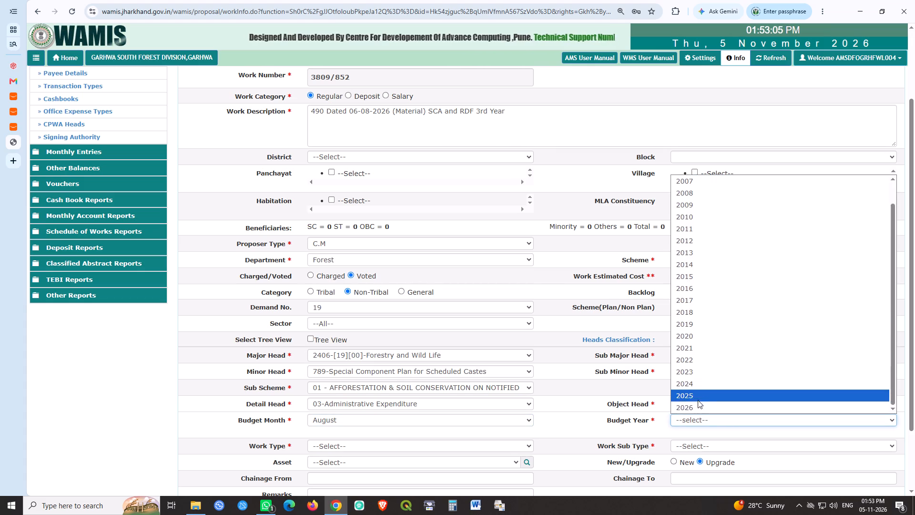
pyautogui.click(695, 405)
# Set the work type to FOREST and work sub type to OTHERS, and save the letter 490 material proposal.
pyautogui.scroll(-2, 456, 408)
pyautogui.click(328, 370)
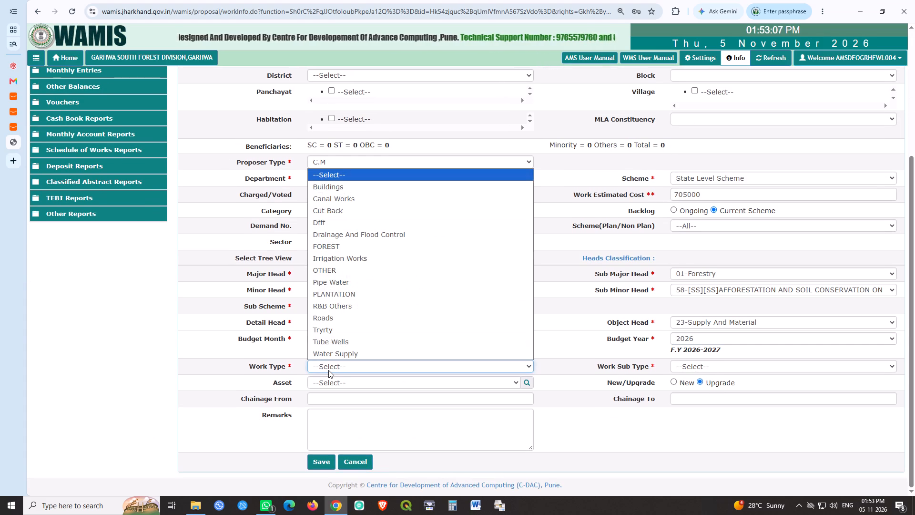
pyautogui.click(348, 248)
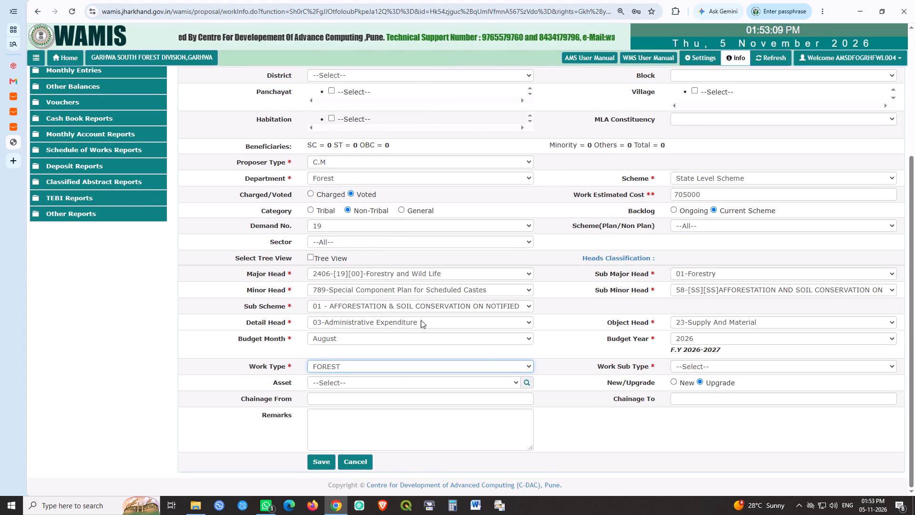
pyautogui.click(692, 366)
pyautogui.click(692, 389)
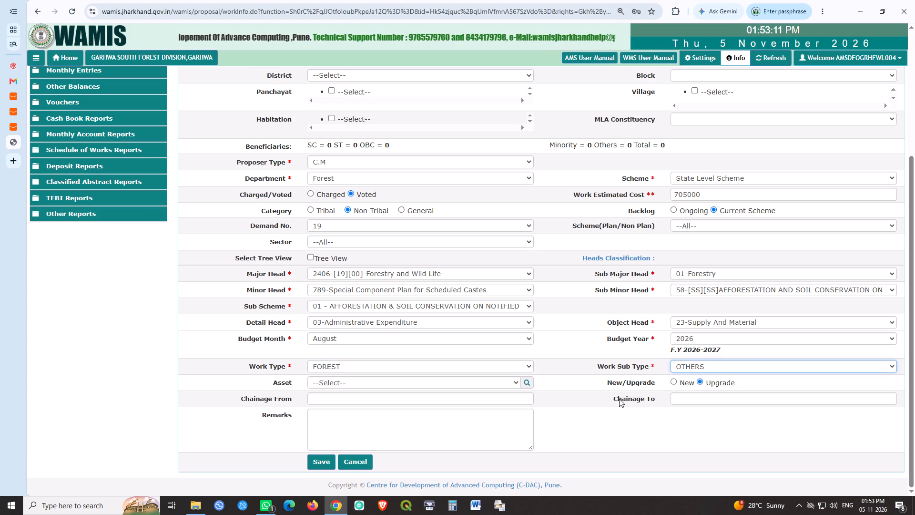
pyautogui.click(317, 459)
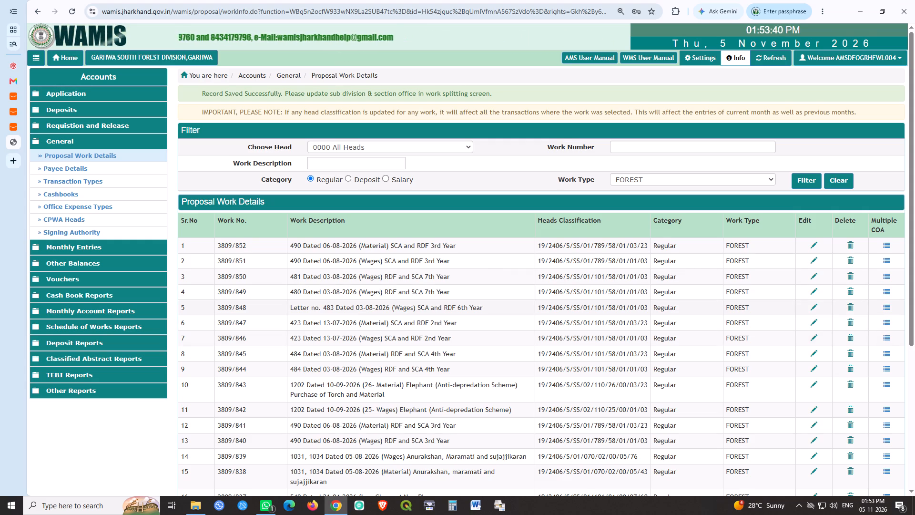
# Start another new proposal work entry from the Proposal Work Details list.
pyautogui.scroll(-5, 382, 300)
pyautogui.click(193, 467)
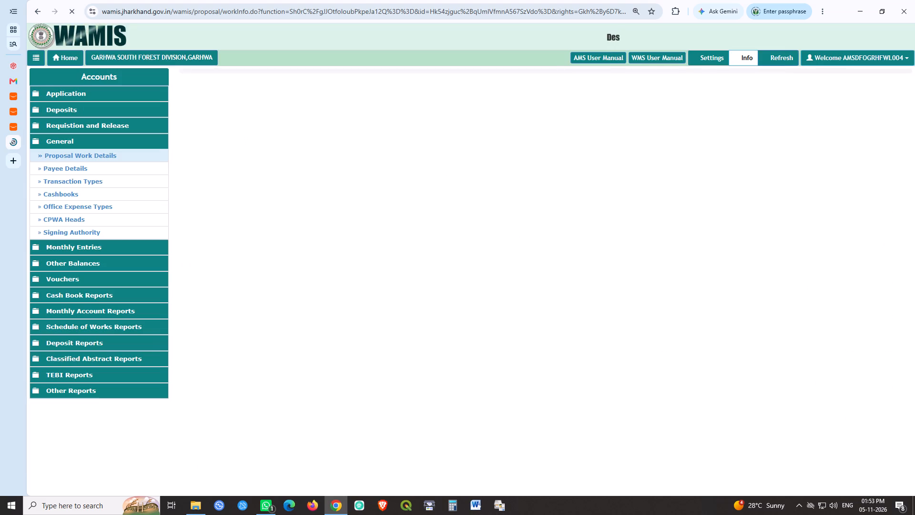
# Enter the work description "488 Dated 06-08-2026 (Wages) SCA and RDF 4th Year".
pyautogui.click(271, 239)
pyautogui.click(370, 225)
pyautogui.write('488 Dated')
pyautogui.press('space')
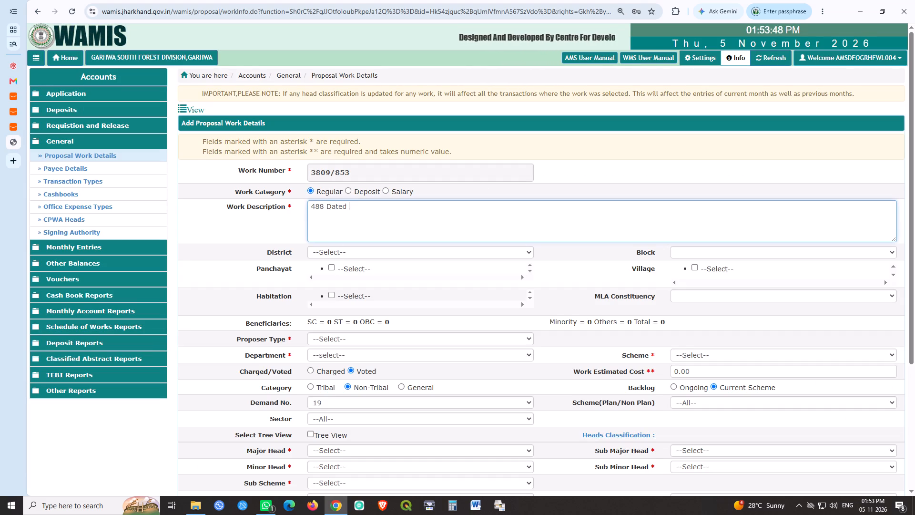
pyautogui.write('06-08-2026 (Wages)')
pyautogui.press('space')
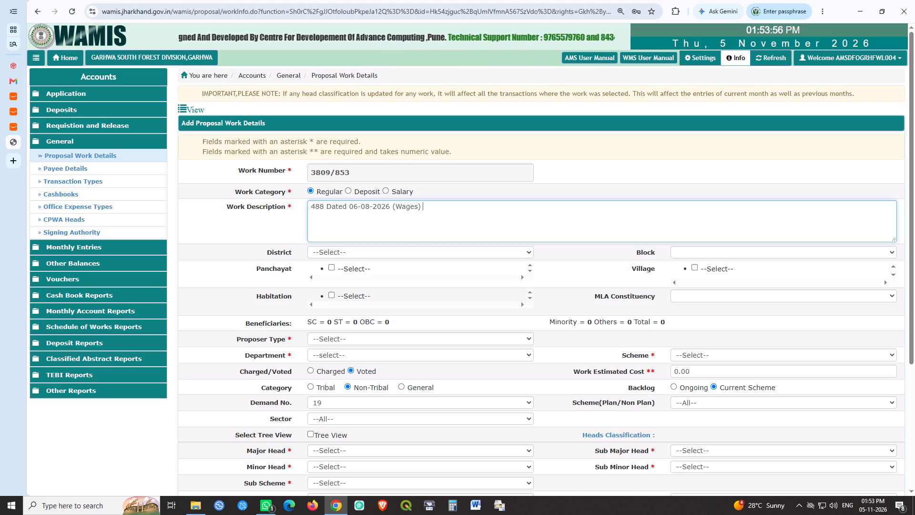
pyautogui.write('SCA and REDF')
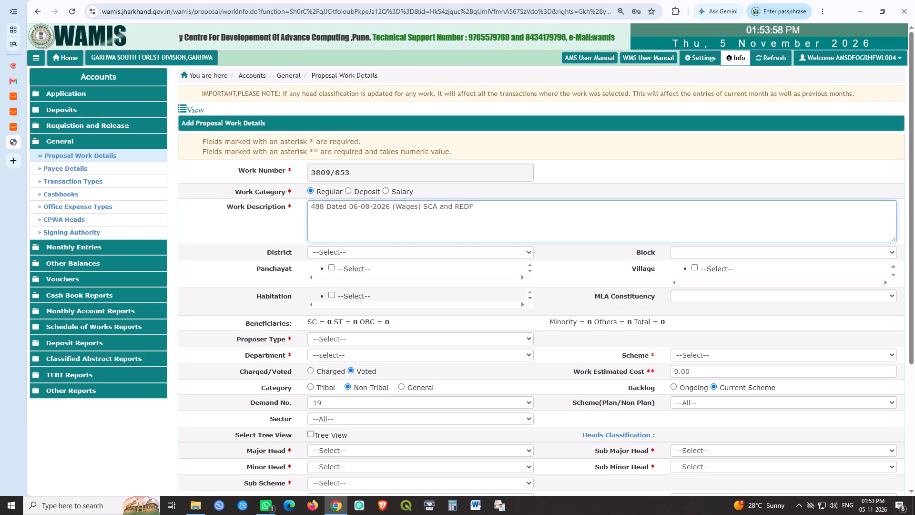
pyautogui.press('BackSpace')
pyautogui.press('BackSpace')
pyautogui.press('BackSpace')
pyautogui.write('DF')
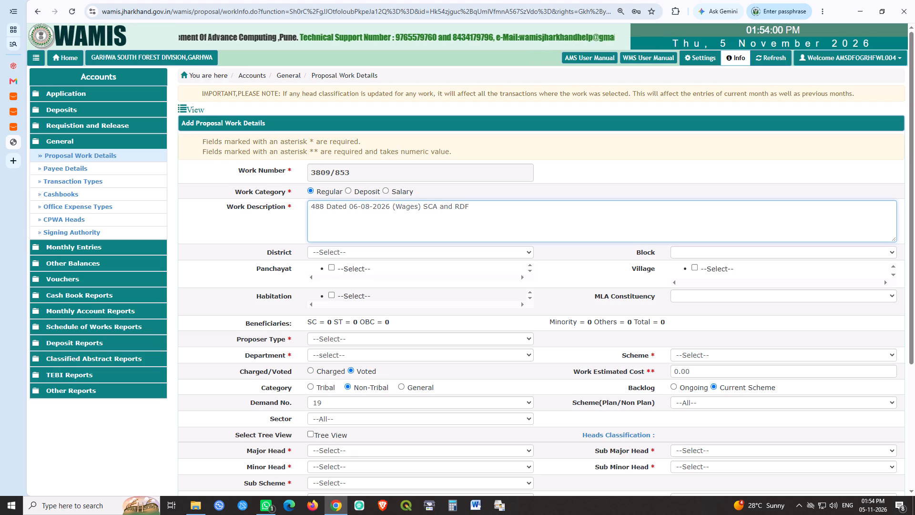
pyautogui.press('space')
pyautogui.write('4th Year')
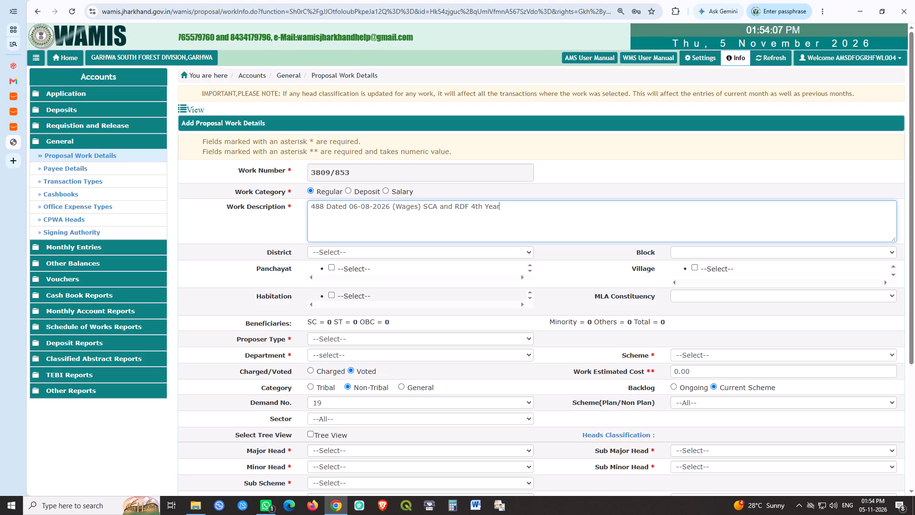
# Set the proposer type to C.M, department to Forest, scheme to State Level Scheme and work estimated cost to 3883000.
pyautogui.click(338, 332)
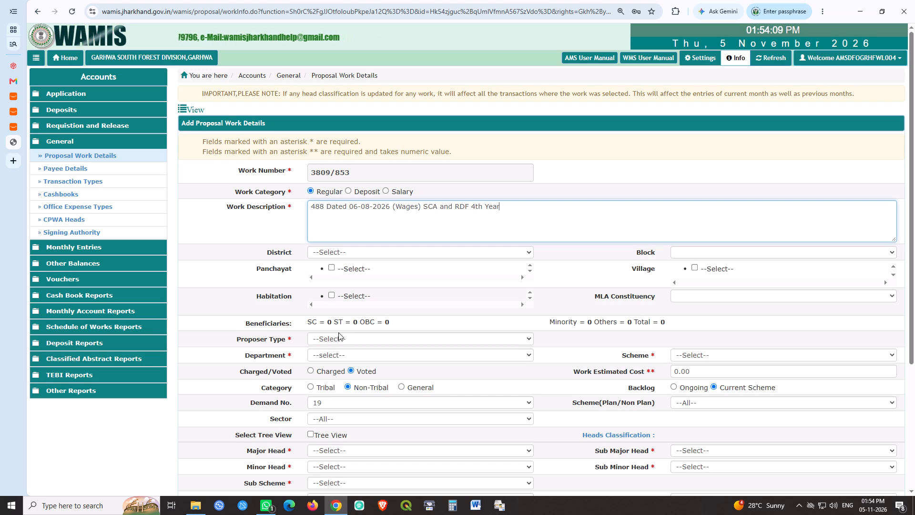
pyautogui.press('c')
pyautogui.press('Tab')
pyautogui.press('Tab')
pyautogui.press('f')
pyautogui.press('f')
pyautogui.press('Tab')
pyautogui.press('s')
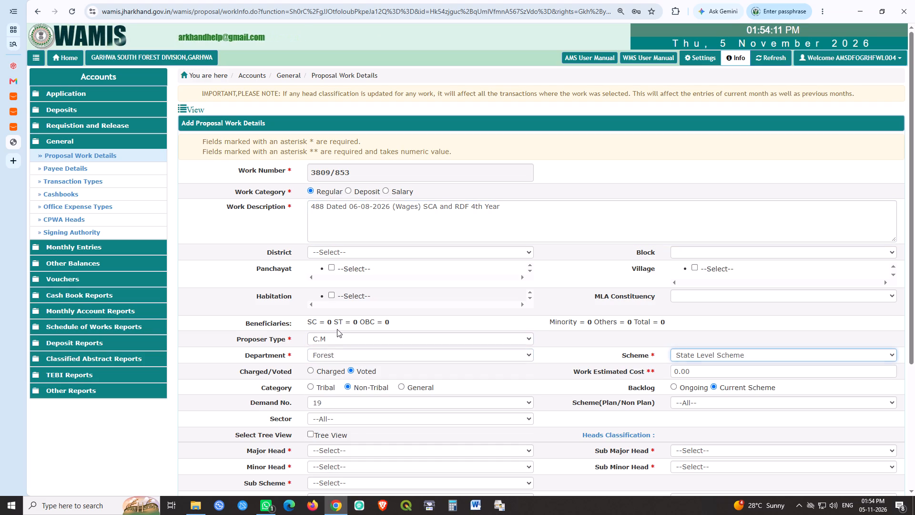
pyautogui.press('Tab')
pyautogui.press('Tab')
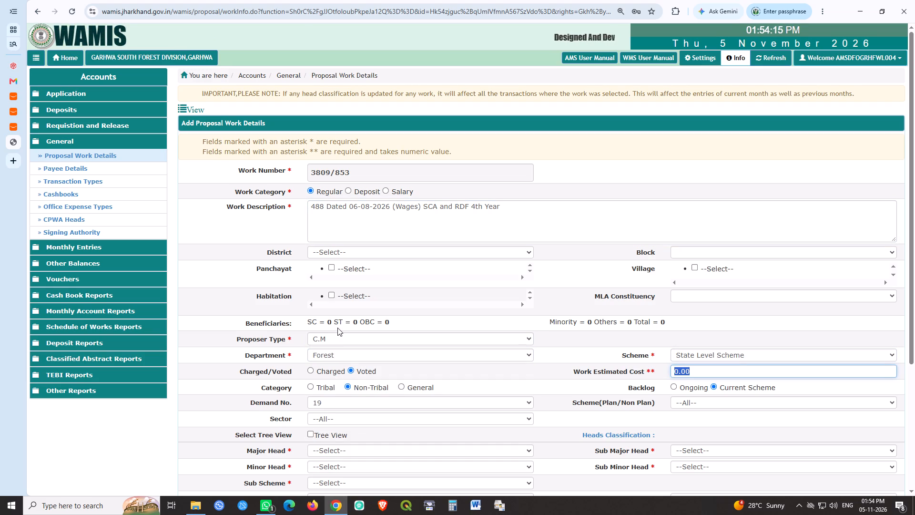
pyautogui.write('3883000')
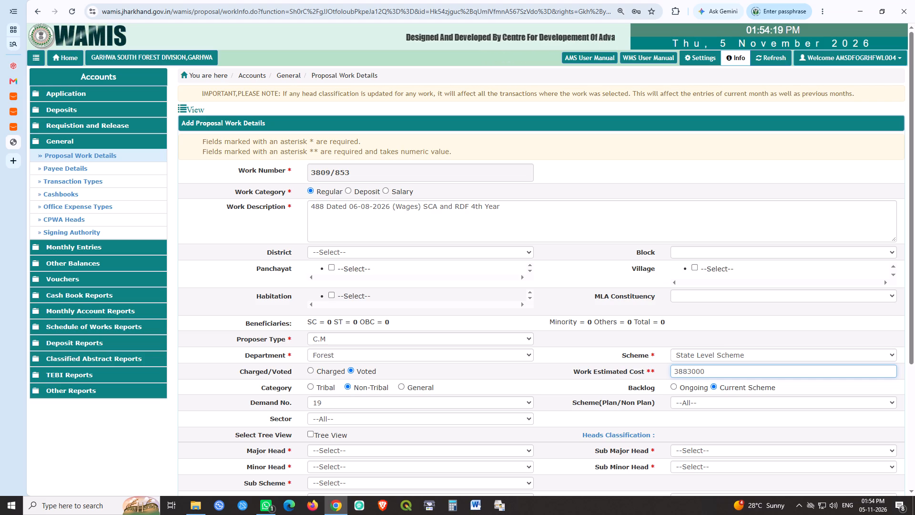
# Set major head 2406-[19][00]-Forestry and Wild Life, sub major head 01-Forestry, minor head 789, sub minor head 58-[SS][SS] and sub scheme 01.
pyautogui.scroll(-3, 510, 375)
pyautogui.click(353, 307)
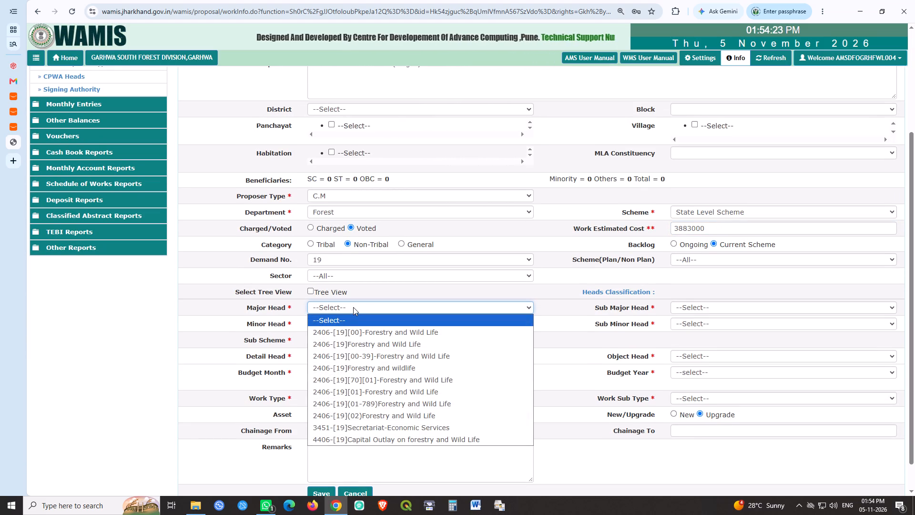
pyautogui.click(353, 332)
pyautogui.click(693, 303)
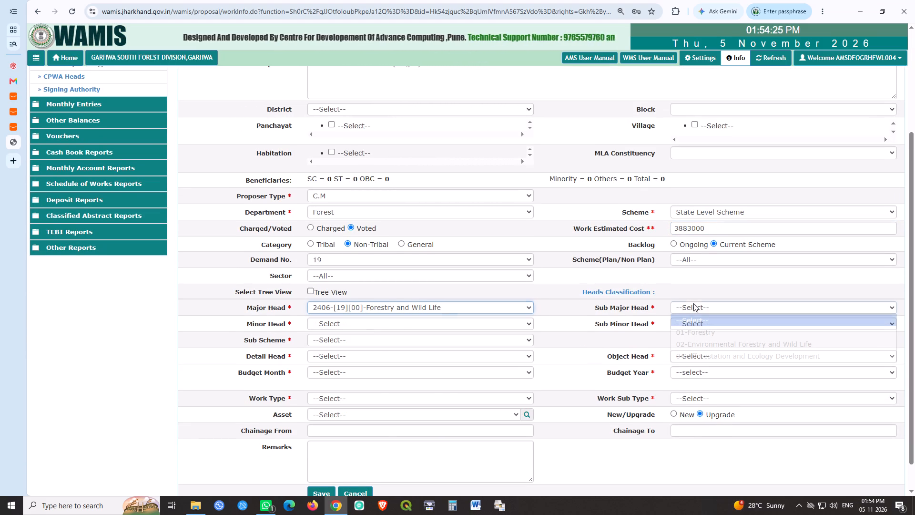
pyautogui.click(731, 330)
pyautogui.click(367, 324)
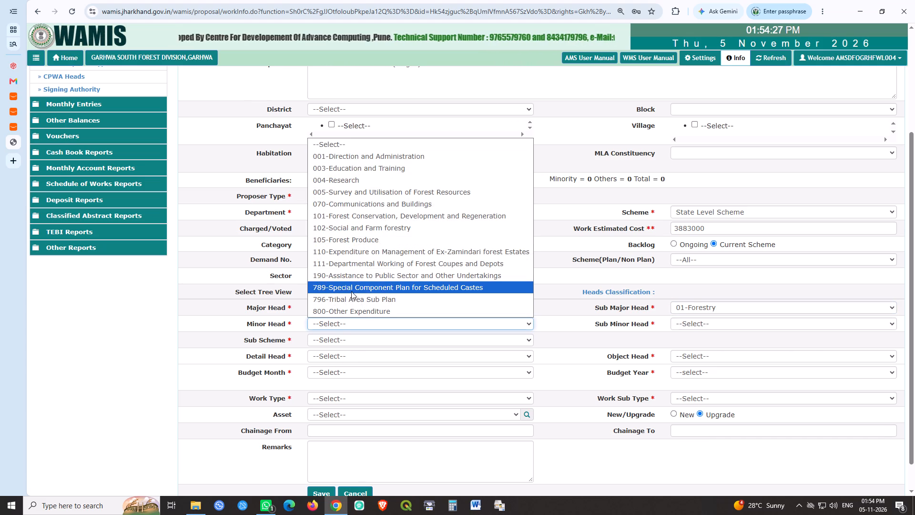
pyautogui.click(351, 291)
pyautogui.click(711, 324)
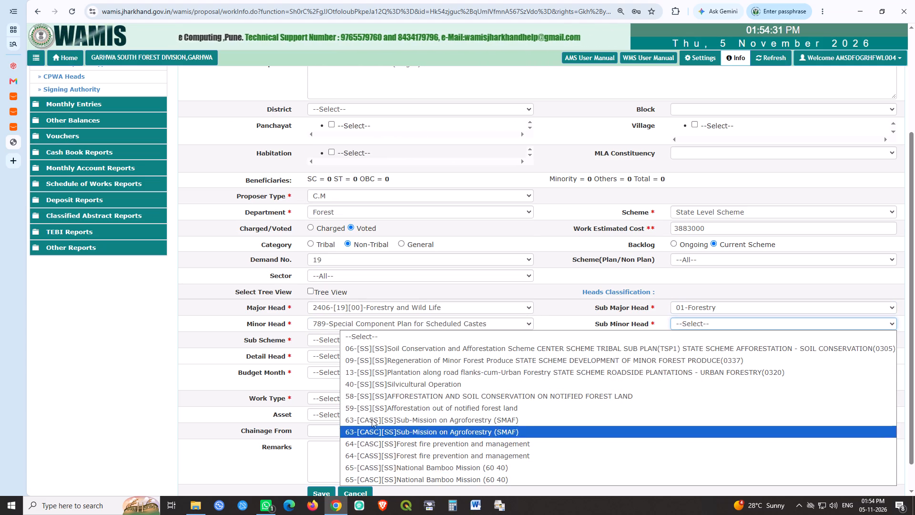
pyautogui.click(386, 392)
pyautogui.click(331, 336)
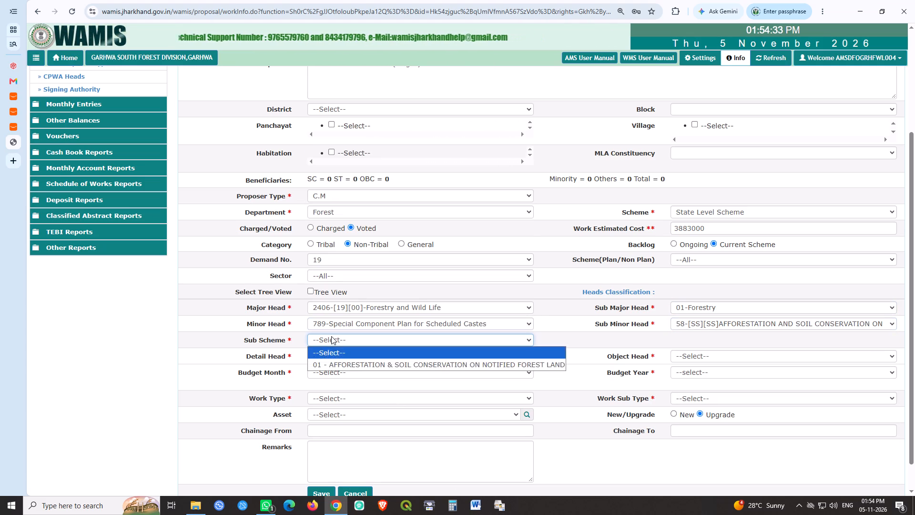
pyautogui.click(342, 365)
# Set detail head 01-Pay and allowances, object head 03-Wages, budget month August and budget year 2026.
pyautogui.click(368, 356)
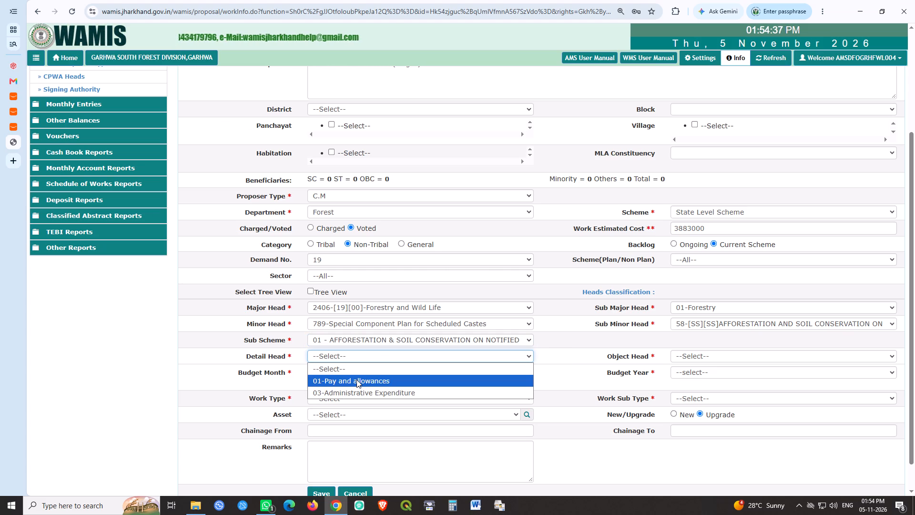
pyautogui.click(356, 380)
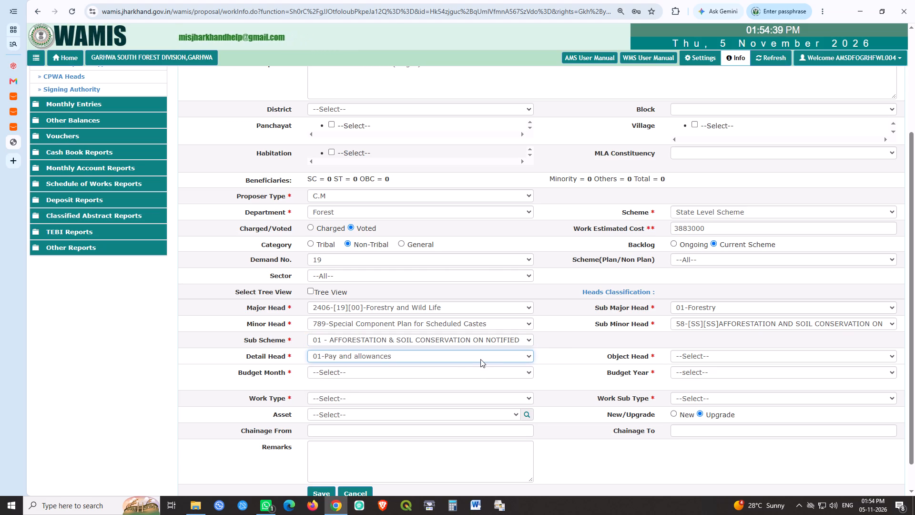
pyautogui.click(423, 373)
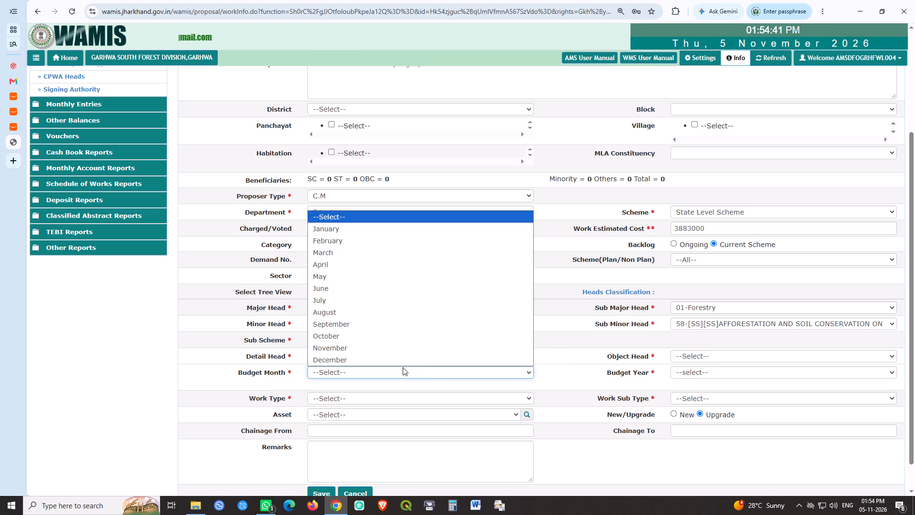
pyautogui.click(342, 310)
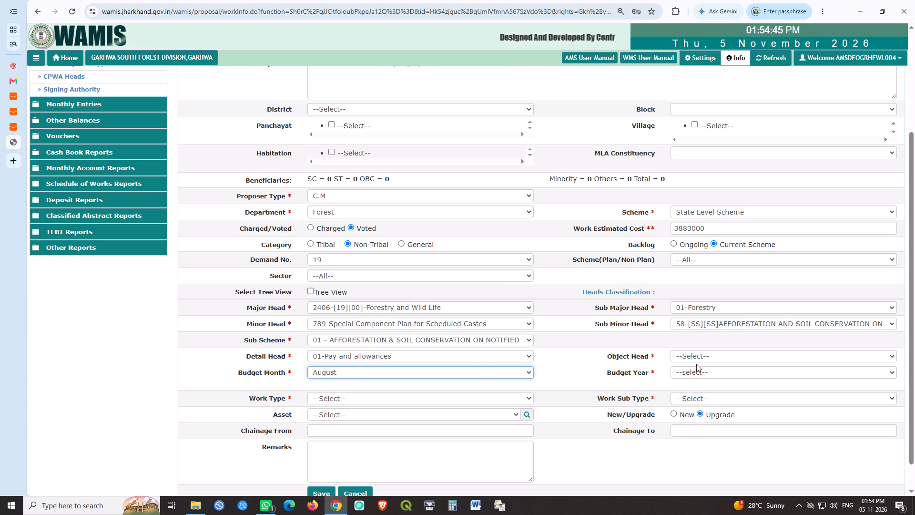
pyautogui.click(702, 353)
pyautogui.click(690, 382)
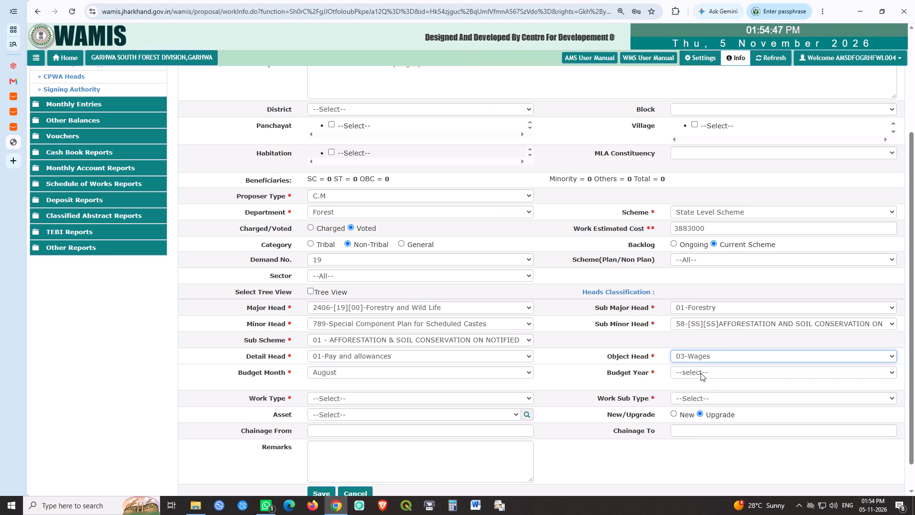
pyautogui.click(701, 373)
pyautogui.scroll(-6, 693, 343)
pyautogui.click(690, 361)
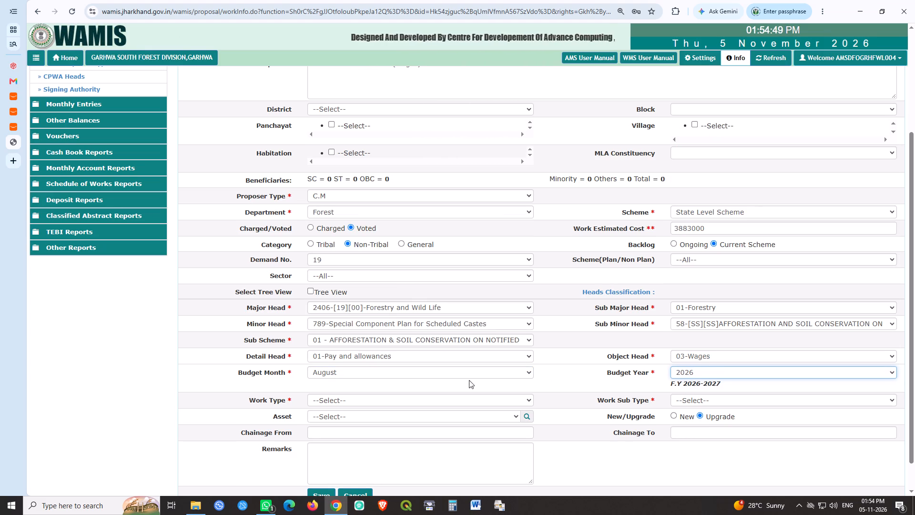
# Set the work type to FOREST and work sub type to OTHERS, and save the 488 wages proposal.
pyautogui.click(340, 397)
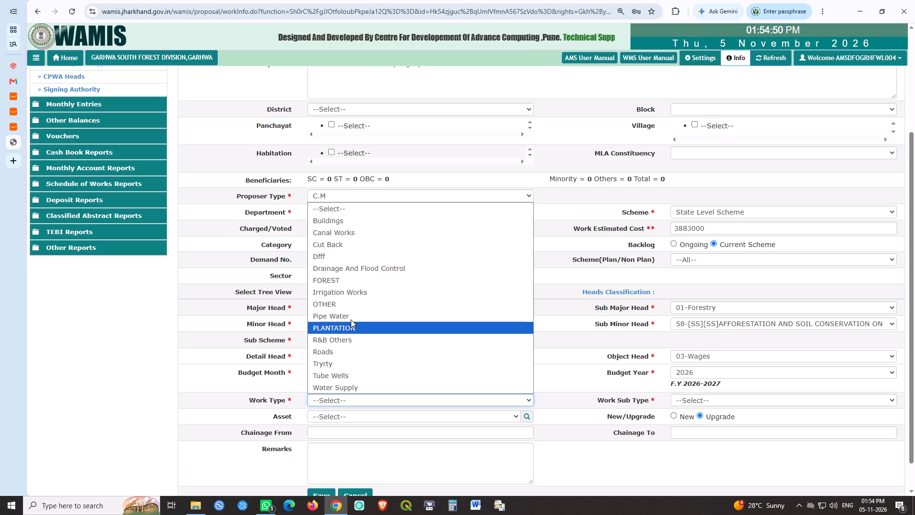
pyautogui.click(337, 281)
pyautogui.click(698, 400)
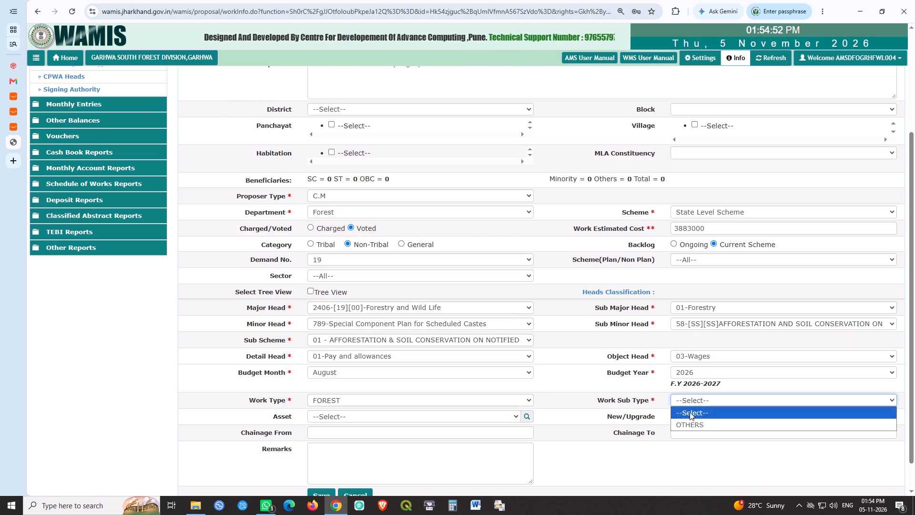
pyautogui.click(688, 422)
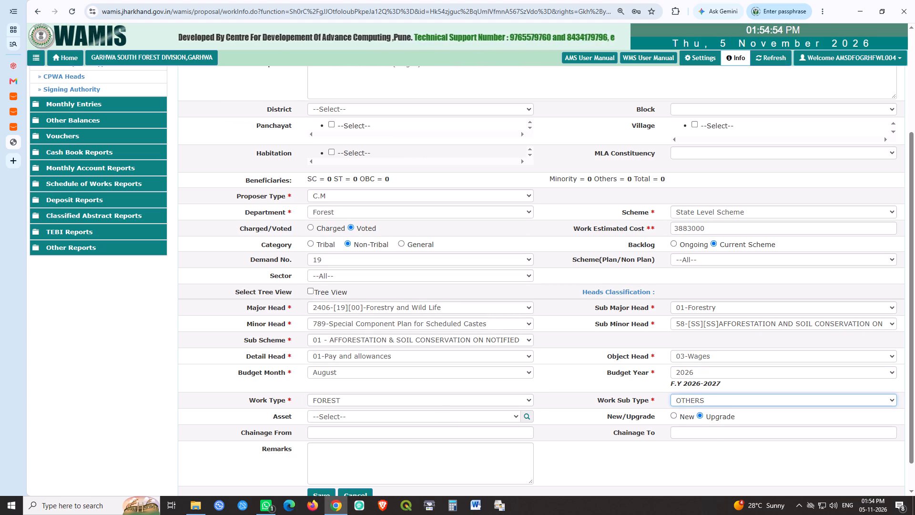
pyautogui.scroll(-2, 327, 472)
pyautogui.click(319, 467)
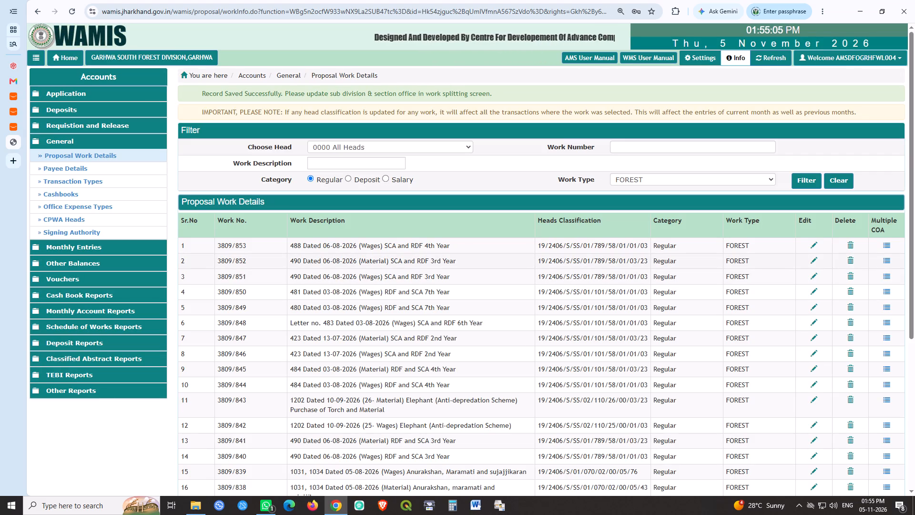
# Start another new proposal work entry from the Proposal Work Details list.
pyautogui.scroll(-7, 440, 281)
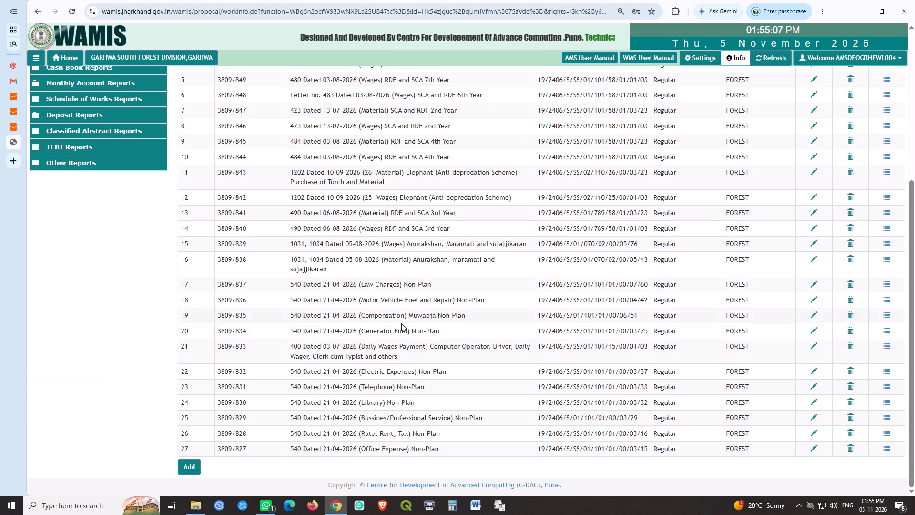
pyautogui.scroll(-3, 401, 323)
pyautogui.click(196, 466)
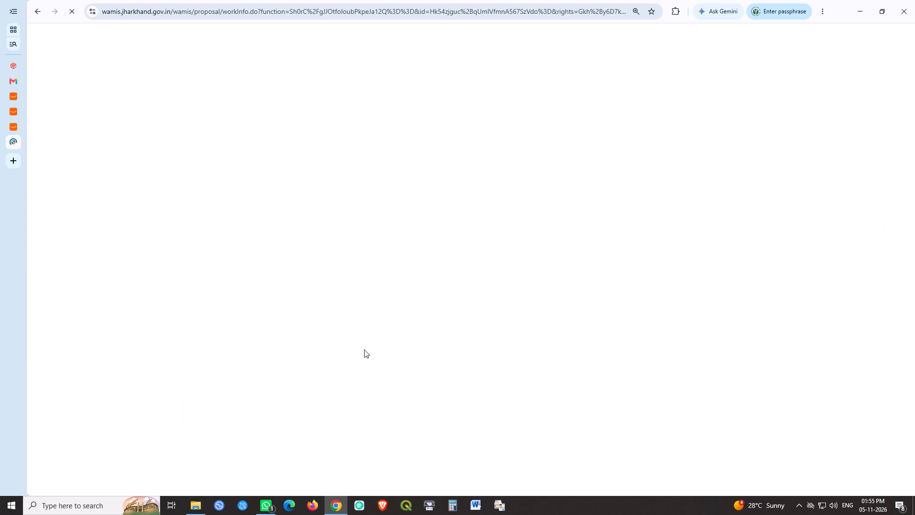
# Enter the work description "488 Dated 06-08-2026 (Material) SCA and RDF 4th Year".
pyautogui.click(351, 216)
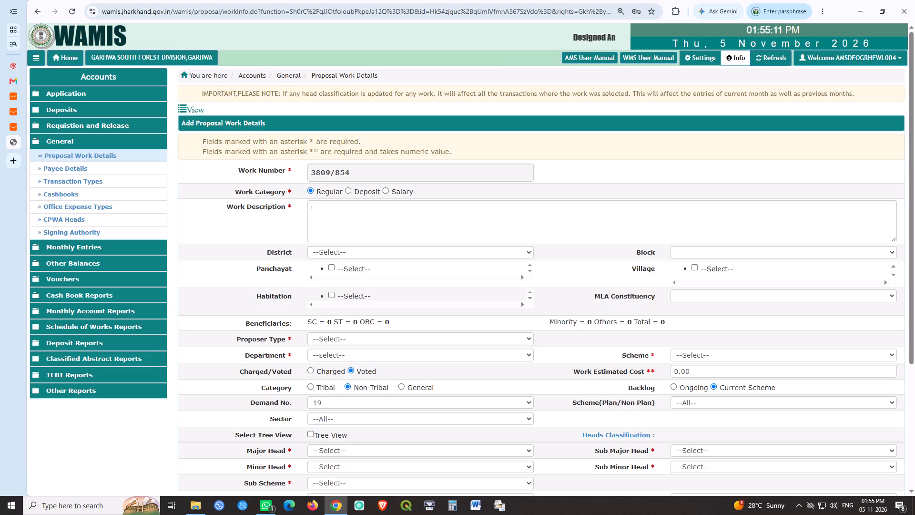
pyautogui.write('488 Dated')
pyautogui.press('space')
pyautogui.write('06-08-2026 (')
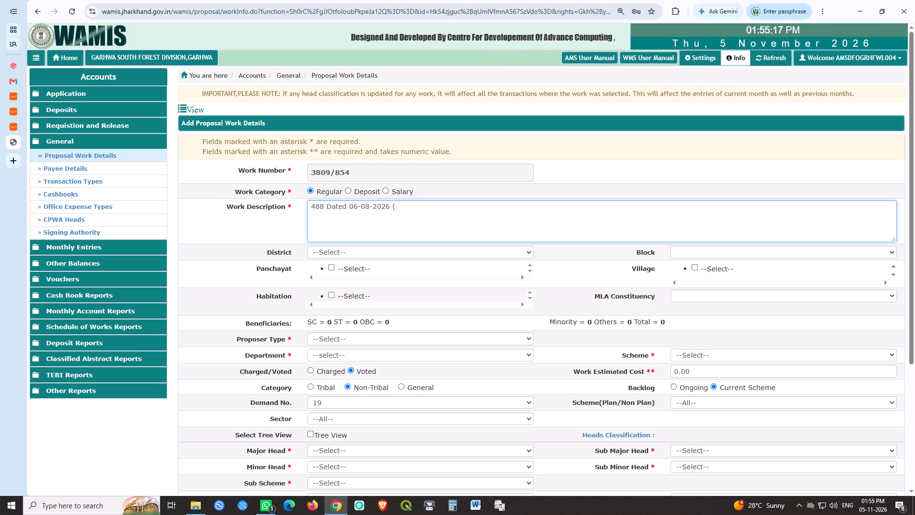
pyautogui.write('Material)')
pyautogui.press('space')
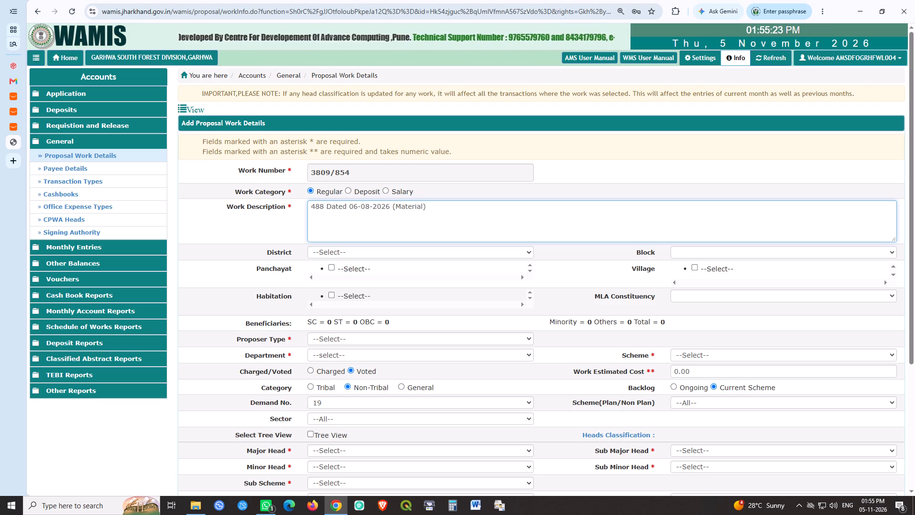
pyautogui.write('SCA and R')
pyautogui.write('DF')
pyautogui.press('space')
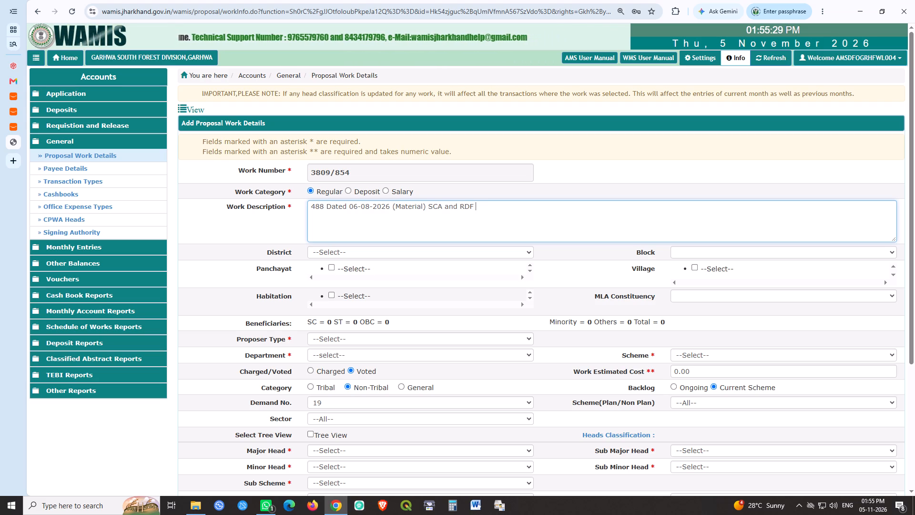
pyautogui.write('4th Year')
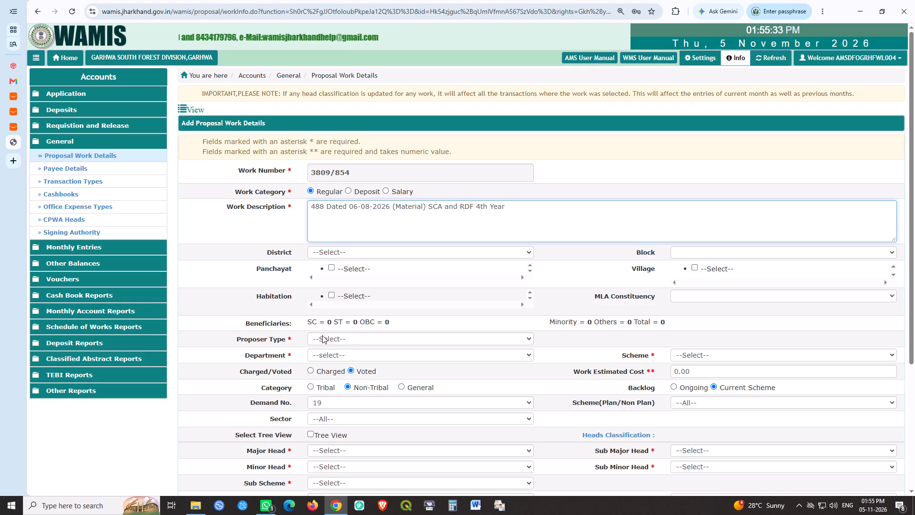
# Set the proposer type to C.M, department to Forest, scheme to State Level Scheme and work estimated cost to 544000.
pyautogui.click(322, 335)
pyautogui.press('c')
pyautogui.press('Tab')
pyautogui.press('Tab')
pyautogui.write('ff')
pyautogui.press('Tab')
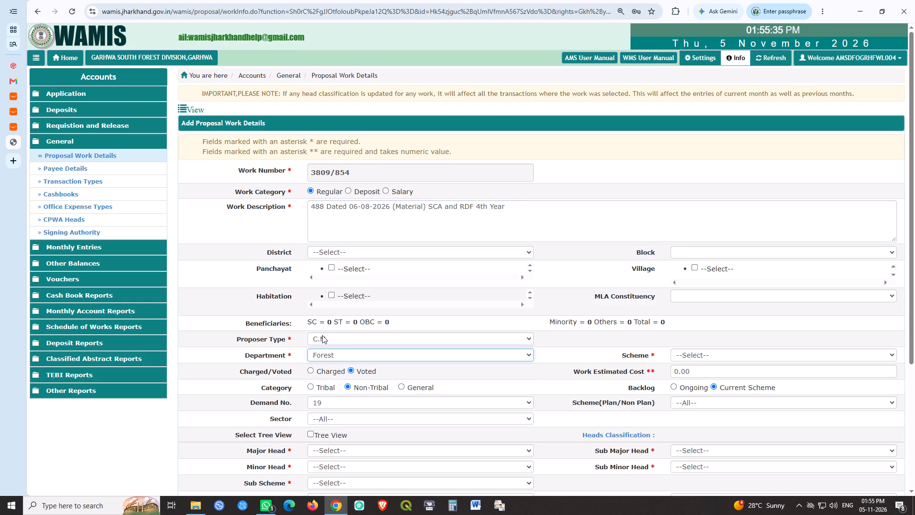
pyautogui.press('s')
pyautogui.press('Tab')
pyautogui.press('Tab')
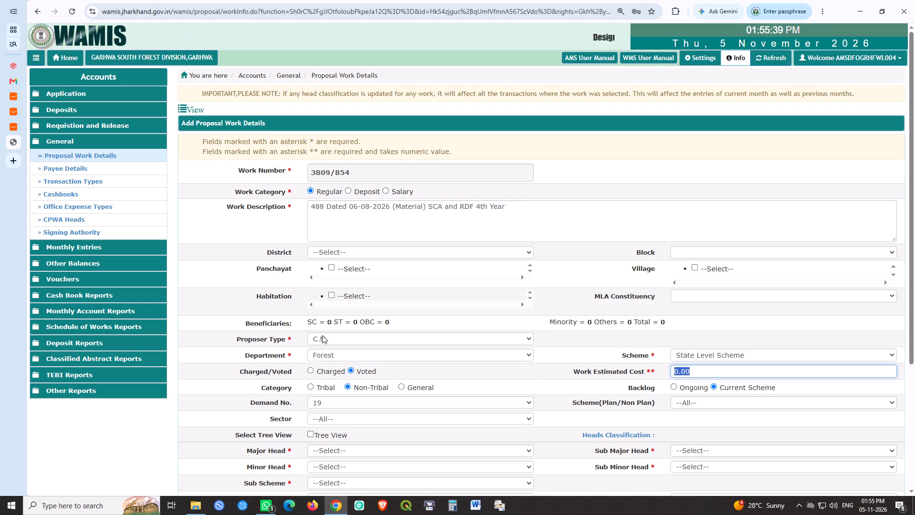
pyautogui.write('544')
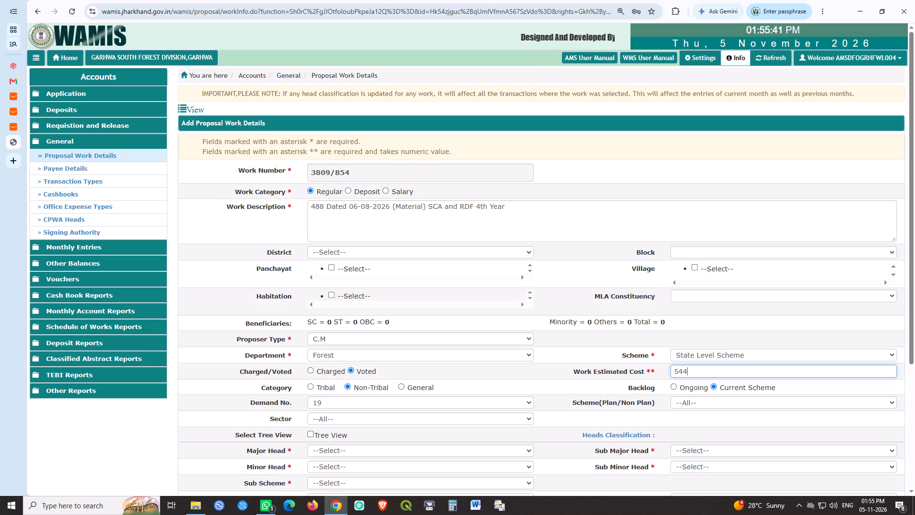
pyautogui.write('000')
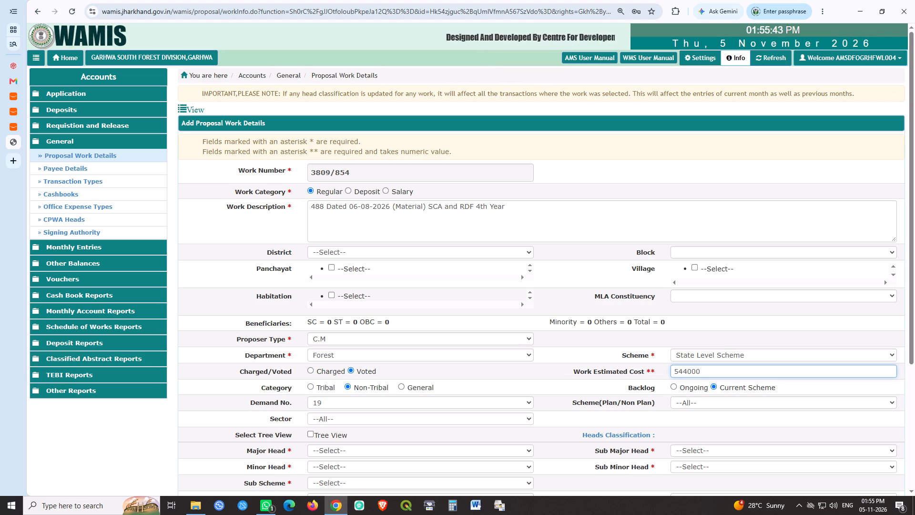
# Set major head 2406-[19][00]-Forestry and Wild Life, sub major head 01-Forestry, minor head 789, sub minor head 58-[SS][SS] and sub scheme 01.
pyautogui.scroll(-3, 600, 380)
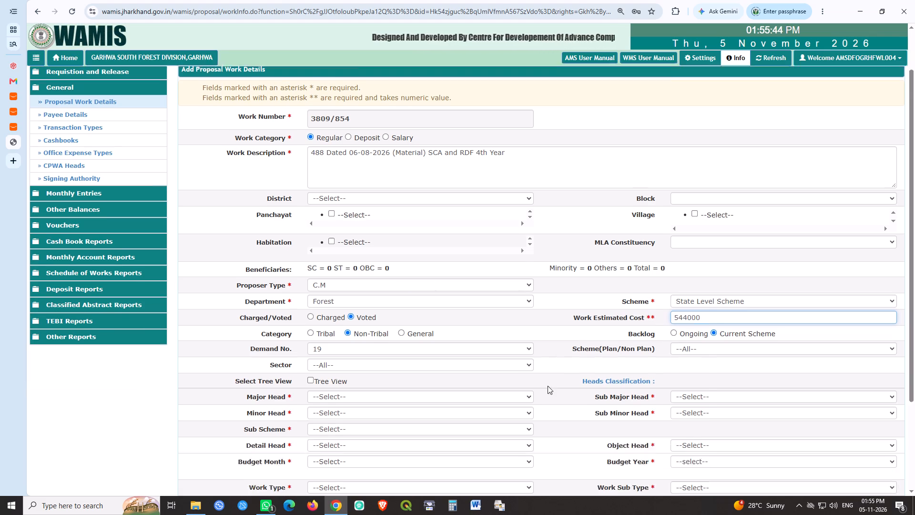
pyautogui.scroll(-1, 548, 386)
pyautogui.click(376, 269)
pyautogui.click(366, 300)
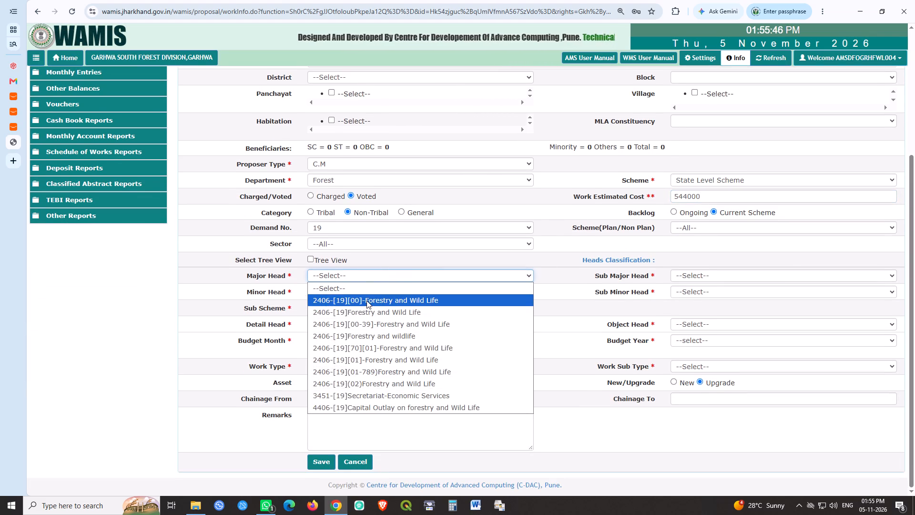
pyautogui.click(695, 276)
pyautogui.click(702, 295)
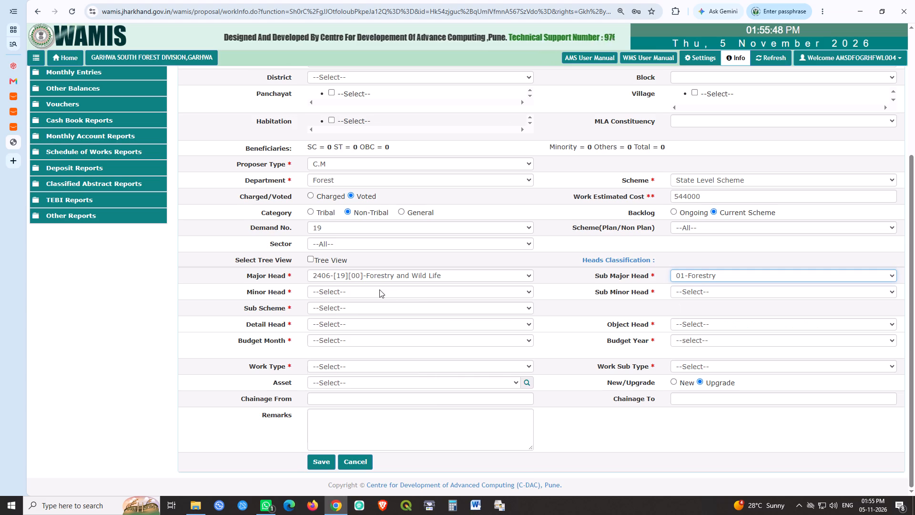
pyautogui.click(379, 289)
pyautogui.click(333, 448)
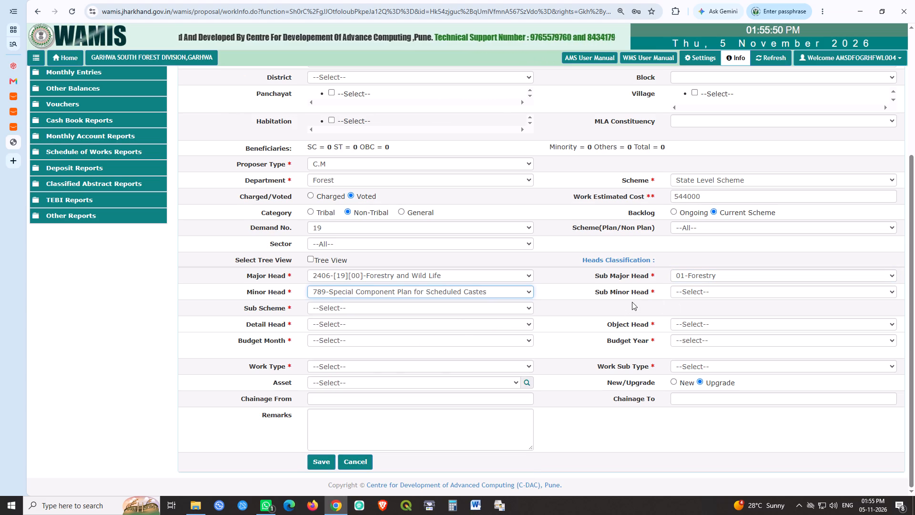
pyautogui.click(693, 294)
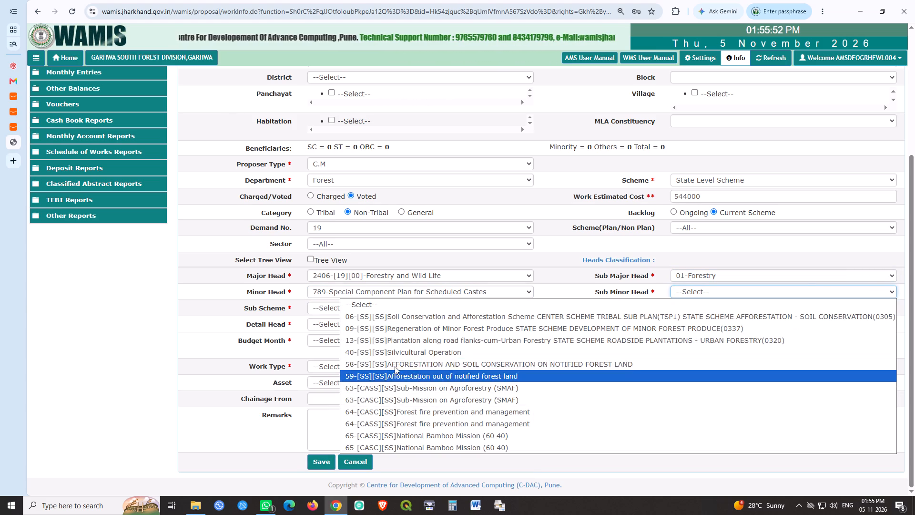
pyautogui.click(388, 366)
pyautogui.click(354, 303)
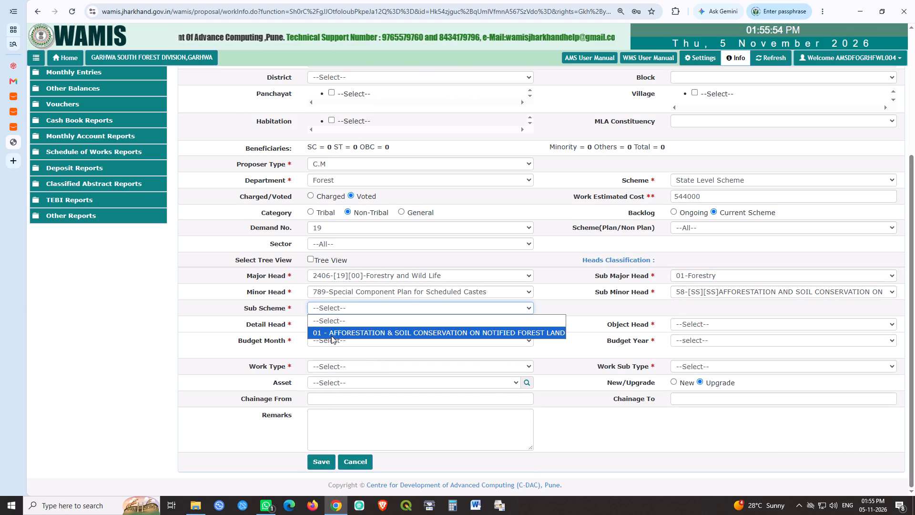
pyautogui.click(331, 336)
# Set detail head 03-Administrative Expenditure, object head 23-Supply And Material, budget month August and budget year 2026.
pyautogui.click(360, 327)
pyautogui.click(336, 360)
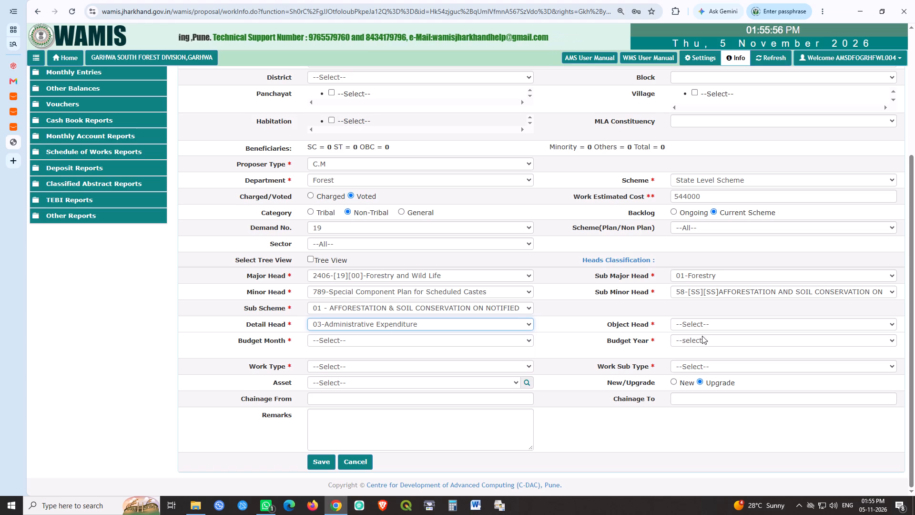
pyautogui.click(723, 325)
pyautogui.click(695, 347)
pyautogui.click(390, 338)
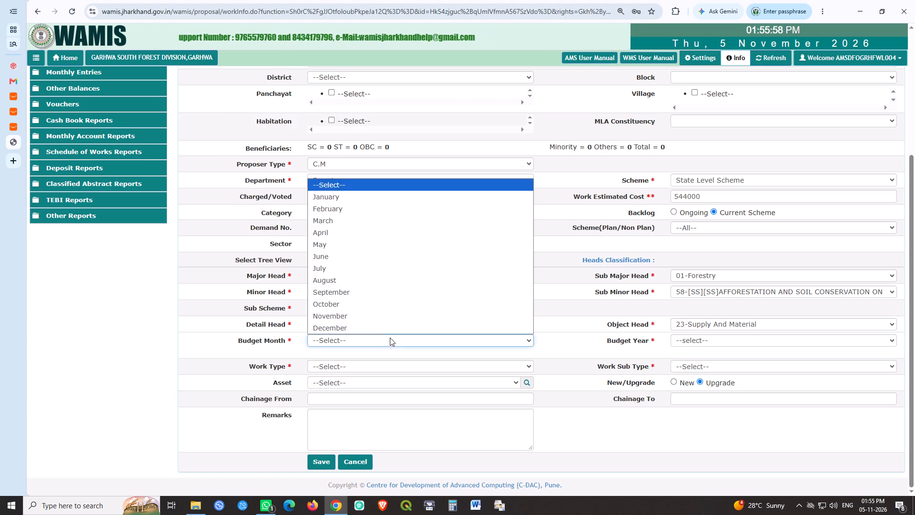
pyautogui.click(357, 283)
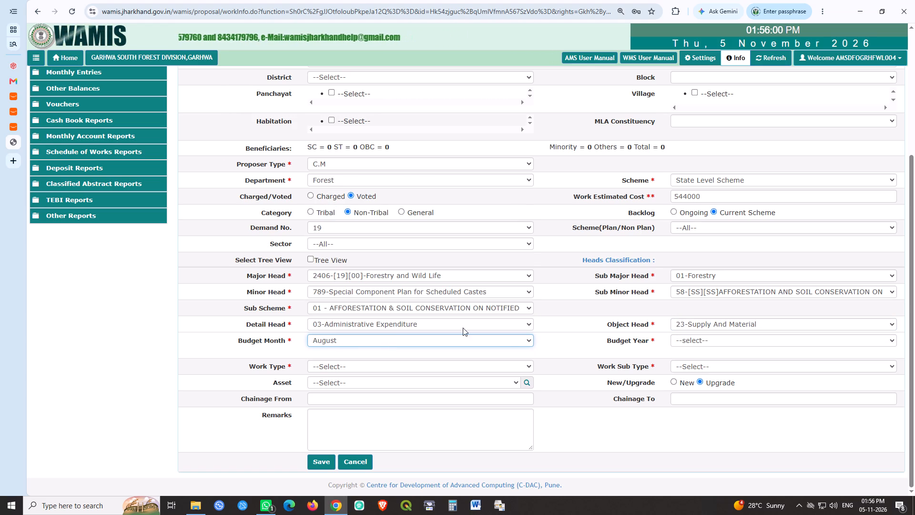
pyautogui.click(699, 339)
pyautogui.scroll(-5, 700, 293)
pyautogui.click(697, 329)
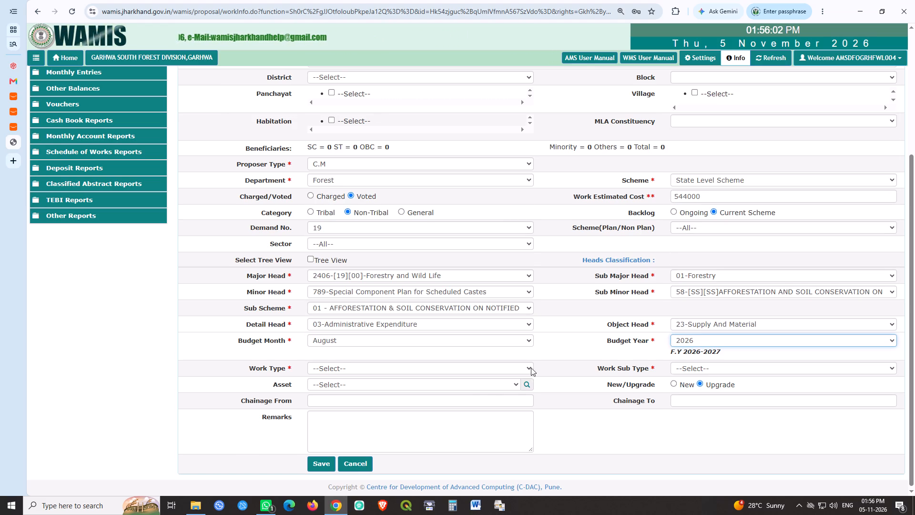
# Set the work type to FOREST and work sub type to OTHERS, and save the 488 material proposal.
pyautogui.click(333, 369)
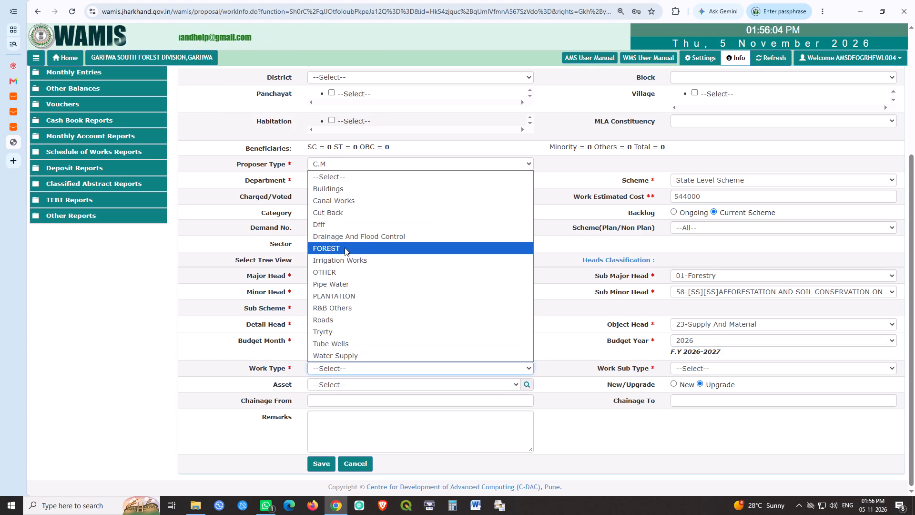
pyautogui.click(345, 247)
pyautogui.click(679, 368)
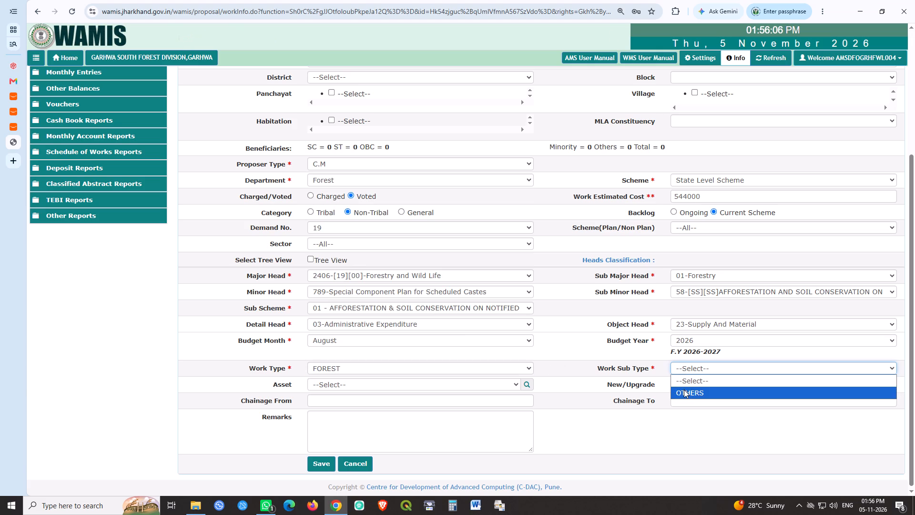
pyautogui.click(684, 390)
pyautogui.click(317, 463)
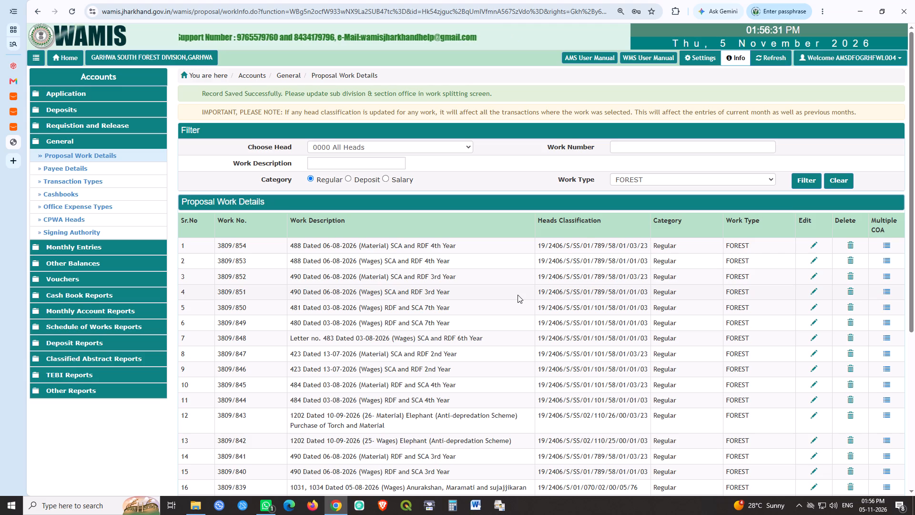
# Add a new proposal work with the description "487 Dated 06-08-2026 (Wages) RDF and SCA 5th Year".
pyautogui.scroll(-9, 325, 365)
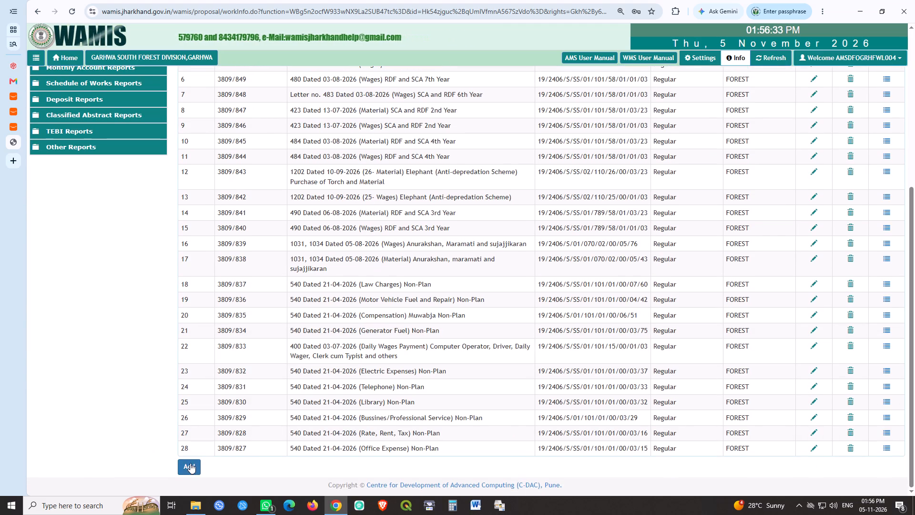
pyautogui.click(190, 463)
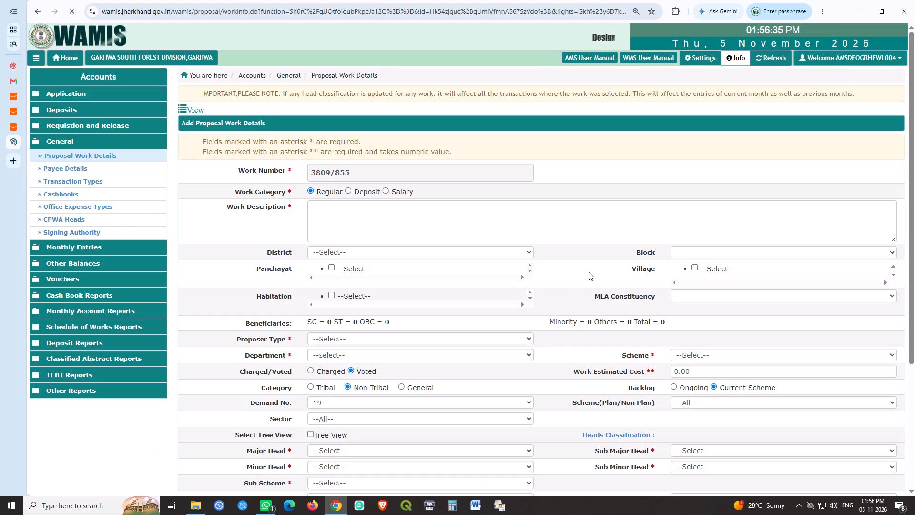
pyautogui.scroll(3, 562, 272)
pyautogui.click(357, 219)
pyautogui.write('487 Dated')
pyautogui.press('space')
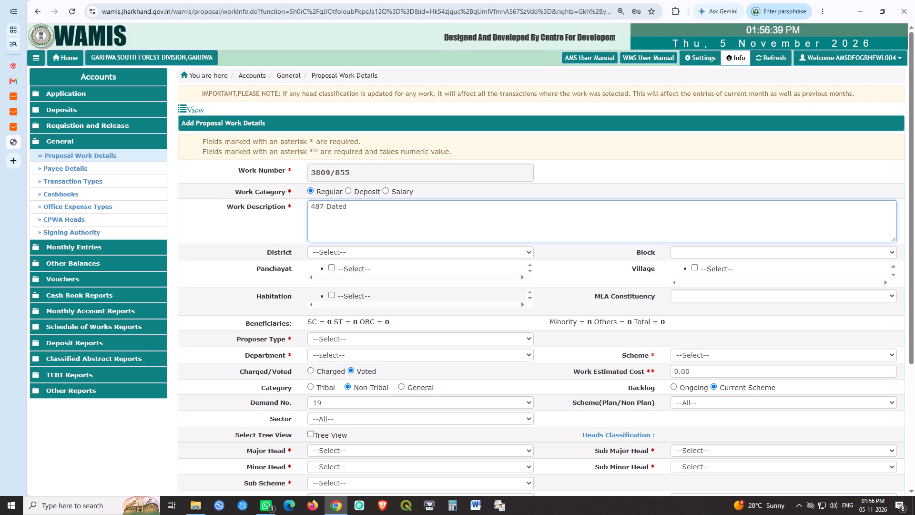
pyautogui.write('06-08-2026 )(')
pyautogui.press('BackSpace')
pyautogui.press('BackSpace')
pyautogui.write('(Wages)')
pyautogui.press('space')
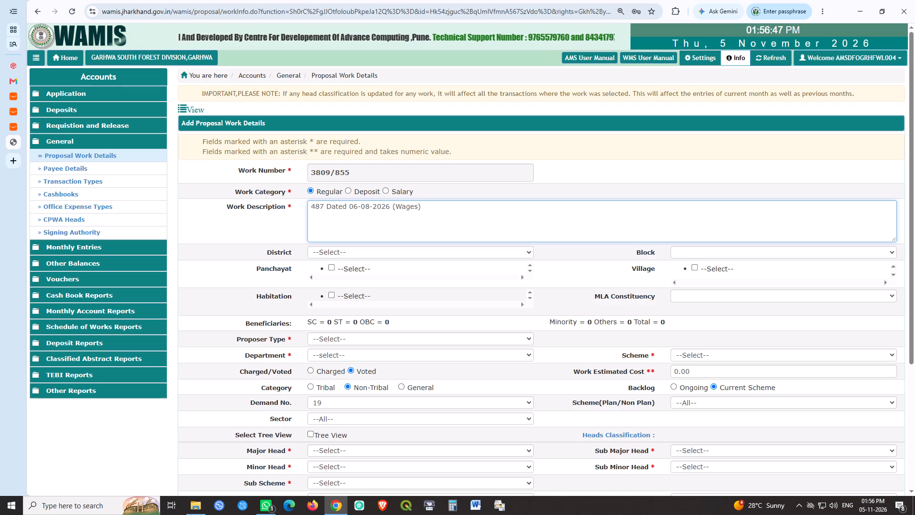
pyautogui.write('RDF and SCA')
pyautogui.press('space')
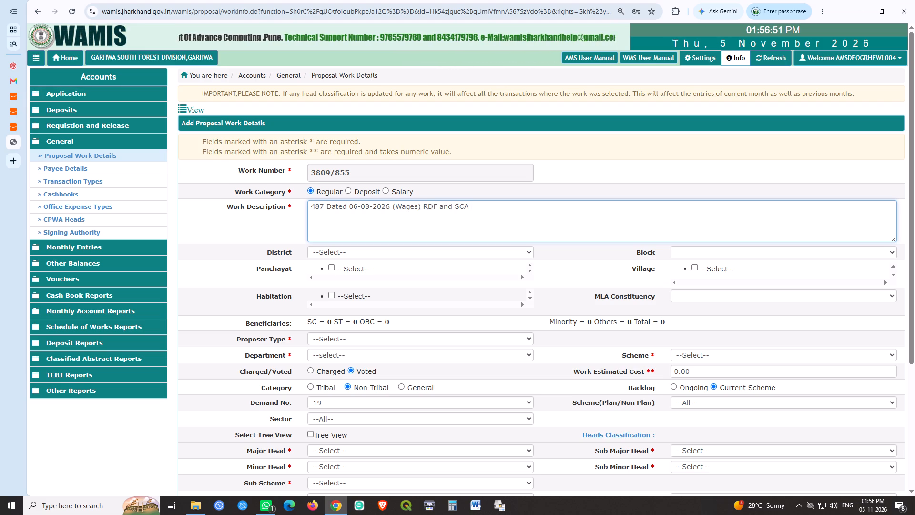
pyautogui.write('5th Year')
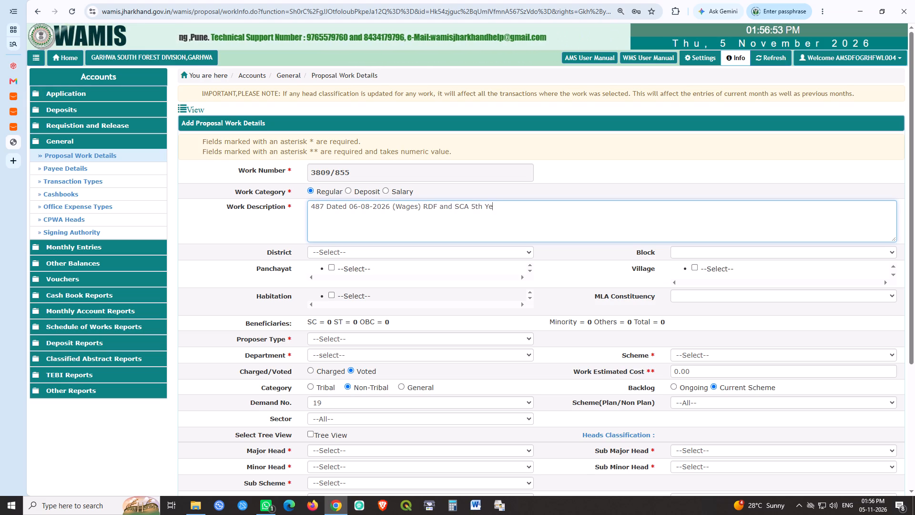
# Set the proposer type to C.M, department to Forest, scheme to State Level Scheme and work estimated cost to 1635000.
pyautogui.click(359, 338)
pyautogui.press('c')
pyautogui.press('Tab')
pyautogui.press('Tab')
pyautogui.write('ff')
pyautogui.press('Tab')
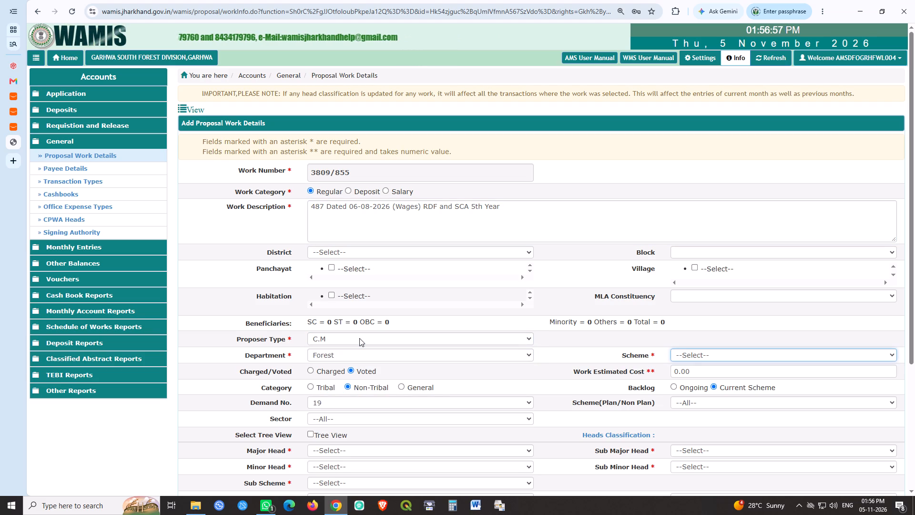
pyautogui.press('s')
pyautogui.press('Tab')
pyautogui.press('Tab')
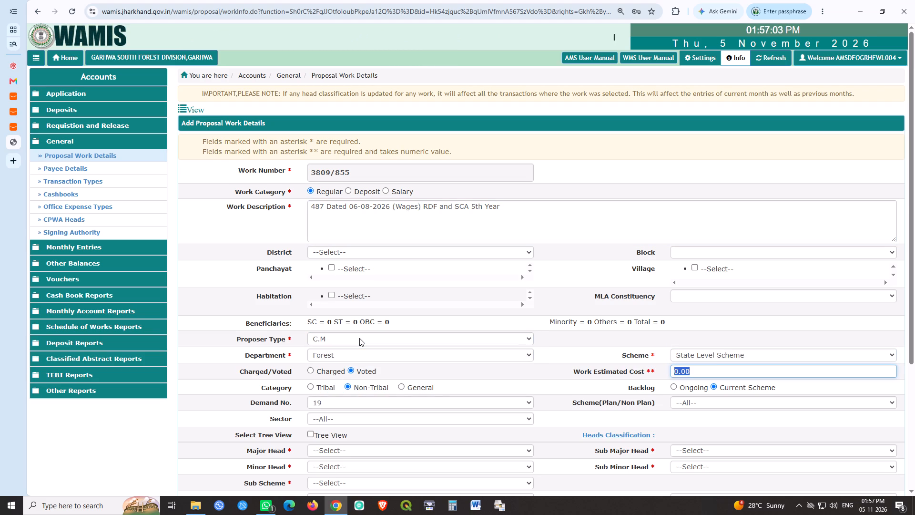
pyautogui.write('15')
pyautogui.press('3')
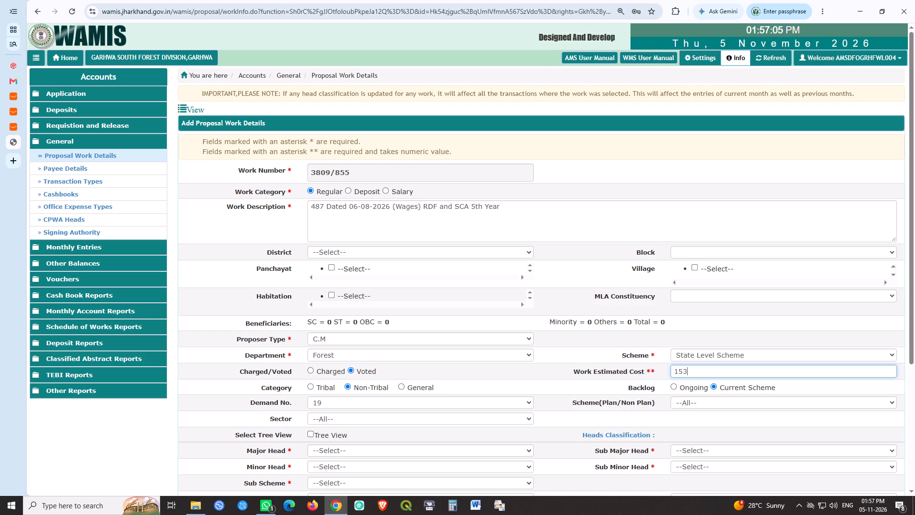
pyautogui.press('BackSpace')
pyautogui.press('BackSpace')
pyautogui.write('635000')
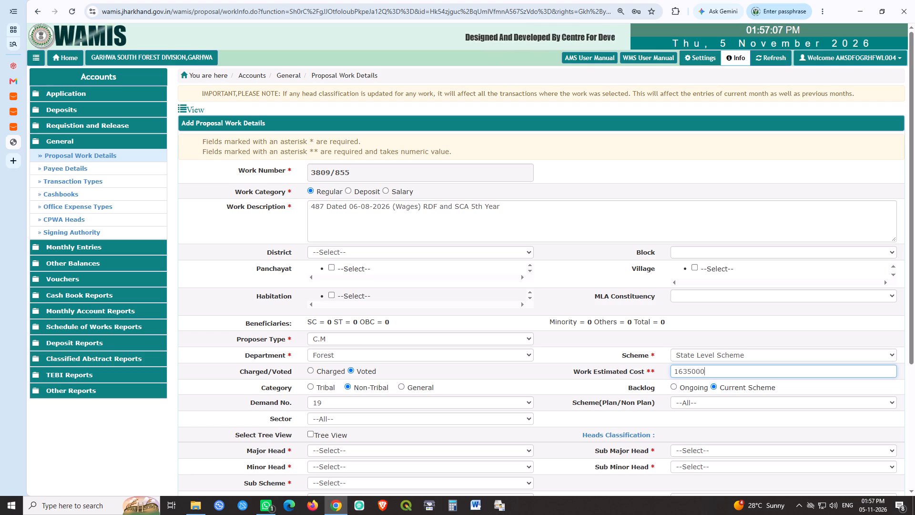
# Set major head 2406-[19][00]-Forestry and Wild Life, sub major head 01-Forestry, minor head 789, sub minor head 58-[SS][SS] and sub scheme 01.
pyautogui.scroll(-3, 492, 430)
pyautogui.click(326, 310)
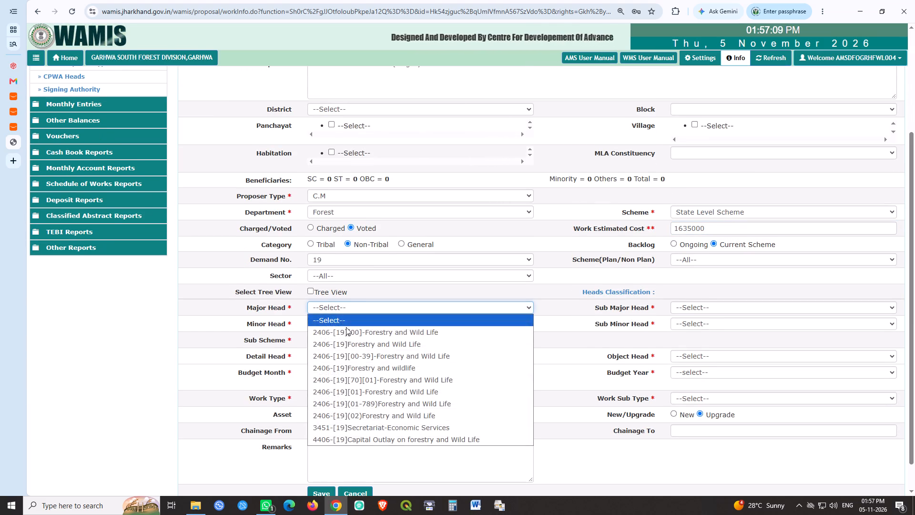
pyautogui.click(349, 335)
pyautogui.click(705, 309)
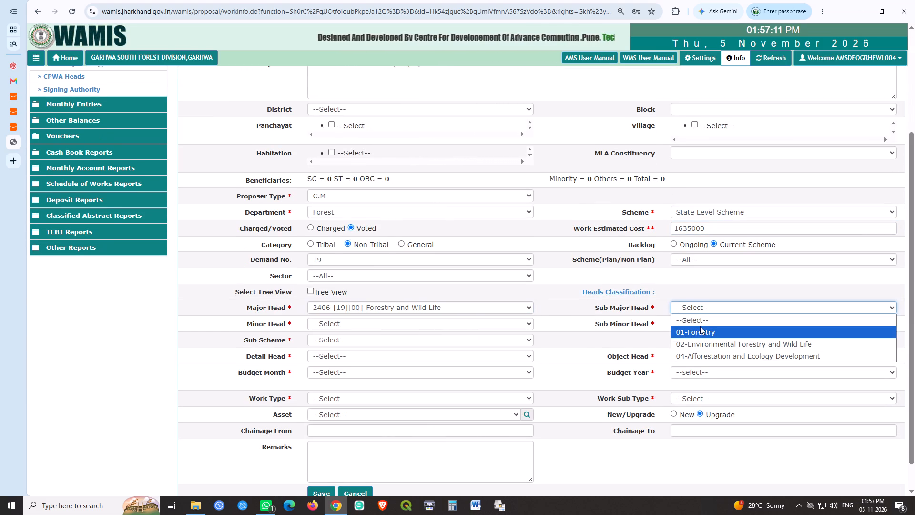
pyautogui.click(700, 328)
pyautogui.click(334, 318)
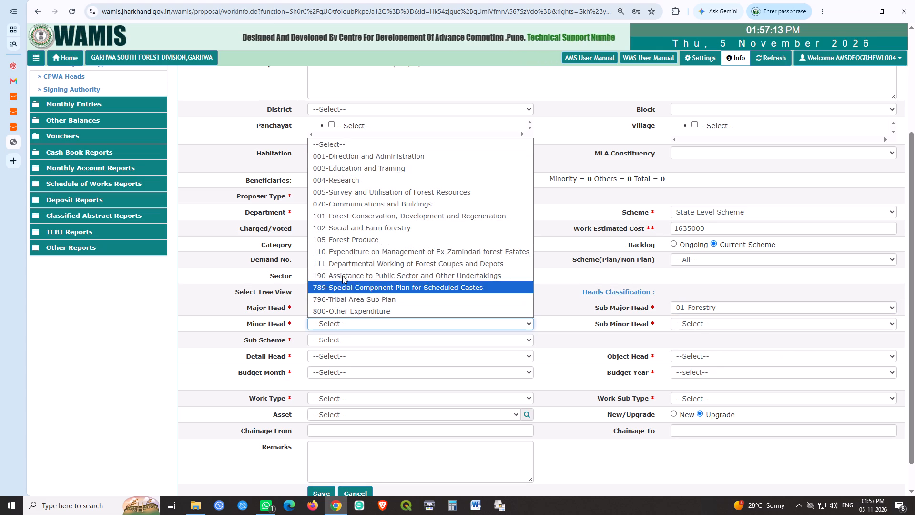
pyautogui.click(339, 284)
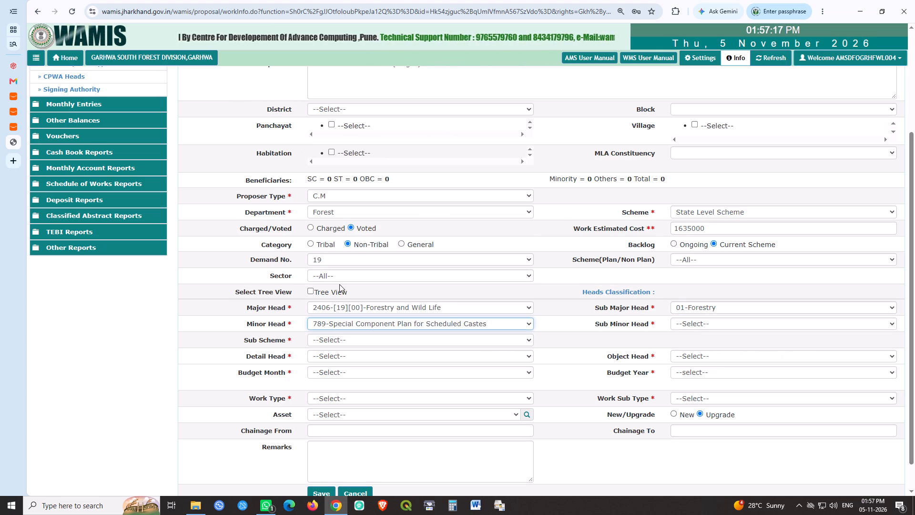
pyautogui.click(710, 322)
pyautogui.click(375, 394)
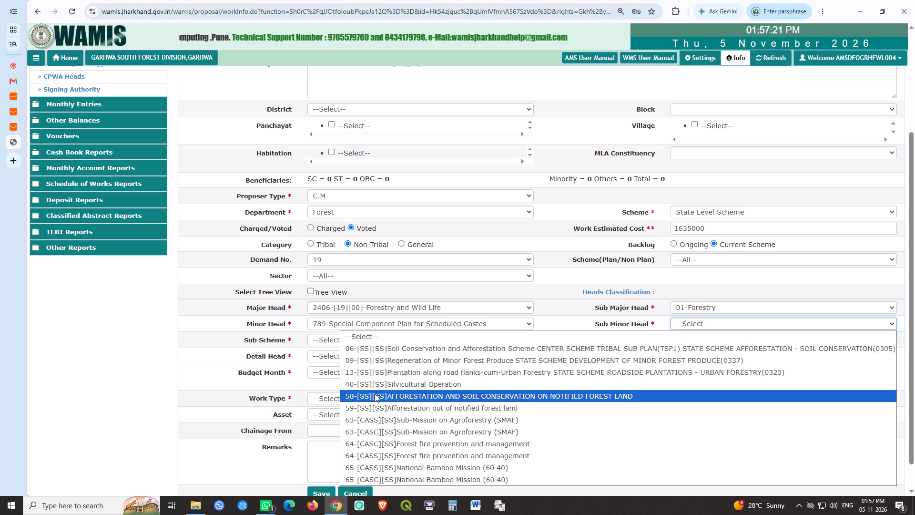
pyautogui.click(359, 337)
pyautogui.click(341, 363)
# Set detail head 01-Pay and allowances, object head 03-Wages, budget month August and budget year 2026.
pyautogui.click(356, 361)
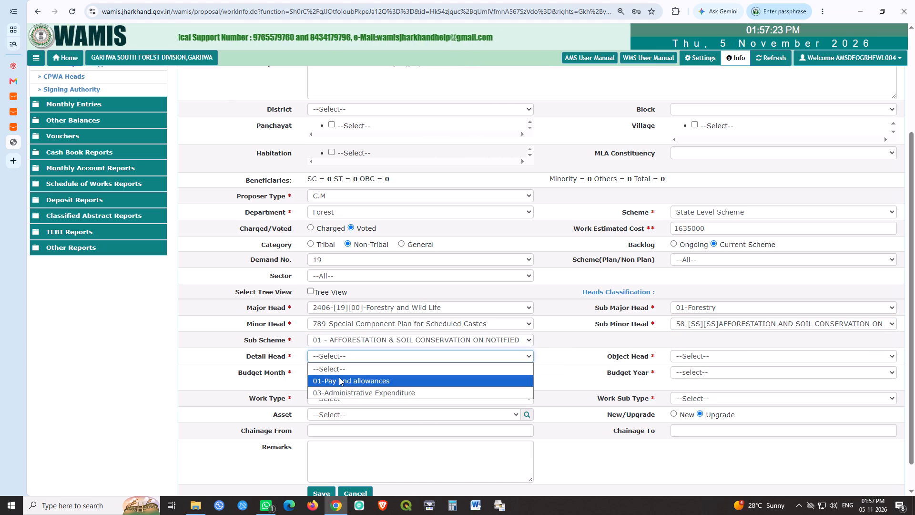
pyautogui.click(339, 377)
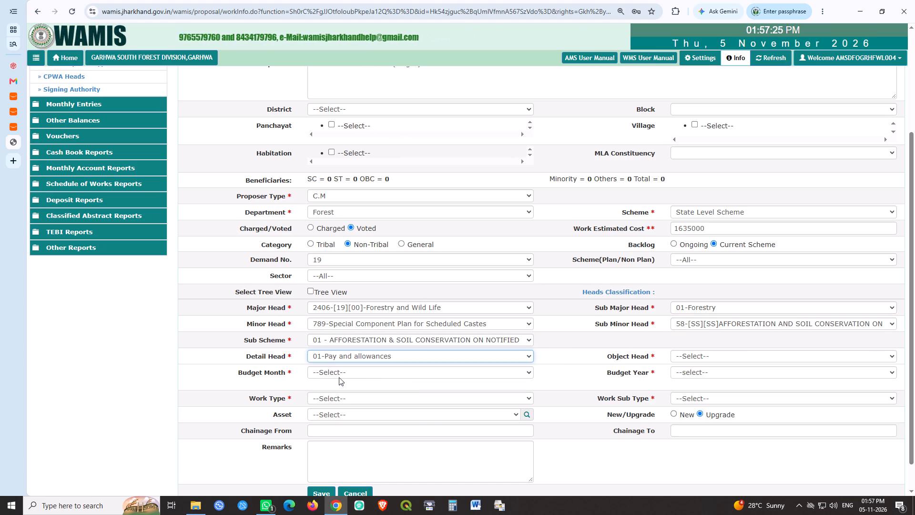
pyautogui.click(718, 354)
pyautogui.click(698, 382)
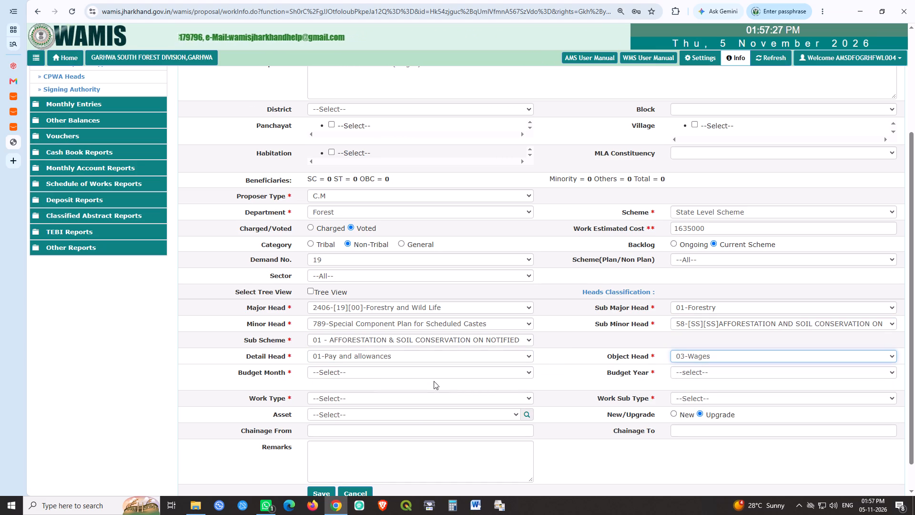
pyautogui.click(353, 375)
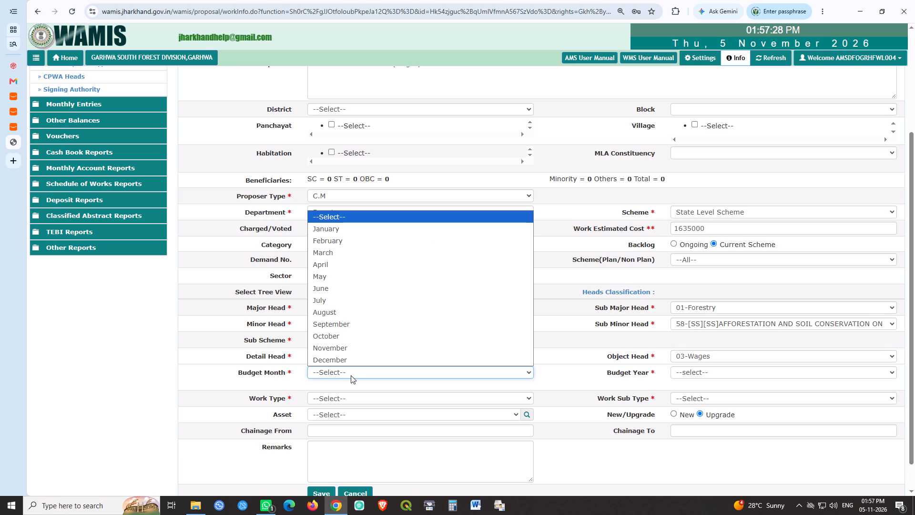
pyautogui.click(344, 316)
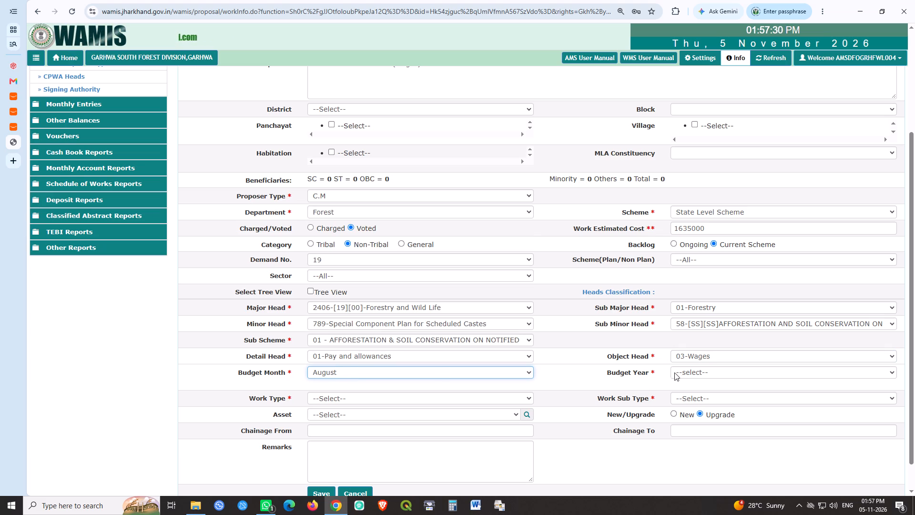
pyautogui.click(675, 372)
pyautogui.scroll(-5, 712, 307)
pyautogui.click(692, 363)
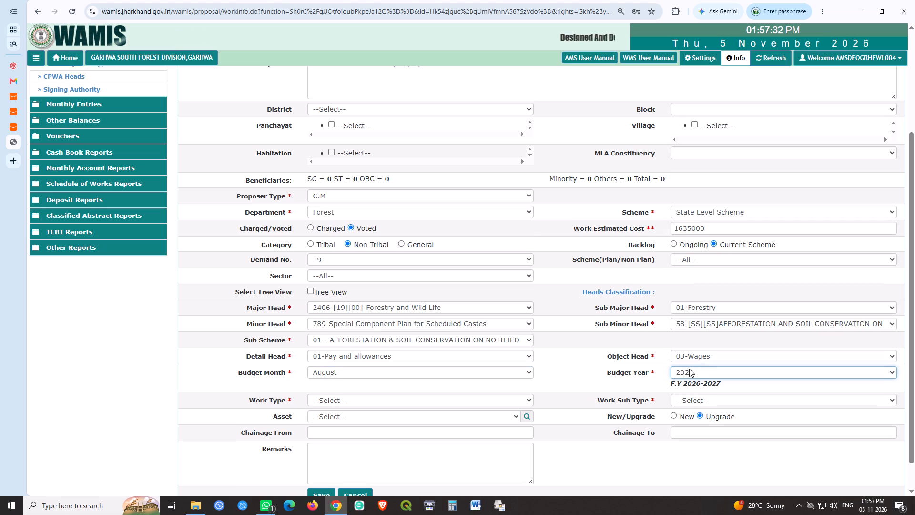
# Set the work type to FOREST and open the work sub type choices.
pyautogui.click(340, 397)
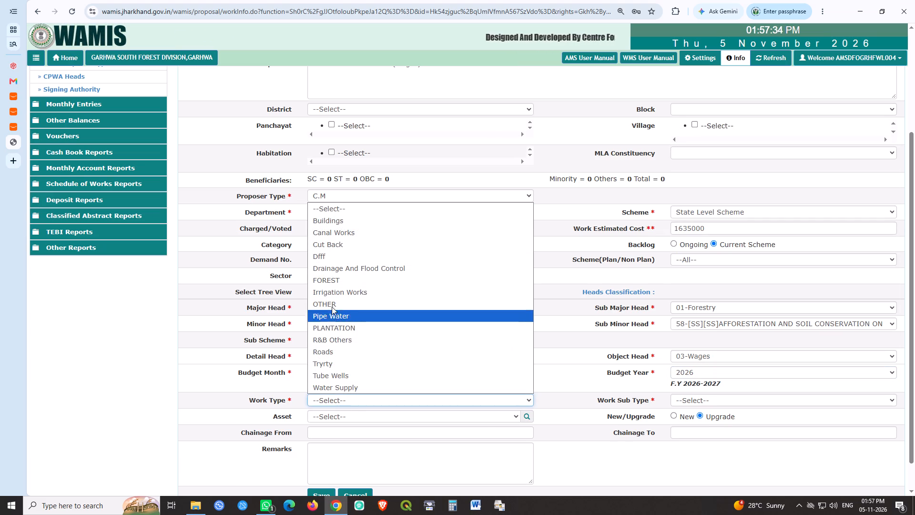
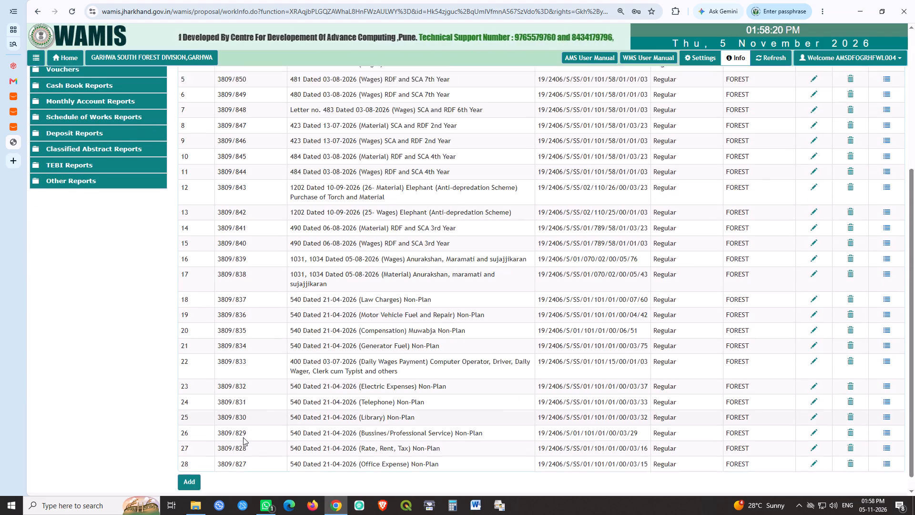
# Add a new work proposal with the description "487 Dated 06-08-2026 (Wages) RDF and SCA 5th Year".
pyautogui.click(191, 461)
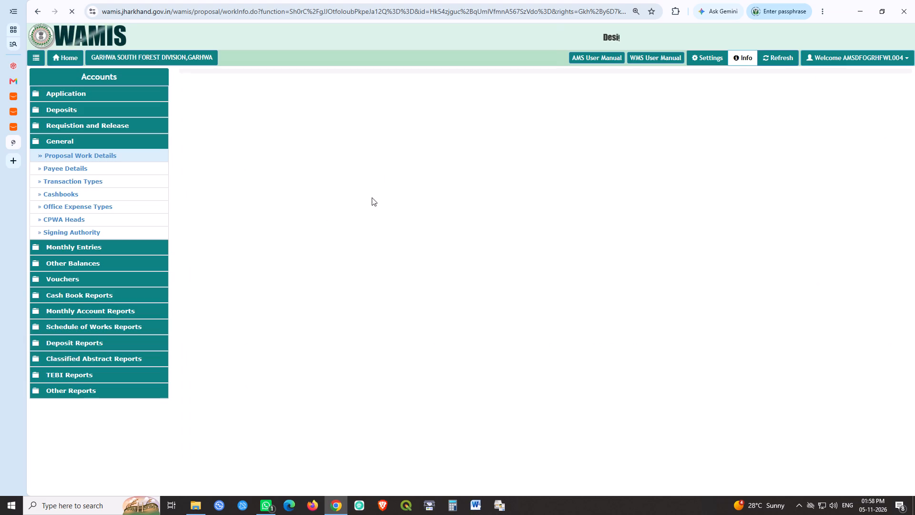
pyautogui.click(354, 206)
pyautogui.write('487 dA')
pyautogui.press('BackSpace')
pyautogui.press('BackSpace')
pyautogui.press('d')
pyautogui.write('ated')
pyautogui.press('space')
pyautogui.write('06-08-2026')
pyautogui.press('space')
pyautogui.write('(Wages)')
pyautogui.press('space')
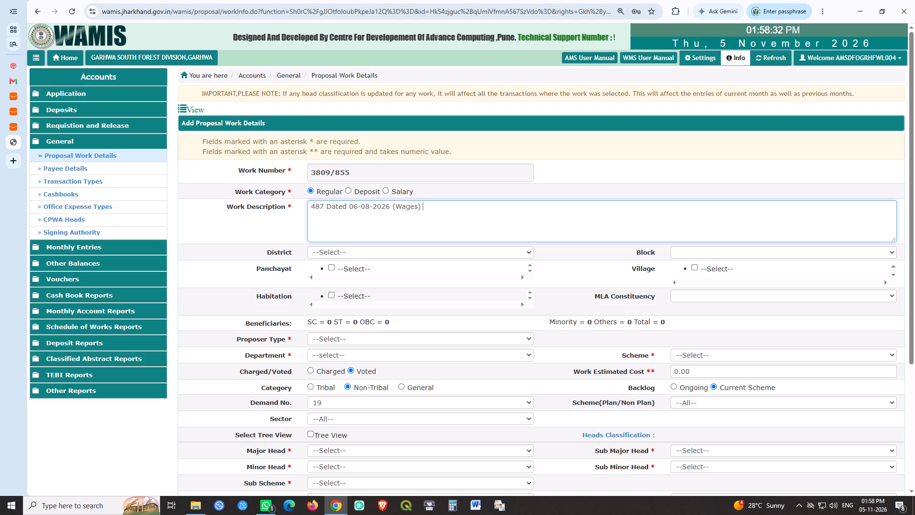
pyautogui.hotkey('shift', 's')
pyautogui.press('BackSpace')
pyautogui.write('RDF and SCA')
pyautogui.press('space')
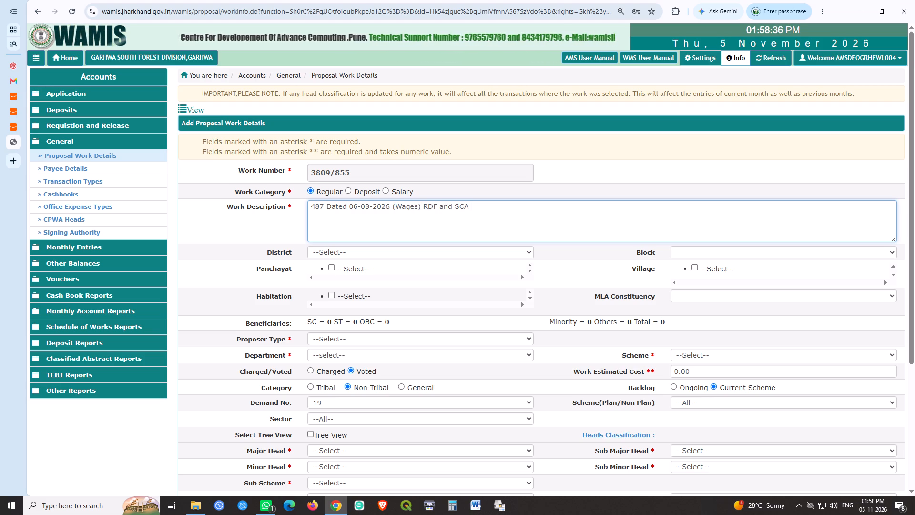
pyautogui.write('5th Year')
# Set the proposer type to C.M, department to Forest, scheme to State Level Scheme and work estimated cost to 1635000.
pyautogui.click(356, 343)
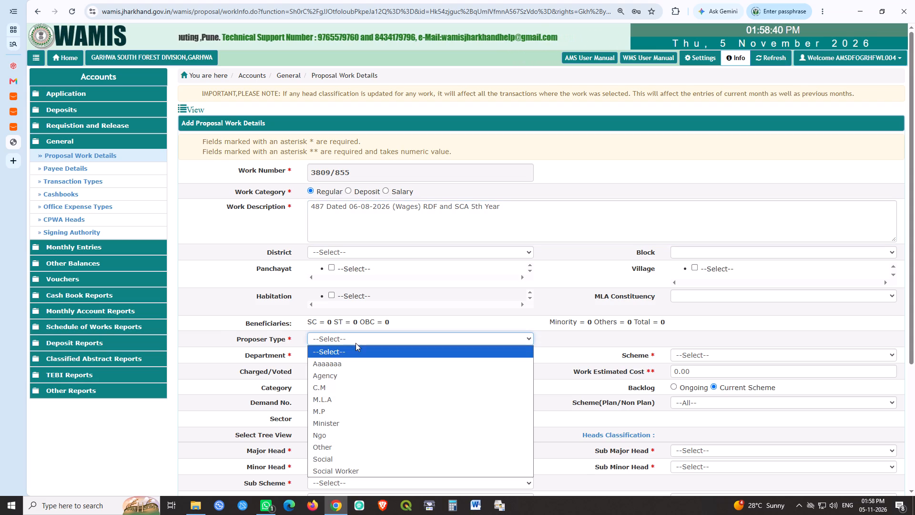
pyautogui.press('c')
pyautogui.press('Tab')
pyautogui.press('Tab')
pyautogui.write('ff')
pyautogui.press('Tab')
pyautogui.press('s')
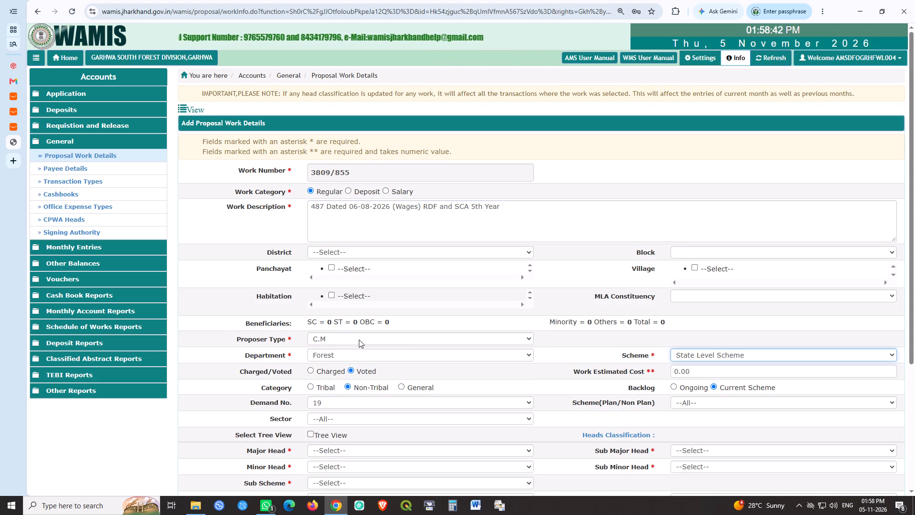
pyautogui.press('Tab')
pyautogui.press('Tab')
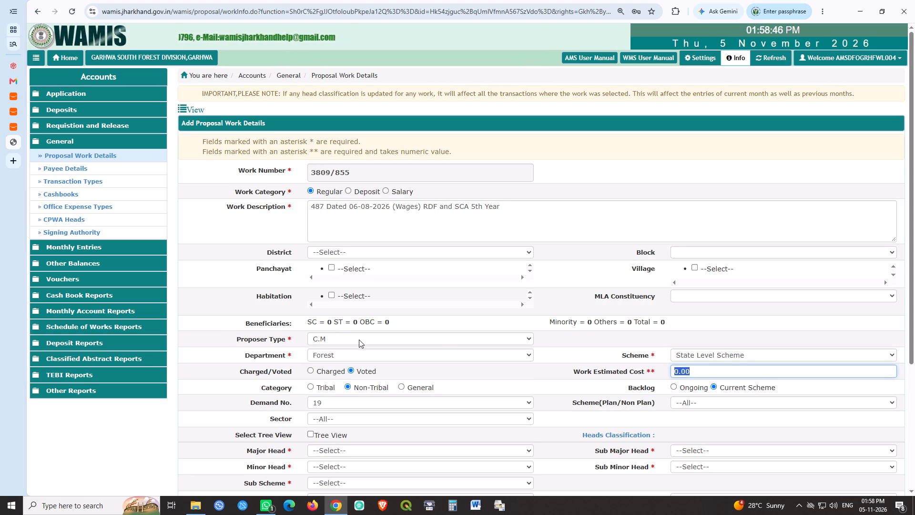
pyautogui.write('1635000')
# Set major head 2406-[19][00]-Forestry and Wild Life, sub major head 01-Forestry, minor head 101, sub minor head 58-[SS][SS] and sub scheme 01.
pyautogui.scroll(-4, 328, 334)
pyautogui.click(389, 278)
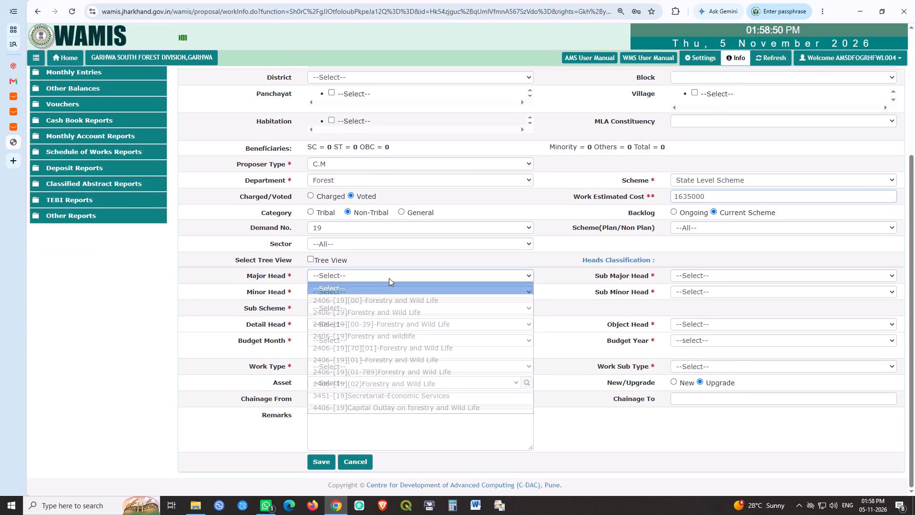
pyautogui.click(349, 299)
pyautogui.click(698, 277)
pyautogui.click(699, 299)
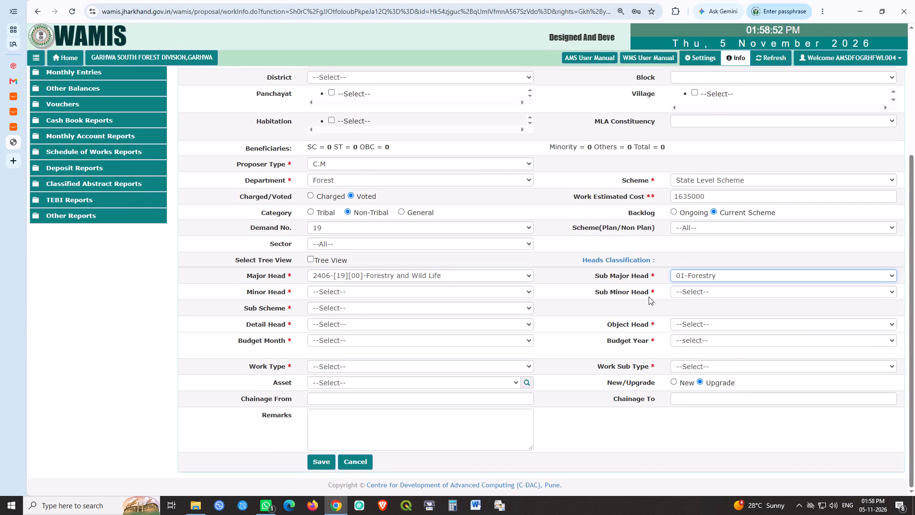
pyautogui.click(382, 293)
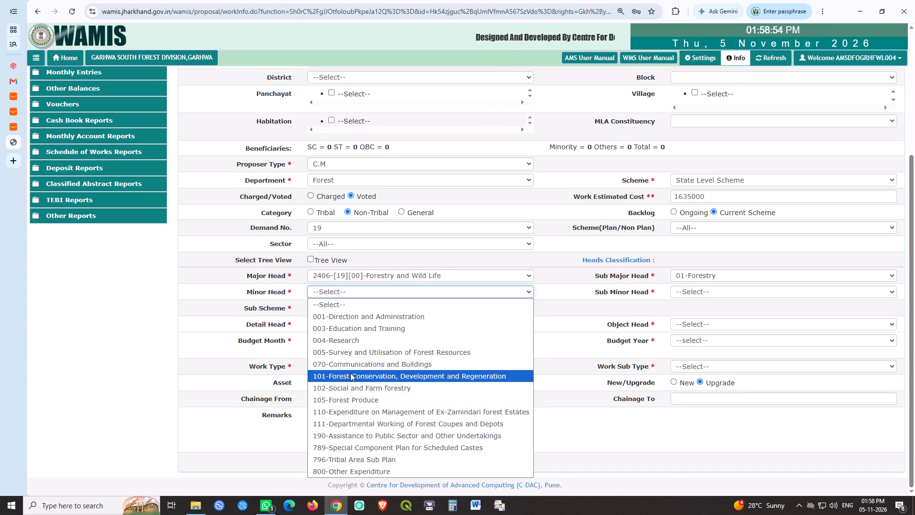
pyautogui.click(350, 373)
pyautogui.click(709, 297)
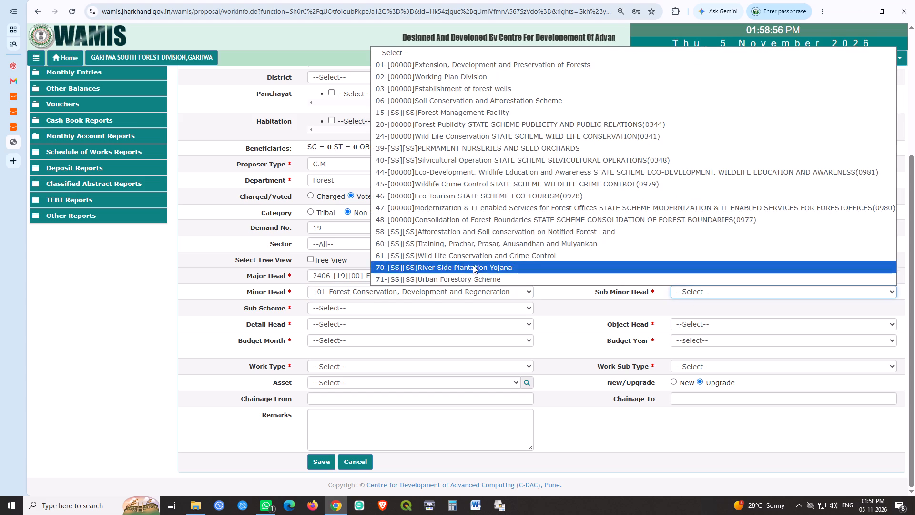
pyautogui.click(413, 227)
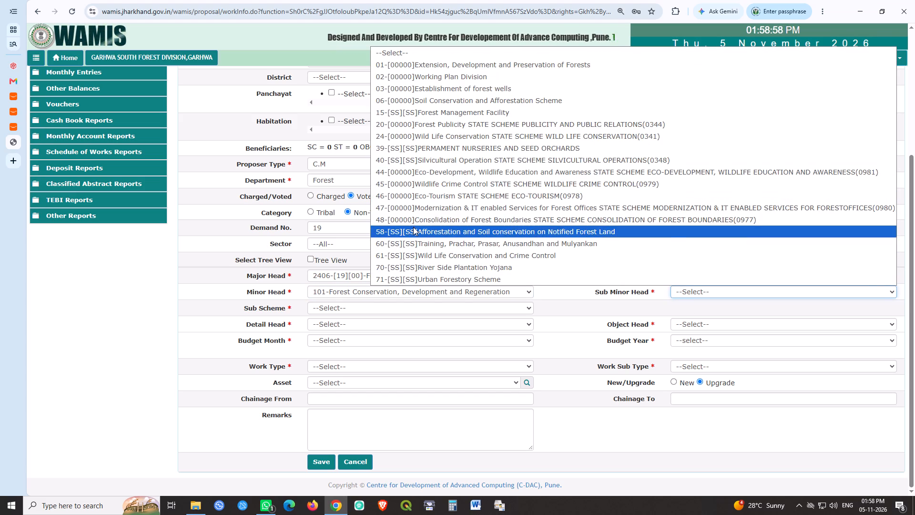
pyautogui.click(384, 301)
pyautogui.click(346, 332)
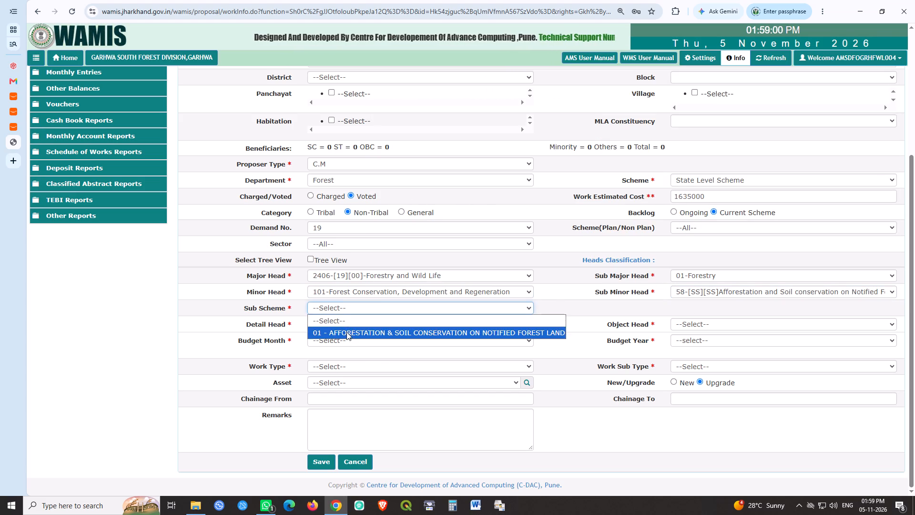
# Set detail head 01-Pay and Allowances, object head 03-Wages, budget month August and budget year 2026.
pyautogui.click(385, 324)
pyautogui.click(347, 349)
pyautogui.click(714, 323)
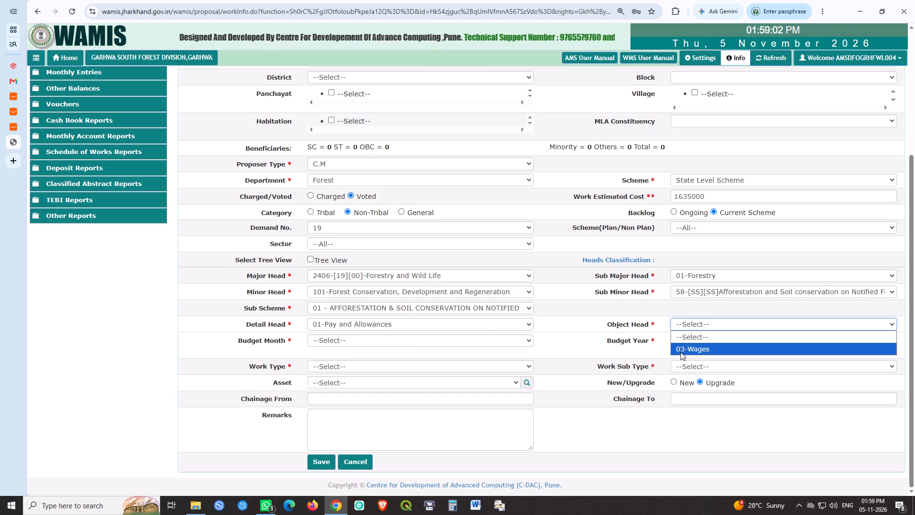
pyautogui.click(682, 352)
pyautogui.click(346, 347)
pyautogui.click(345, 344)
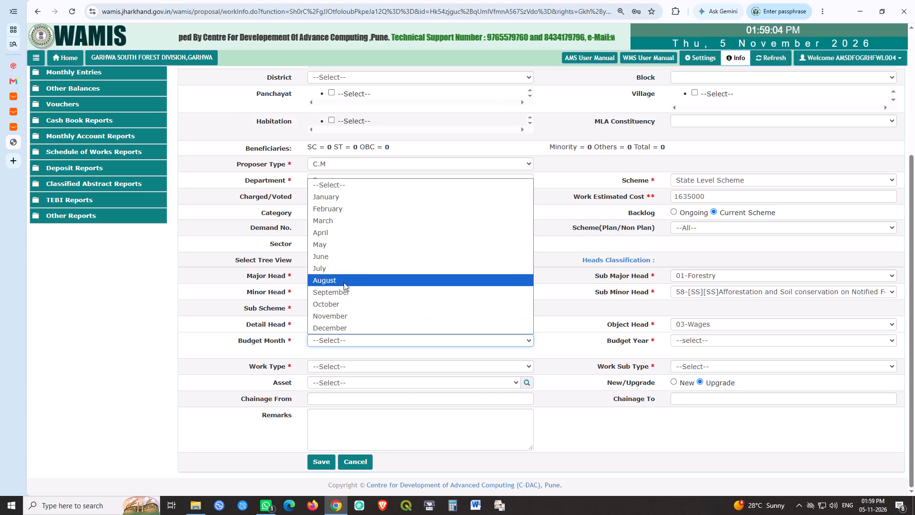
pyautogui.click(344, 282)
pyautogui.click(694, 341)
pyautogui.scroll(-5, 702, 304)
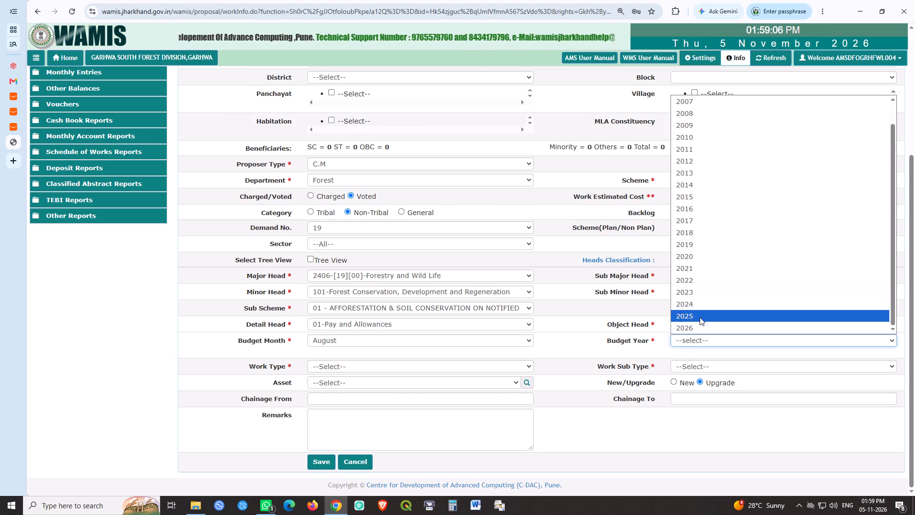
pyautogui.click(697, 324)
# Set the work type to FOREST and work sub type to OTHERS, and save the proposal.
pyautogui.click(320, 366)
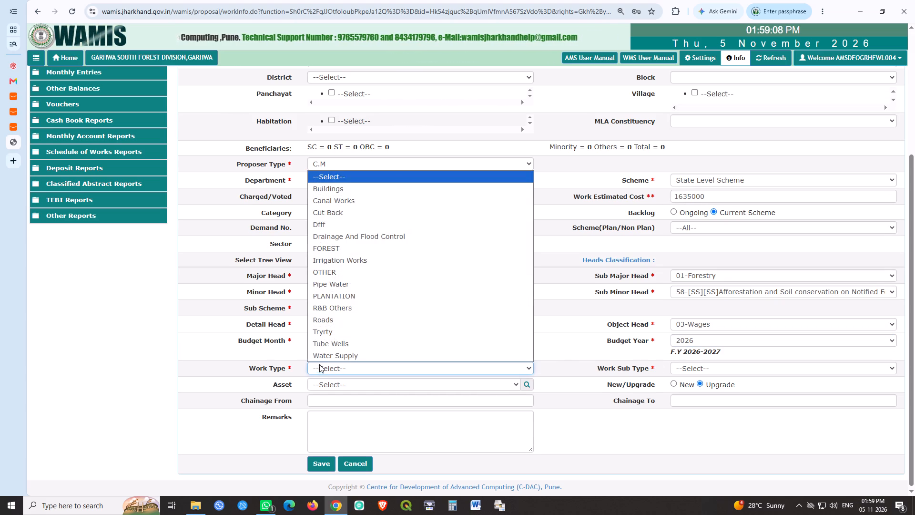
pyautogui.click(344, 250)
pyautogui.click(717, 365)
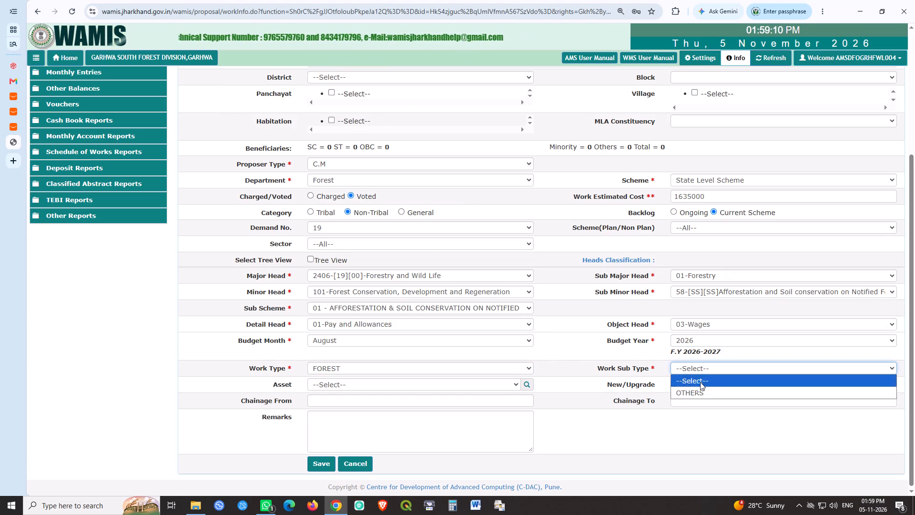
pyautogui.click(694, 391)
pyautogui.click(327, 461)
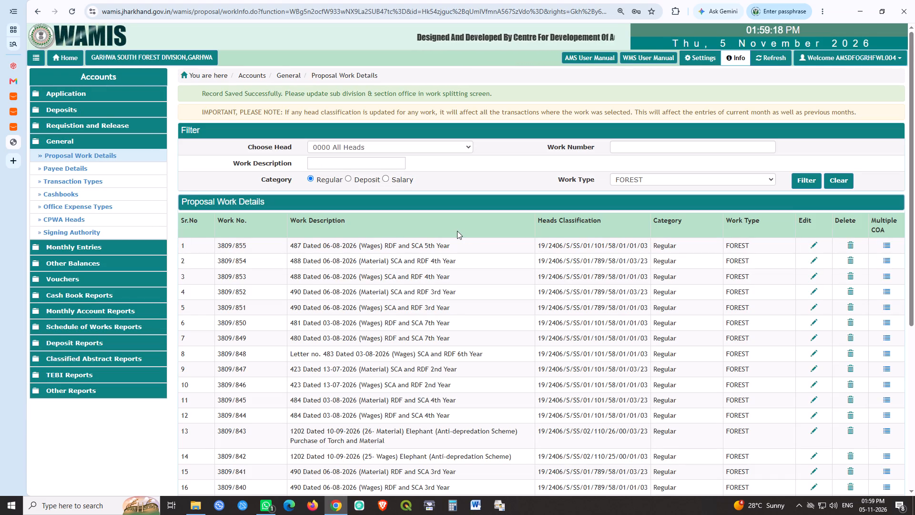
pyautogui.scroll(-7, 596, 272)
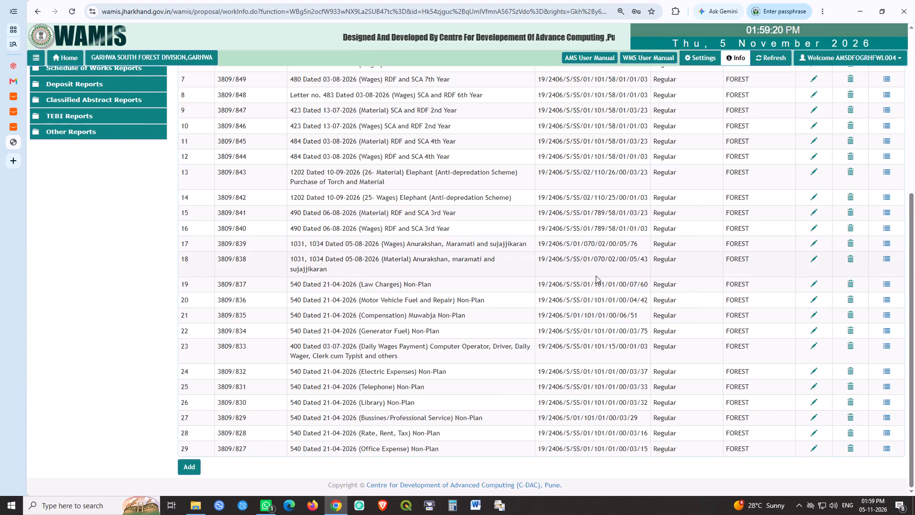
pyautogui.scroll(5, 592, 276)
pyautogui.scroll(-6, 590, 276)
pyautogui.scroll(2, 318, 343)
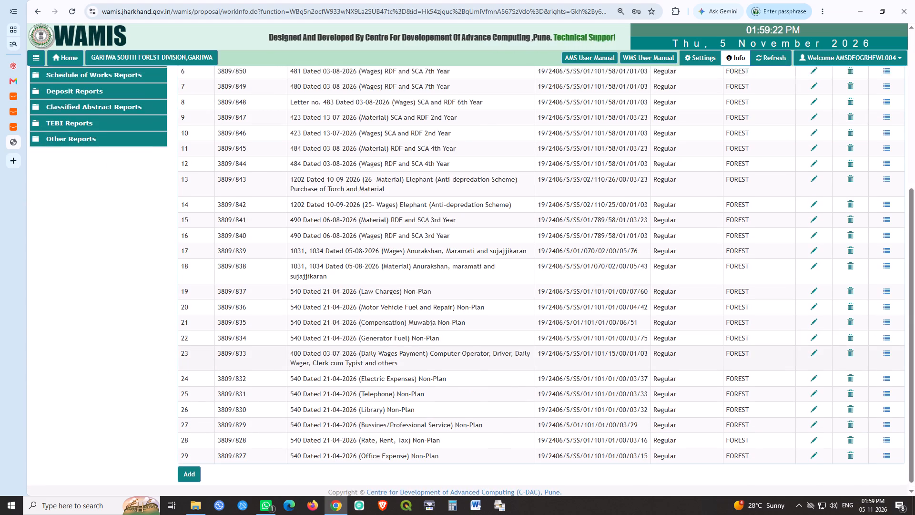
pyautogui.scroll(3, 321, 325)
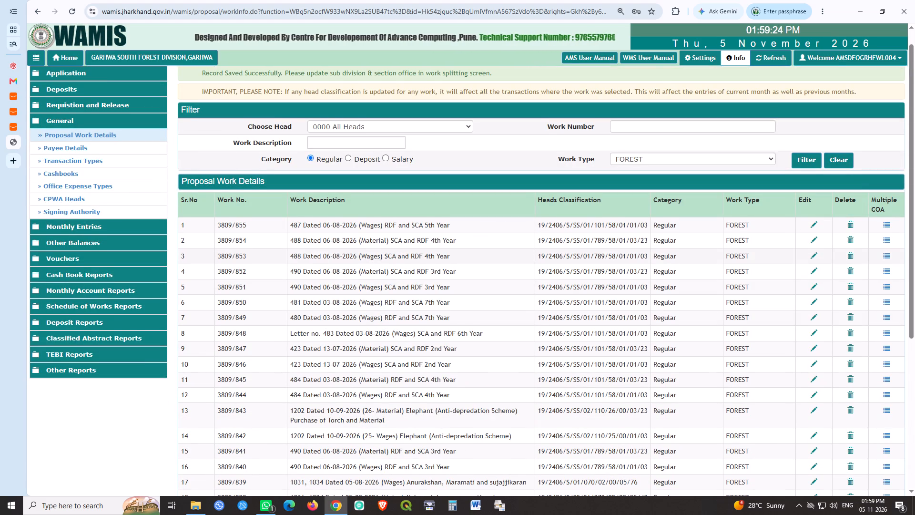
# Add a new work proposal with the description "487 Dated 06-08-2026 (Material) RDF and SCA 5th Year".
pyautogui.scroll(-5, 305, 285)
pyautogui.scroll(-1, 200, 452)
pyautogui.click(190, 466)
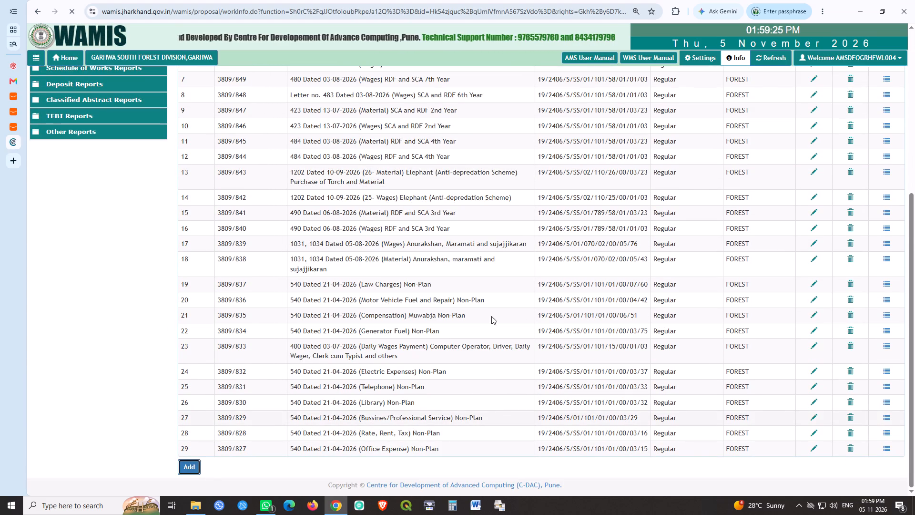
pyautogui.scroll(8, 501, 313)
pyautogui.click(338, 223)
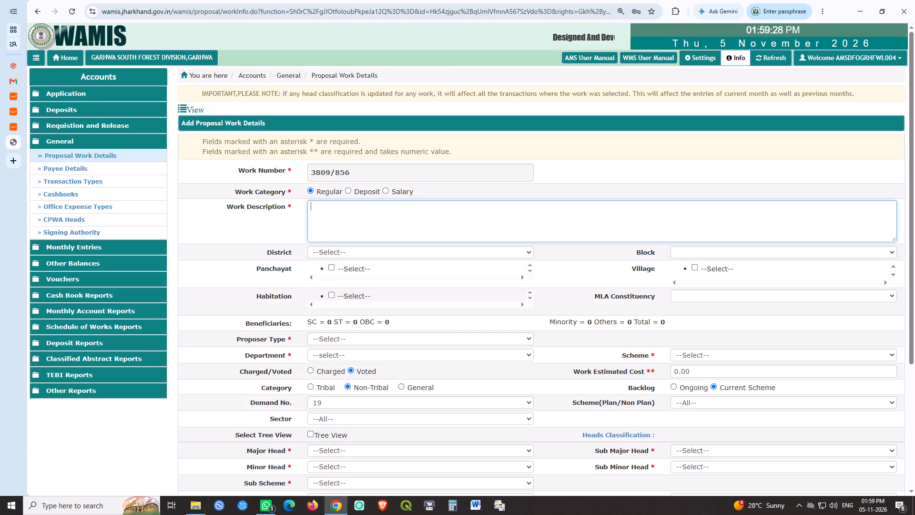
pyautogui.write('487 Dated')
pyautogui.press('space')
pyautogui.write('06-08-2026 (Material)')
pyautogui.press('space')
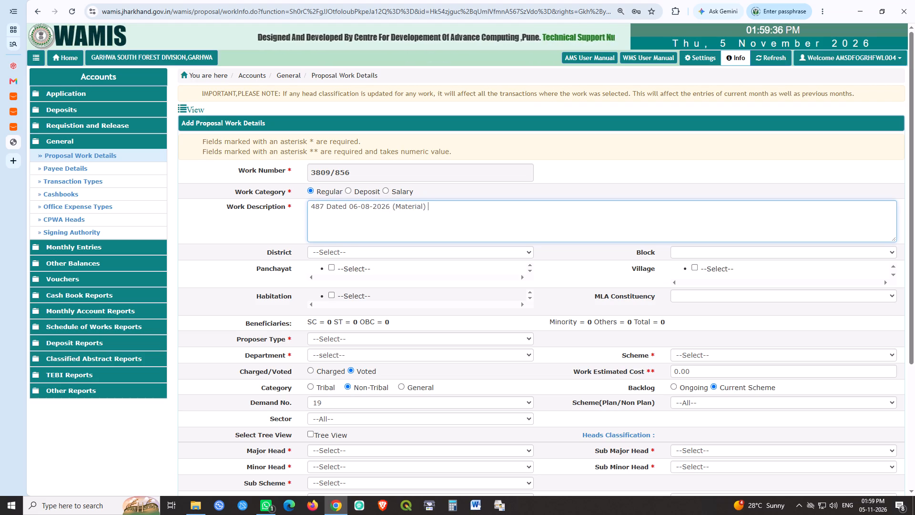
pyautogui.write('5t')
pyautogui.press('BackSpace')
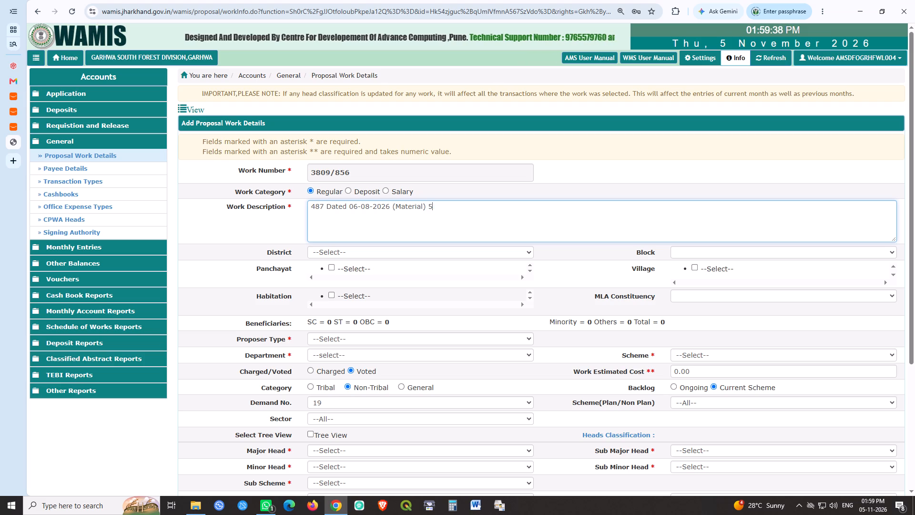
pyautogui.press('BackSpace')
pyautogui.write('RDF')
pyautogui.press('space')
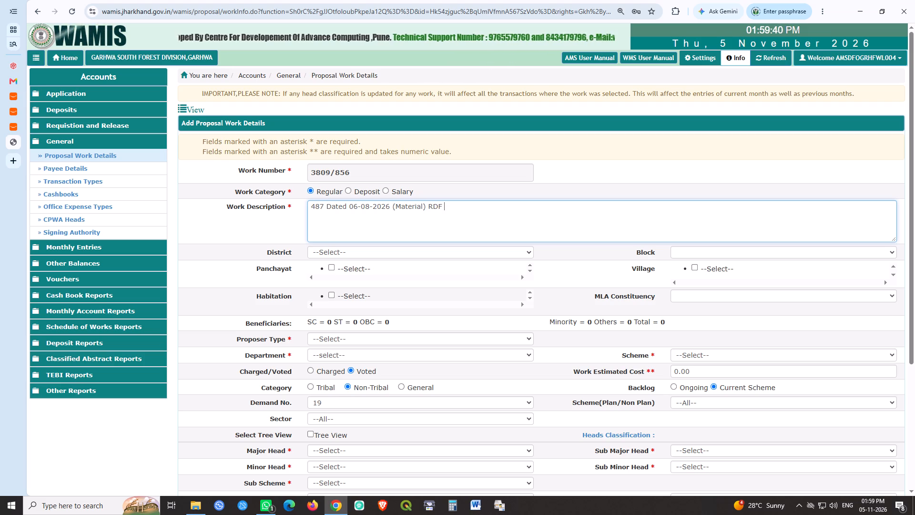
pyautogui.write('and SCA 5th Year')
# Set the proposer type to C.M, department to Forest, scheme to State Level Scheme and work estimated cost to 142000.
pyautogui.click(364, 341)
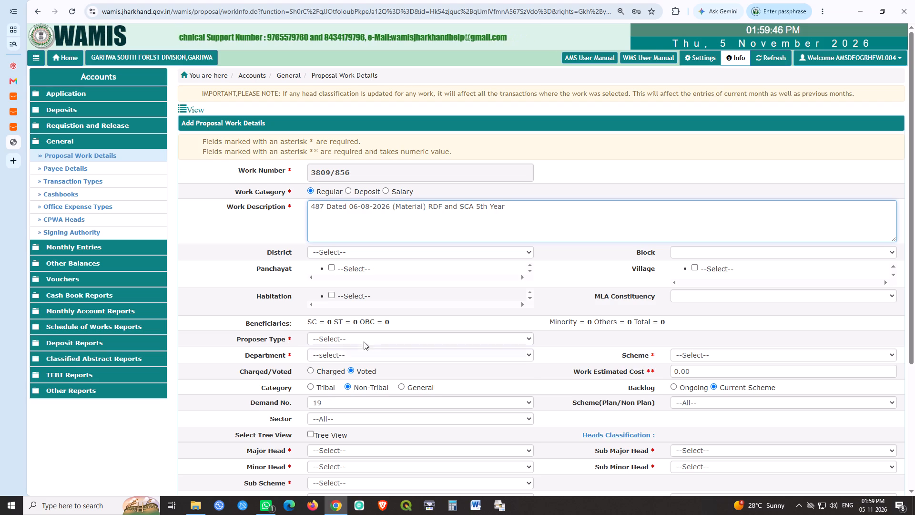
pyautogui.press('c')
pyautogui.press('Tab')
pyautogui.press('Tab')
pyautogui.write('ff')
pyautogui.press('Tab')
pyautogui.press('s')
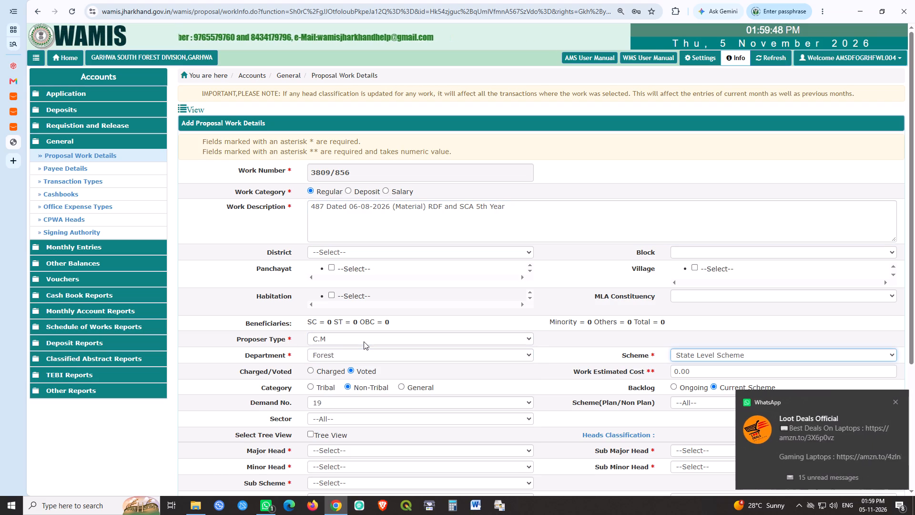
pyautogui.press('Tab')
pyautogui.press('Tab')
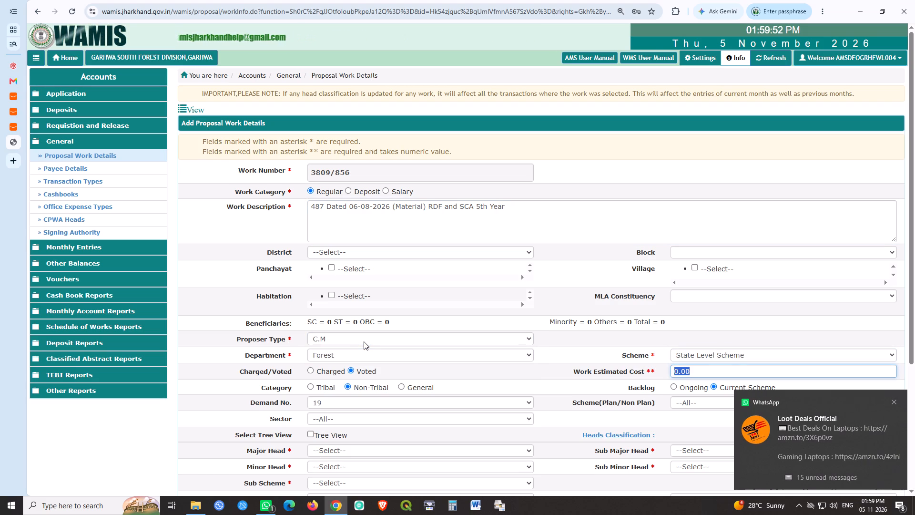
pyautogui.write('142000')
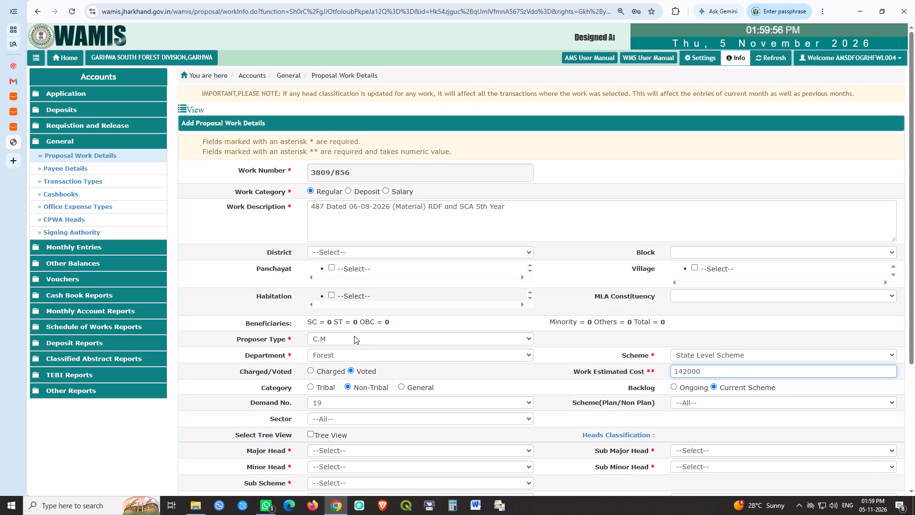
# Set major head 2406-[19][00]-Forestry and Wild Life, sub major head 01-Forestry, minor head 789-Special Component Plan, sub minor head 58-[SS][SS] and sub scheme 01.
pyautogui.scroll(-6, 488, 278)
pyautogui.click(345, 280)
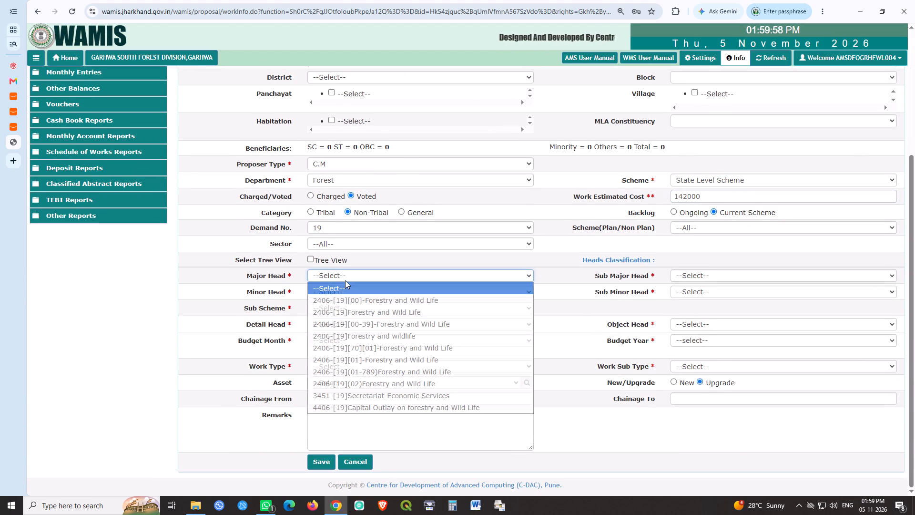
pyautogui.click(351, 295)
pyautogui.click(720, 273)
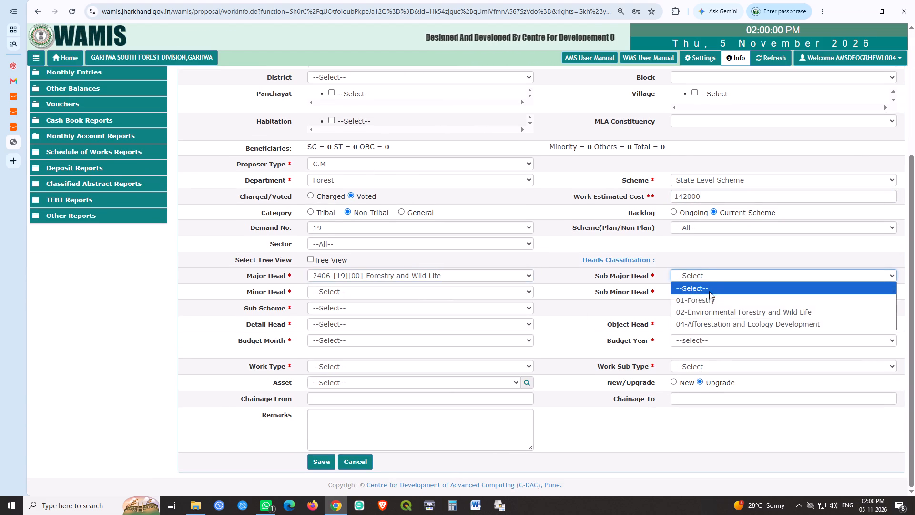
pyautogui.click(709, 298)
pyautogui.click(316, 289)
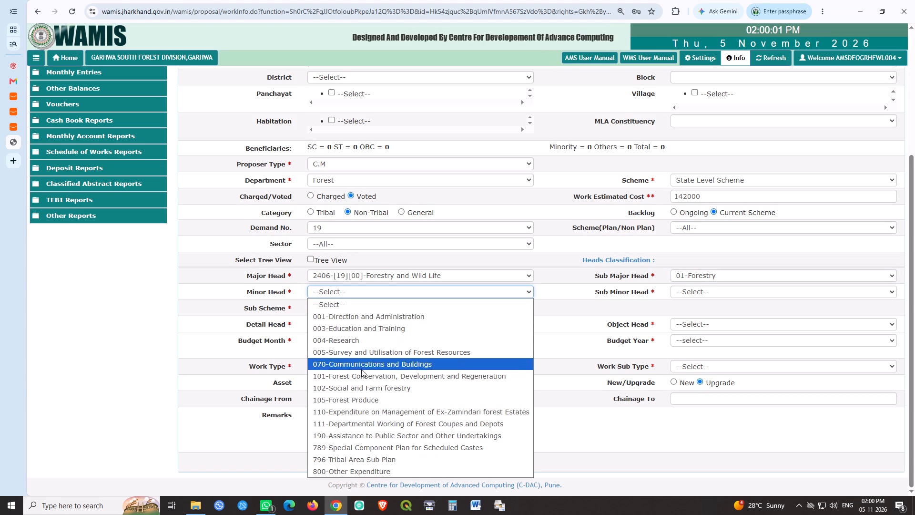
pyautogui.click(333, 445)
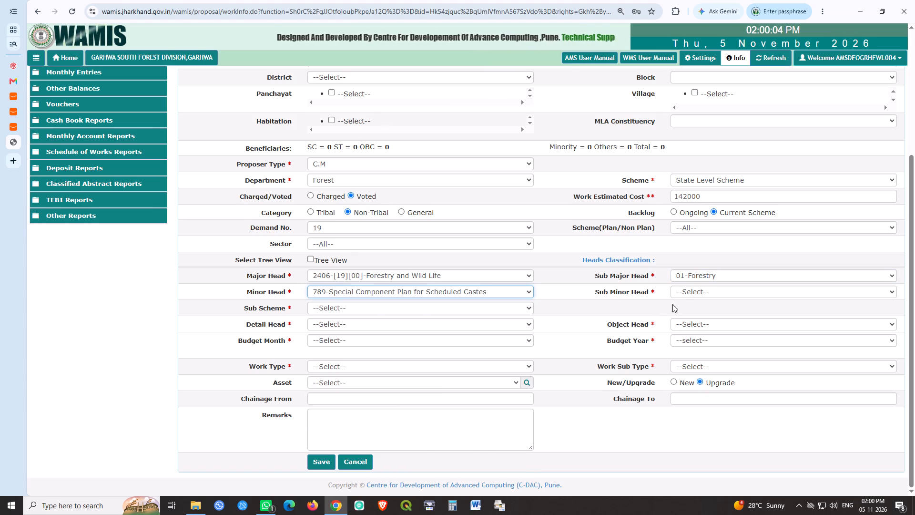
pyautogui.click(716, 292)
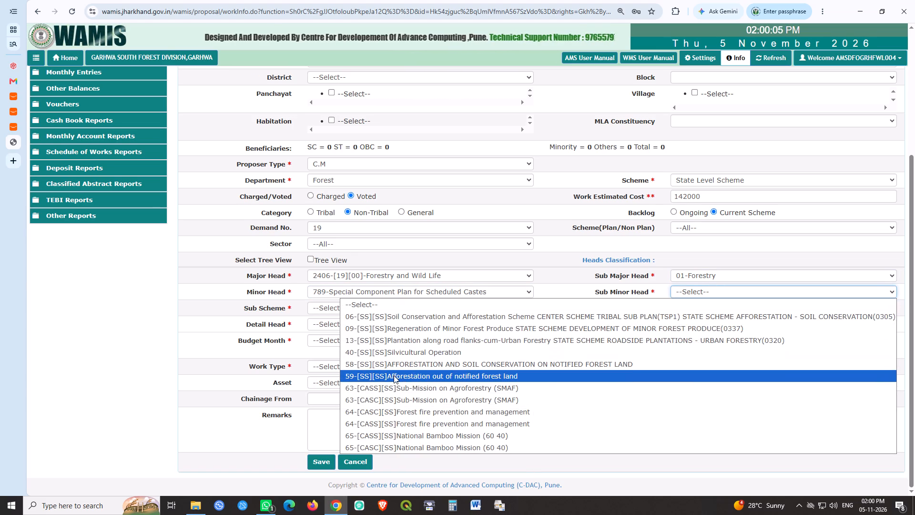
pyautogui.click(366, 365)
pyautogui.click(356, 307)
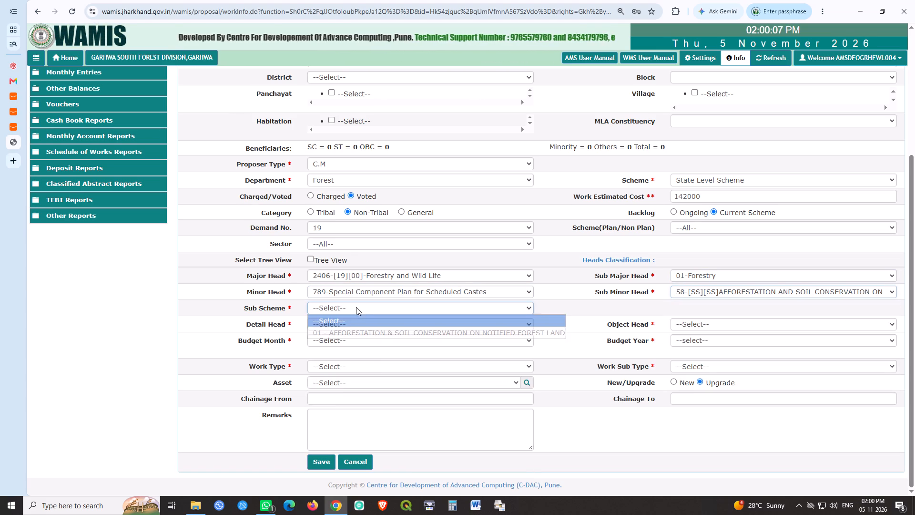
pyautogui.click(346, 330)
# Set detail head 03-Administrative Expenditure, object head 23-Supply And Material, budget month August and budget year 2026.
pyautogui.click(369, 320)
pyautogui.click(360, 325)
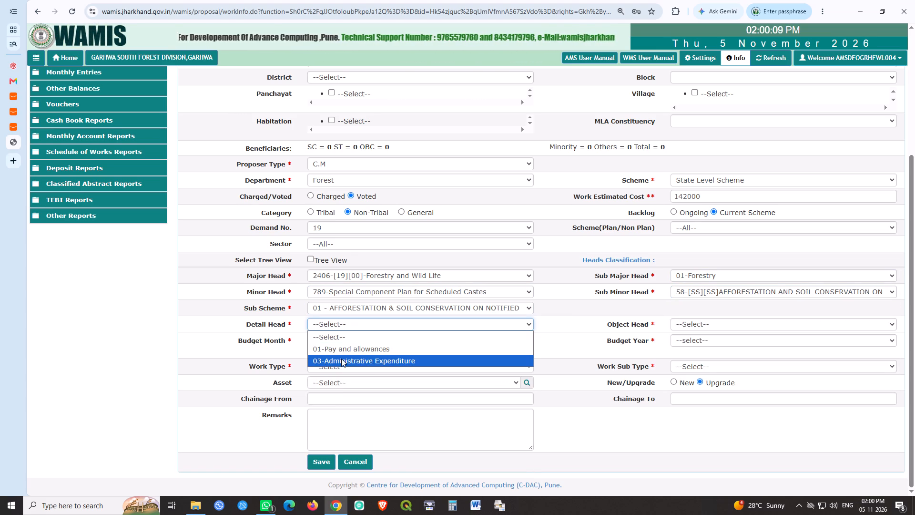
pyautogui.click(341, 359)
pyautogui.click(693, 324)
pyautogui.click(698, 347)
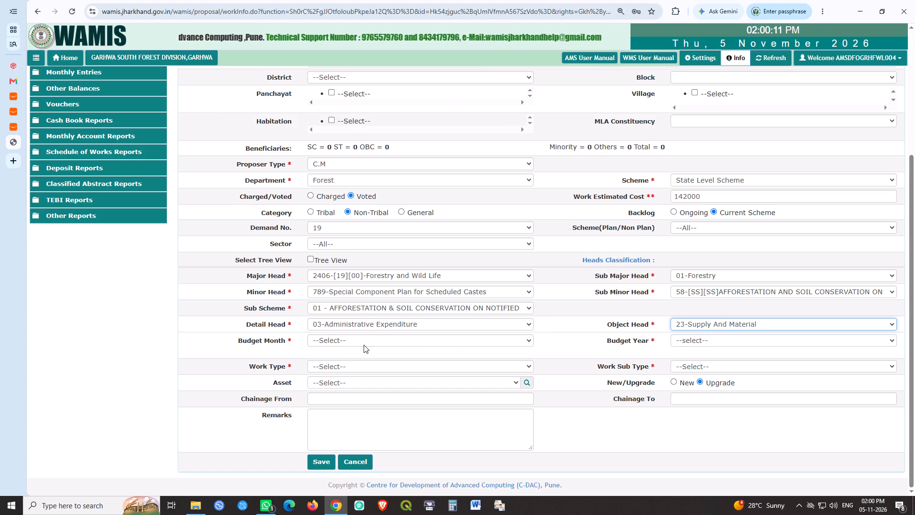
pyautogui.click(331, 338)
pyautogui.click(323, 284)
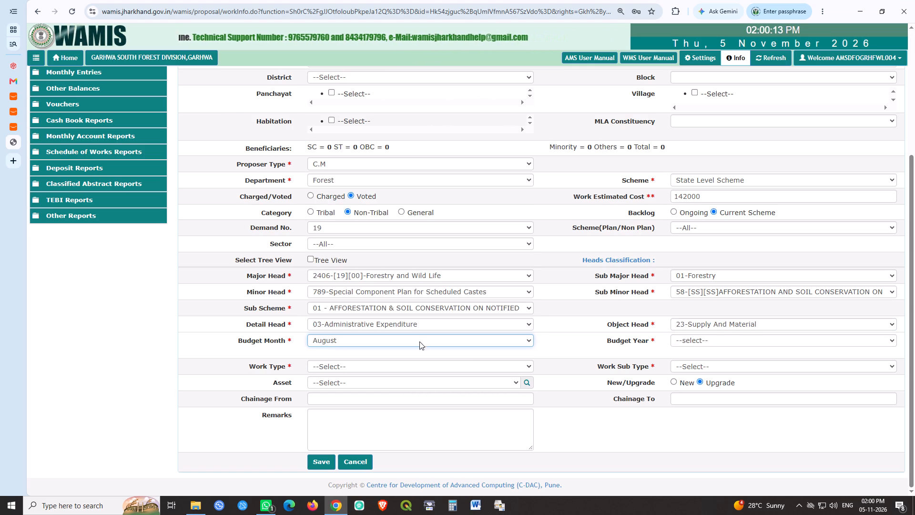
pyautogui.click(679, 342)
pyautogui.scroll(-5, 701, 297)
pyautogui.click(687, 329)
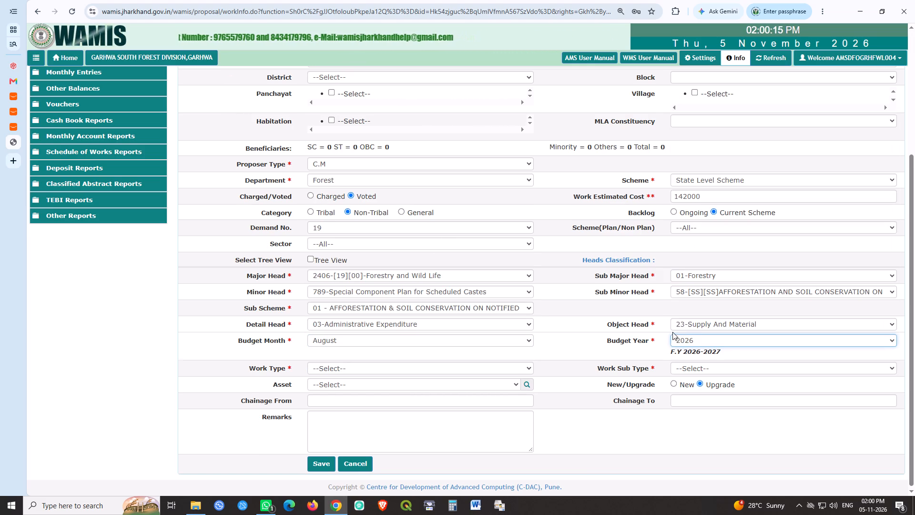
# Set the work type to FOREST and work sub type to OTHERS, and save the proposal.
pyautogui.click(339, 369)
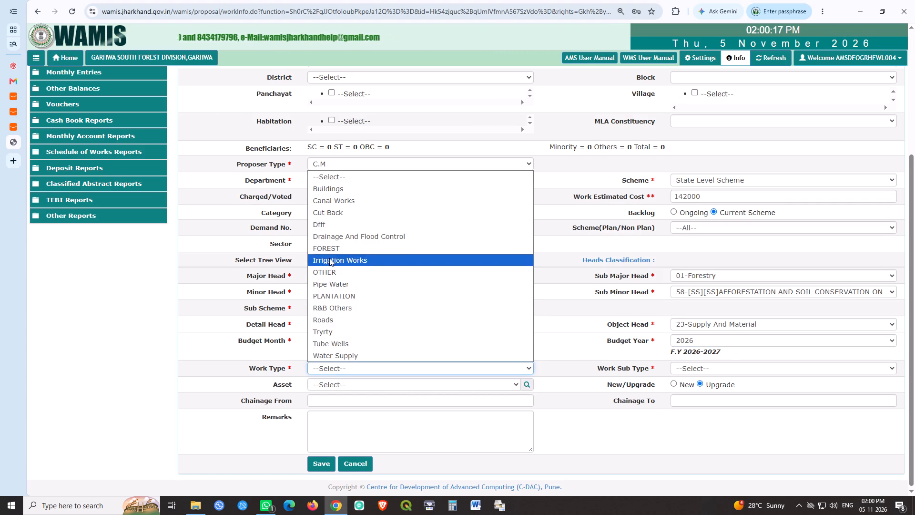
pyautogui.click(332, 250)
pyautogui.click(701, 372)
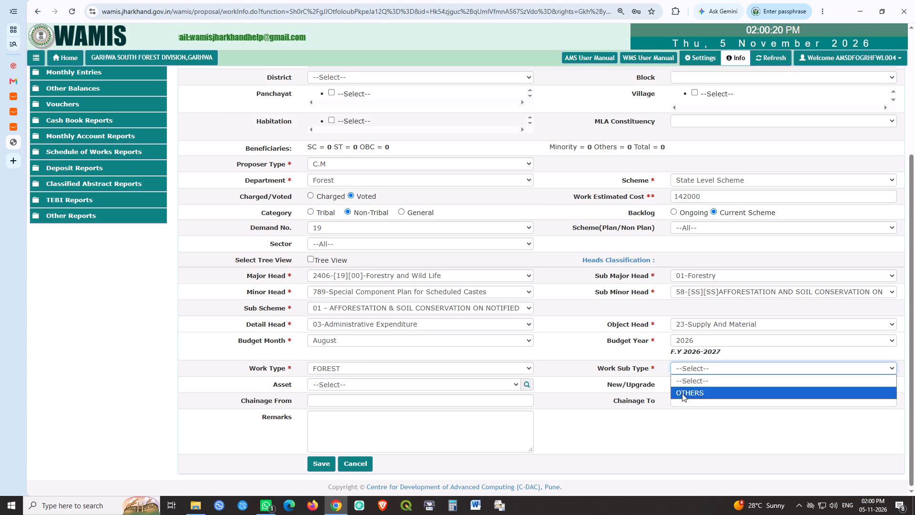
pyautogui.click(682, 393)
pyautogui.click(613, 389)
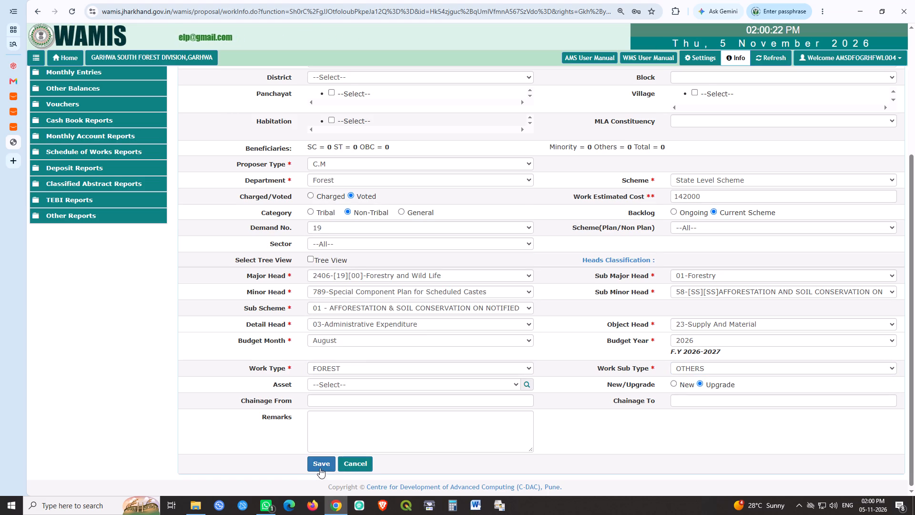
pyautogui.click(320, 468)
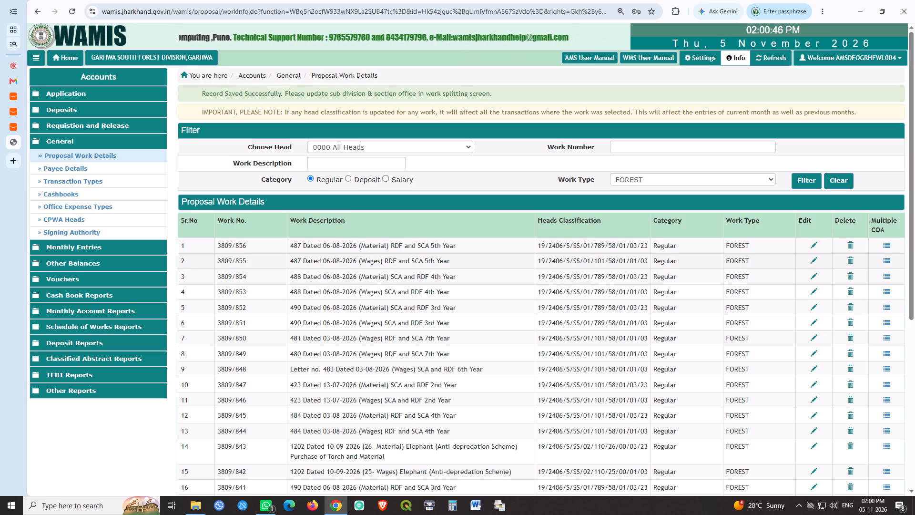
# Edit the 487 (Wages) 5th Year proposal, changing minor head to 789-Special Component Plan for Scheduled Castes, sub minor head to 58-[SS][SS] and sub scheme to 01.
pyautogui.click(814, 260)
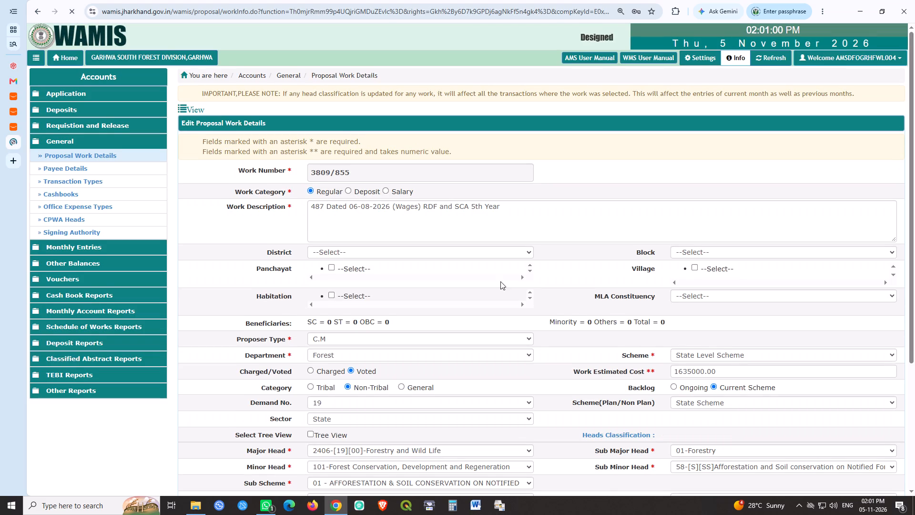
pyautogui.scroll(-4, 594, 289)
pyautogui.click(349, 287)
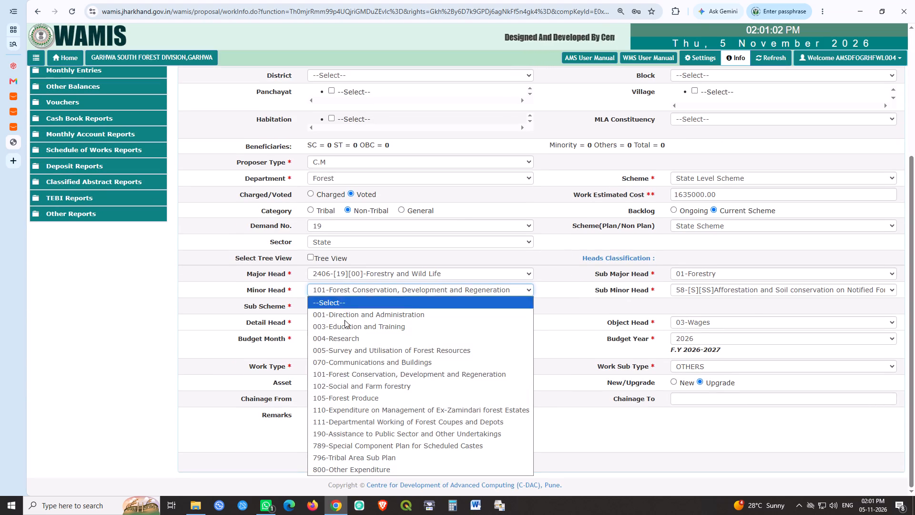
pyautogui.click(335, 441)
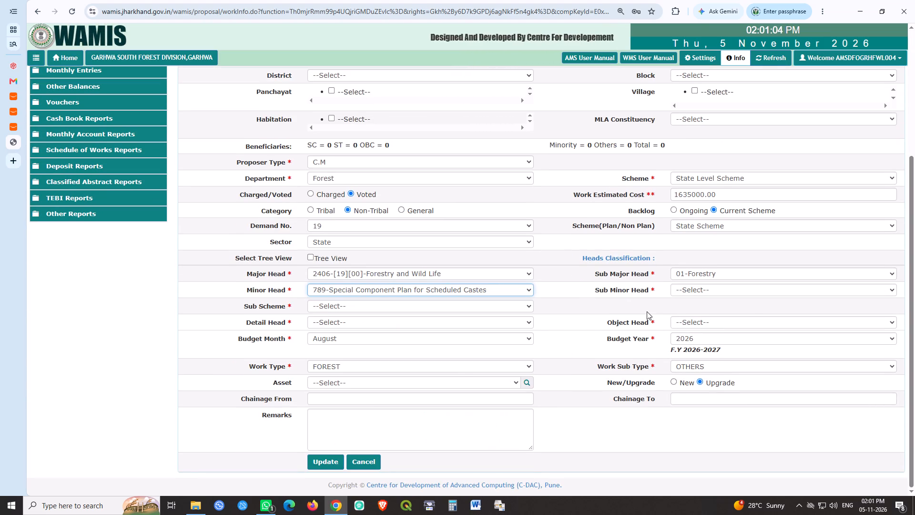
pyautogui.click(699, 288)
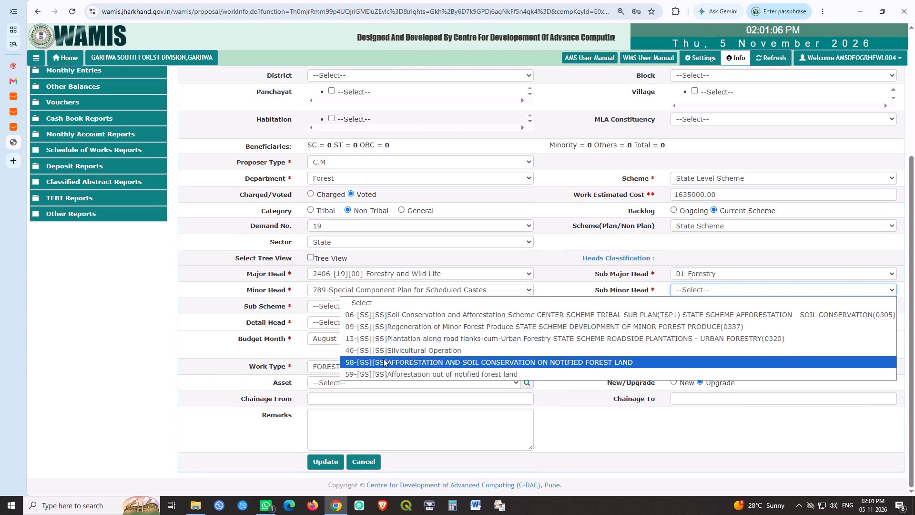
pyautogui.click(383, 359)
pyautogui.click(384, 307)
pyautogui.click(347, 330)
# Set detail head 01-Pay and allowances and object head 03-Wages, and update the edited proposal.
pyautogui.click(363, 324)
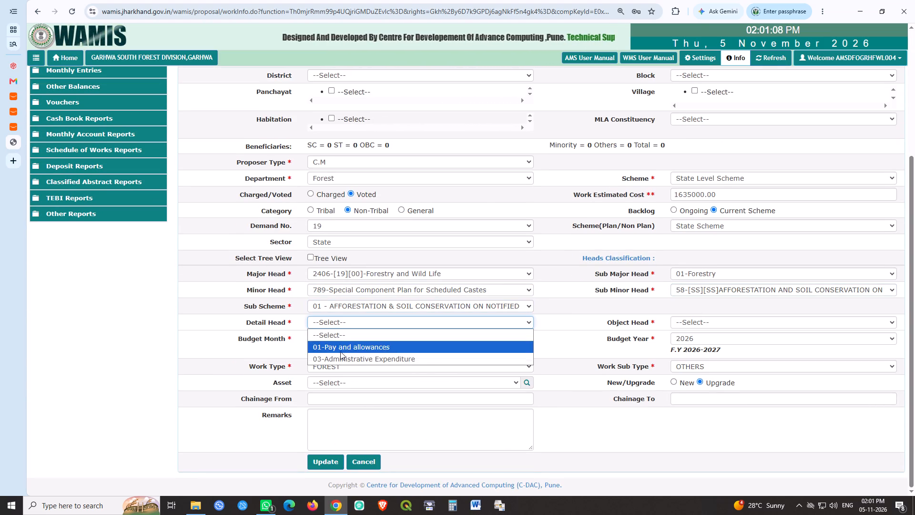
pyautogui.click(350, 347)
pyautogui.click(679, 319)
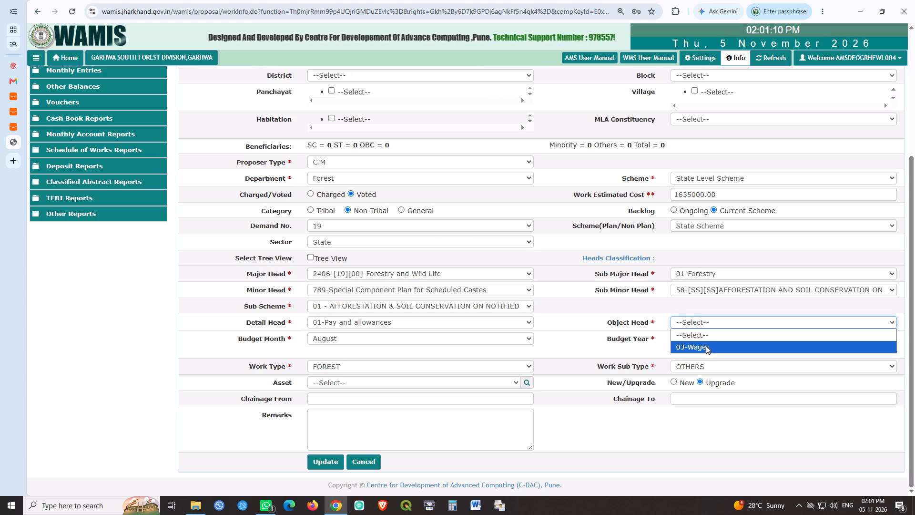
pyautogui.click(706, 346)
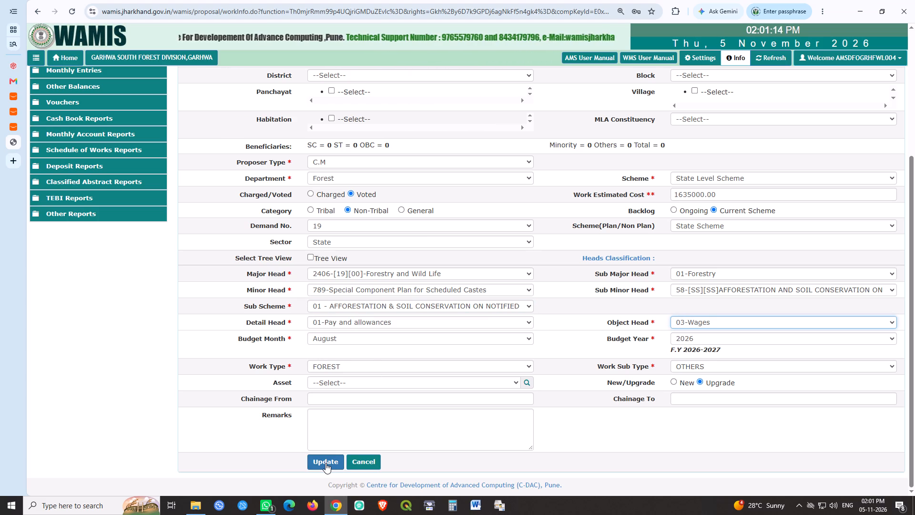
pyautogui.click(325, 463)
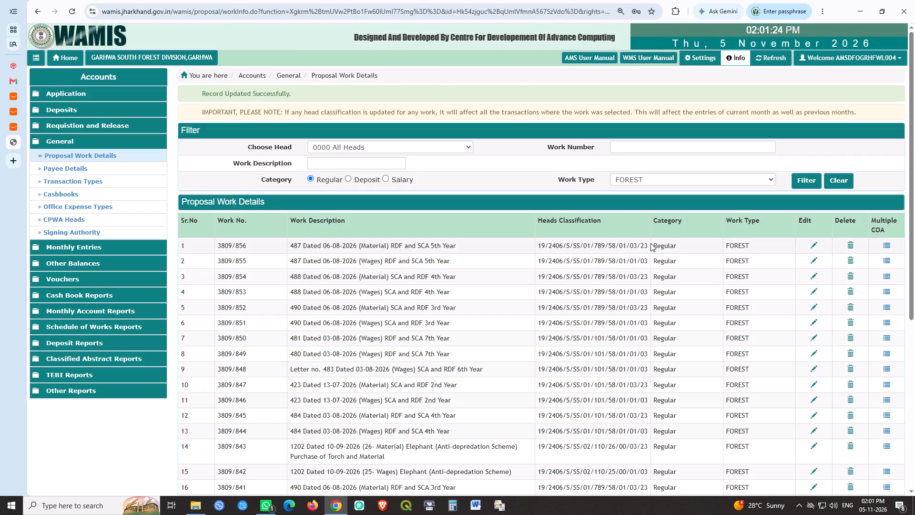
# Add a new work proposal with the description "489 Dated 06-08-2026 (Wages) RDF and SCA 6th Year".
pyautogui.scroll(-11, 408, 311)
pyautogui.scroll(11, 283, 350)
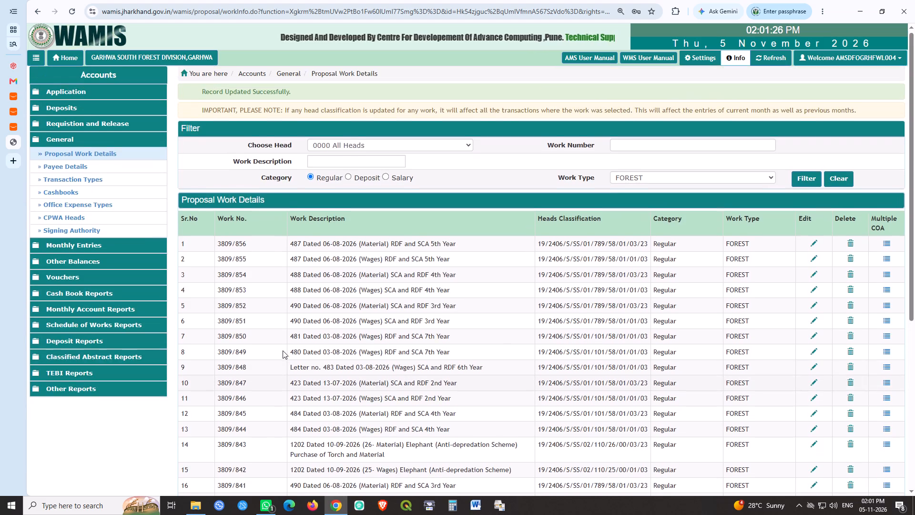
pyautogui.scroll(-10, 283, 350)
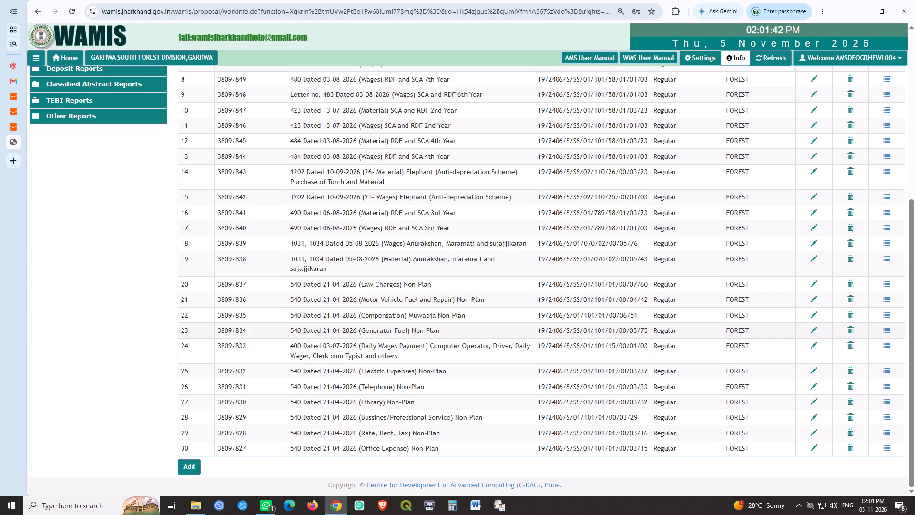
pyautogui.click(184, 463)
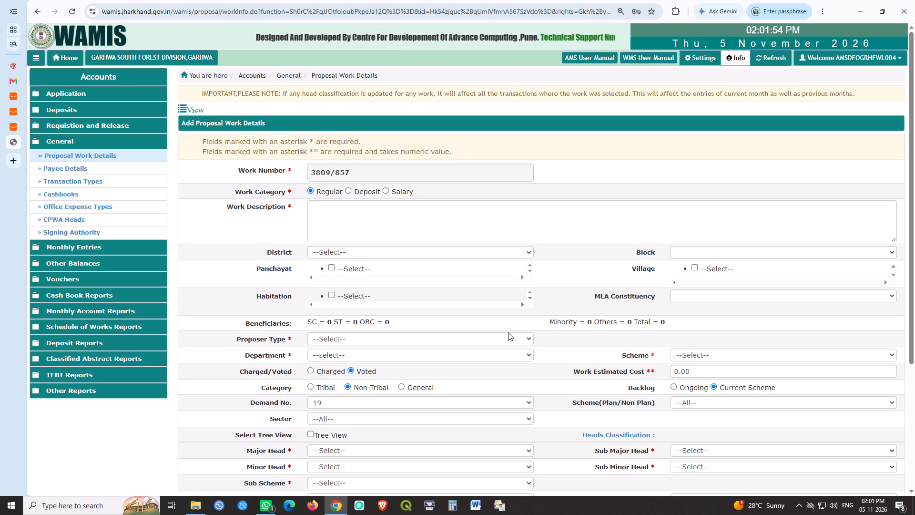
pyautogui.click(420, 234)
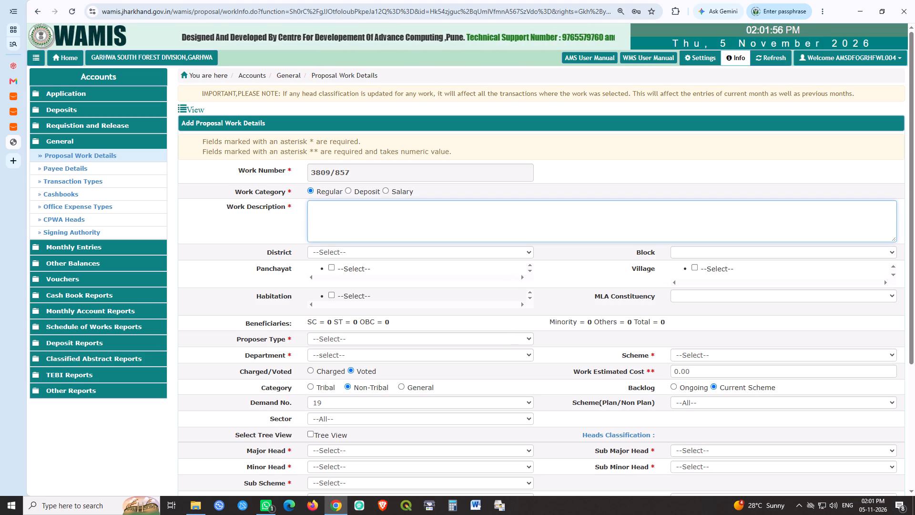
pyautogui.write('489')
pyautogui.press('space')
pyautogui.write('Dated')
pyautogui.press('space')
pyautogui.write('06-08-2026 (Wages)')
pyautogui.press('space')
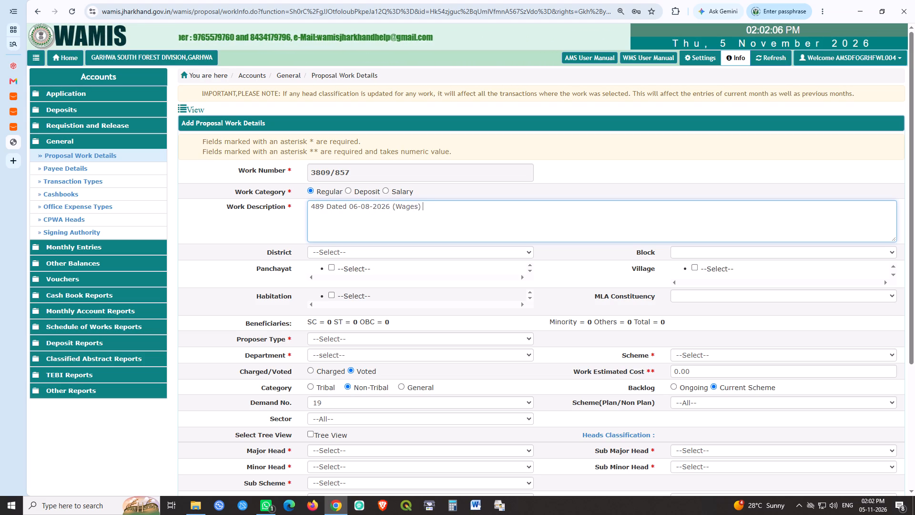
pyautogui.write('RDF and SCA')
pyautogui.press('space')
pyautogui.write('6th Year')
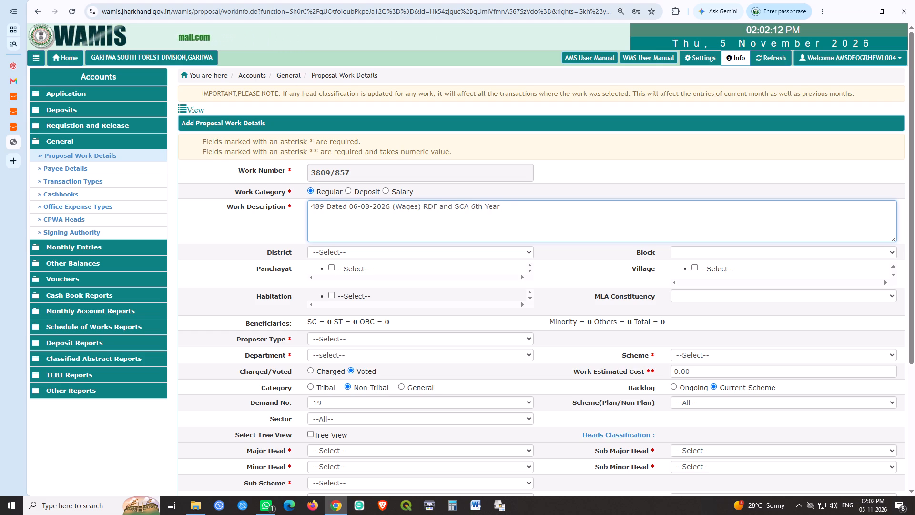
# Set the proposer type to C.M, department to Finance, scheme to State Level Scheme and work estimated cost to 569000.
pyautogui.click(376, 337)
pyautogui.press('c')
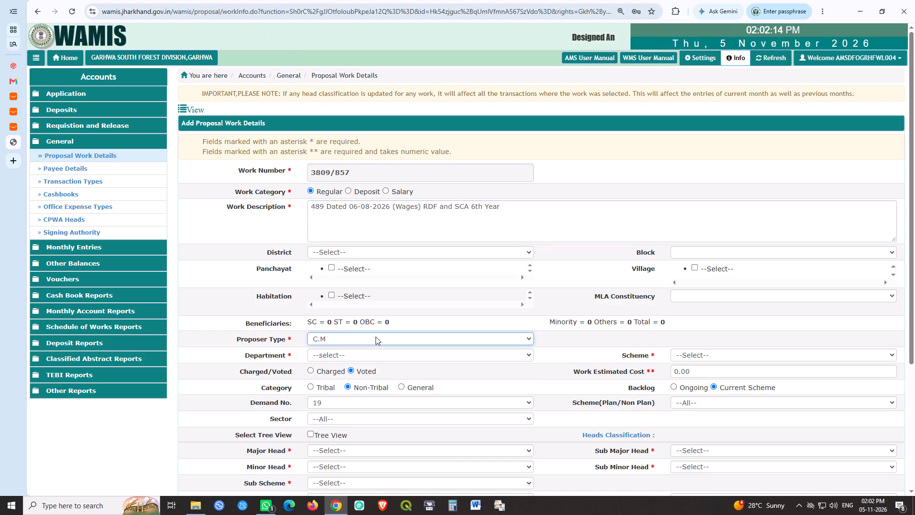
pyautogui.press('Tab')
pyautogui.press('Tab')
pyautogui.press('f')
pyautogui.press('Tab')
pyautogui.press('s')
pyautogui.press('Tab')
pyautogui.press('Tab')
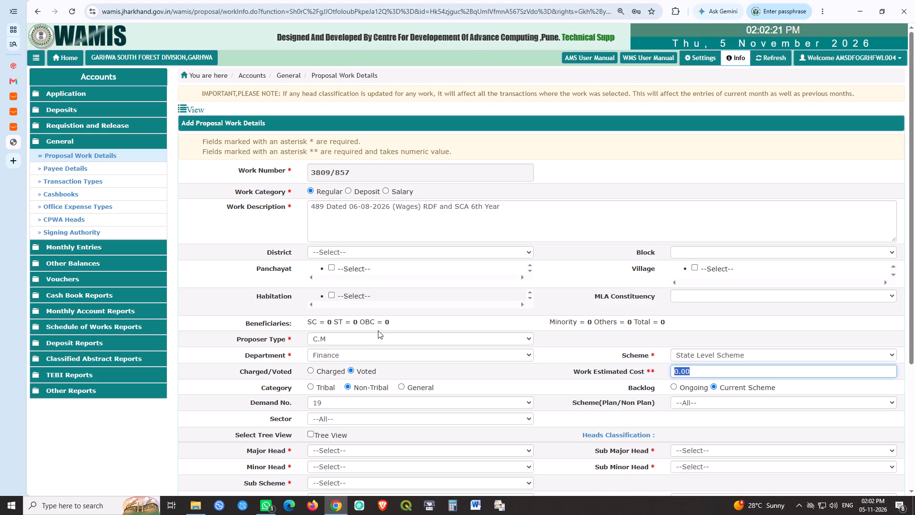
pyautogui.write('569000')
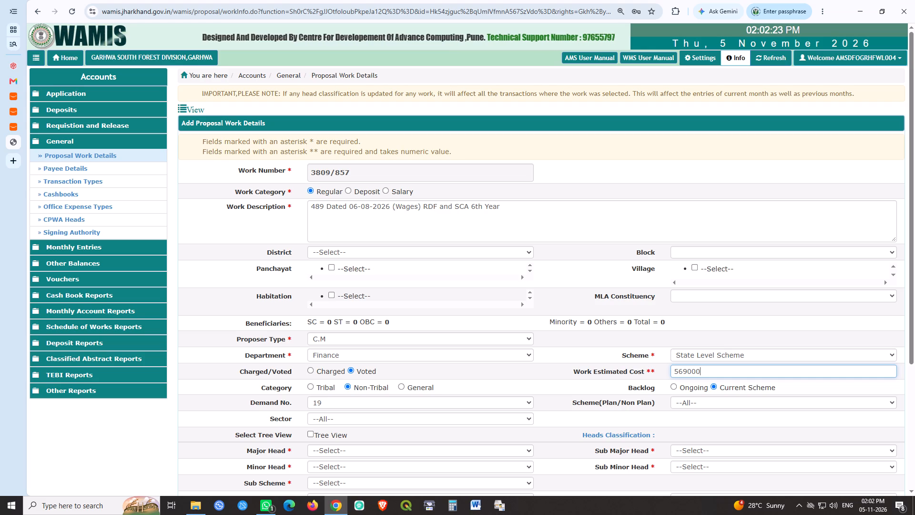
pyautogui.click(564, 343)
# Classify the proposal under major head 2406, sub major head 01-Forestry, minor head 789, sub minor head 58-[SS][SS] and sub scheme 01.
pyautogui.scroll(-4, 563, 339)
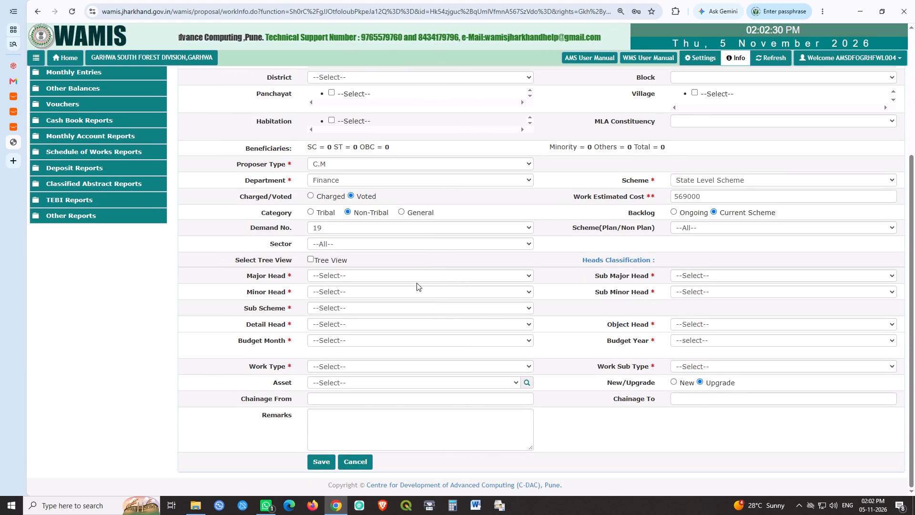
pyautogui.click(380, 277)
pyautogui.click(354, 299)
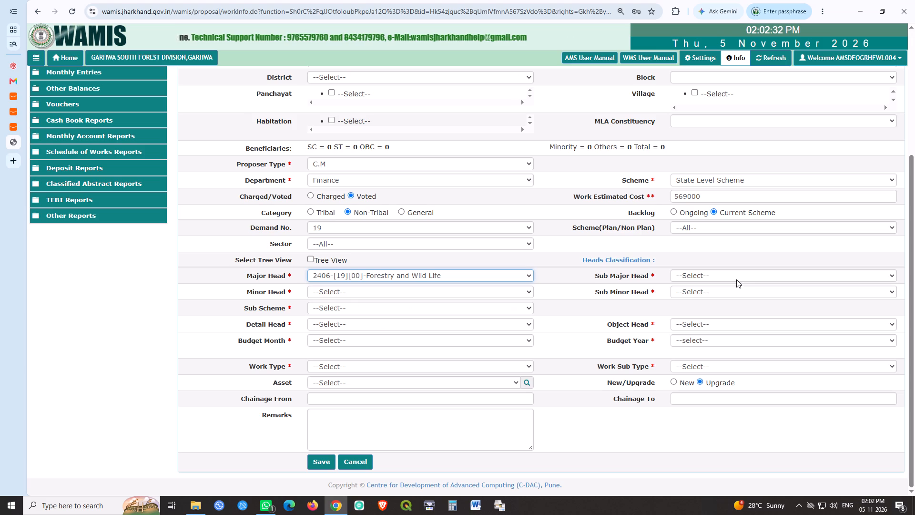
pyautogui.click(736, 279)
pyautogui.click(690, 299)
pyautogui.click(363, 292)
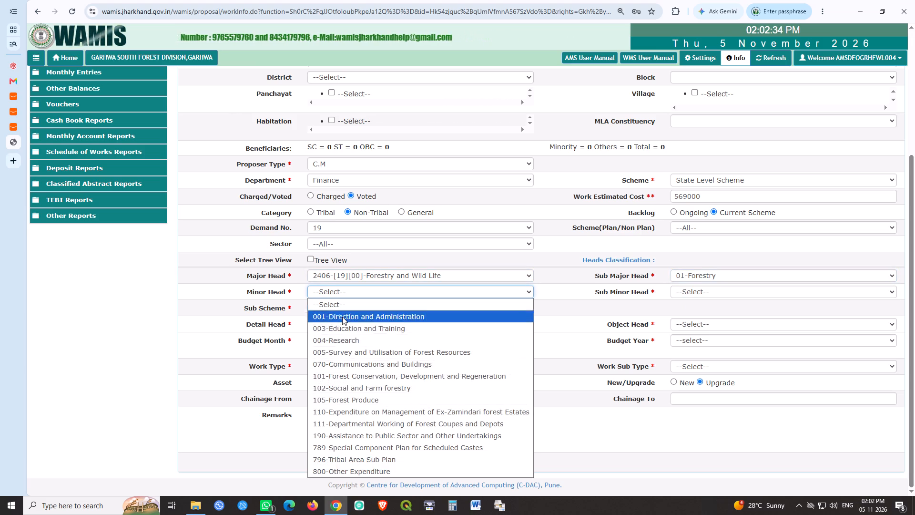
pyautogui.click(333, 446)
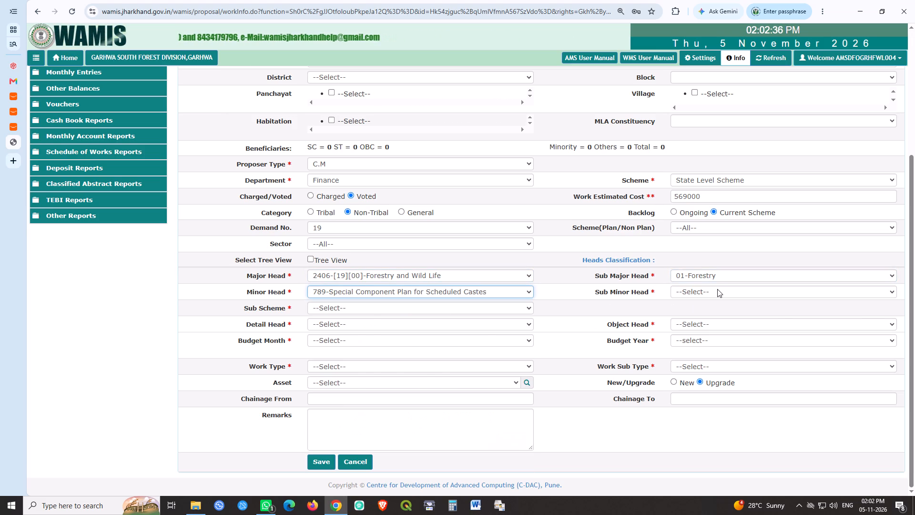
pyautogui.click(717, 289)
pyautogui.click(366, 365)
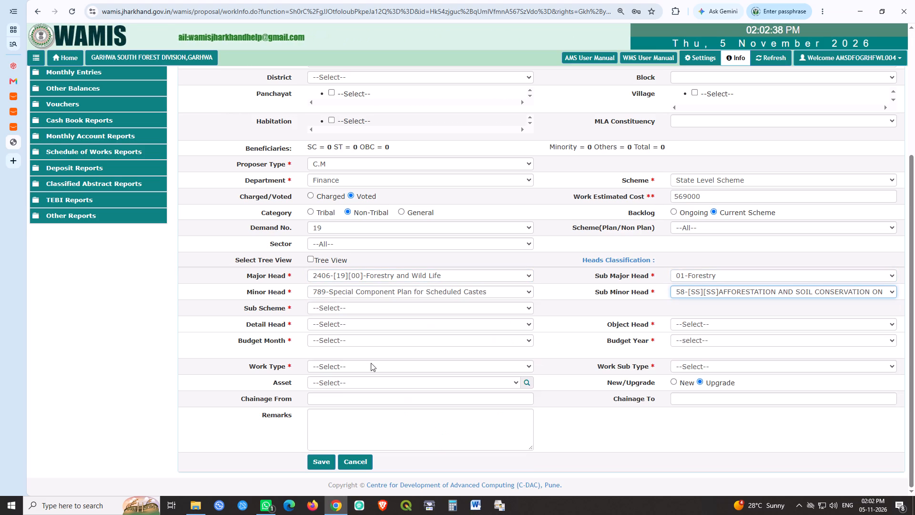
pyautogui.click(350, 312)
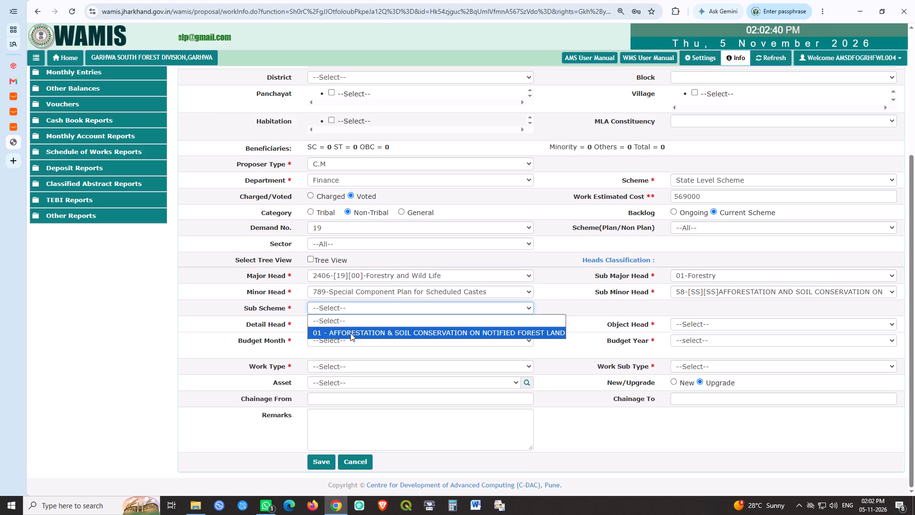
pyautogui.click(352, 333)
# Set the detail head to 01-Pay and allowances and the object head to 03-Wages.
pyautogui.click(358, 328)
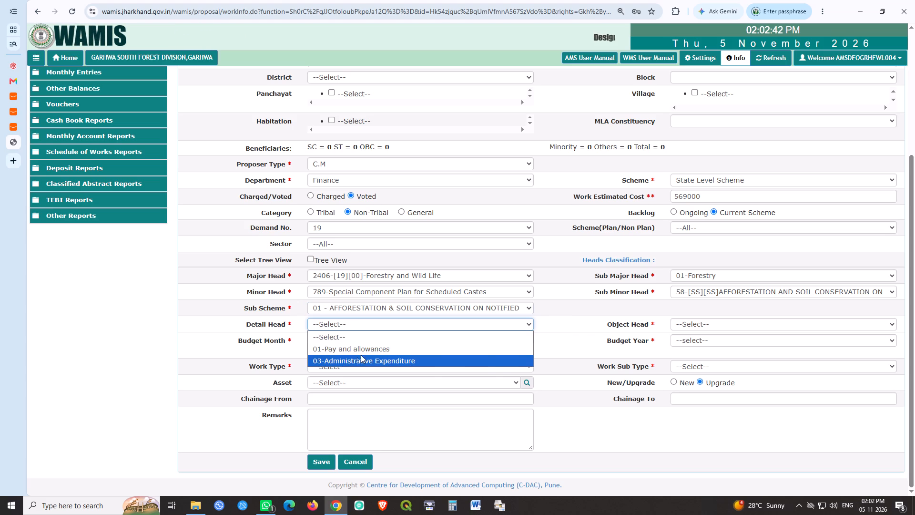
pyautogui.click(368, 348)
pyautogui.click(406, 343)
pyautogui.click(744, 308)
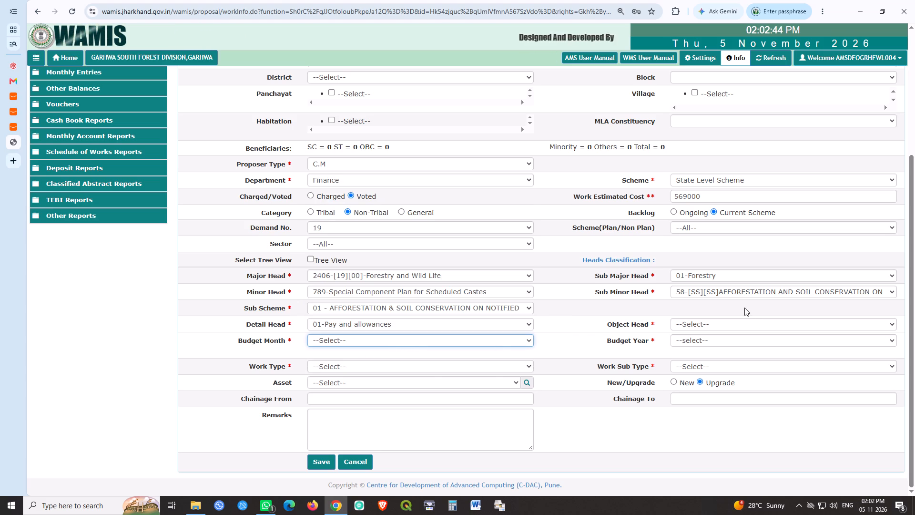
pyautogui.click(705, 325)
pyautogui.click(692, 350)
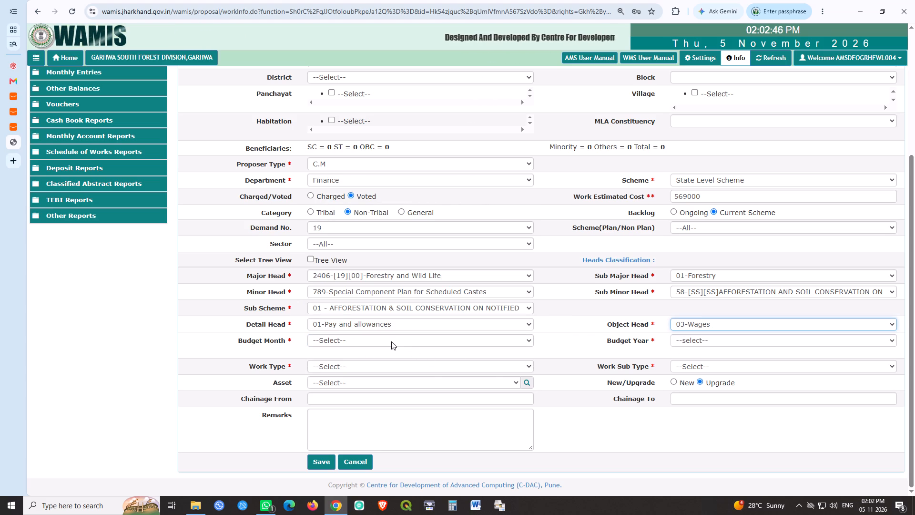
# Set the budget month to August and the budget year to 2026.
pyautogui.click(391, 341)
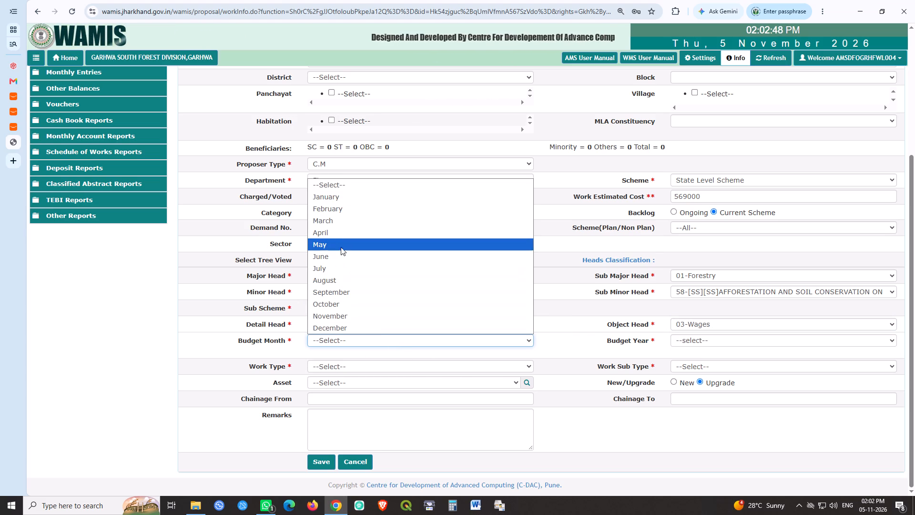
pyautogui.click(336, 277)
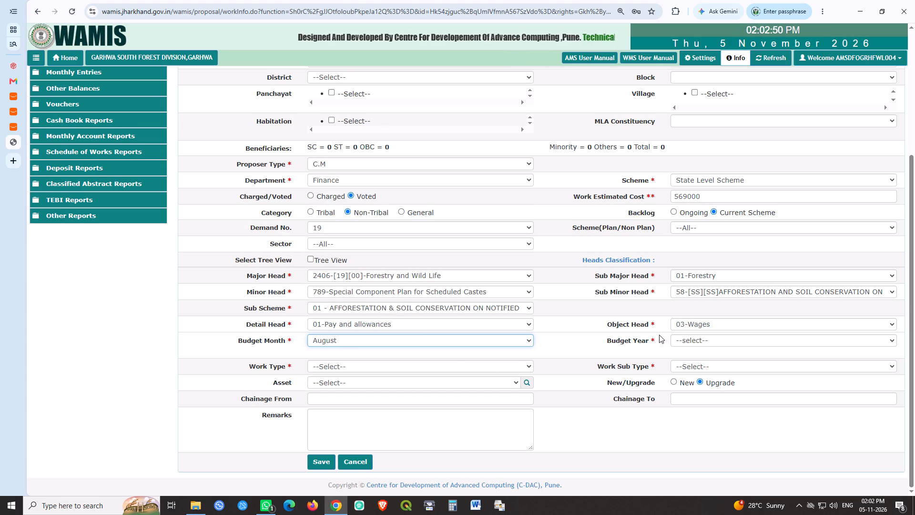
pyautogui.click(682, 338)
pyautogui.scroll(-10, 694, 252)
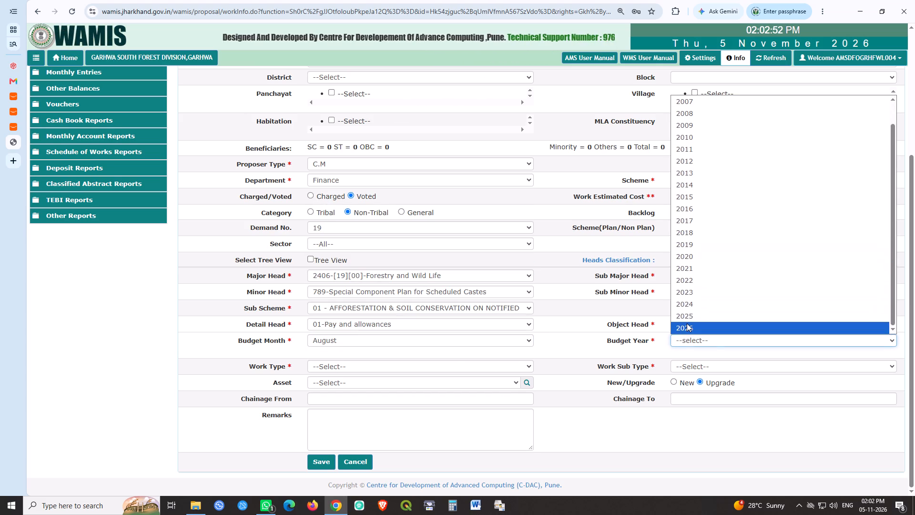
pyautogui.click(687, 323)
pyautogui.click(555, 365)
# Set the work type to FOREST and work sub type to OTHERS, and save the 489 wages proposal.
pyautogui.click(333, 365)
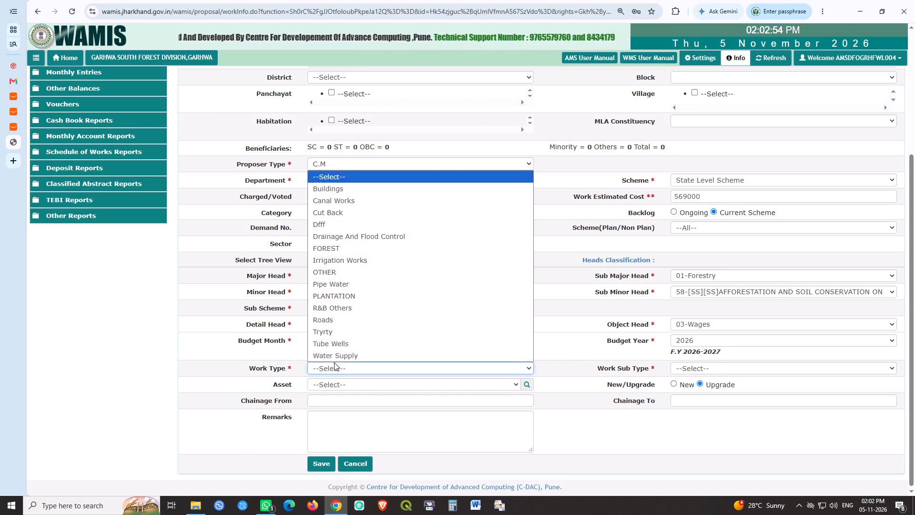
pyautogui.click(344, 246)
pyautogui.click(713, 373)
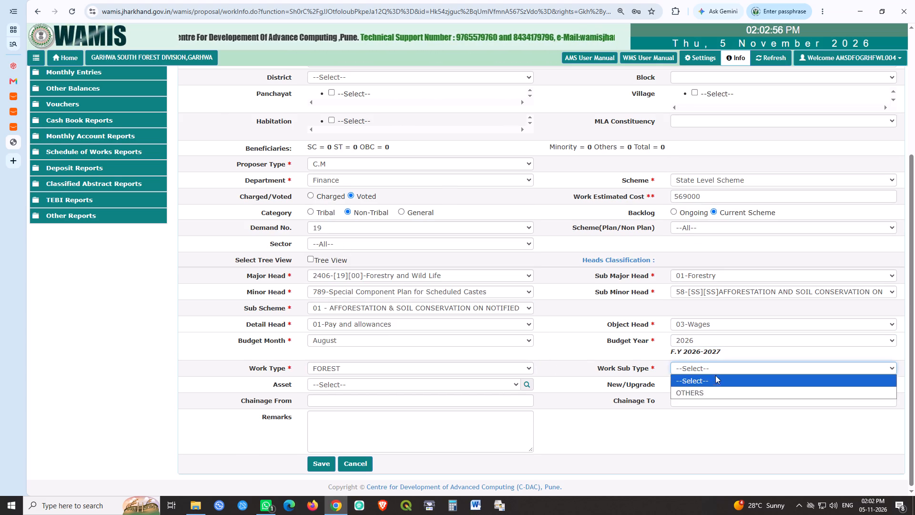
pyautogui.click(701, 391)
pyautogui.click(550, 357)
pyautogui.click(329, 458)
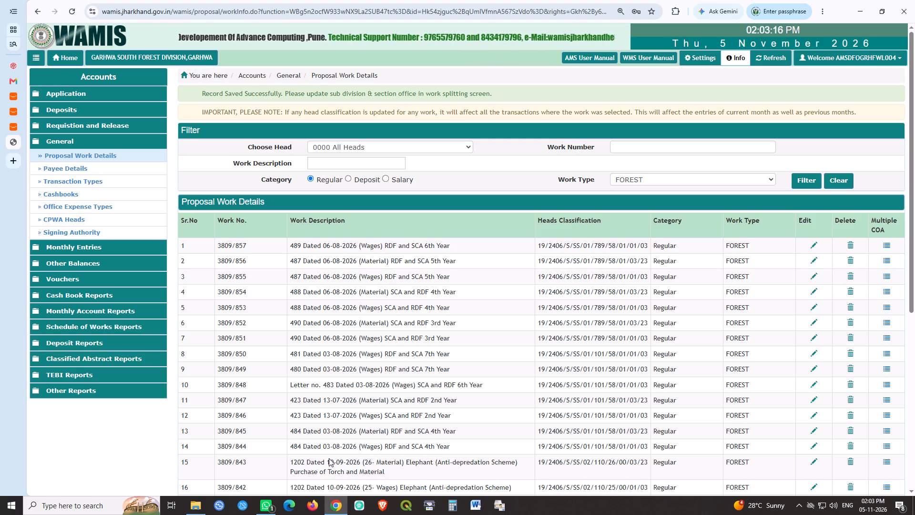
# Add a new work proposal with the description "496 Dated 06-08-2026 (Wages) Silviculture Operation 3rd Year".
pyautogui.scroll(-13, 544, 471)
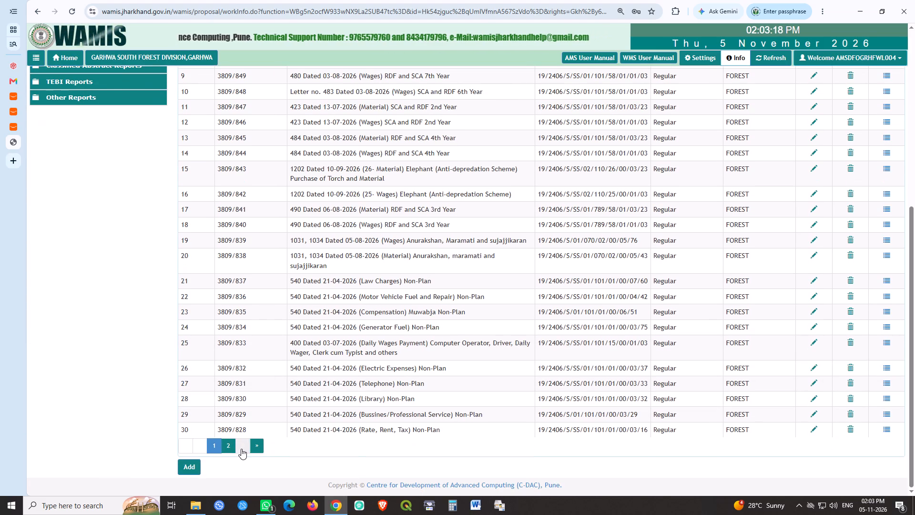
pyautogui.click(182, 471)
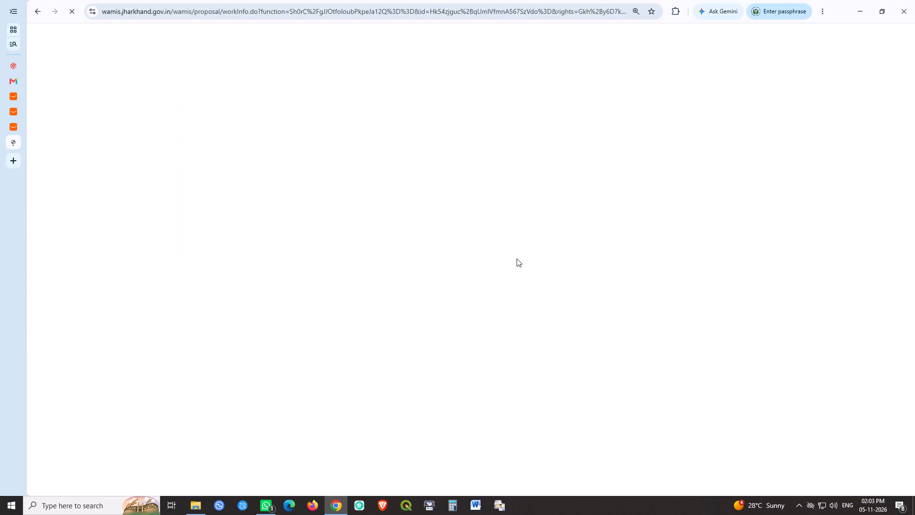
pyautogui.scroll(1, 490, 256)
pyautogui.click(387, 225)
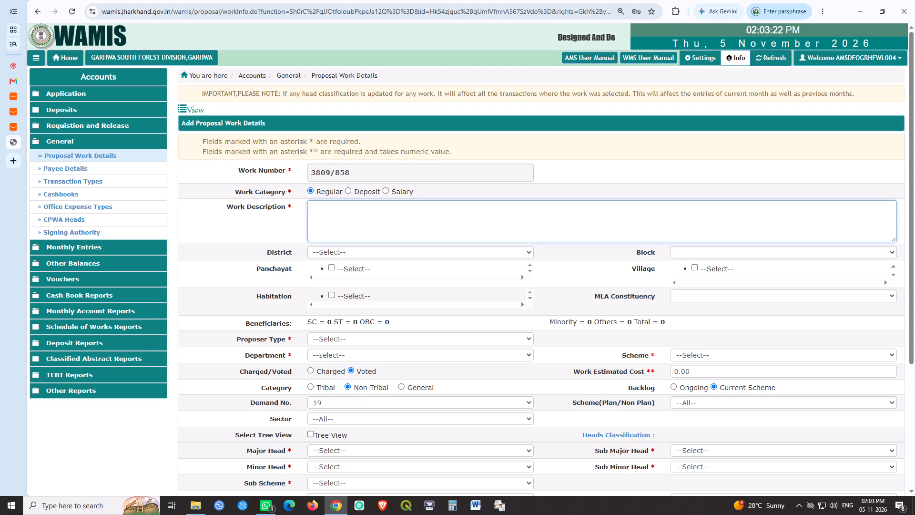
pyautogui.write('496 Dated')
pyautogui.press('space')
pyautogui.write('06-08-2026')
pyautogui.press('space')
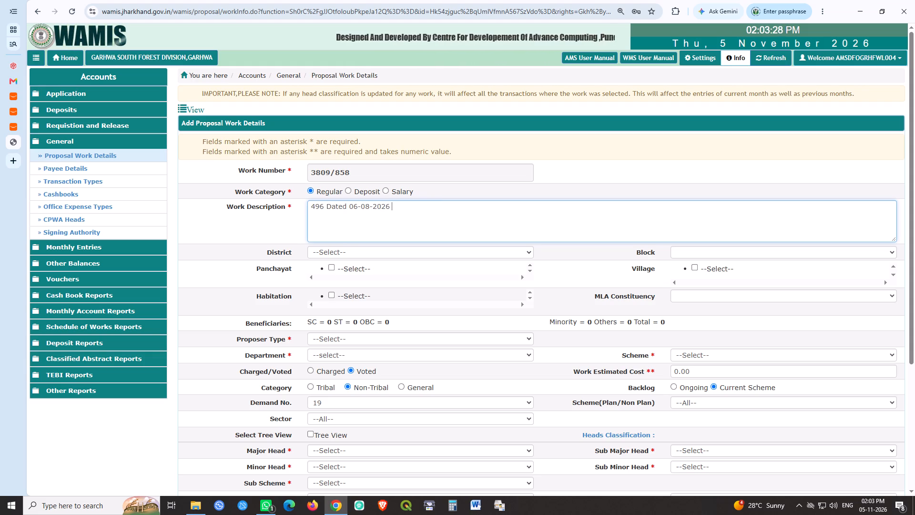
pyautogui.write('(')
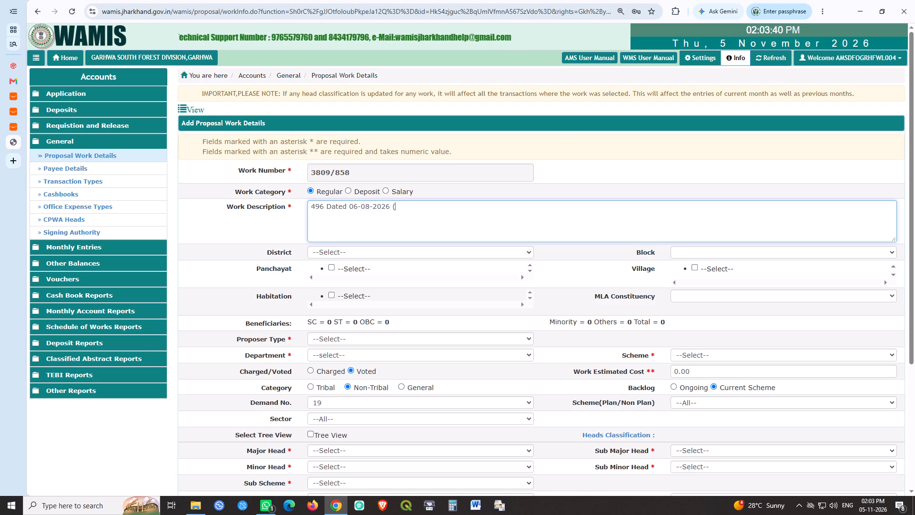
pyautogui.write('Sil')
pyautogui.press('BackSpace')
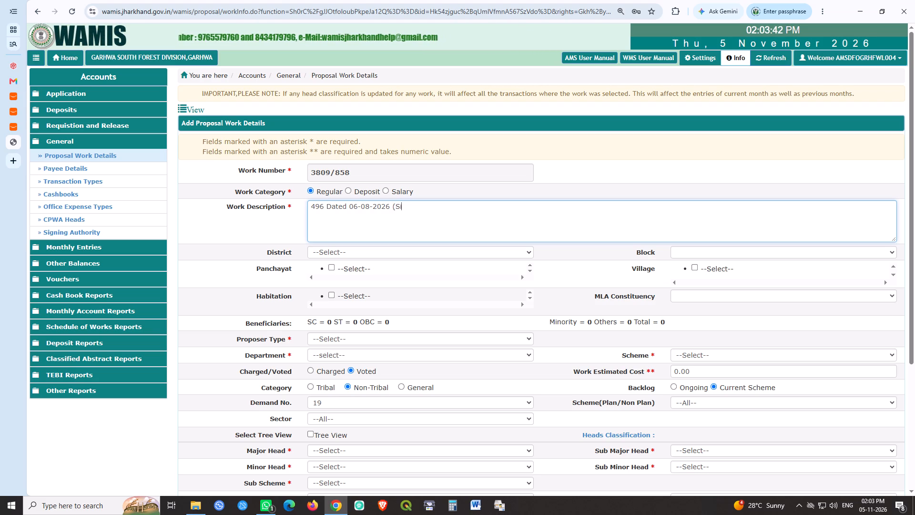
pyautogui.press('BackSpace')
pyautogui.press('BackSpace')
pyautogui.write('Wages) Livli')
pyautogui.press('BackSpace')
pyautogui.press('BackSpace')
pyautogui.press('BackSpace')
pyautogui.press('BackSpace')
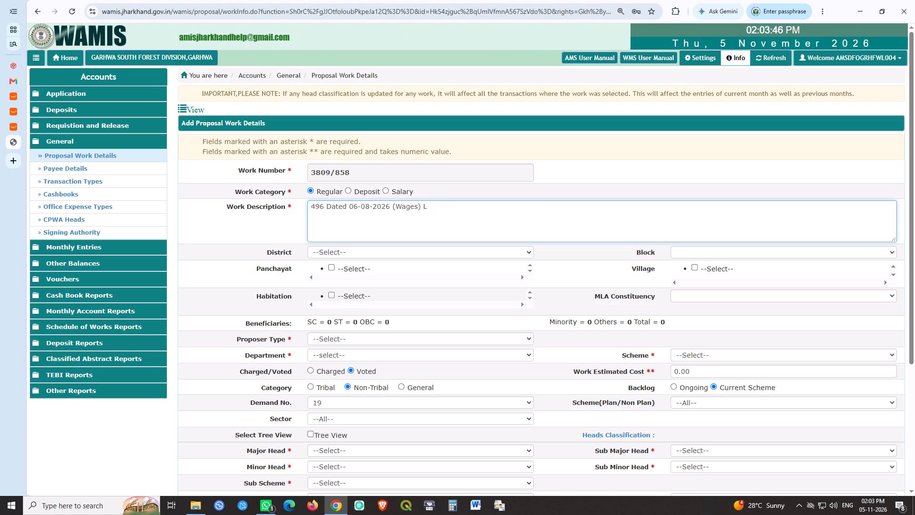
pyautogui.press('BackSpace')
pyautogui.write('Siol')
pyautogui.press('BackSpace')
pyautogui.press('BackSpace')
pyautogui.write('lviculture Operation')
pyautogui.press('space')
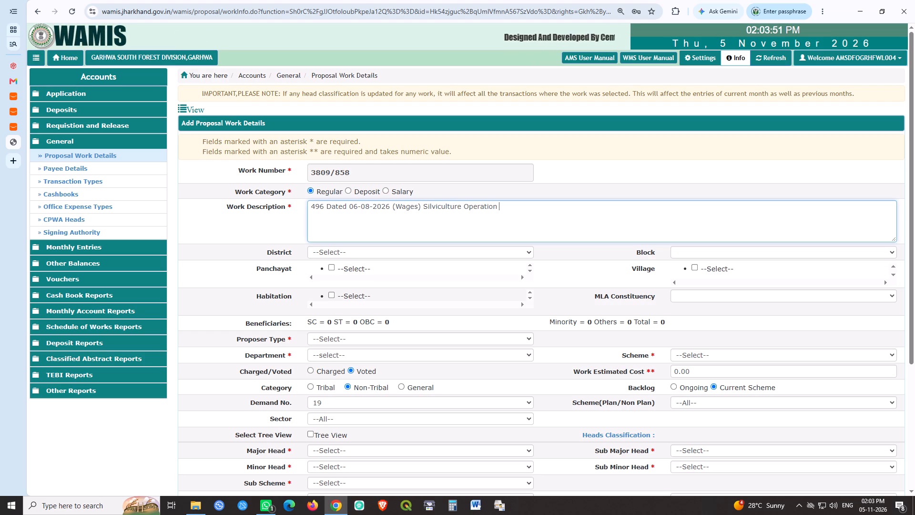
pyautogui.write('3rd Year')
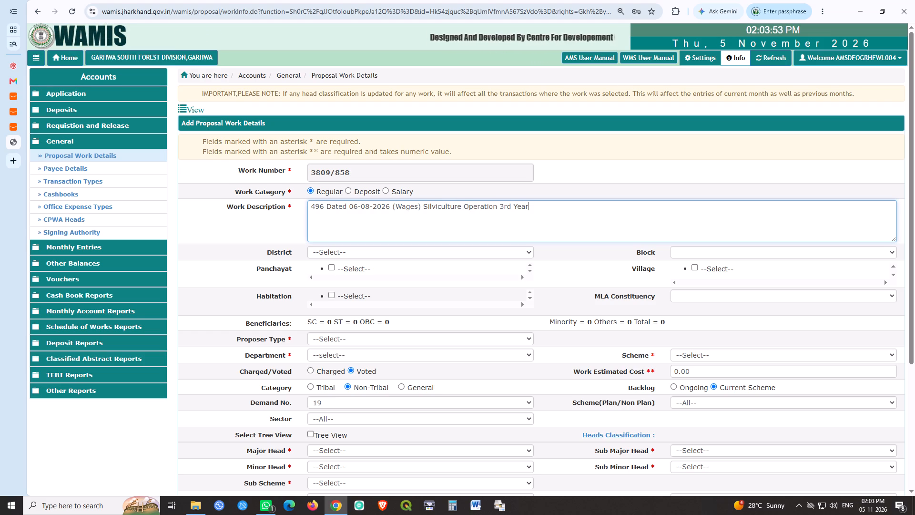
# Set the proposer type to C.M, department to Finance, scheme to State Level Scheme and work estimated cost to 690000.
pyautogui.click(348, 333)
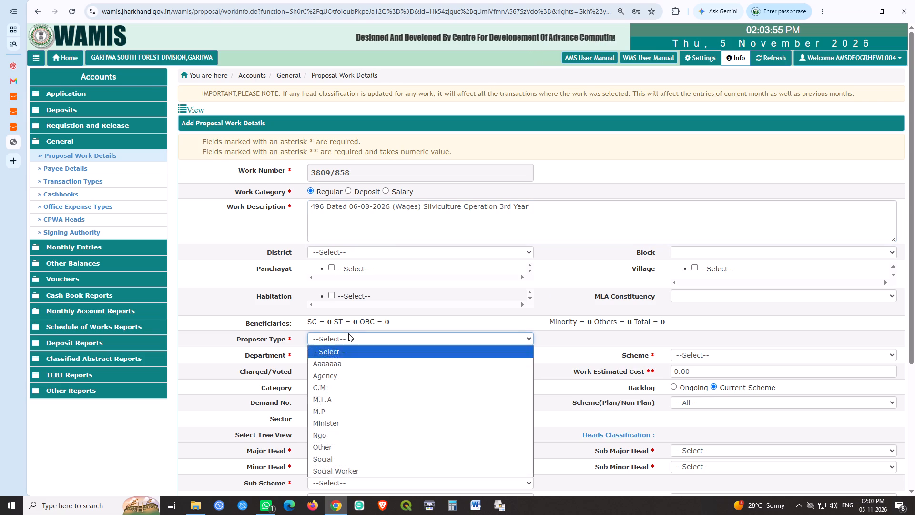
pyautogui.press('c')
pyautogui.press('Tab')
pyautogui.press('Tab')
pyautogui.press('f')
pyautogui.press('Tab')
pyautogui.press('Tab')
pyautogui.press('s')
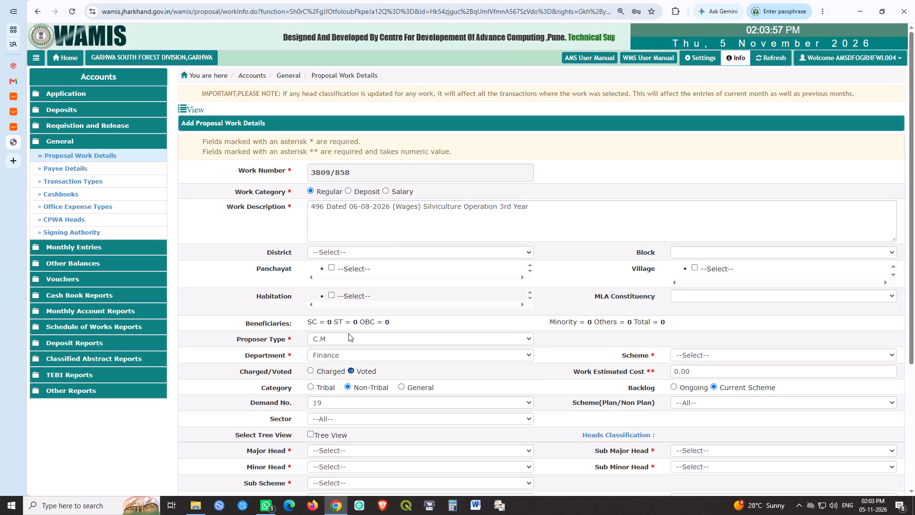
pyautogui.hotkey('shift', 'Tab')
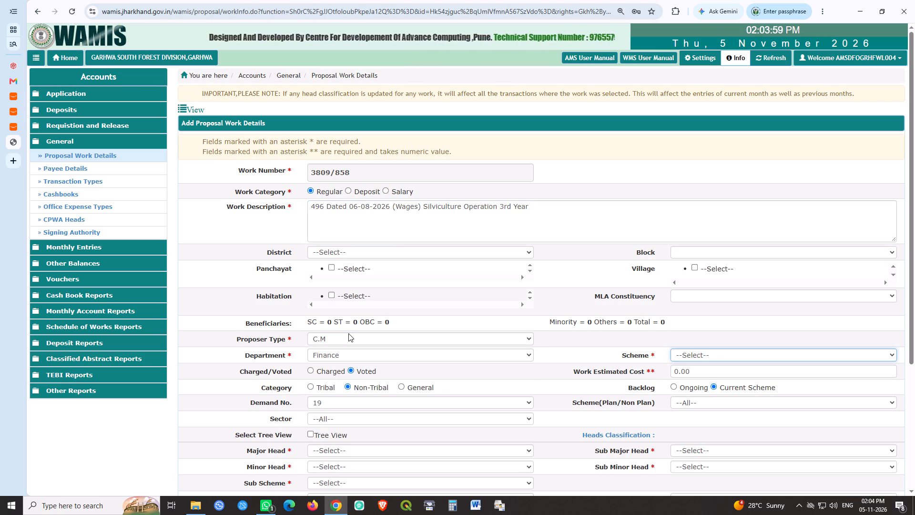
pyautogui.press('s')
pyautogui.press('Tab')
pyautogui.press('Tab')
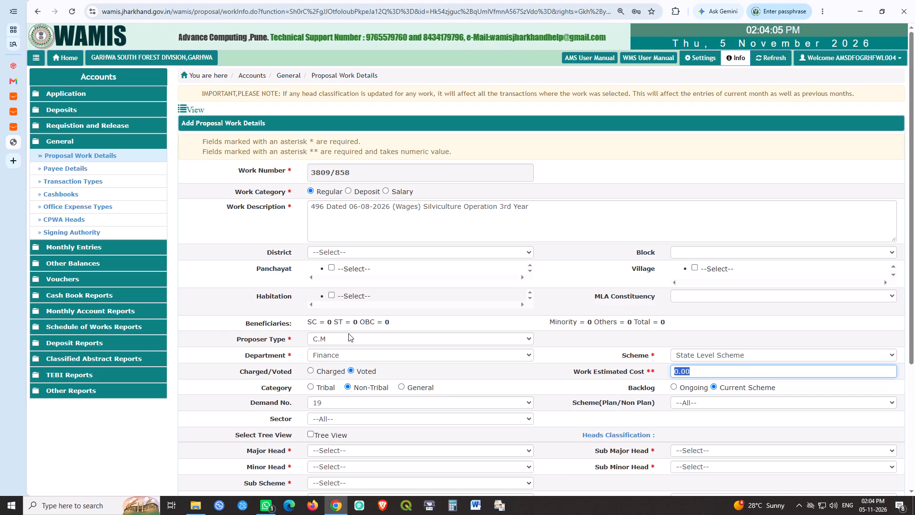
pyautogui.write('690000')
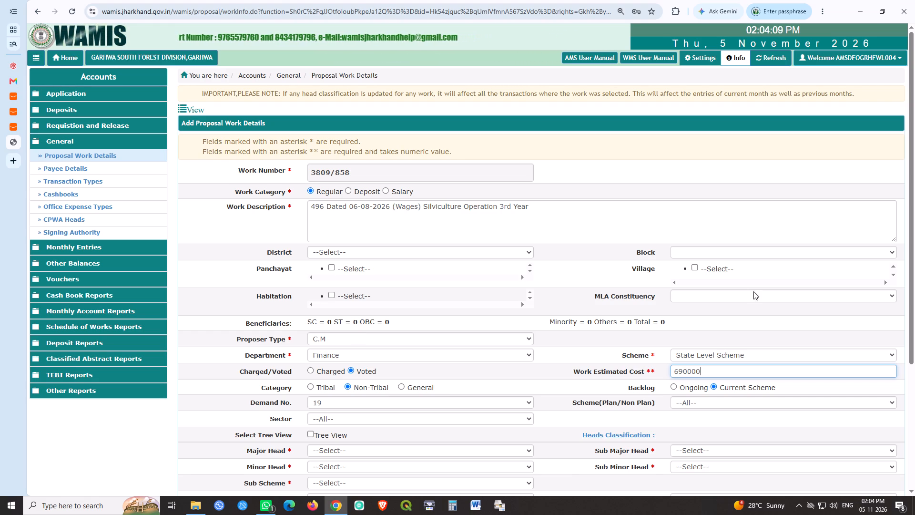
pyautogui.click(550, 400)
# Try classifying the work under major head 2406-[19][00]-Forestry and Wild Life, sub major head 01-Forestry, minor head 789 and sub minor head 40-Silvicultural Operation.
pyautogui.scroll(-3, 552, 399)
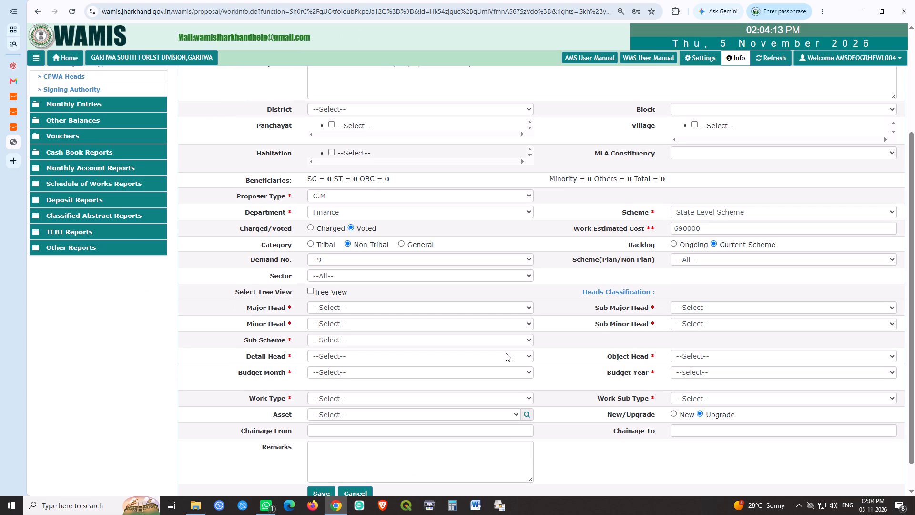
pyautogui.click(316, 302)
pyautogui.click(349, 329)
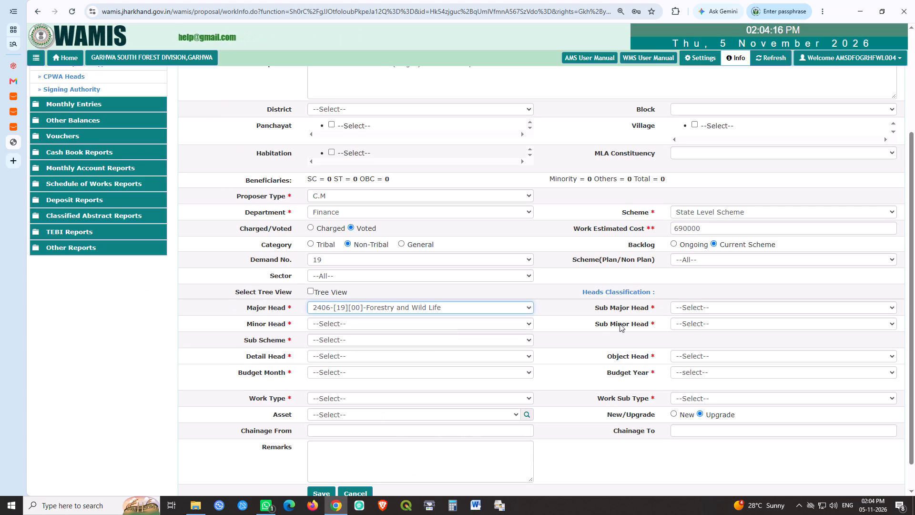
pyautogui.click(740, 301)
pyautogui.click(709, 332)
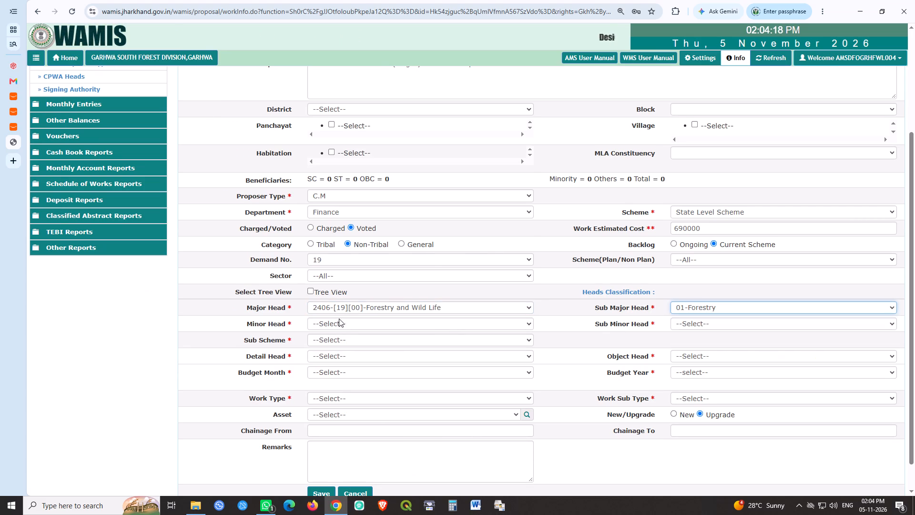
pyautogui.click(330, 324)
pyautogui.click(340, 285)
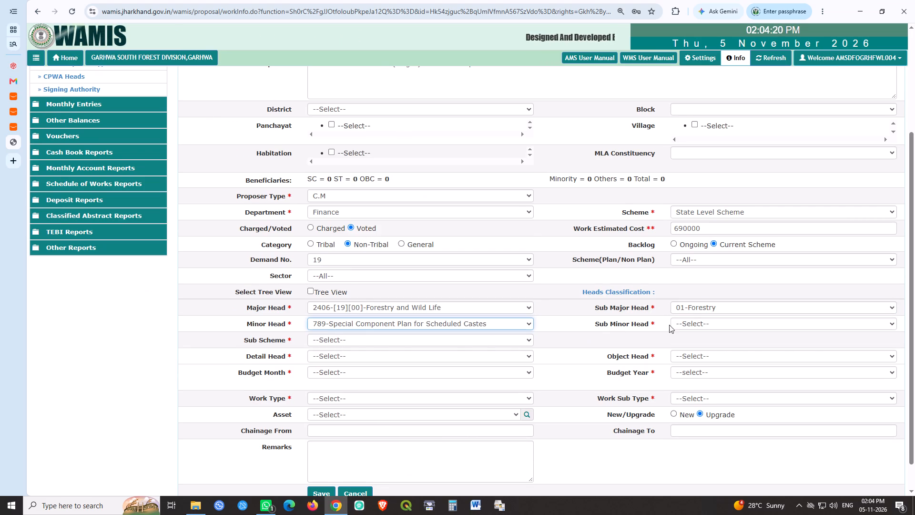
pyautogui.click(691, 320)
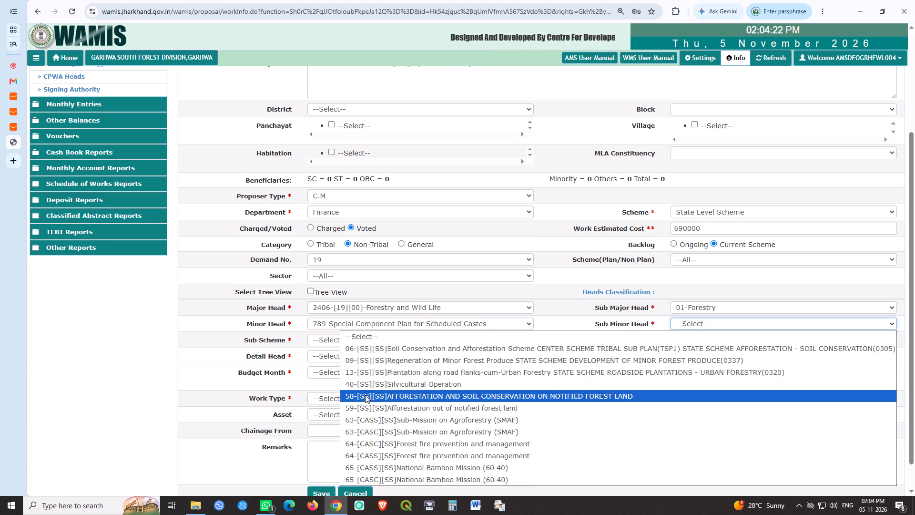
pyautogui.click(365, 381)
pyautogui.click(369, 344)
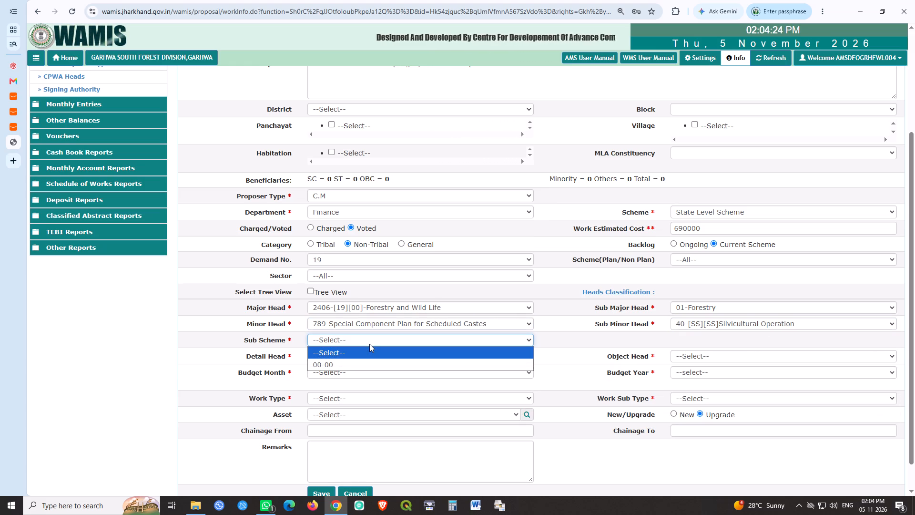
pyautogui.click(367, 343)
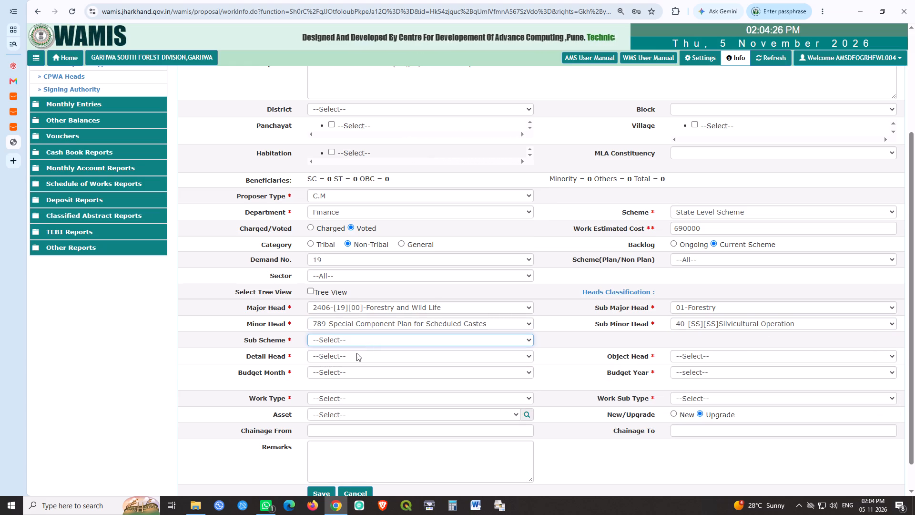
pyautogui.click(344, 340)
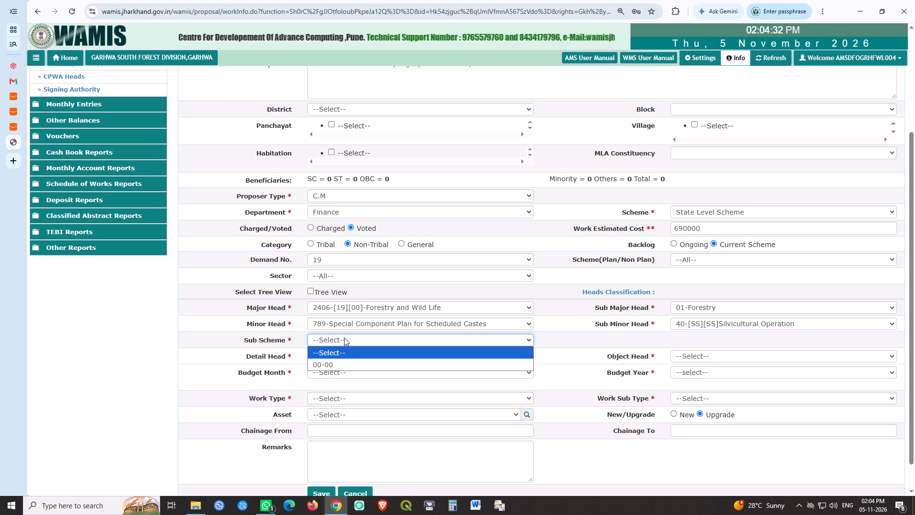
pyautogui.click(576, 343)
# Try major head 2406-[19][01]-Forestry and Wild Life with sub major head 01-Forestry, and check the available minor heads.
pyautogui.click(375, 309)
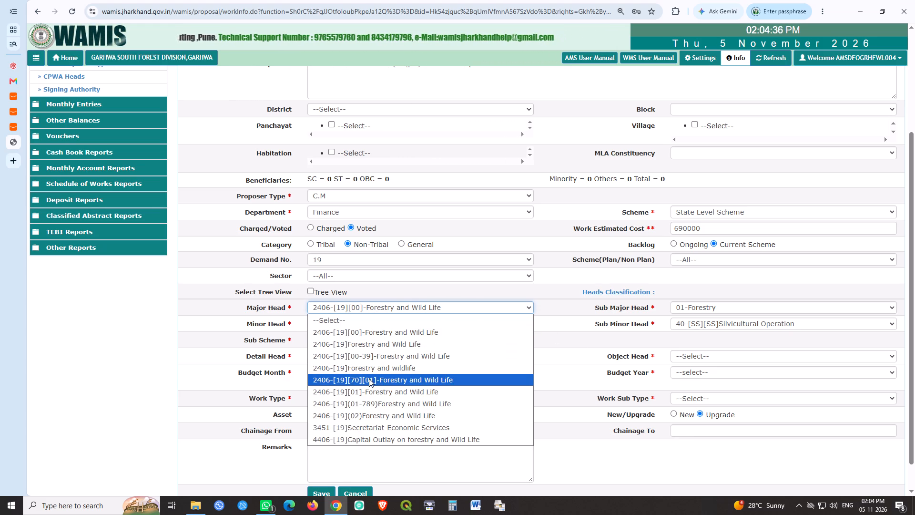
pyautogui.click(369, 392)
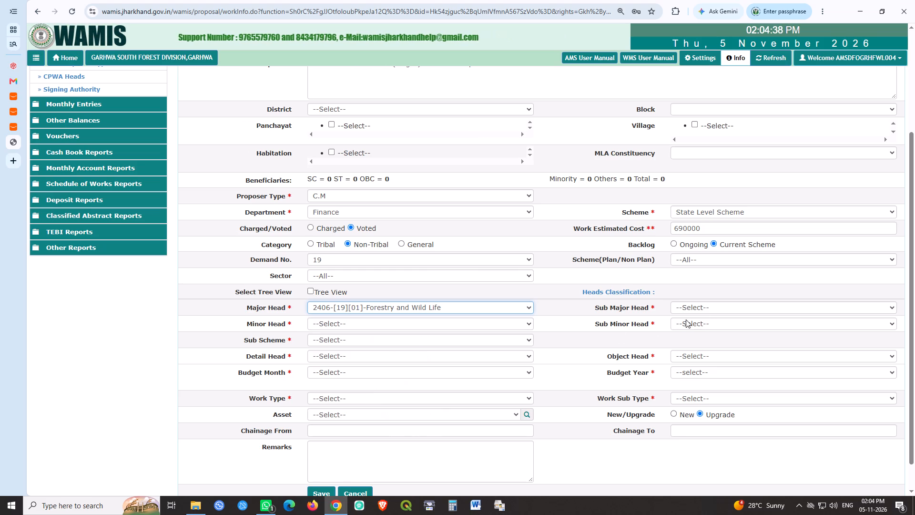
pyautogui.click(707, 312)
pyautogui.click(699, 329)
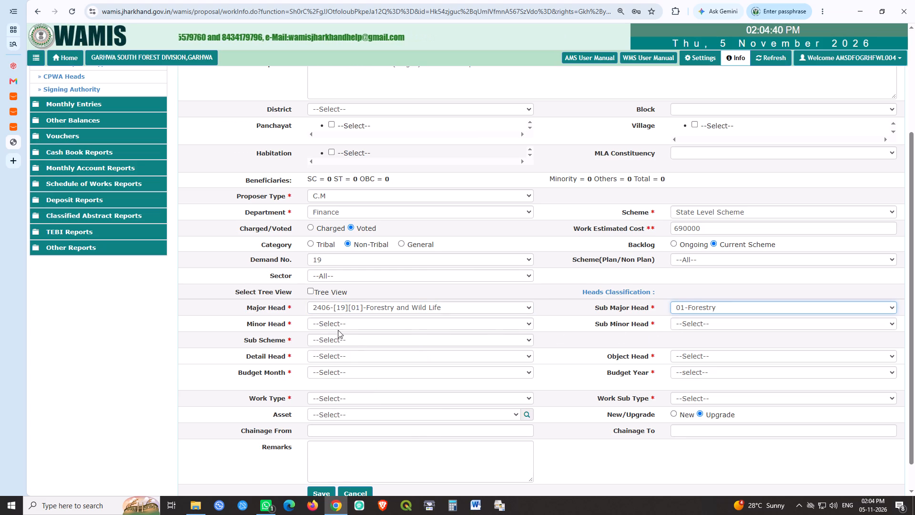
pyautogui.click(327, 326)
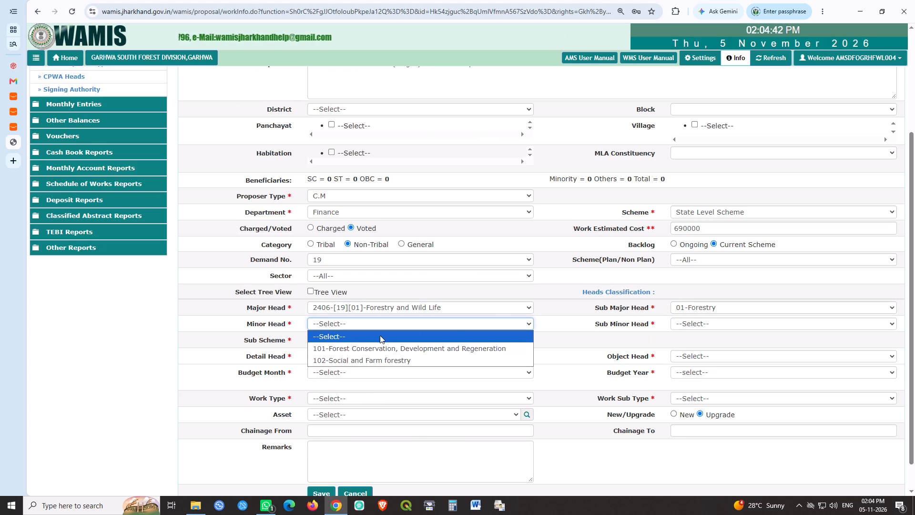
# Set major head 2406-[19](01-789)Forestry and Wild Life, sub major head 01-Pay and Allowances, minor head 789-Special Component Plan for Scheduled Castes, sub minor head 40-Silvicultural Operation.
pyautogui.click(502, 313)
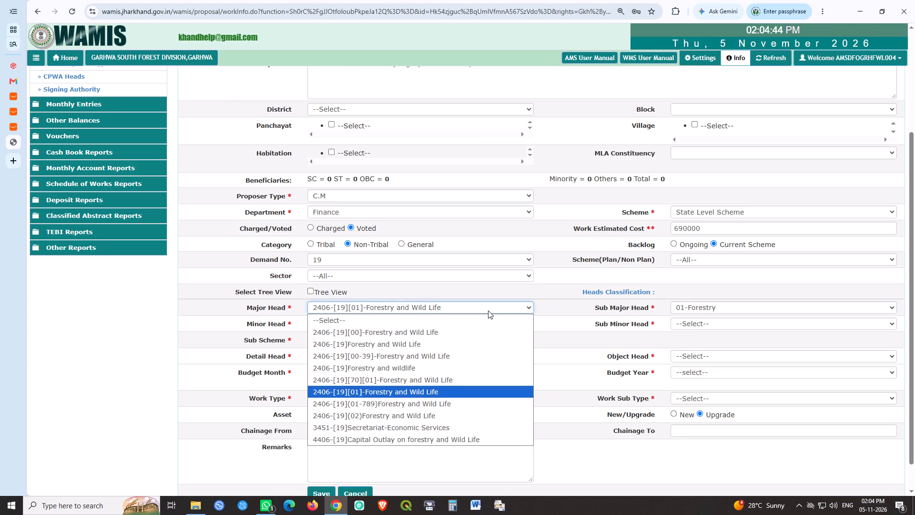
pyautogui.click(392, 403)
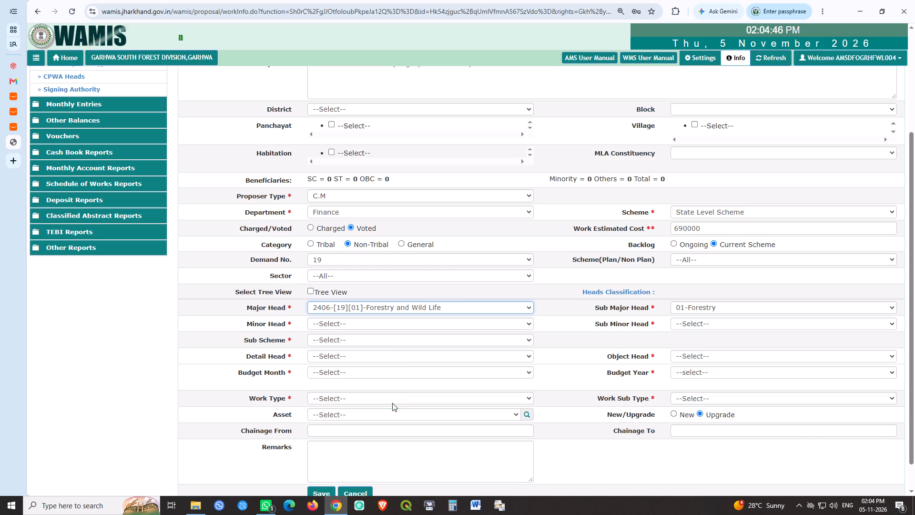
pyautogui.click(707, 306)
pyautogui.click(697, 326)
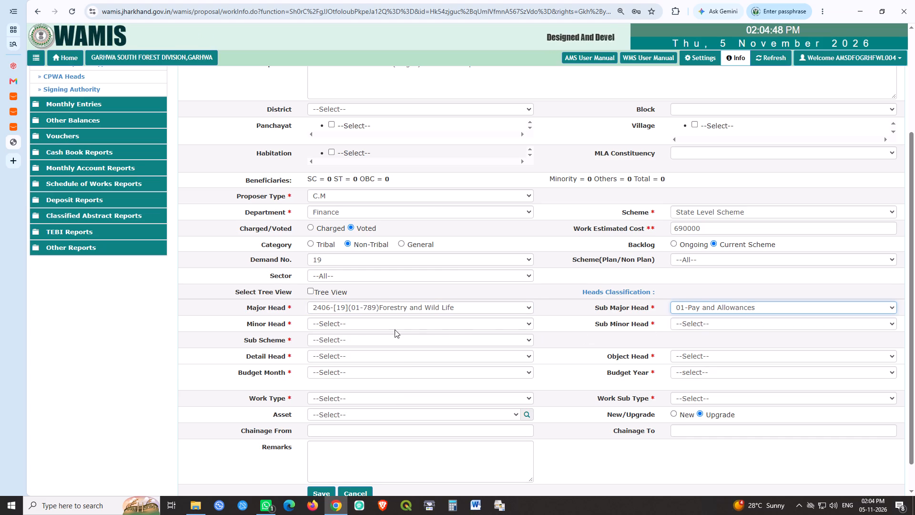
pyautogui.click(390, 327)
pyautogui.click(366, 347)
pyautogui.click(693, 325)
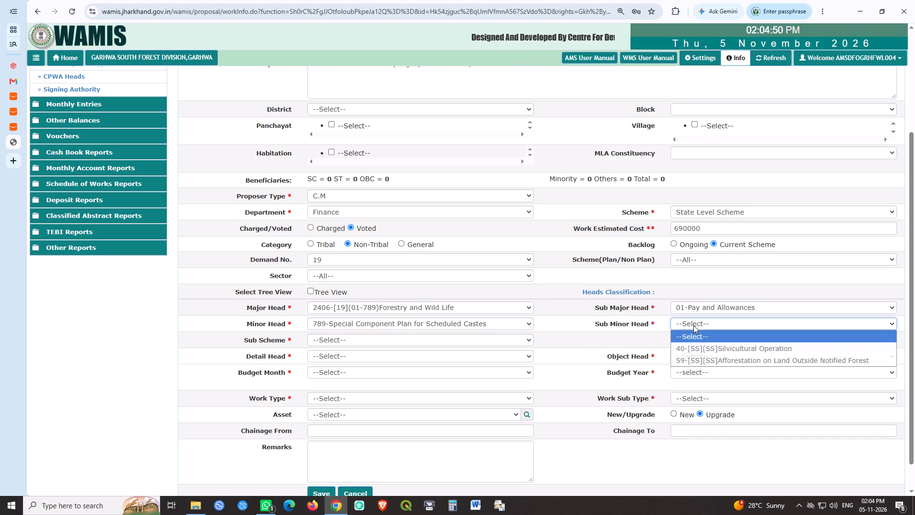
pyautogui.click(688, 346)
# Set the sub scheme to 01 - SILIVICULTURAL OPRATION, detail head to 01-Pay and Allowances and object head to 03-Wages.
pyautogui.click(385, 342)
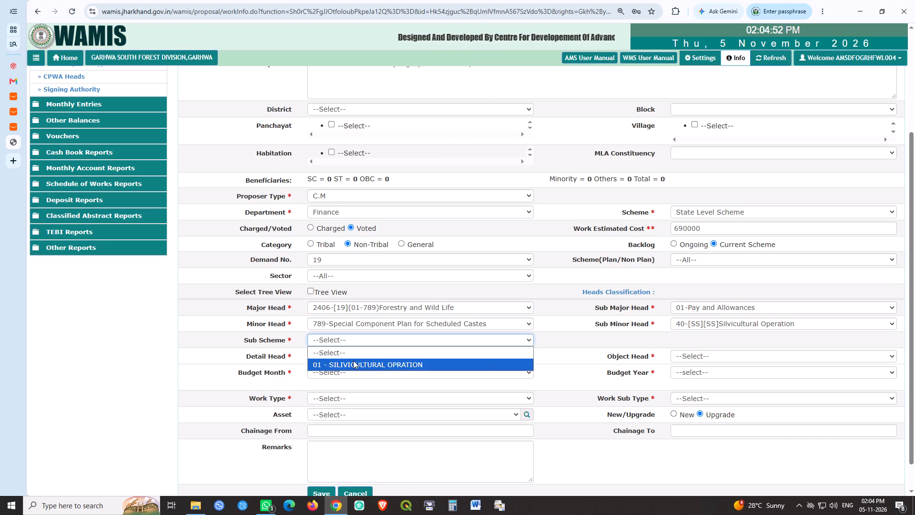
pyautogui.click(353, 360)
pyautogui.click(356, 355)
pyautogui.click(347, 377)
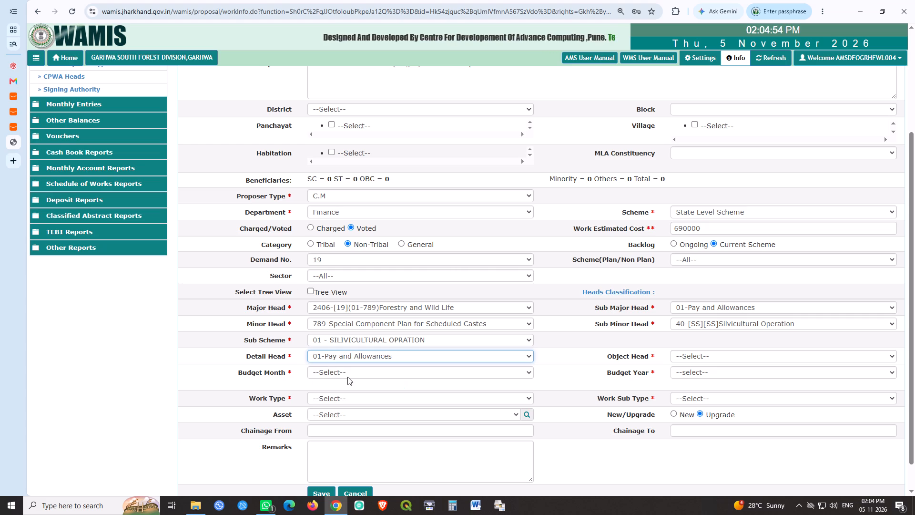
pyautogui.click(697, 356)
pyautogui.click(691, 379)
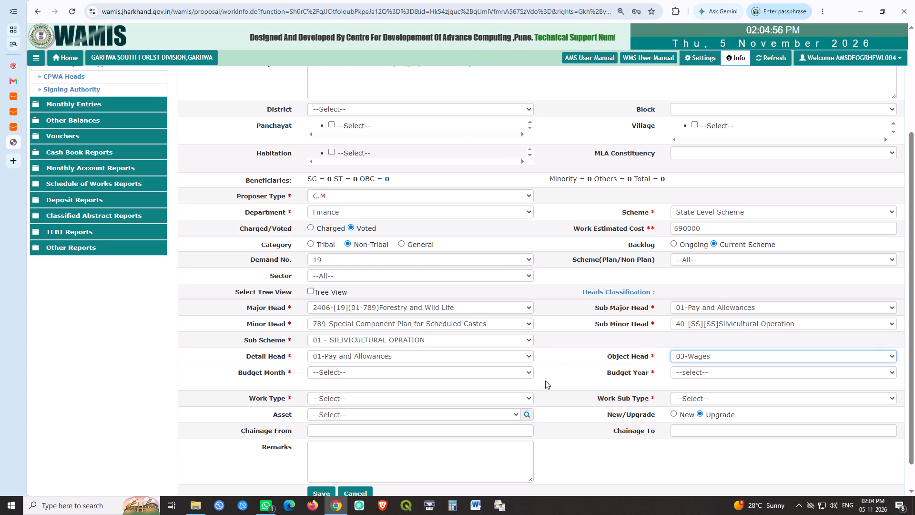
# Set the budget month to August and the budget year to 2026.
pyautogui.click(336, 378)
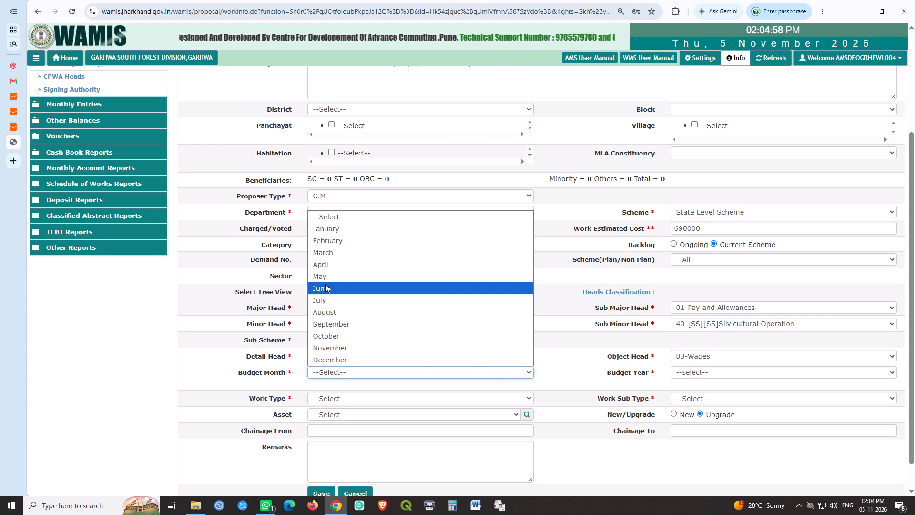
pyautogui.click(331, 317)
pyautogui.click(686, 369)
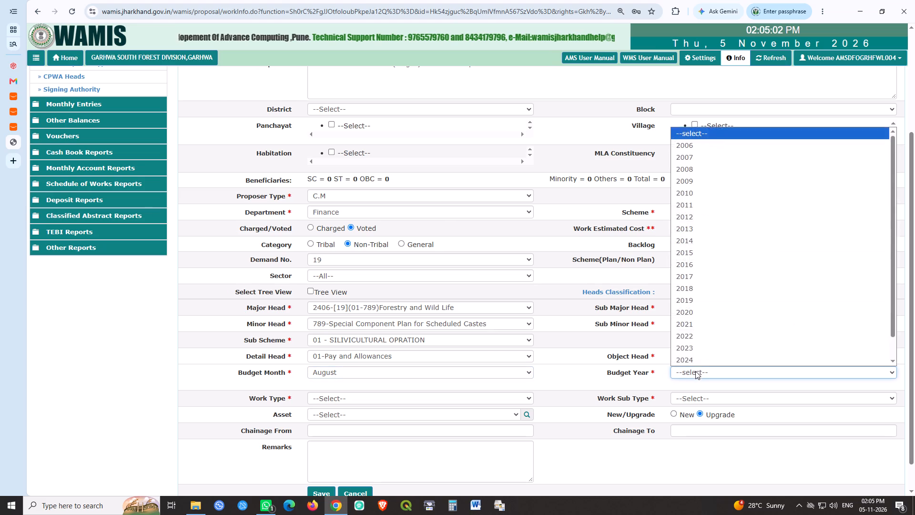
pyautogui.scroll(-5, 696, 317)
pyautogui.click(693, 357)
pyautogui.click(576, 382)
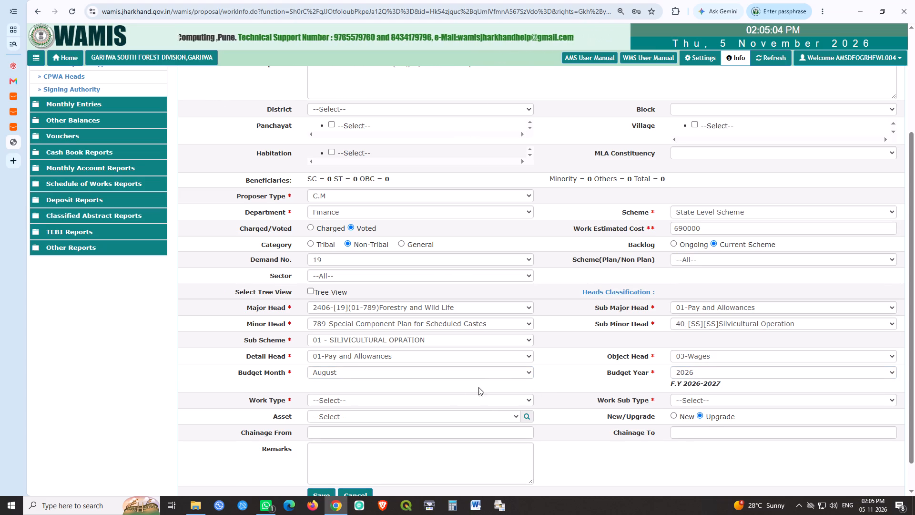
# Set the work type to FOREST and work sub type to OTHERS, and save the 496 wages proposal.
pyautogui.click(416, 395)
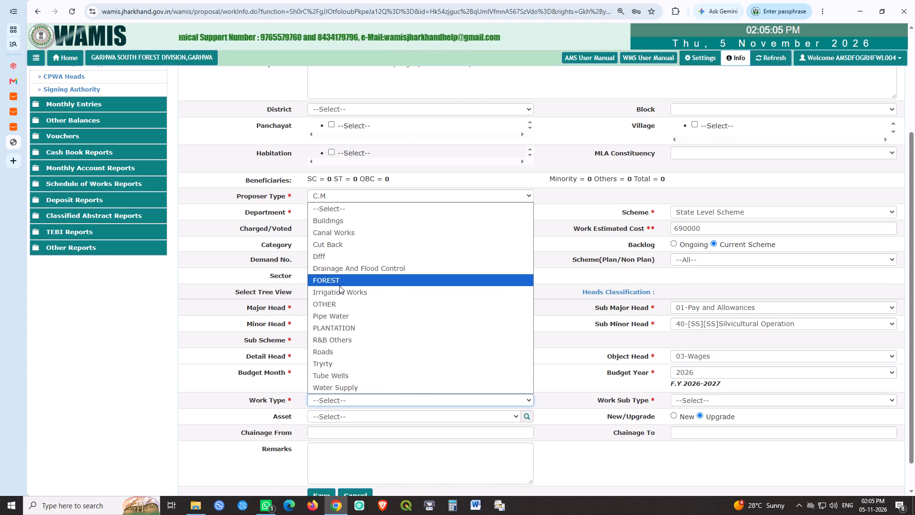
pyautogui.click(339, 286)
pyautogui.click(694, 403)
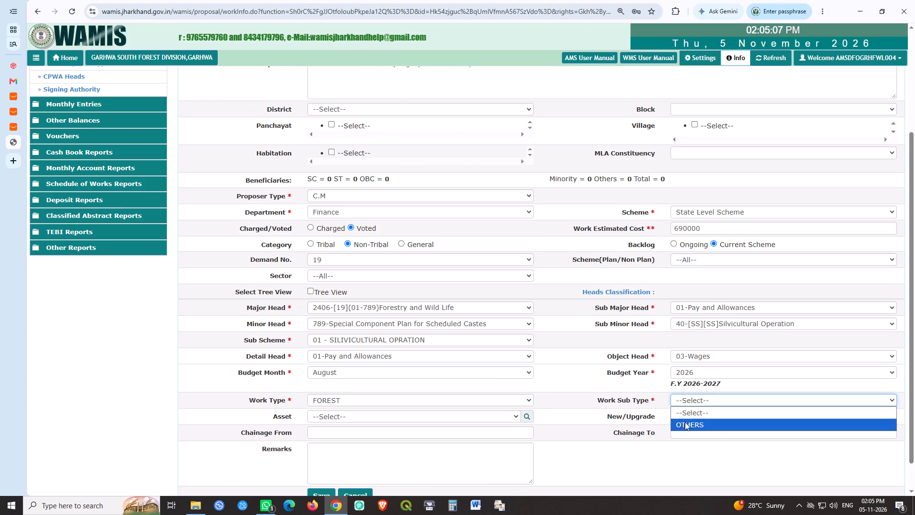
pyautogui.click(684, 422)
pyautogui.click(587, 381)
pyautogui.scroll(-4, 595, 376)
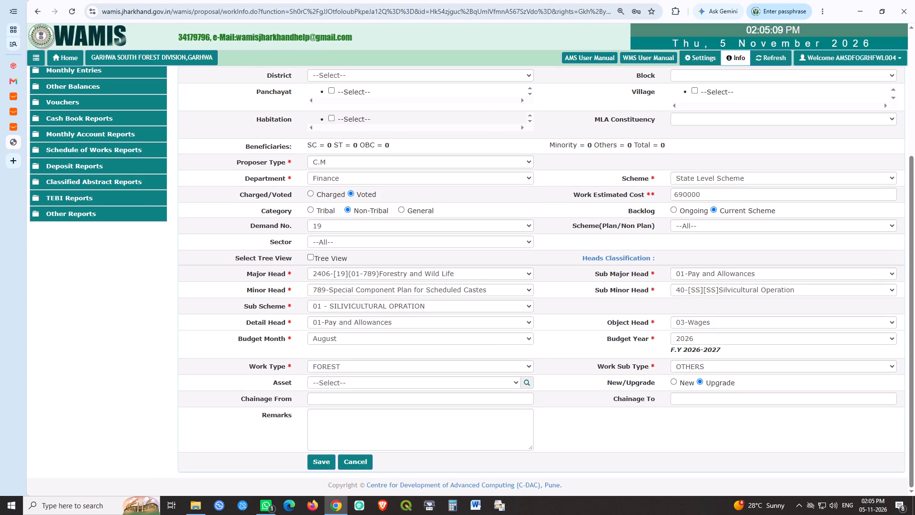
pyautogui.click(318, 458)
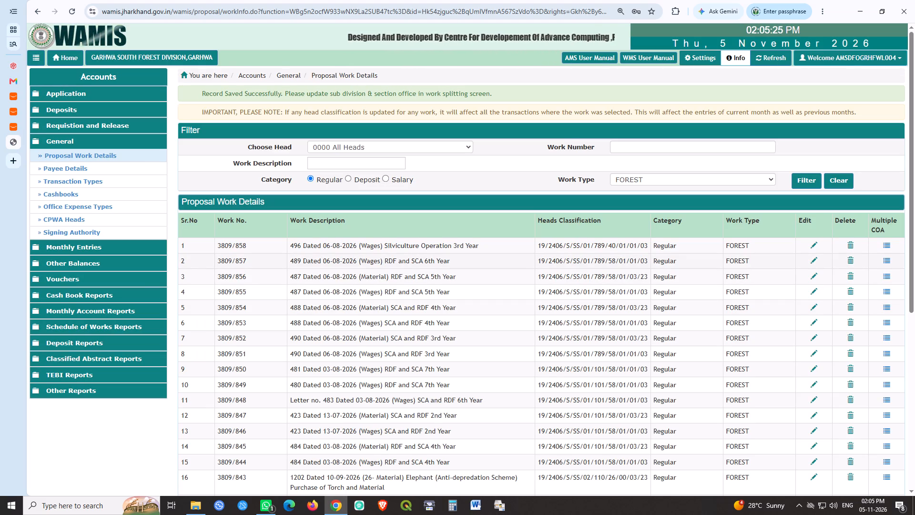
# Add a new work proposal with the description "496 Dated 06-08-2026 (Material) Silviculture Operation 3rd Year".
pyautogui.scroll(-13, 346, 274)
pyautogui.click(196, 468)
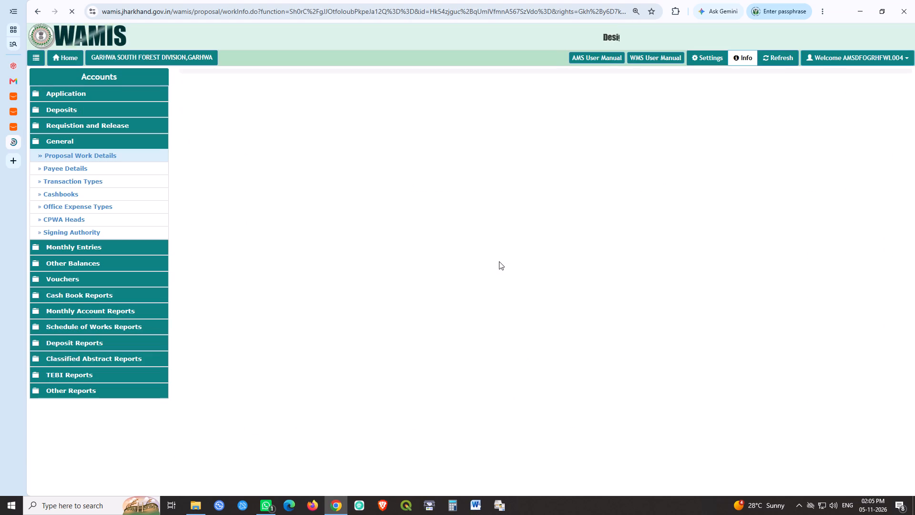
pyautogui.click(381, 211)
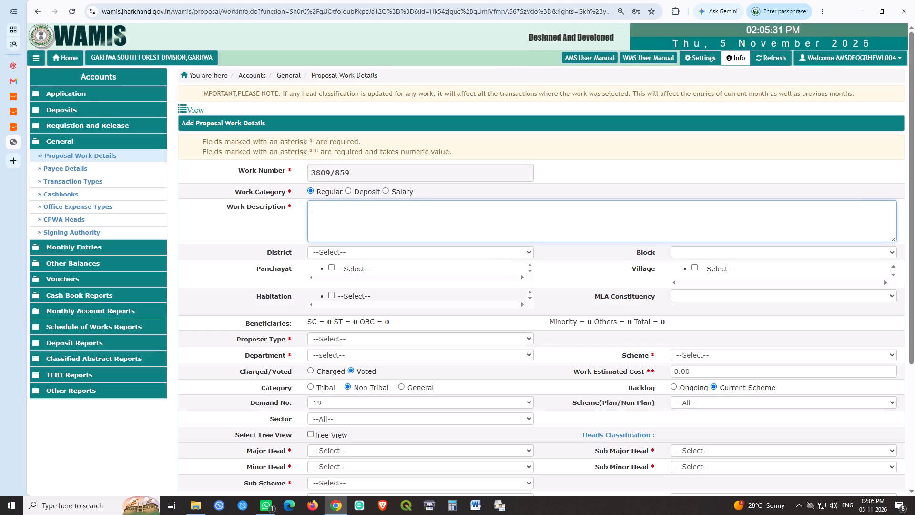
pyautogui.write('496 Dated')
pyautogui.press('space')
pyautogui.write('06-08-2026')
pyautogui.press('space')
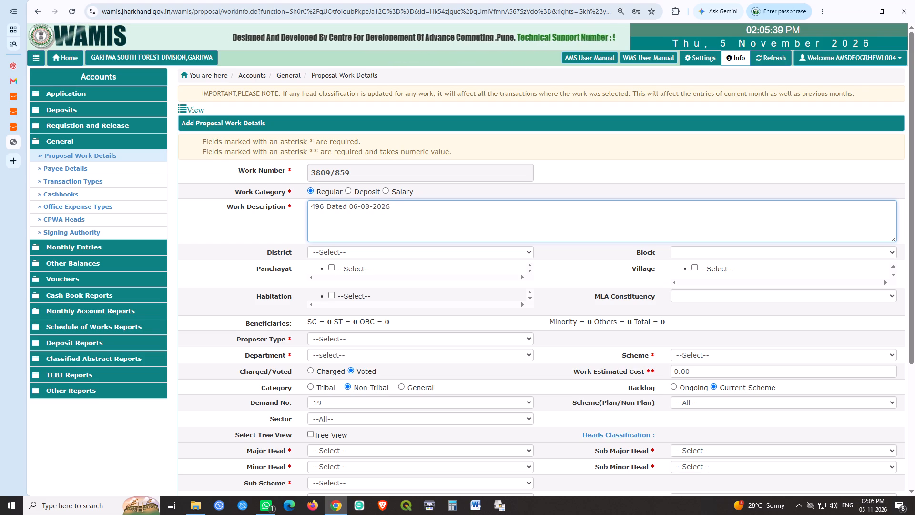
pyautogui.write('(Material)')
pyautogui.press('space')
pyautogui.write('Sivli')
pyautogui.press('BackSpace')
pyautogui.press('BackSpace')
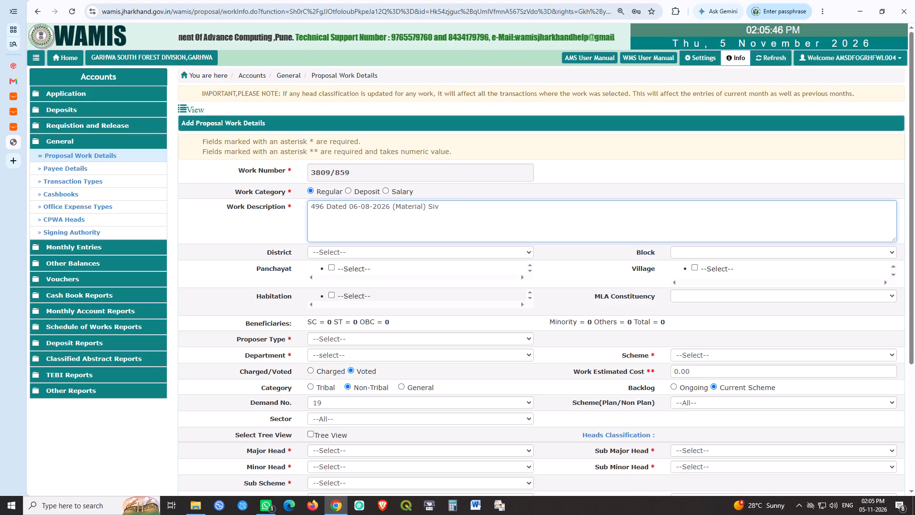
pyautogui.write('vi')
pyautogui.press('BackSpace')
pyautogui.press('BackSpace')
pyautogui.press('BackSpace')
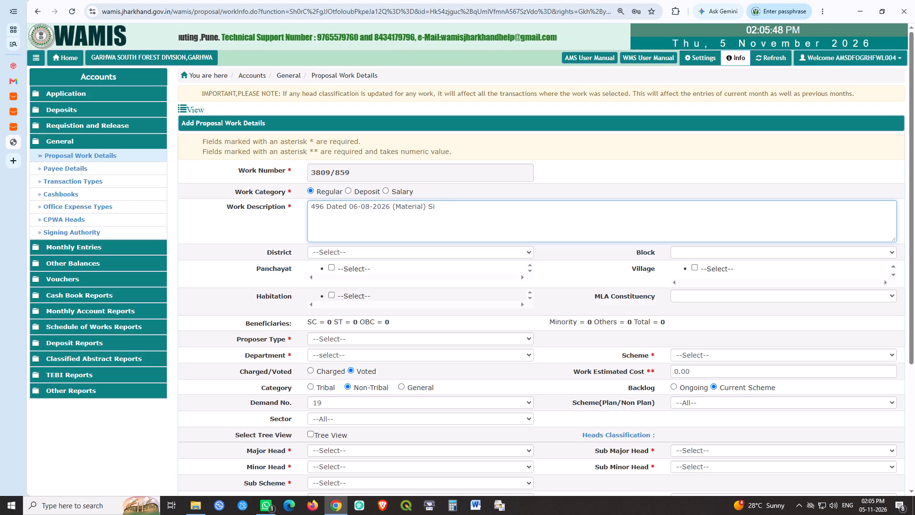
pyautogui.write('lviculture Operation')
pyautogui.press('space')
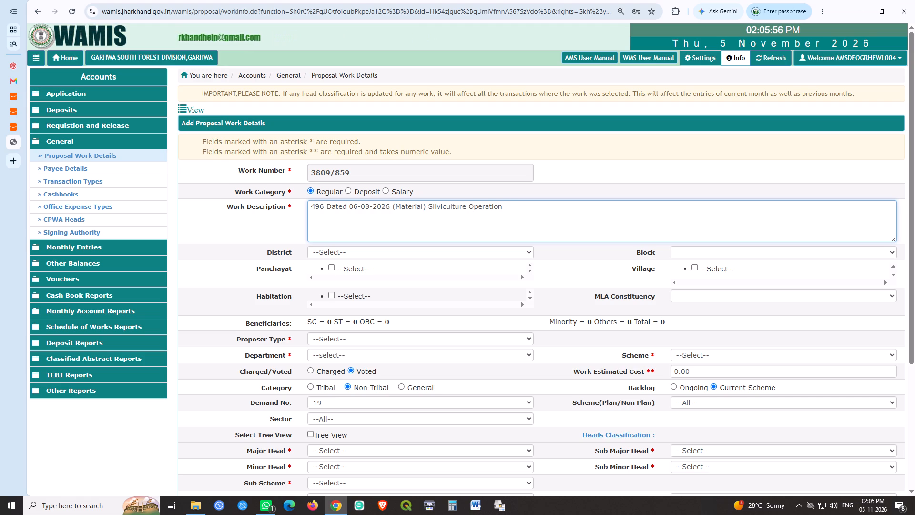
pyautogui.write('3rd')
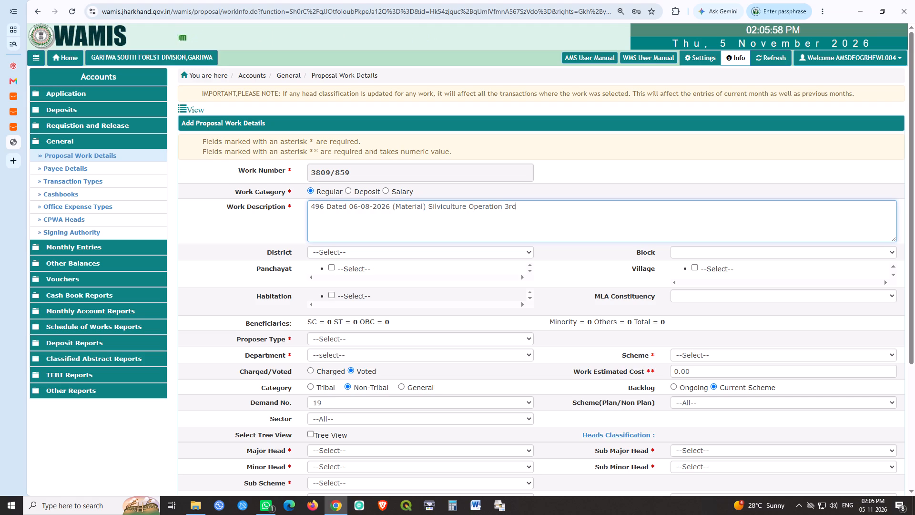
pyautogui.press('space')
pyautogui.write('Year')
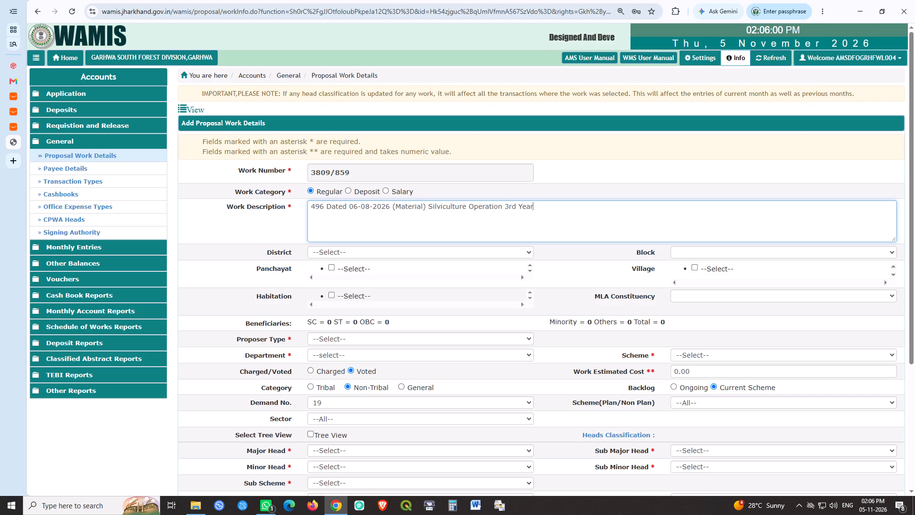
# Set the proposer type to C.M, department to Forest, scheme to State Level Scheme and work estimated cost to 20000.
pyautogui.click(343, 336)
pyautogui.press('c')
pyautogui.press('Tab')
pyautogui.press('Tab')
pyautogui.write('ff')
pyautogui.press('Tab')
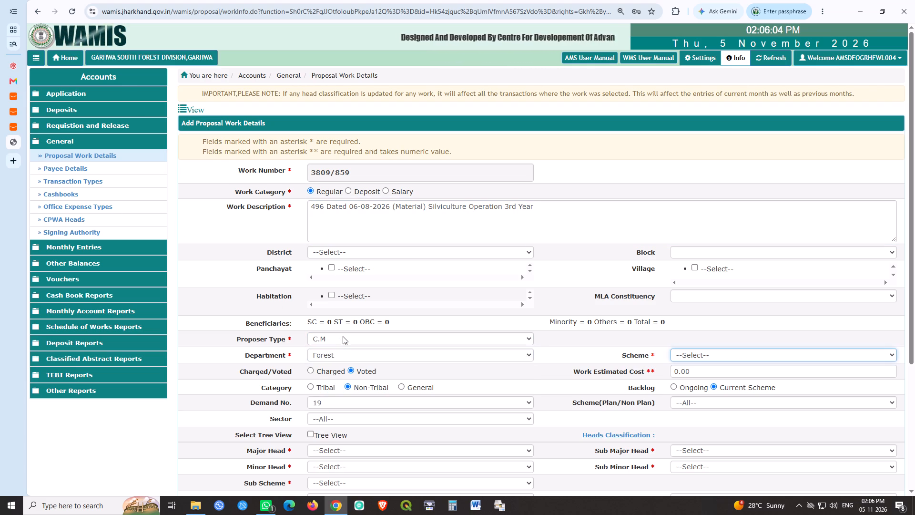
pyautogui.press('s')
pyautogui.press('Tab')
pyautogui.press('Tab')
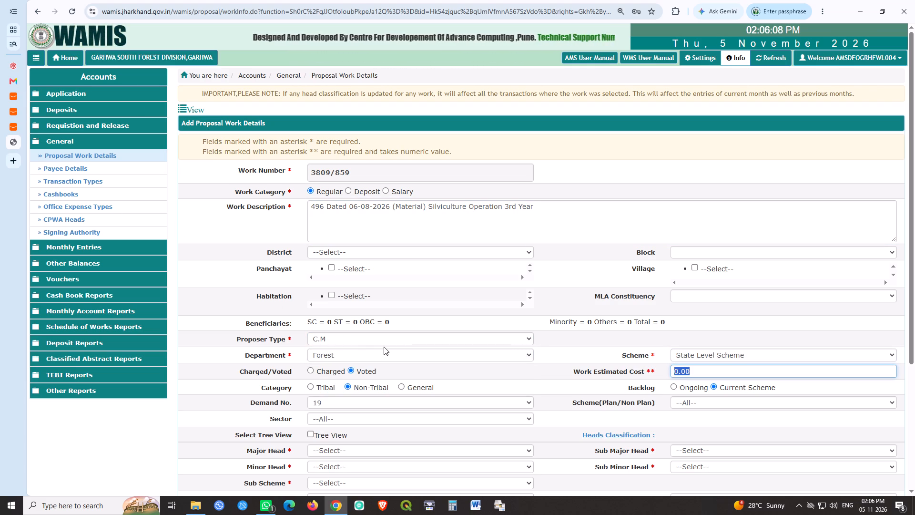
pyautogui.write('20000')
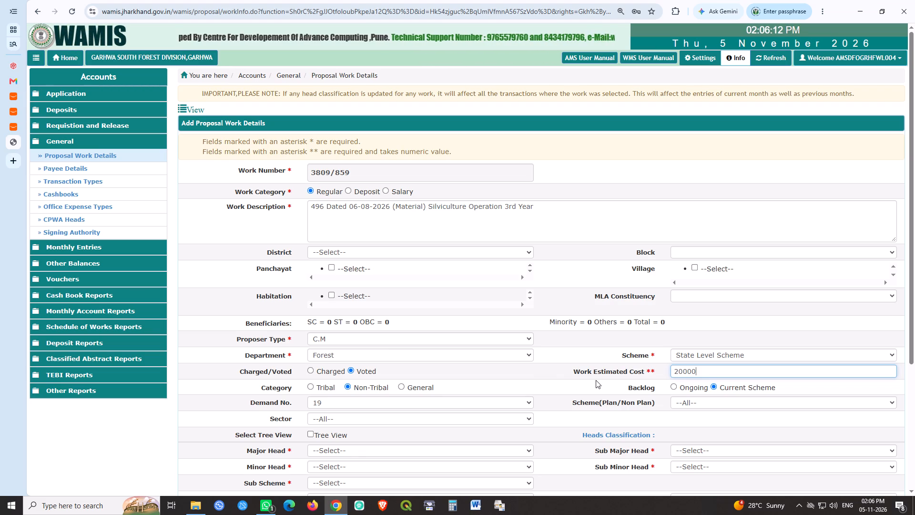
pyautogui.click(569, 390)
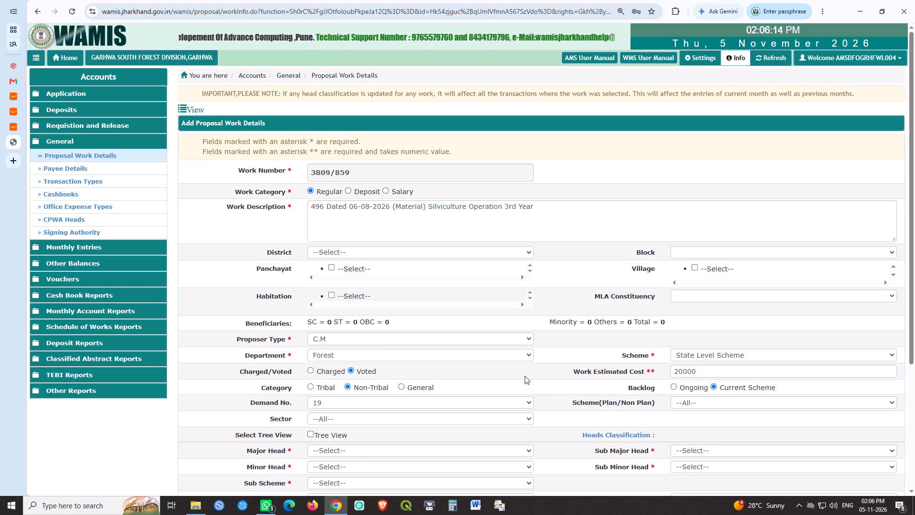
# Set the major head to 2406-[19](01-789)Forestry and Wild Life and the sub major head to 01-Pay and Allowances.
pyautogui.scroll(-3, 521, 376)
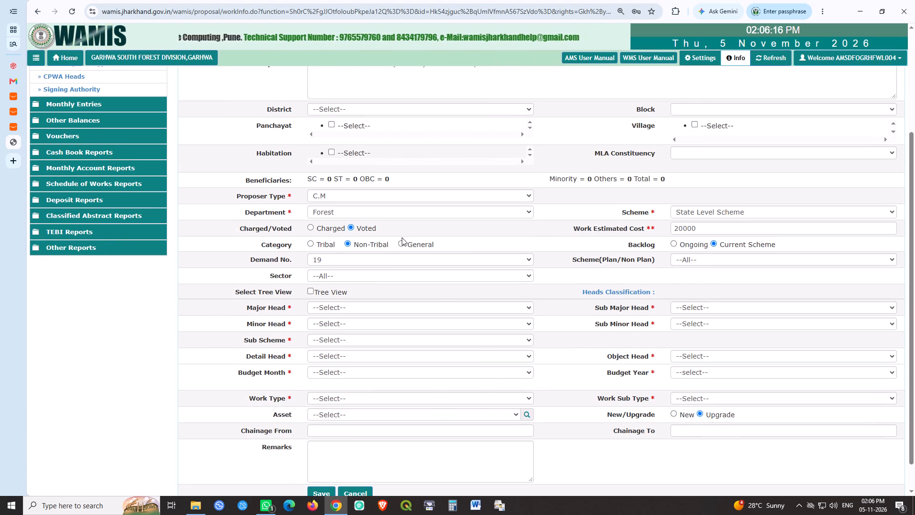
pyautogui.click(337, 312)
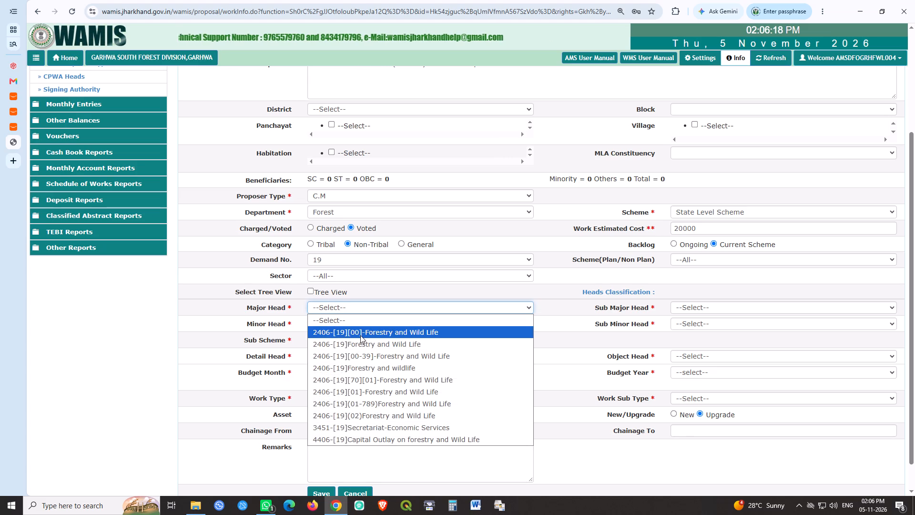
pyautogui.click(360, 335)
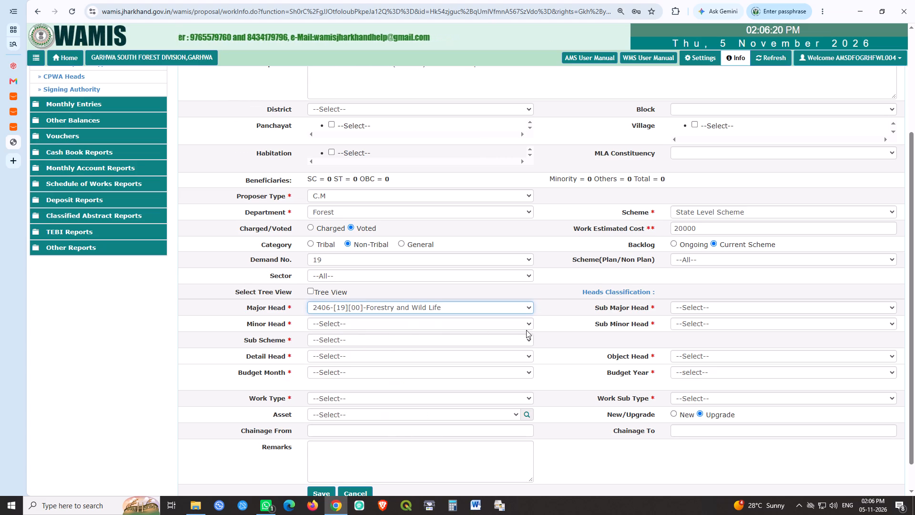
pyautogui.click(486, 307)
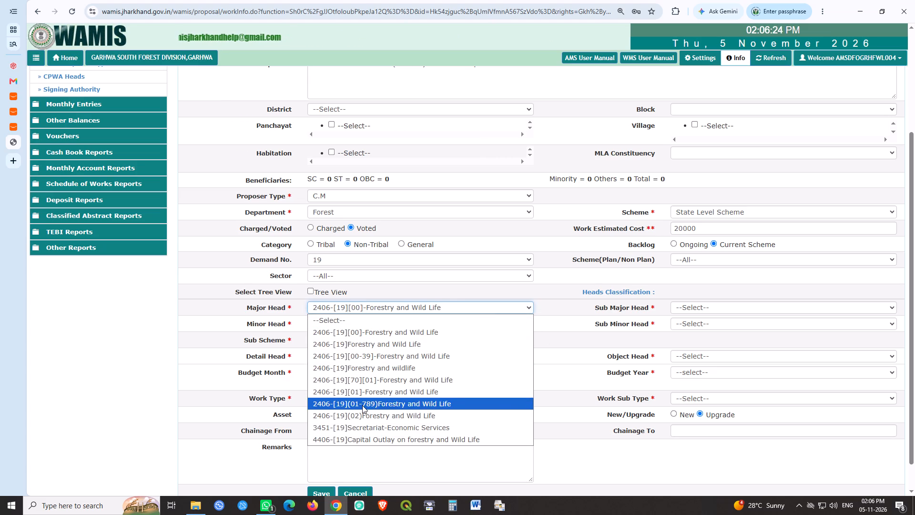
pyautogui.click(362, 405)
pyautogui.click(695, 309)
pyautogui.click(702, 332)
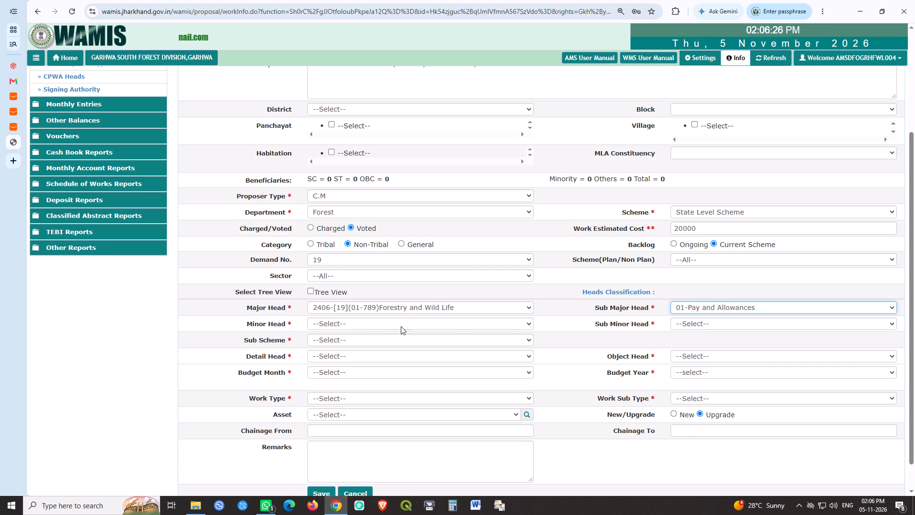
# Set the minor head to 789-Special Component Plan for Scheduled Castes and the sub minor head to 40-[SS][SS]Silvicultural Operation.
pyautogui.click(373, 326)
pyautogui.click(355, 349)
pyautogui.click(681, 323)
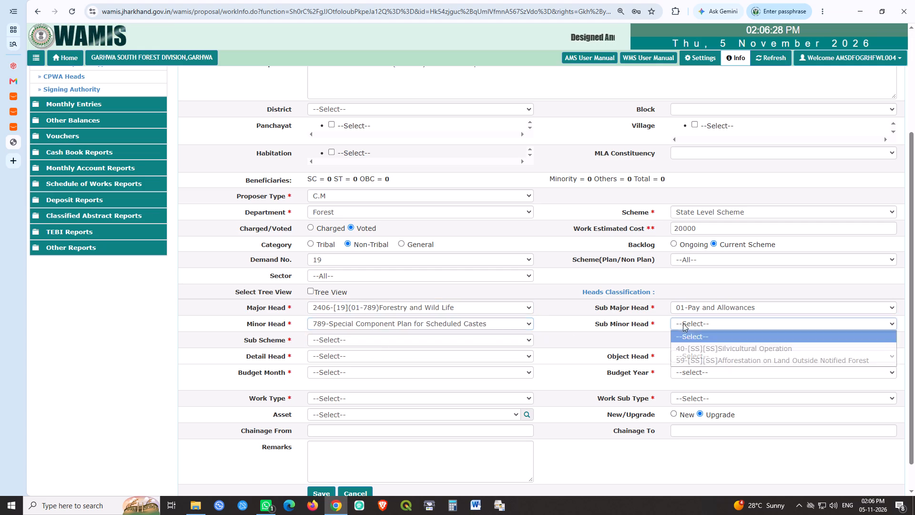
pyautogui.click(680, 347)
# Set the sub scheme to 01 - SILIVICULTURAL OPRATION, detail head to 03-Administrative Expenses and object head to 23-Supply and Material.
pyautogui.click(353, 340)
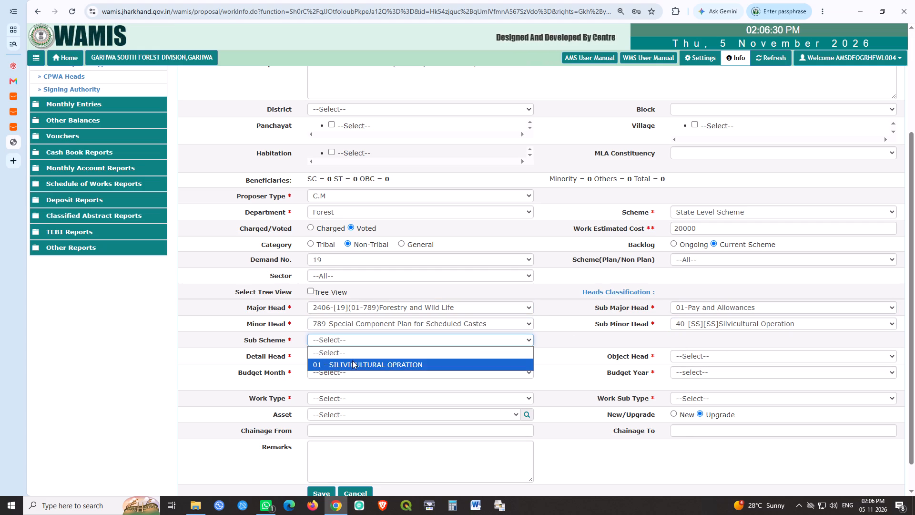
pyautogui.click(352, 360)
pyautogui.click(364, 353)
pyautogui.click(355, 364)
pyautogui.click(353, 363)
pyautogui.click(353, 359)
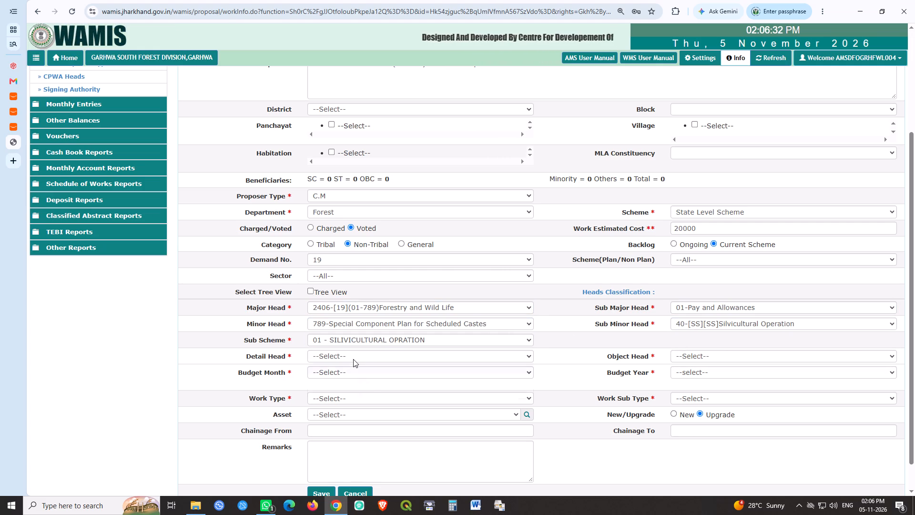
pyautogui.click(352, 391)
pyautogui.scroll(3, 506, 368)
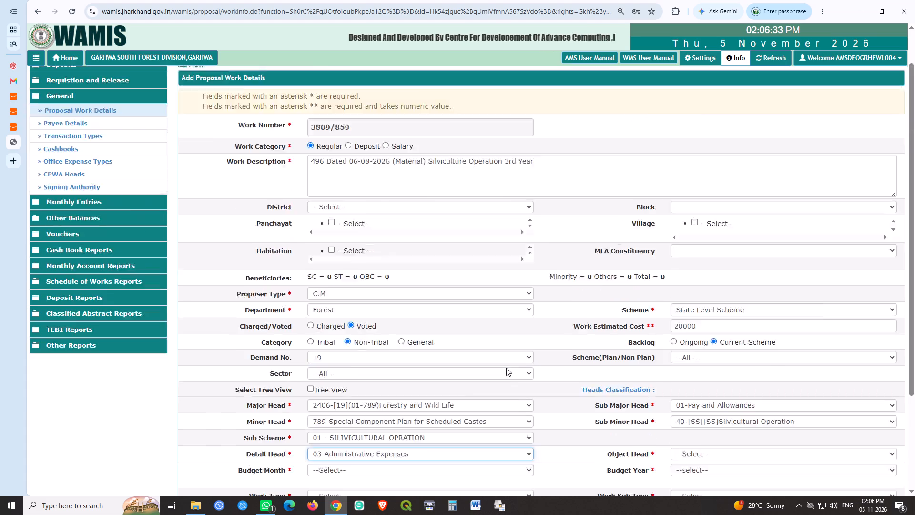
pyautogui.scroll(-4, 459, 317)
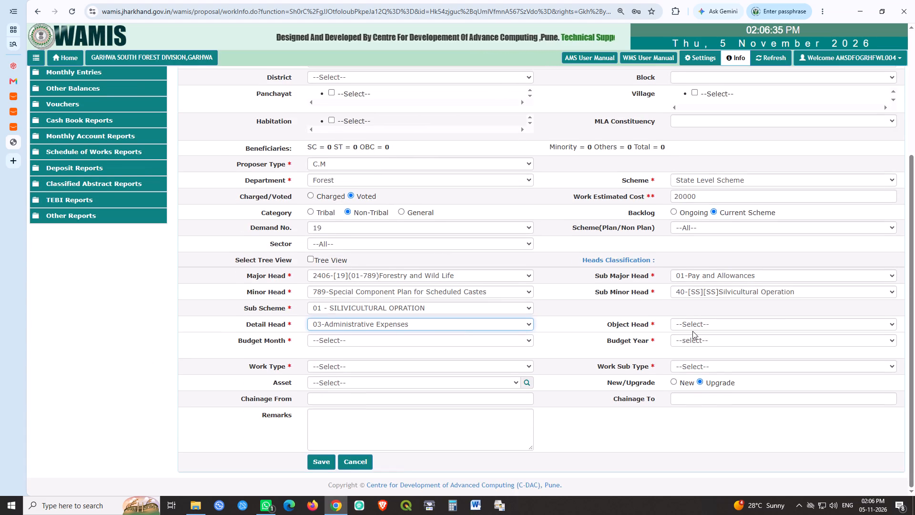
pyautogui.click(712, 323)
pyautogui.click(701, 346)
# Set the budget month to August and the budget year to 2026.
pyautogui.click(374, 344)
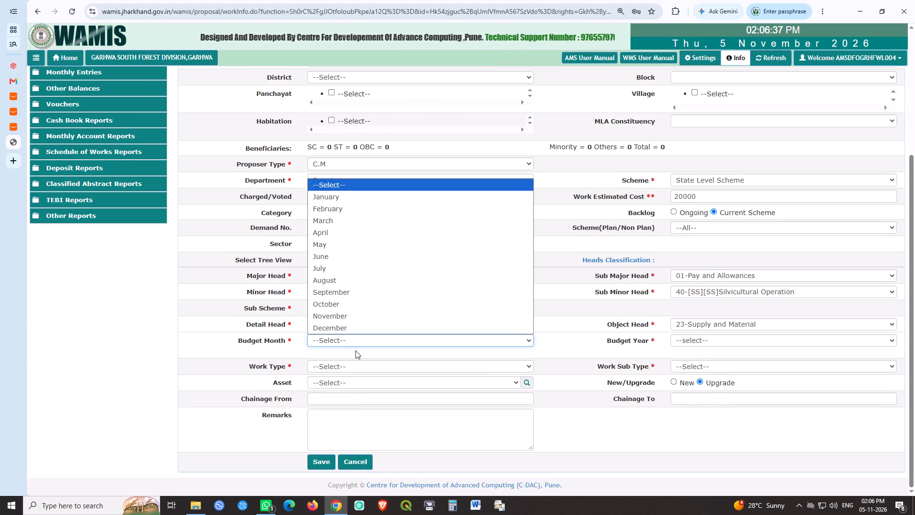
pyautogui.click(340, 284)
pyautogui.click(716, 336)
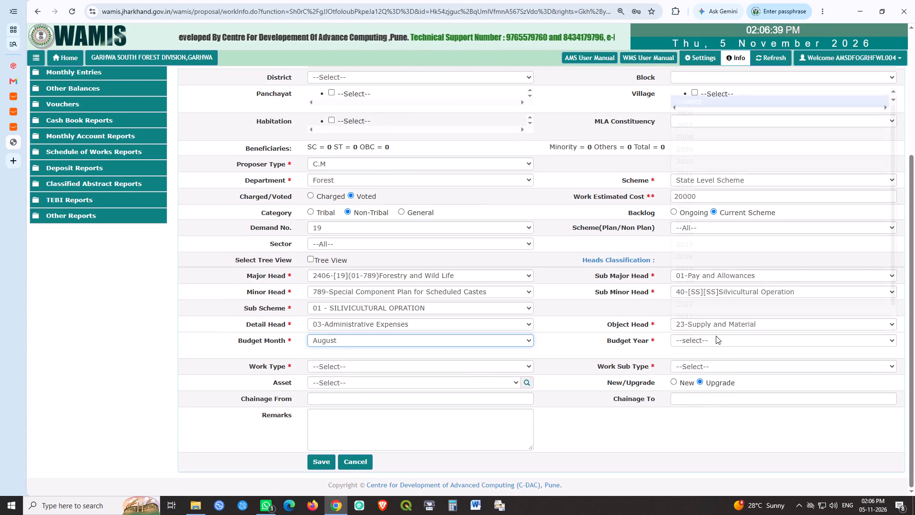
pyautogui.scroll(-5, 692, 309)
pyautogui.click(692, 324)
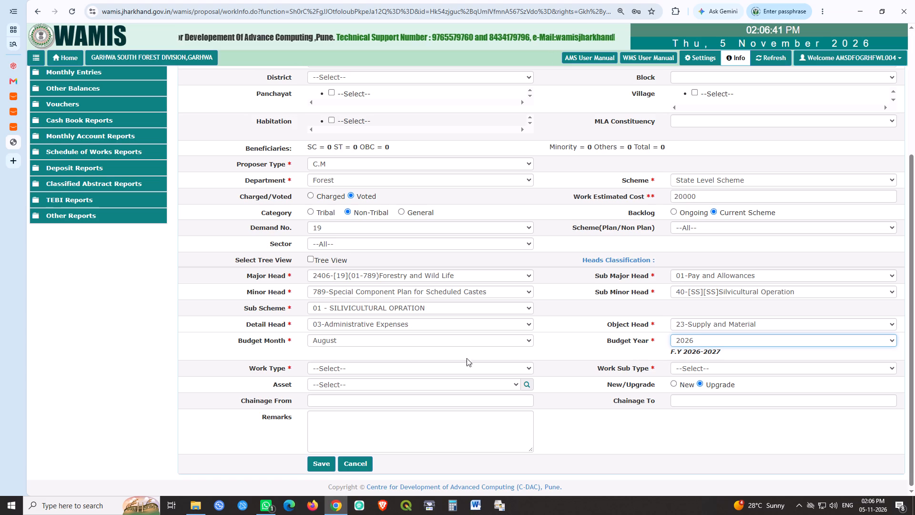
# Set the work type to FOREST, choose the work sub type, and save the 496 material proposal.
pyautogui.click(362, 364)
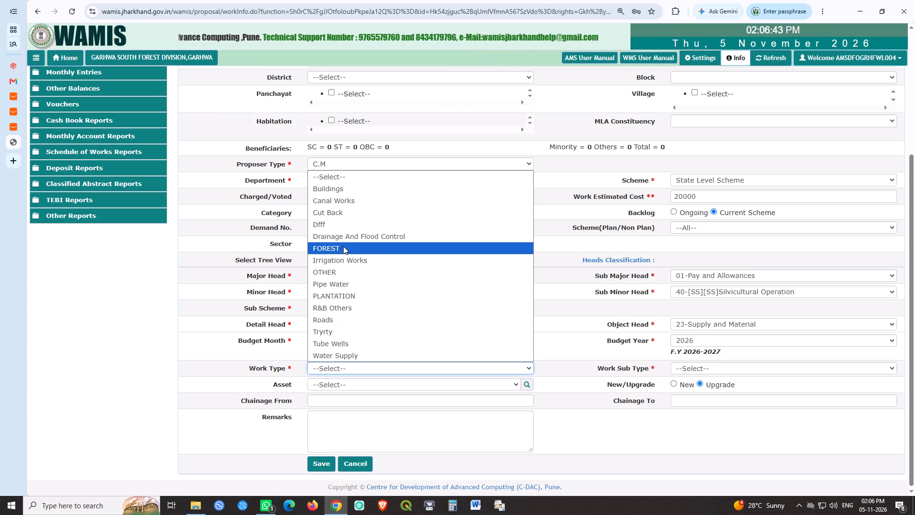
pyautogui.click(343, 246)
pyautogui.click(693, 367)
pyautogui.click(692, 388)
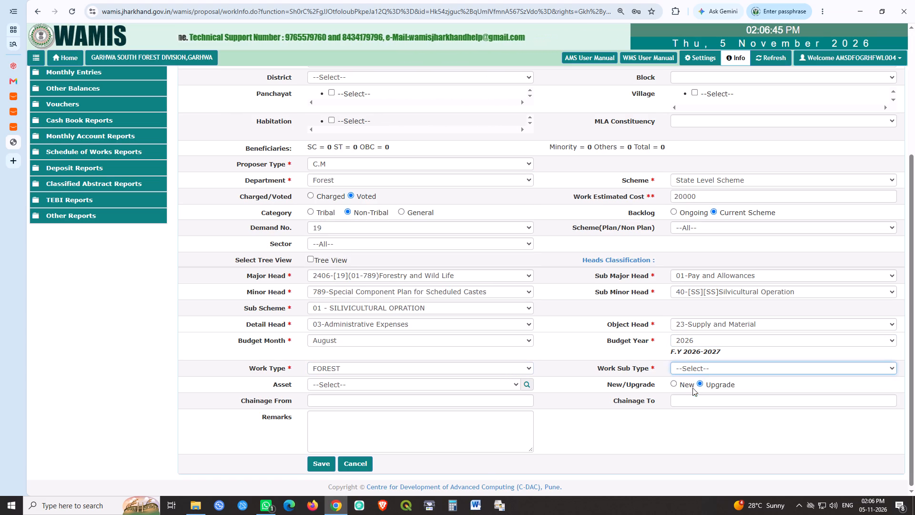
pyautogui.scroll(-2, 326, 429)
pyautogui.click(320, 461)
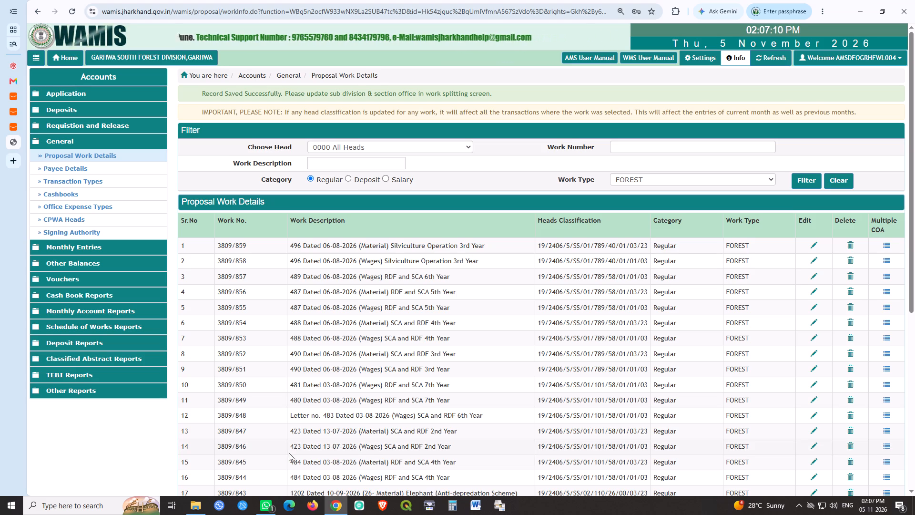
# Add a new work proposal with the description "492 Dated 06-08-2026 (Wages) Silviculture Operation 4th Year".
pyautogui.scroll(-13, 231, 514)
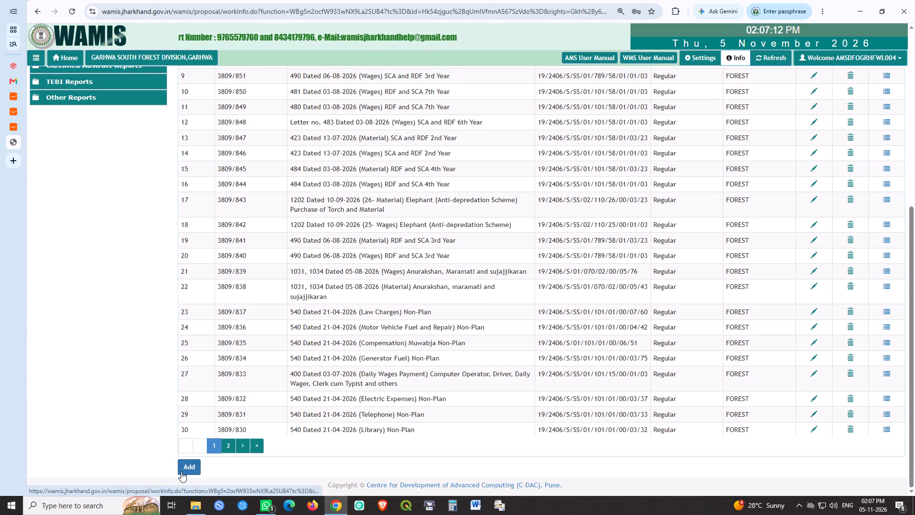
pyautogui.click(181, 472)
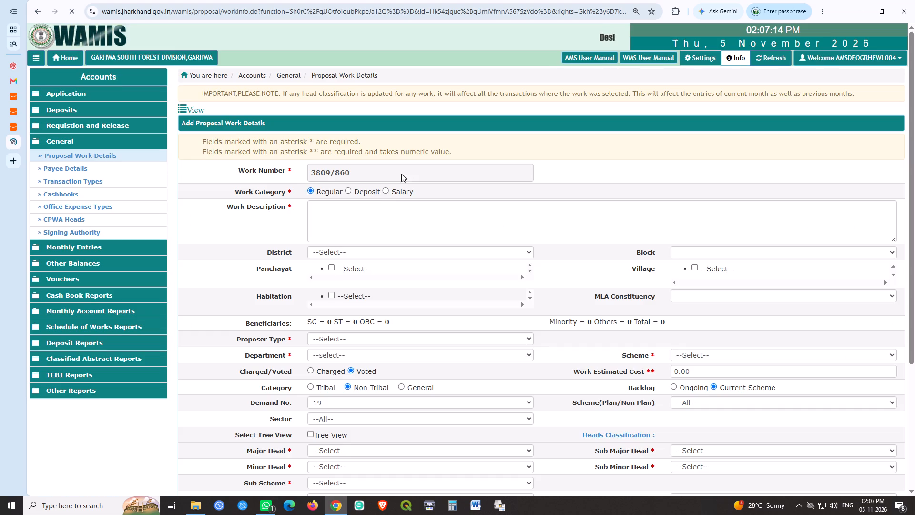
pyautogui.click(386, 204)
pyautogui.write('492 Dated')
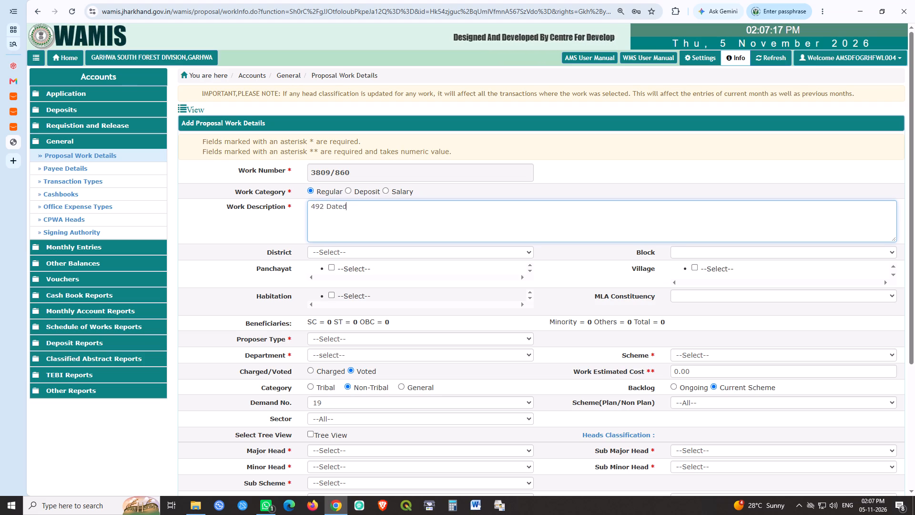
pyautogui.press('space')
pyautogui.write('06-08-2026 (')
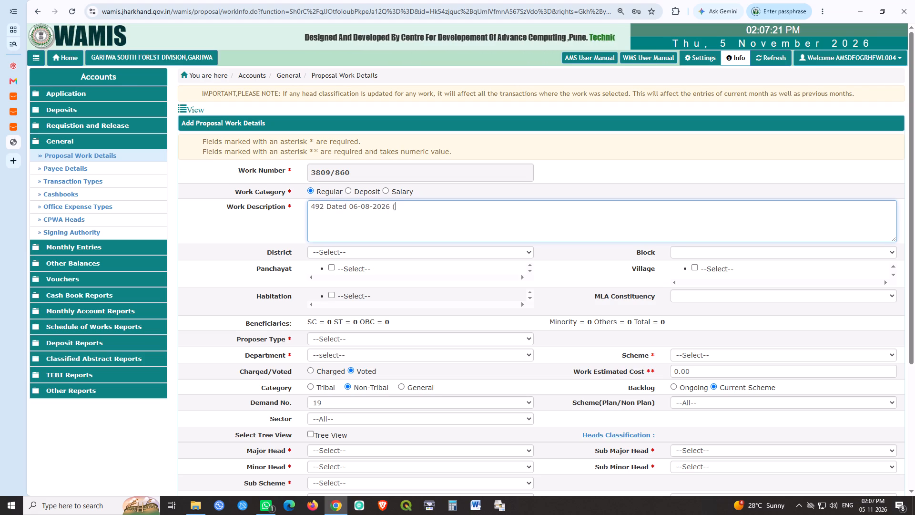
pyautogui.write('Wages)')
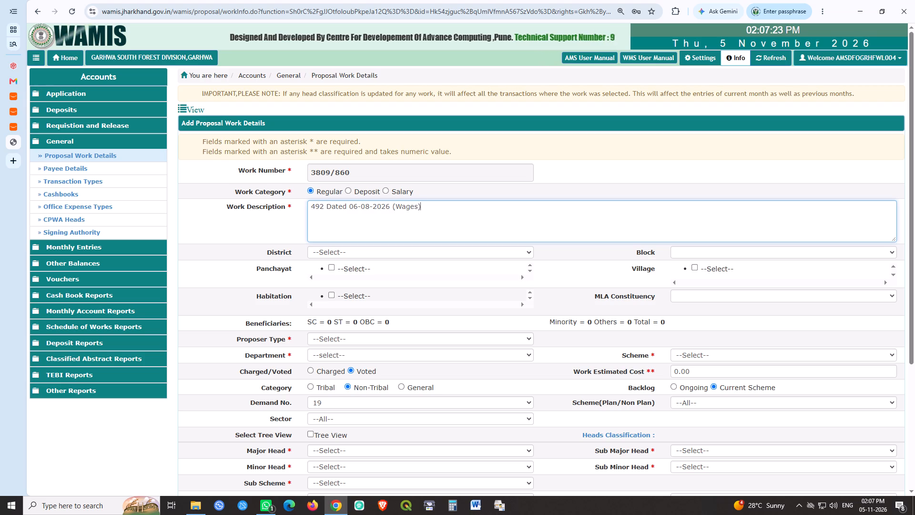
pyautogui.press('space')
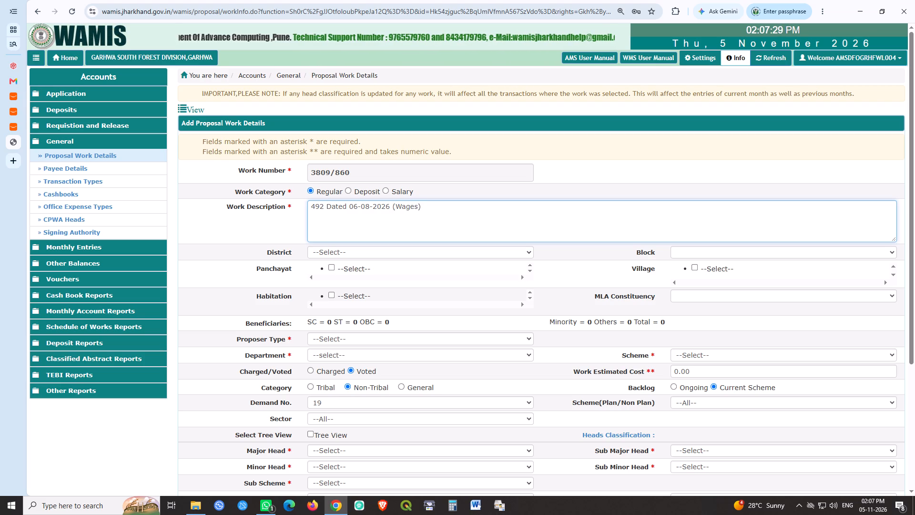
pyautogui.write('Sivlic')
pyautogui.press('BackSpace')
pyautogui.press('BackSpace')
pyautogui.press('BackSpace')
pyautogui.press('BackSpace')
pyautogui.write('lviculture Operation')
pyautogui.press('space')
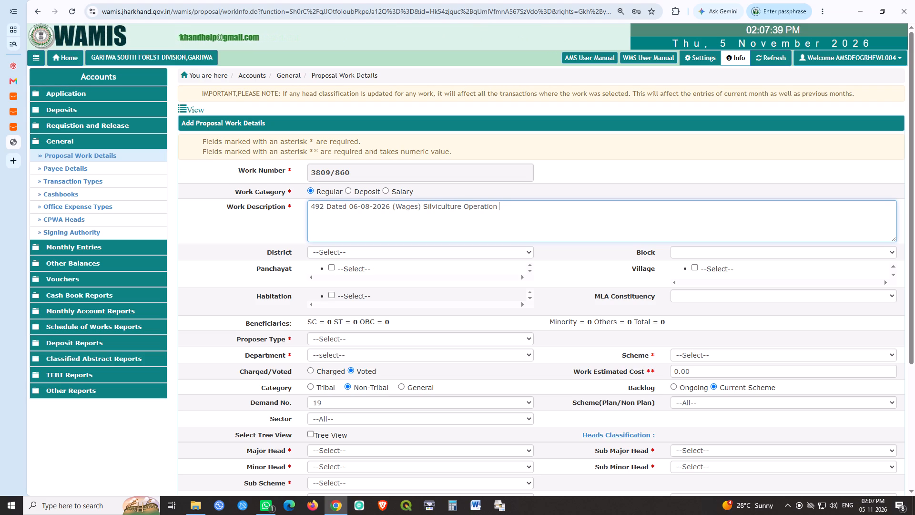
pyautogui.write('4th Year')
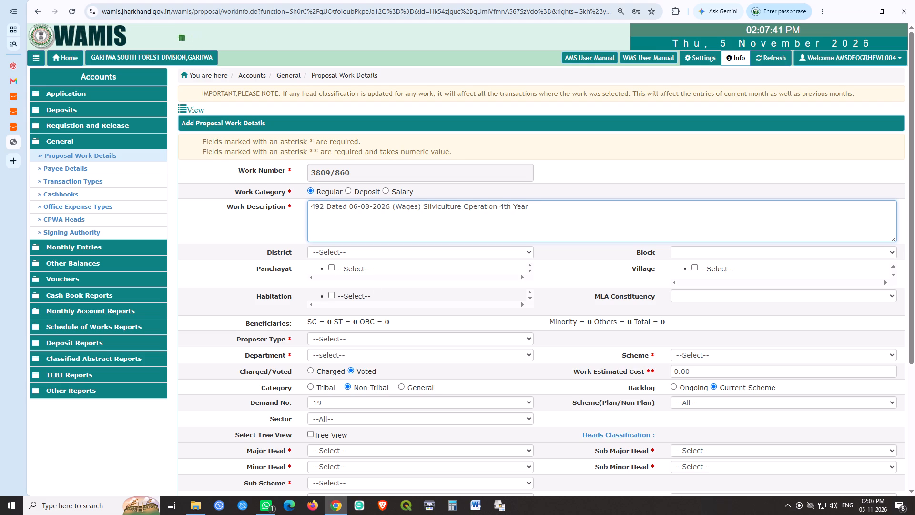
# Set the proposer type to C.M, department to Forest, scheme to State Level Scheme and work estimated cost to 2050000.
pyautogui.click(385, 334)
pyautogui.press('c')
pyautogui.press('Tab')
pyautogui.press('Tab')
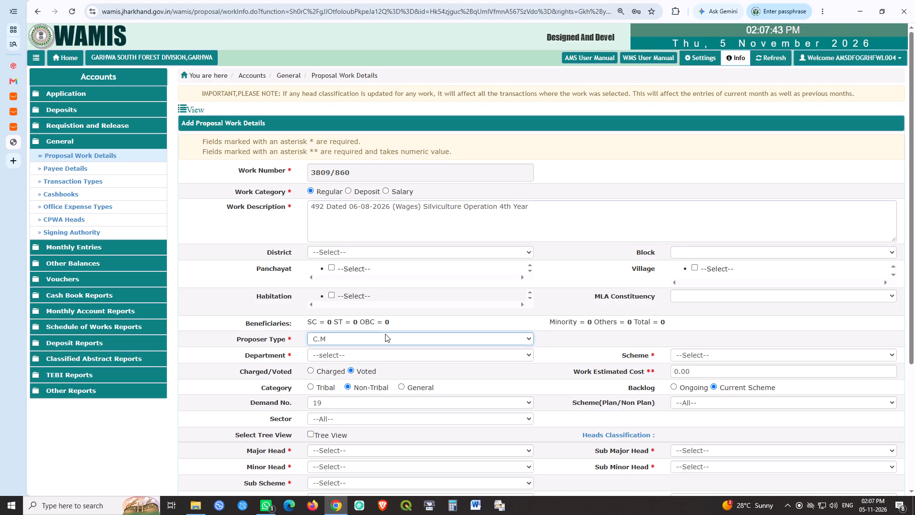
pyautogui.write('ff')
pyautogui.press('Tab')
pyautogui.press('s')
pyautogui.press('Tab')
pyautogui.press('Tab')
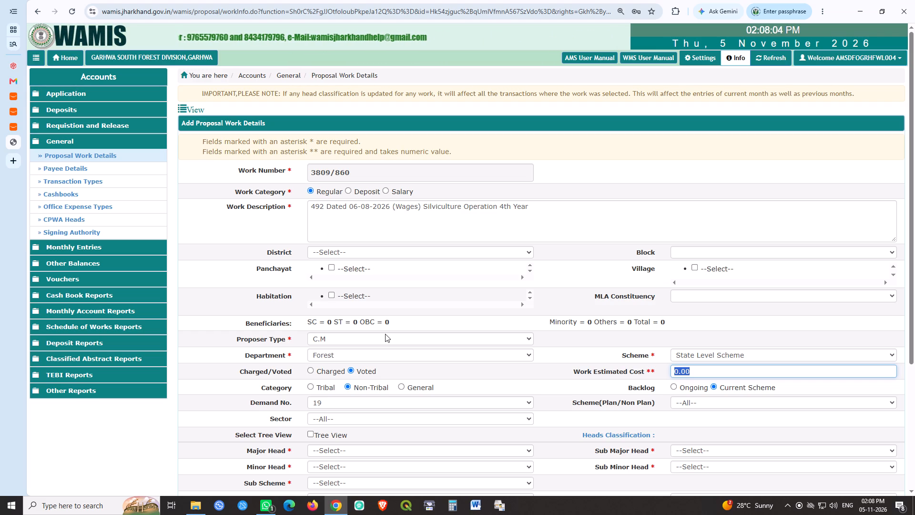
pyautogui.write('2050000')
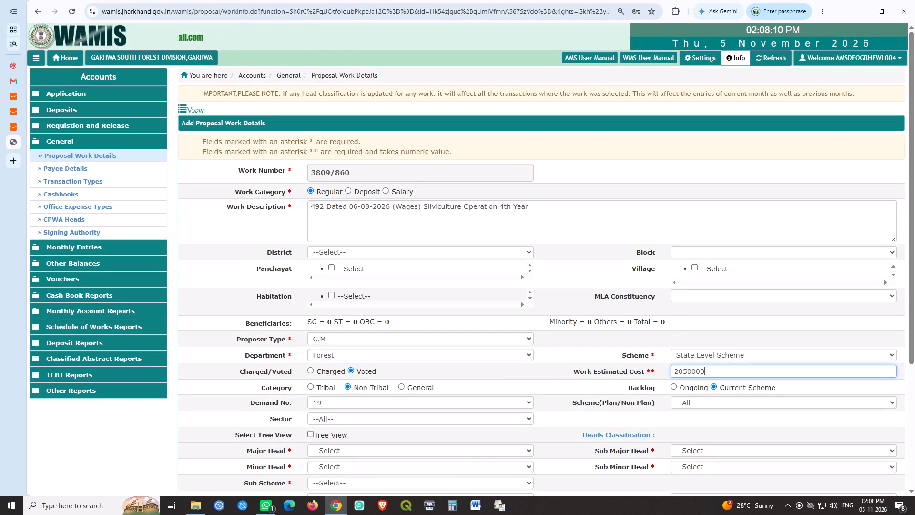
pyautogui.click(569, 356)
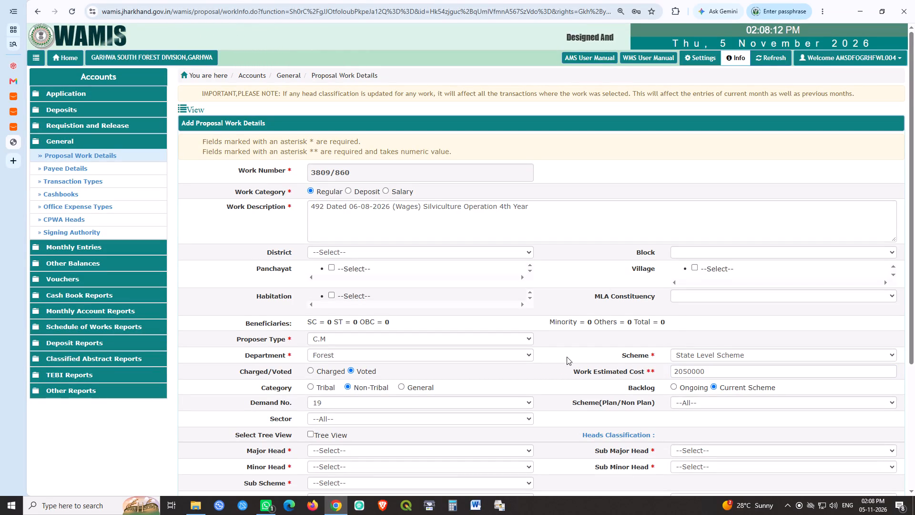
# Set major head 2406-[19](01-789)Forestry and Wild Life, sub major 01-Pay and Allowances, minor 789-Special Component Plan for Scheduled Castes, sub minor 40-[SS][SS]Silvicultural Operation.
pyautogui.scroll(-2, 526, 368)
pyautogui.click(345, 349)
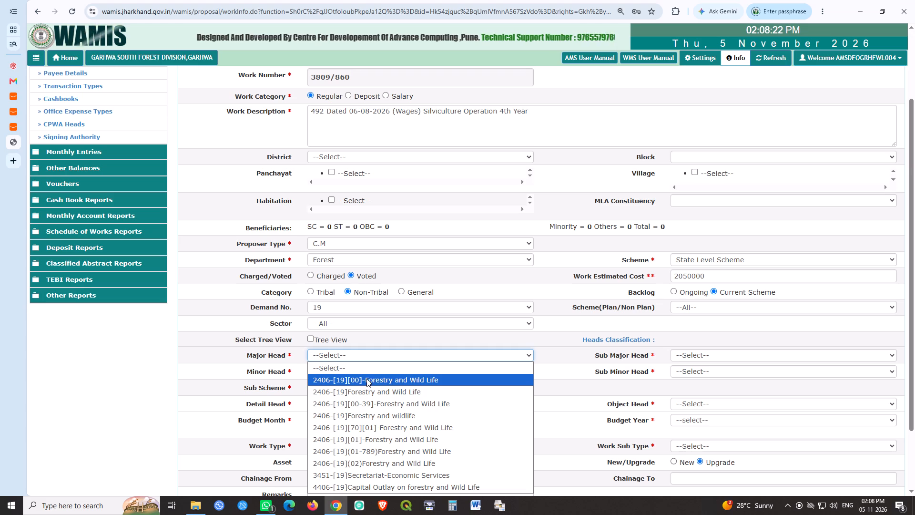
pyautogui.scroll(-2, 374, 391)
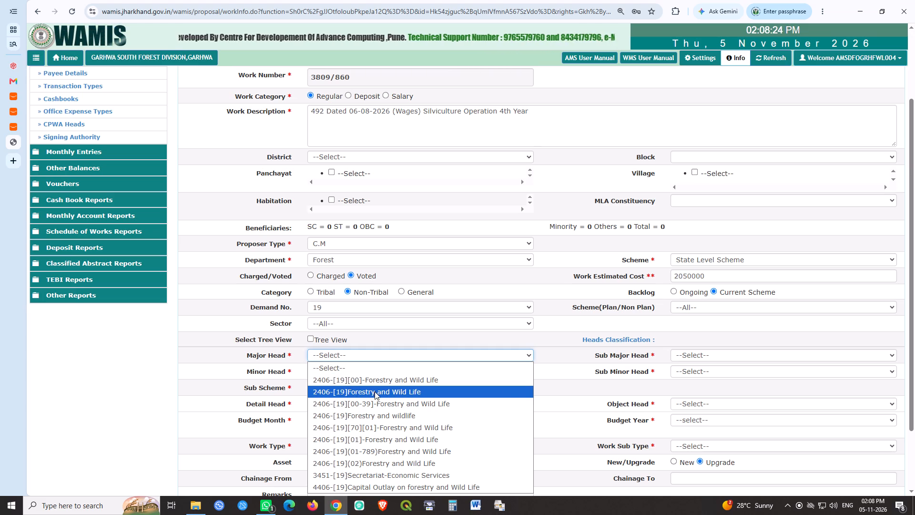
pyautogui.click(373, 448)
pyautogui.click(690, 358)
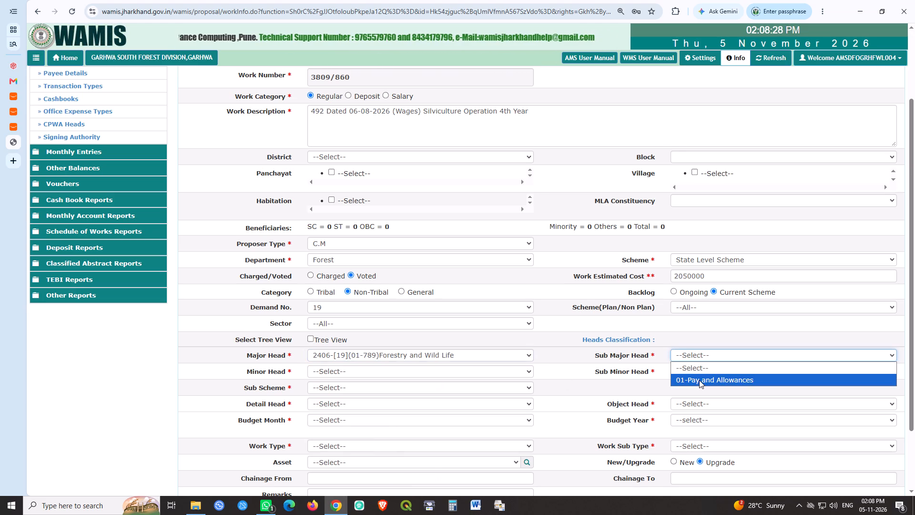
pyautogui.click(699, 380)
pyautogui.click(341, 373)
pyautogui.click(369, 395)
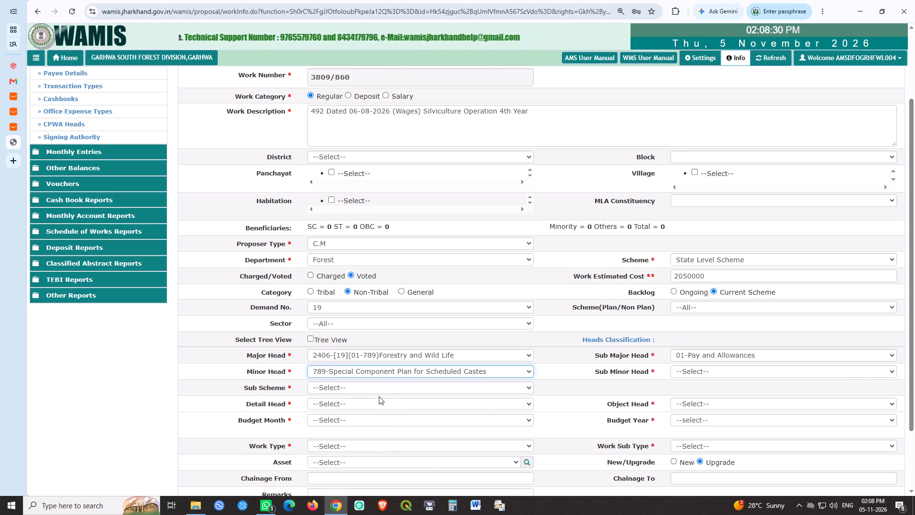
pyautogui.click(700, 377)
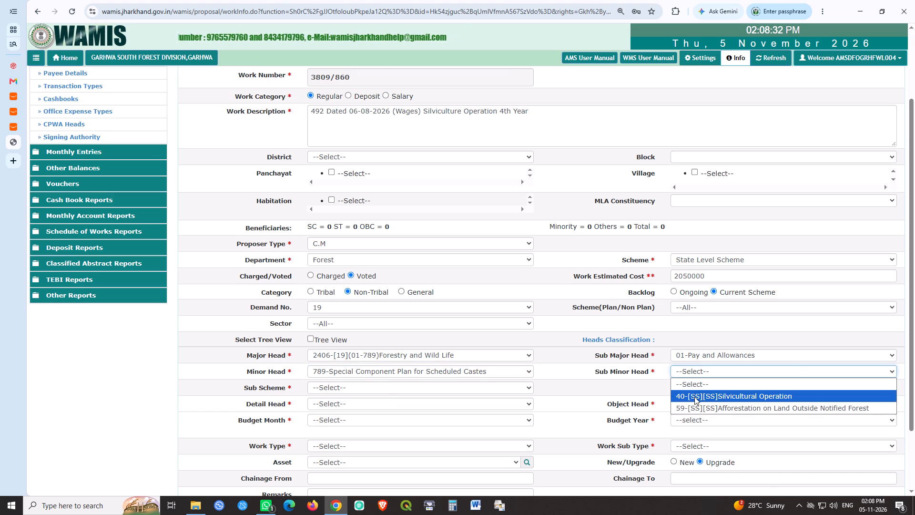
pyautogui.click(694, 397)
# Set the sub scheme to 01 - SILIVICULTURAL OPRATION, detail head to 01-Pay and Allowances and object head to 03-Wages.
pyautogui.click(409, 388)
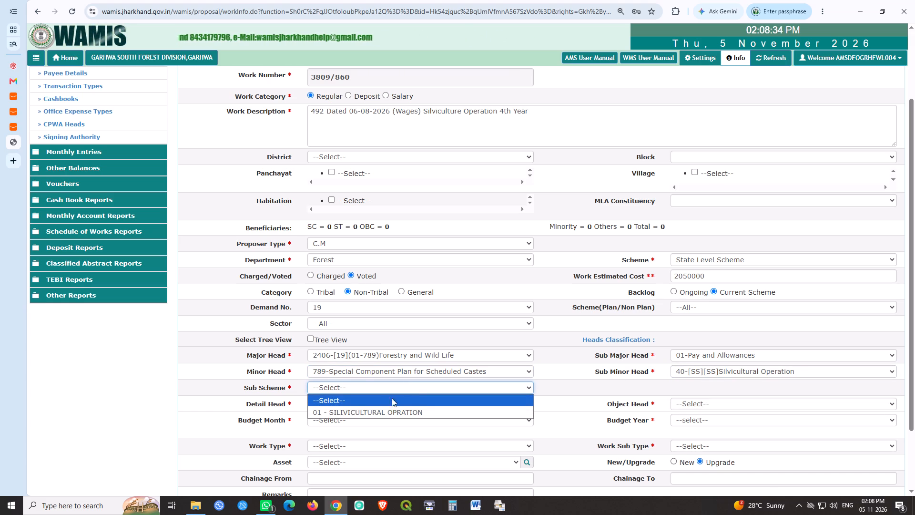
pyautogui.click(374, 407)
pyautogui.click(357, 406)
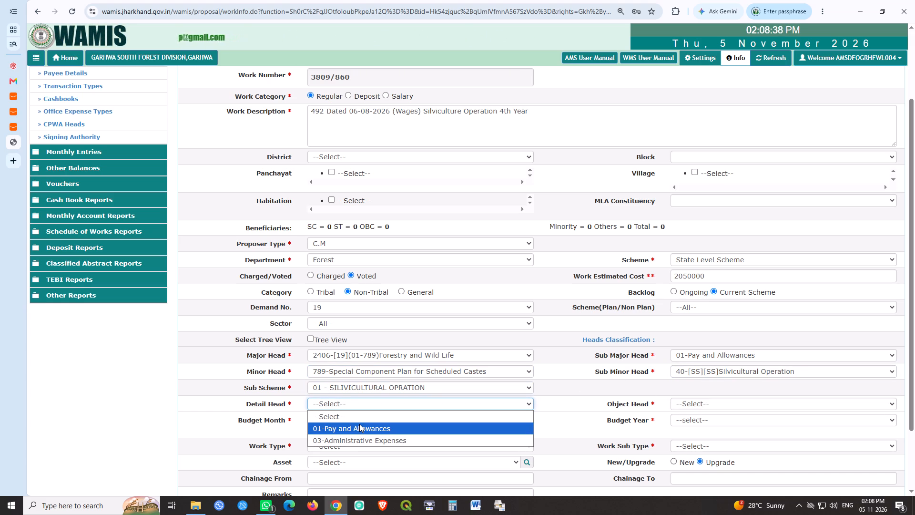
pyautogui.click(359, 424)
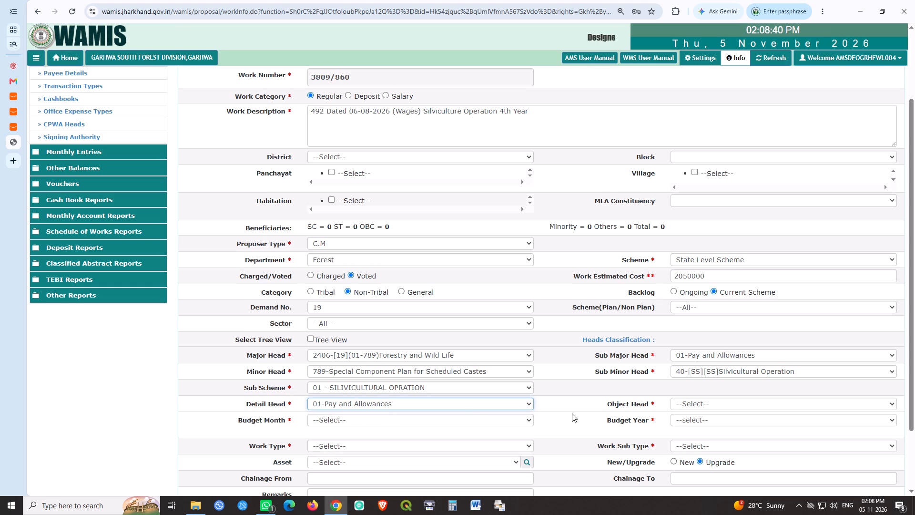
pyautogui.click(697, 400)
pyautogui.click(691, 428)
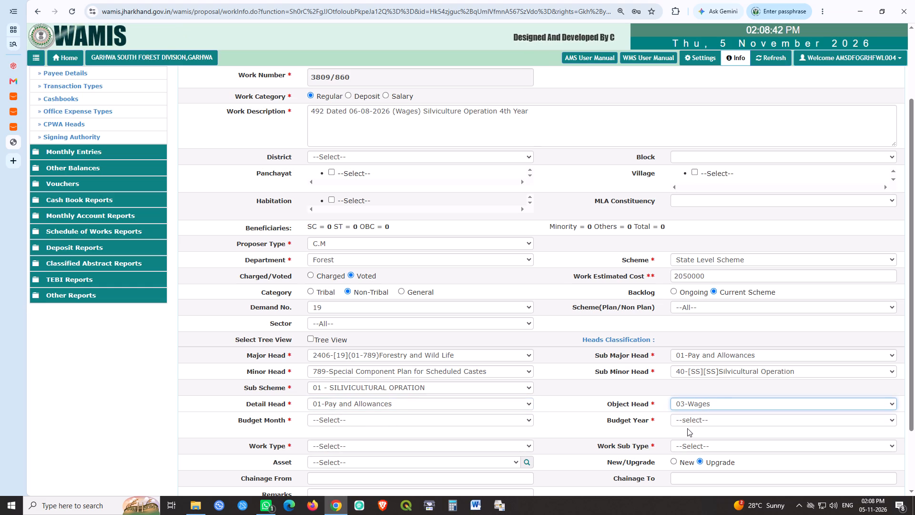
# Set the wages proposal's budget month to August and budget year to 2026.
pyautogui.click(355, 419)
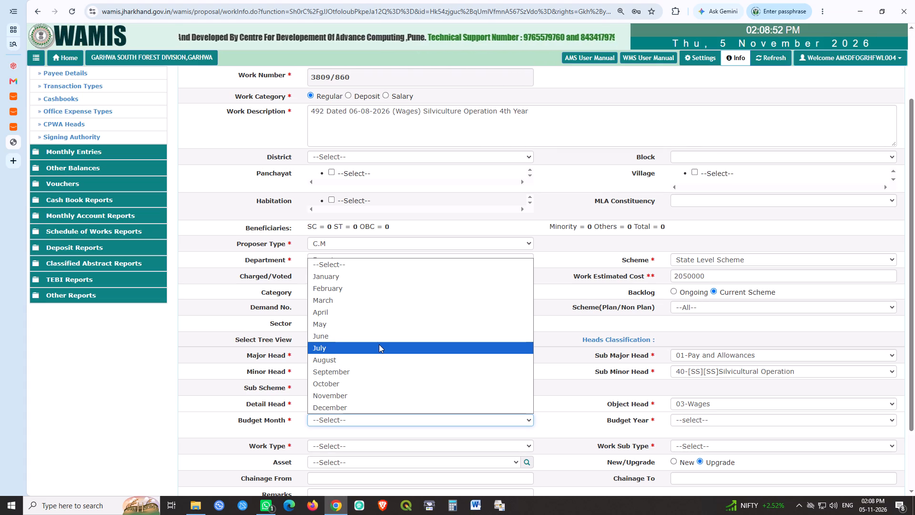
pyautogui.click(349, 359)
pyautogui.click(689, 417)
pyautogui.scroll(-4, 700, 387)
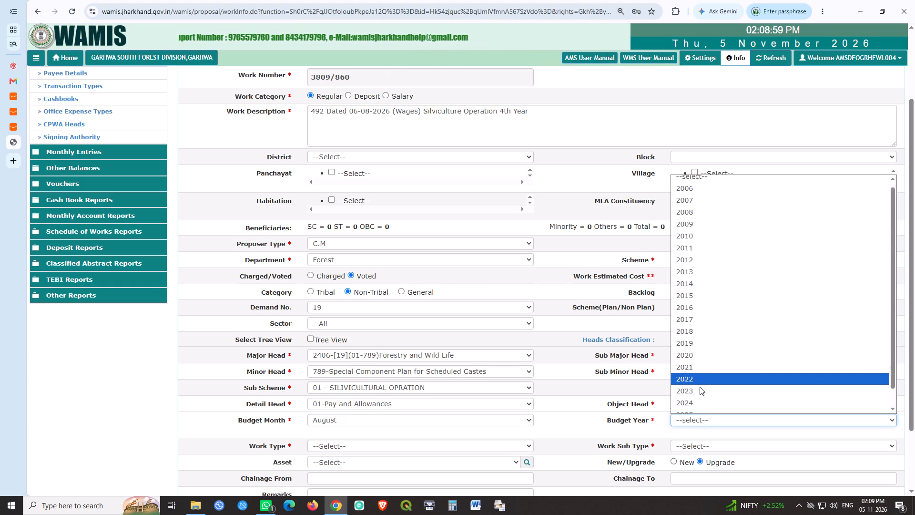
pyautogui.scroll(-7, 700, 387)
pyautogui.click(694, 408)
# Set the work type to FOREST and work sub type to OTHERS, and save the 492 wages proposal.
pyautogui.scroll(-3, 433, 446)
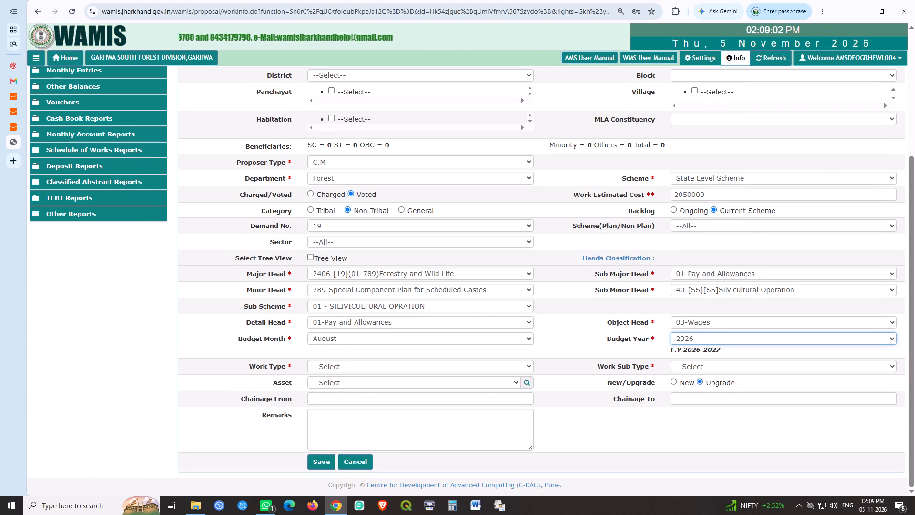
pyautogui.click(356, 366)
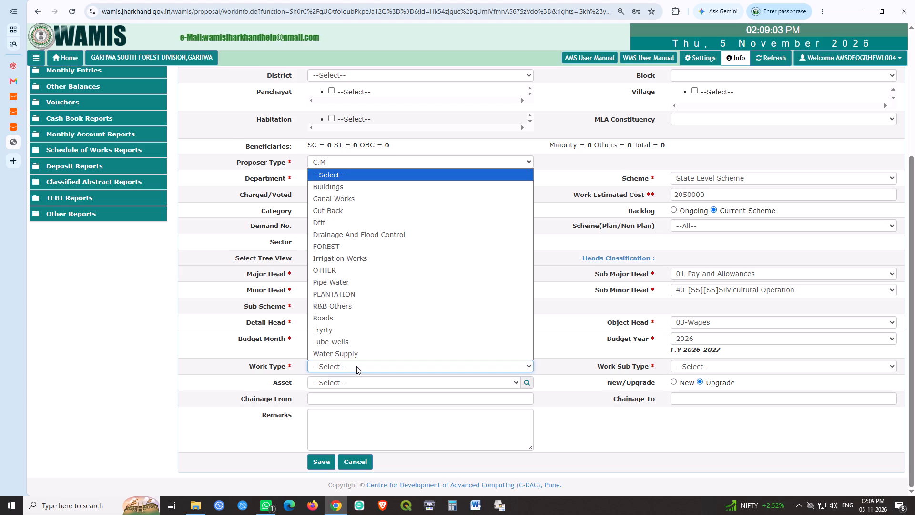
pyautogui.click(348, 246)
pyautogui.click(726, 362)
pyautogui.click(701, 386)
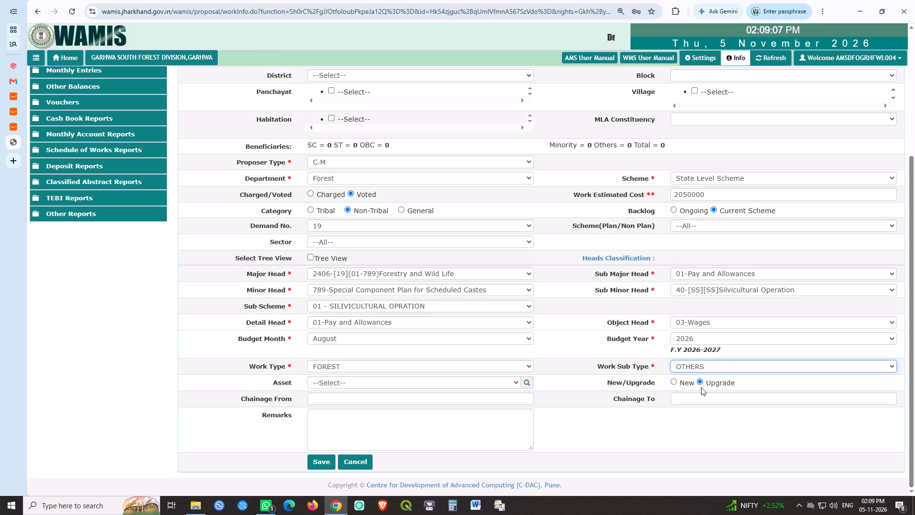
pyautogui.scroll(-3, 550, 383)
pyautogui.click(315, 462)
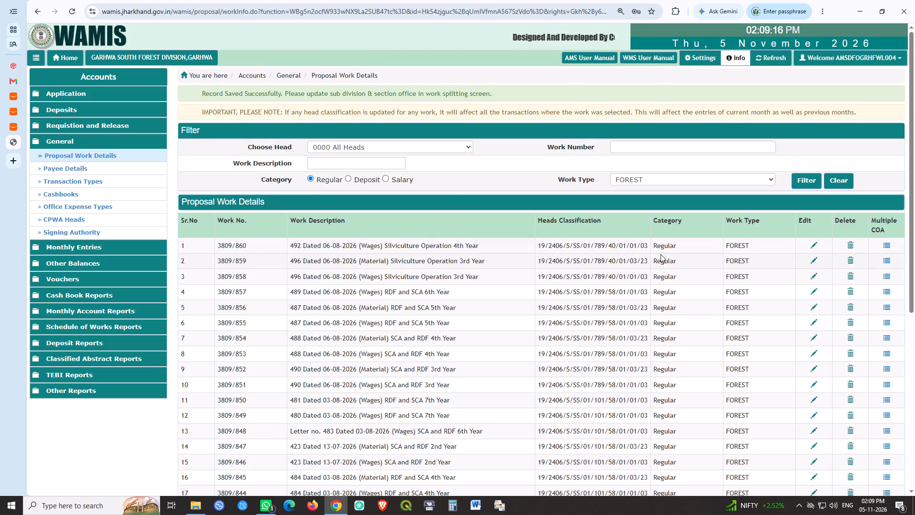
# Add a new work proposal with the description "492 Dated 06-08-2026 (Material) Silviculture Operation 4th Year".
pyautogui.scroll(-6, 286, 300)
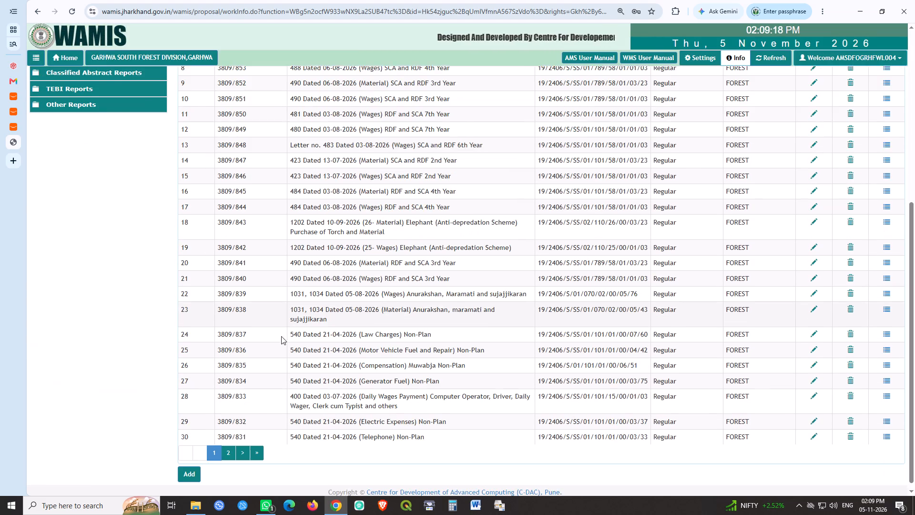
pyautogui.scroll(-4, 272, 365)
pyautogui.click(189, 469)
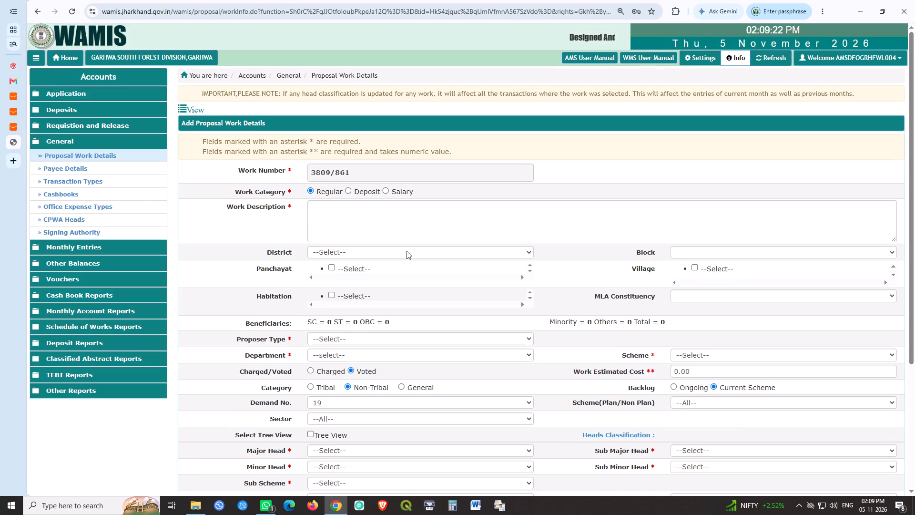
pyautogui.click(390, 208)
pyautogui.write('492 Dated')
pyautogui.press('space')
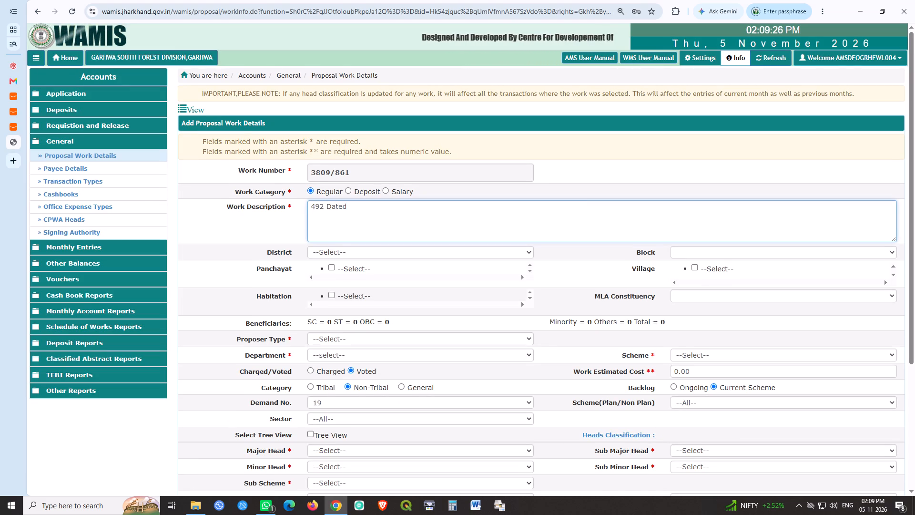
pyautogui.write('06-08-2026 (Material)')
pyautogui.press('space')
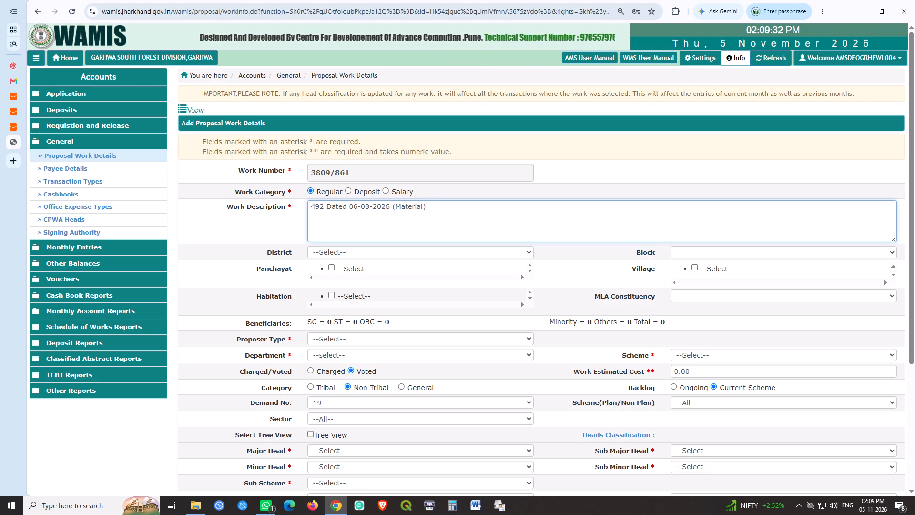
pyautogui.write('Silviculture Operation')
pyautogui.press('space')
pyautogui.write('4th Year')
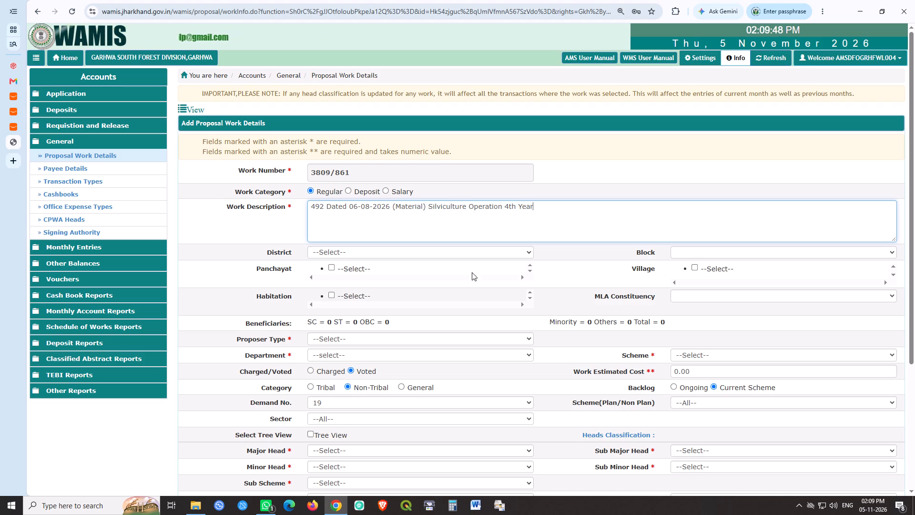
# Set the proposer type to C.M, department to Forest, scheme to State Level Scheme and work estimated cost to 80000.
pyautogui.click(357, 336)
pyautogui.press('c')
pyautogui.press('Tab')
pyautogui.press('Tab')
pyautogui.write('ff')
pyautogui.press('Tab')
pyautogui.press('s')
pyautogui.press('Tab')
pyautogui.press('Tab')
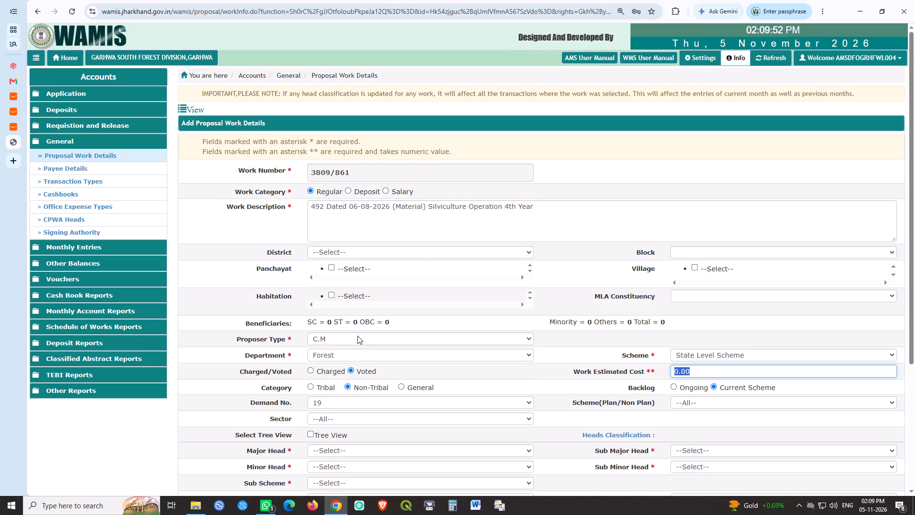
pyautogui.write('80000')
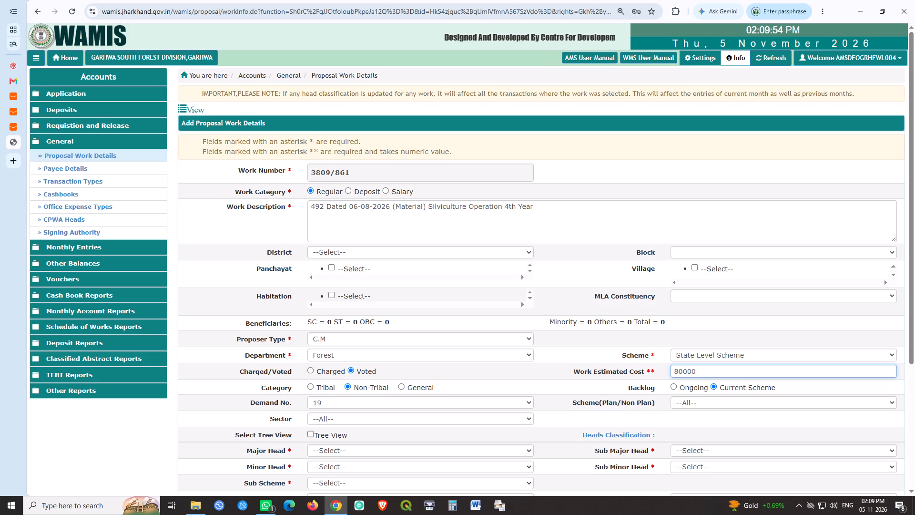
# Set major head 2406-[19](01-789)Forestry and Wild Life, sub major 01-Pay and Allowances, minor 789-Special Component Plan for Scheduled Castes, sub minor 40-[SS][SS]Silvicultural Operation.
pyautogui.scroll(-3, 416, 330)
pyautogui.click(328, 304)
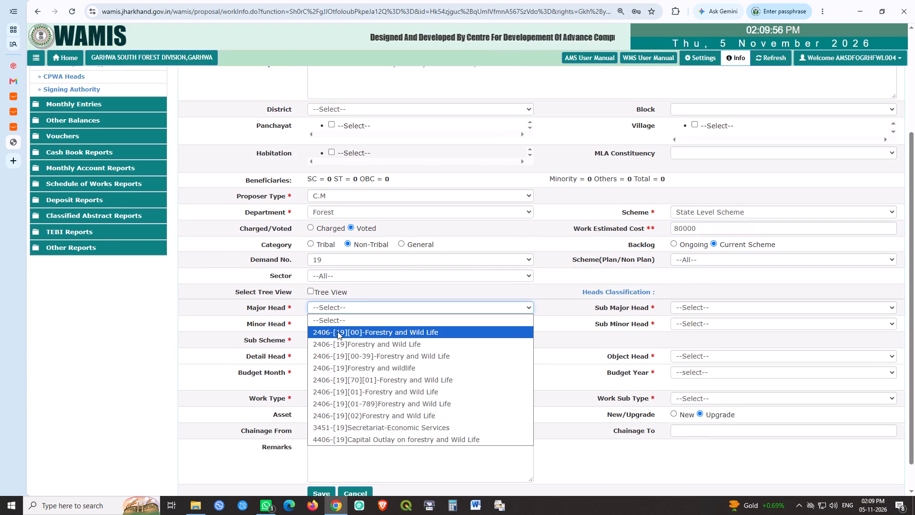
pyautogui.click(337, 331)
pyautogui.click(369, 309)
pyautogui.click(380, 408)
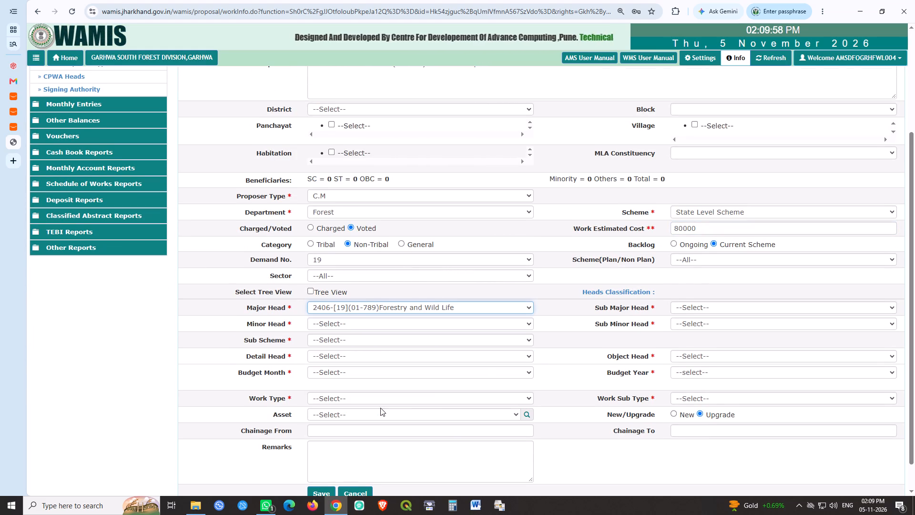
pyautogui.click(694, 305)
pyautogui.click(715, 327)
pyautogui.click(407, 324)
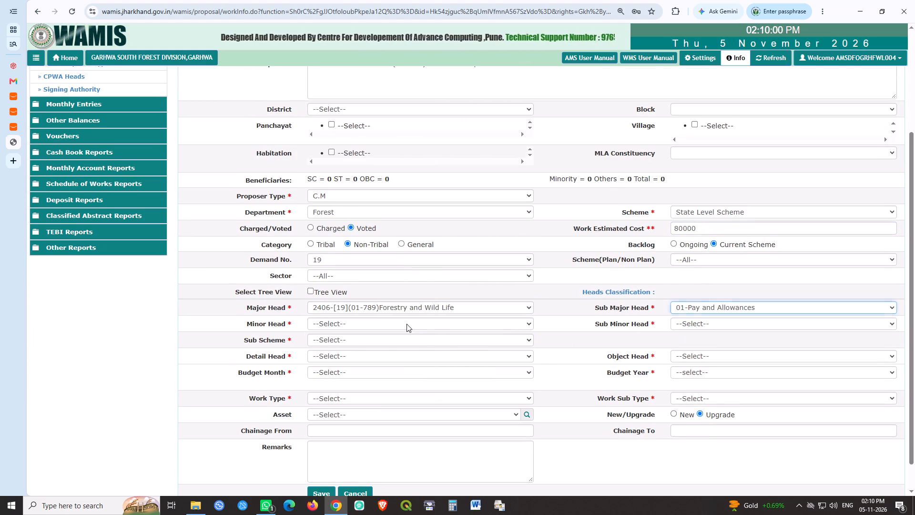
pyautogui.click(331, 351)
pyautogui.click(720, 319)
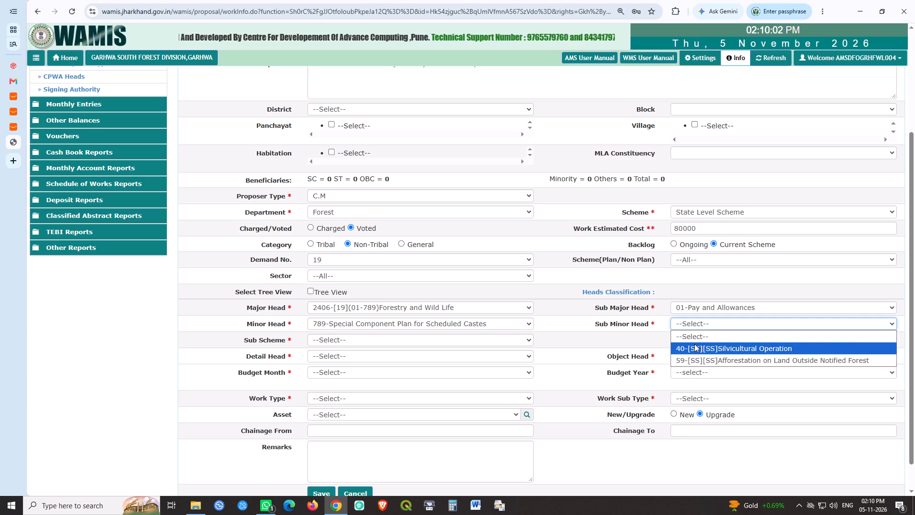
pyautogui.click(694, 344)
# Set the sub scheme to 01 - SILIVICULTURAL OPRATION, detail head to 03-Administrative Expenses and object head to 23-Supply and Material.
pyautogui.click(356, 346)
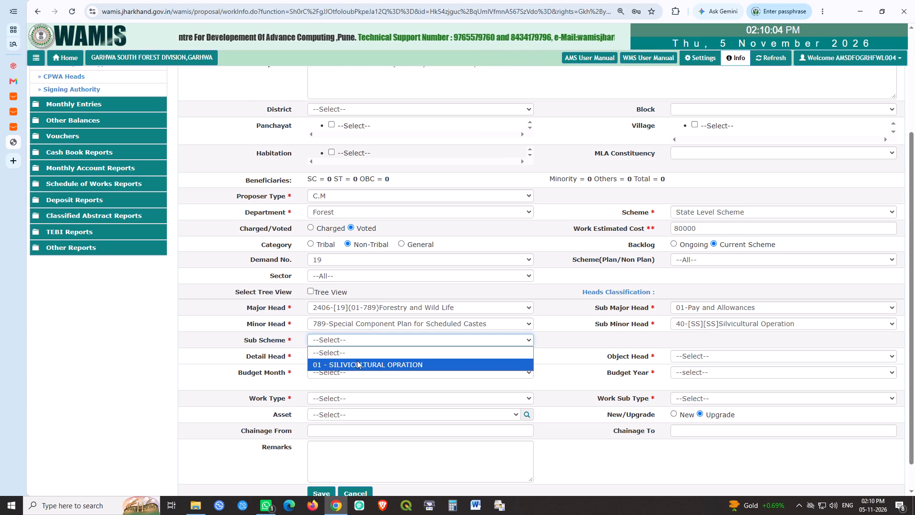
pyautogui.click(357, 360)
pyautogui.scroll(1, 609, 315)
pyautogui.scroll(-2, 574, 317)
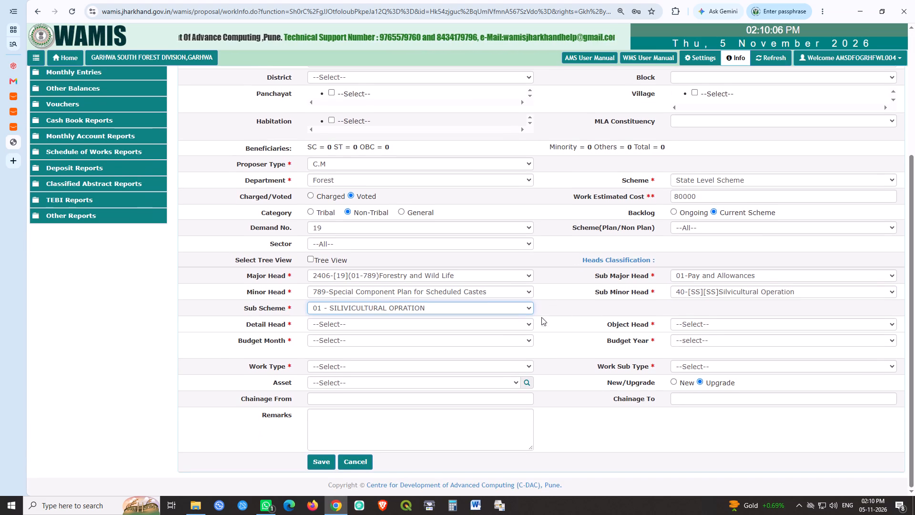
pyautogui.click(407, 327)
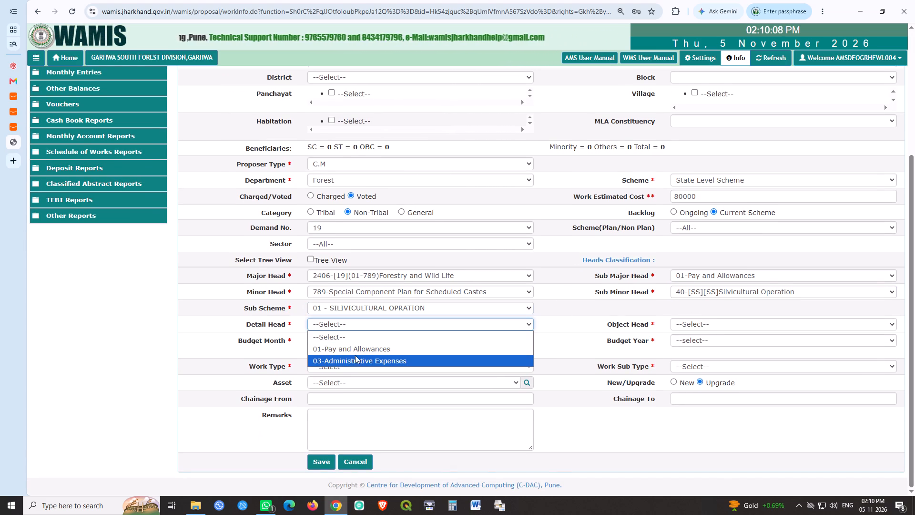
pyautogui.click(340, 360)
pyautogui.click(700, 318)
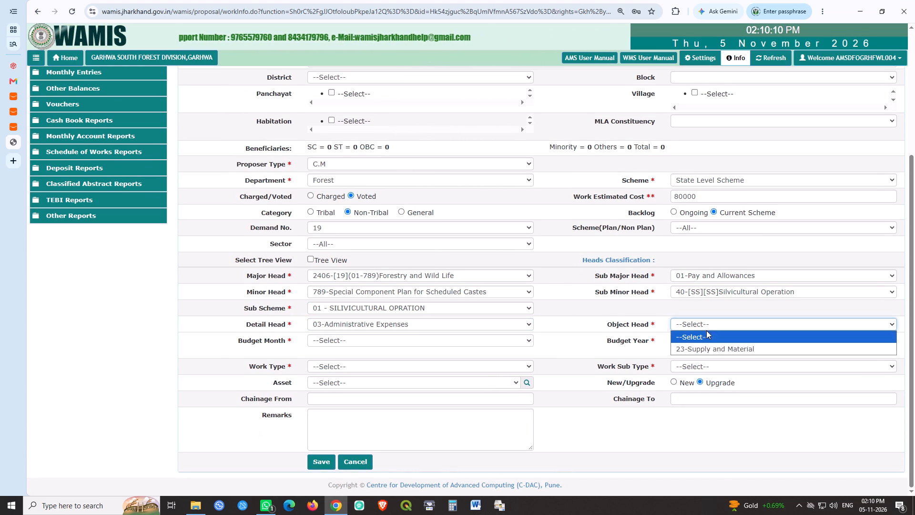
pyautogui.click(708, 347)
# Set the material proposal's budget month to August and budget year to 2026.
pyautogui.click(347, 343)
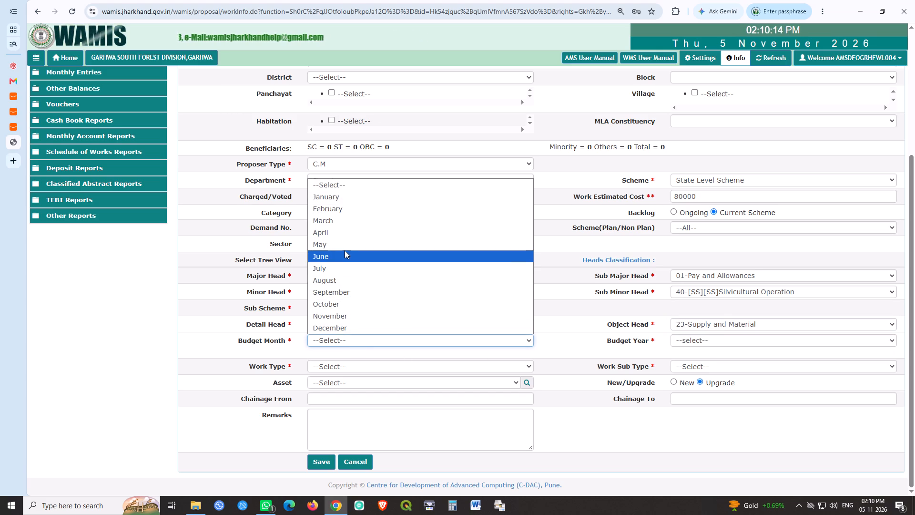
pyautogui.click(345, 274)
pyautogui.click(686, 346)
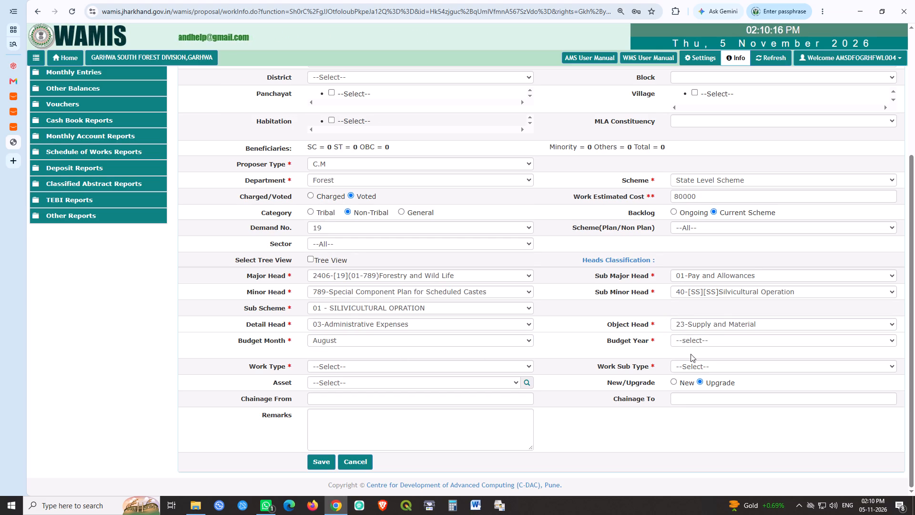
pyautogui.click(716, 338)
pyautogui.scroll(-8, 700, 277)
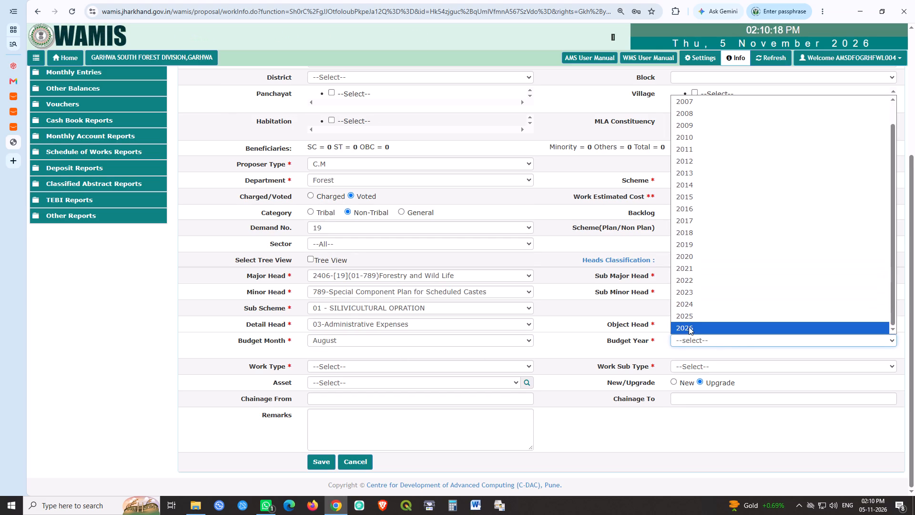
pyautogui.click(689, 327)
# Set the work type to FOREST and work sub type to OTHERS, review the form, and save the 492 material proposal.
pyautogui.click(331, 367)
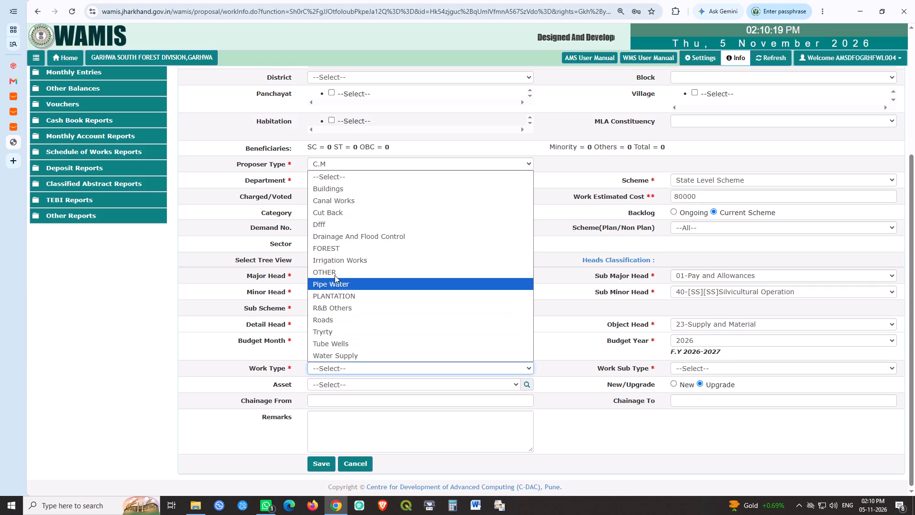
pyautogui.click(335, 247)
pyautogui.click(693, 368)
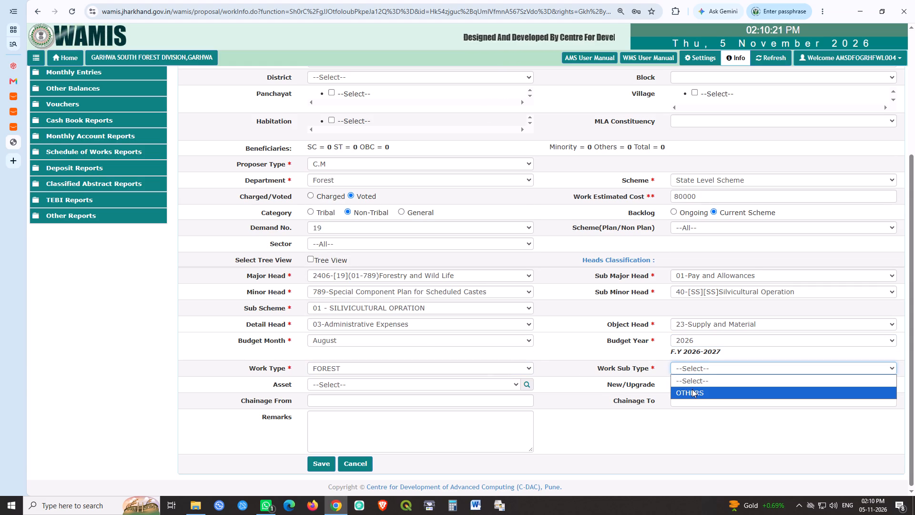
pyautogui.click(692, 389)
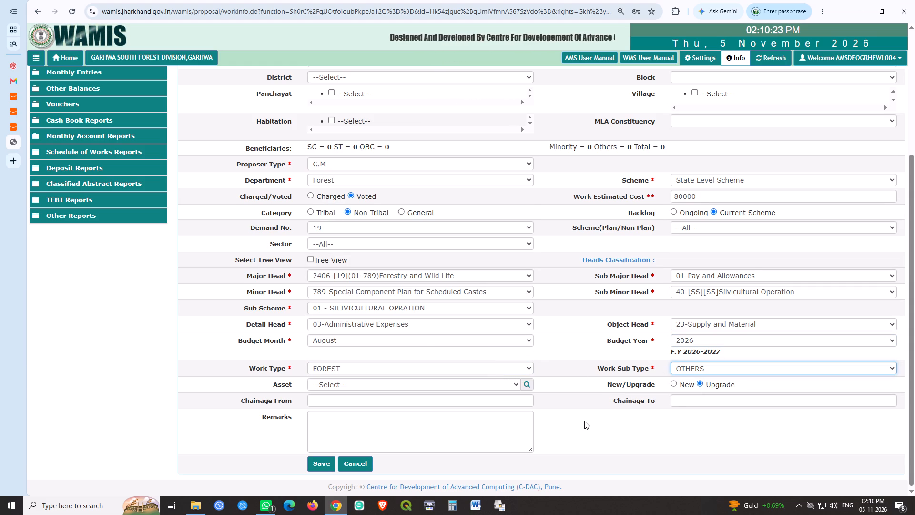
pyautogui.click(584, 422)
pyautogui.scroll(2, 470, 328)
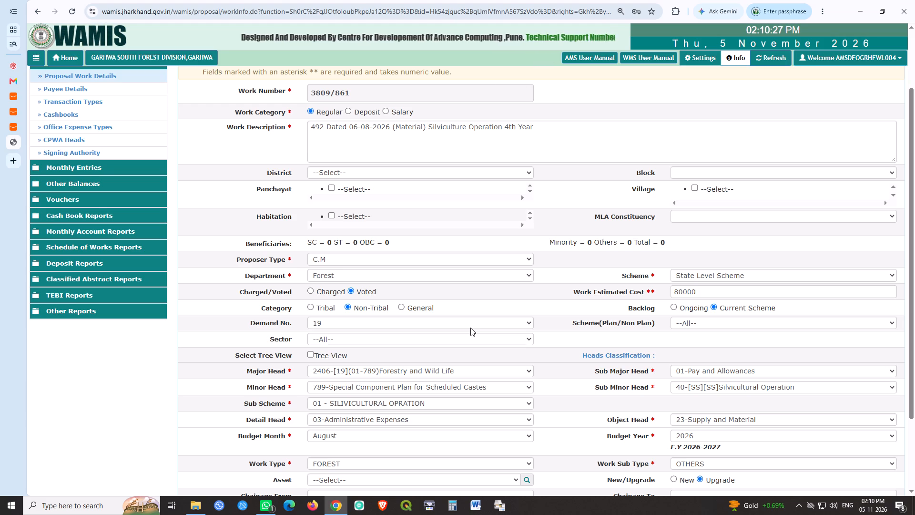
pyautogui.scroll(4, 470, 328)
pyautogui.scroll(-2, 430, 241)
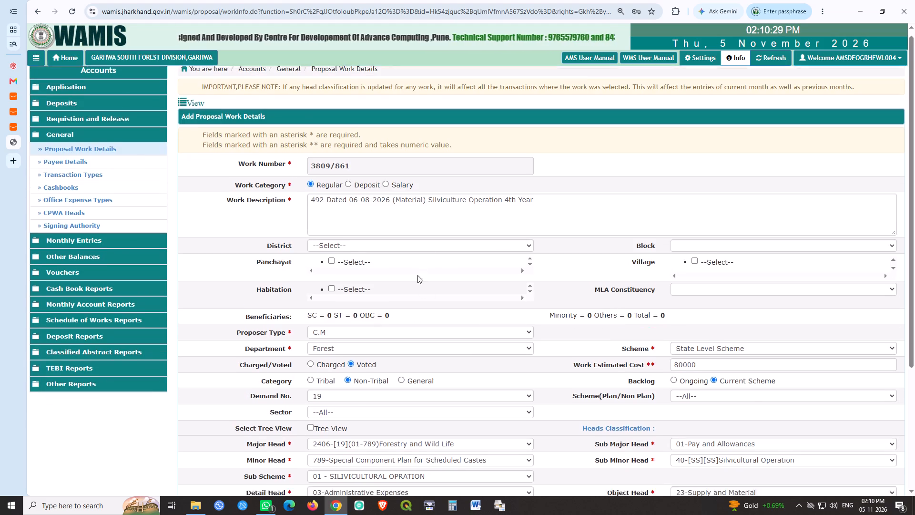
pyautogui.scroll(-7, 417, 275)
pyautogui.click(322, 457)
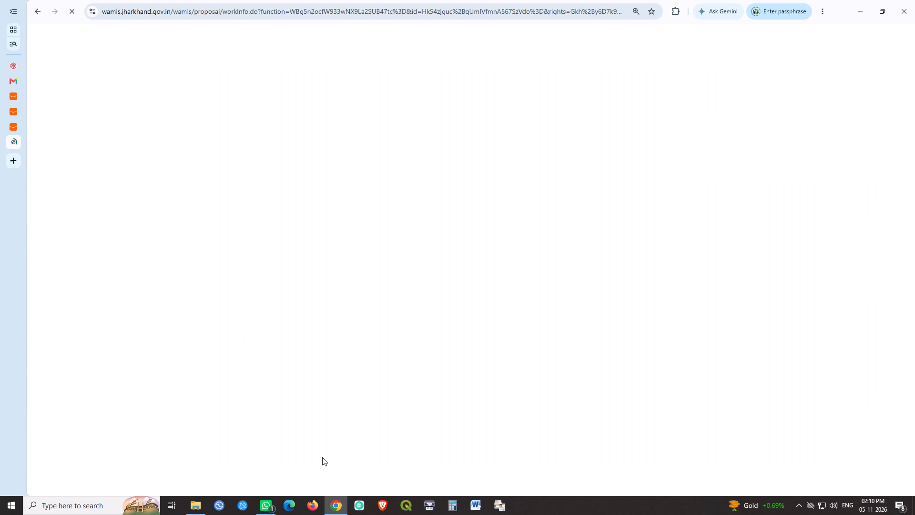
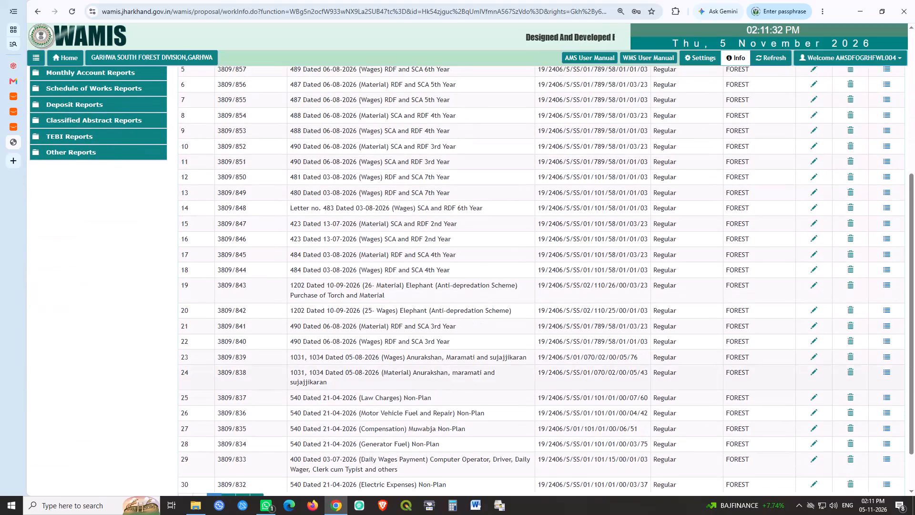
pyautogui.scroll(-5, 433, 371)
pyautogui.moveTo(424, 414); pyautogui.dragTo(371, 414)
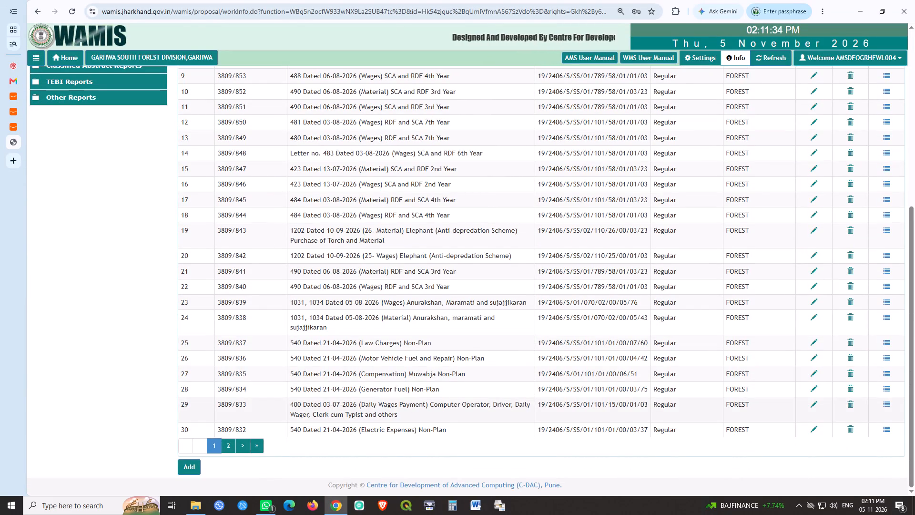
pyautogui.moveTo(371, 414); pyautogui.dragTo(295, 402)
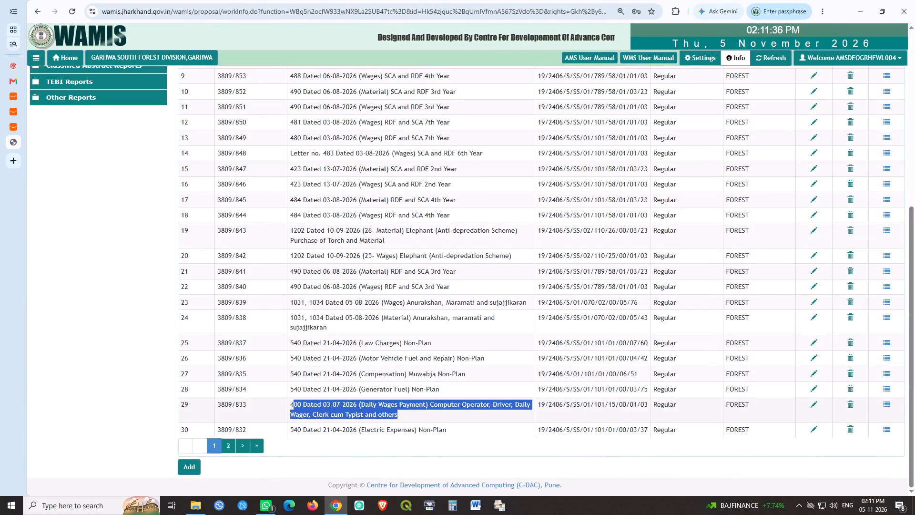
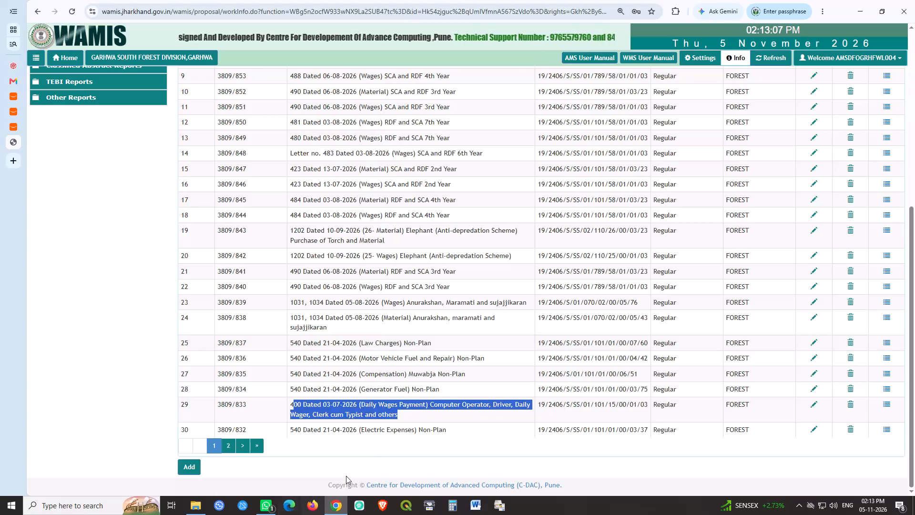
# Add a new proposal work and begin its work description with "603 Dated 11-09-2026 (Daily Wages Payment)".
pyautogui.click(367, 445)
pyautogui.click(188, 465)
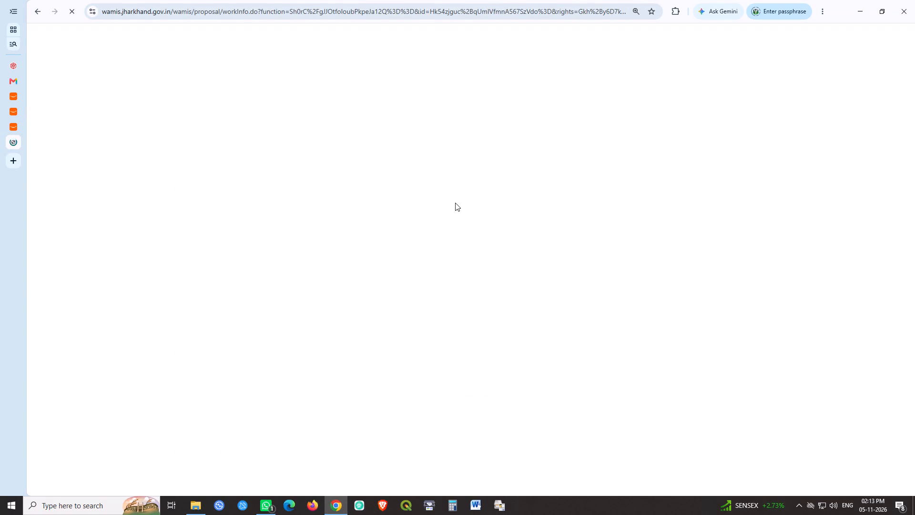
pyautogui.click(366, 217)
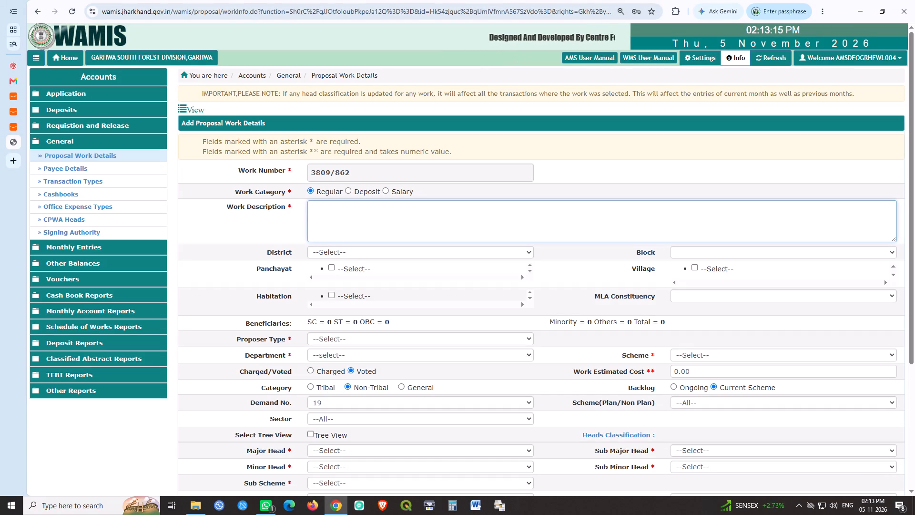
pyautogui.write('603 Dated')
pyautogui.press('space')
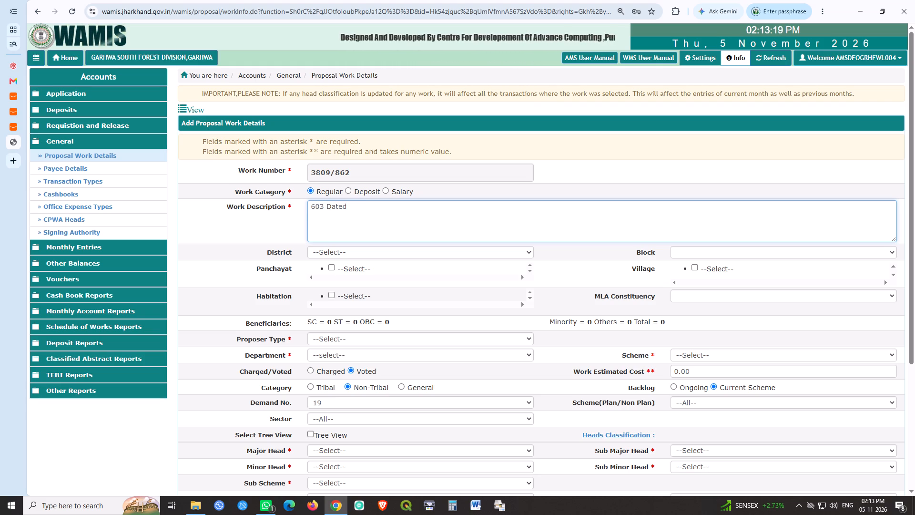
pyautogui.write('11-09-2026 (')
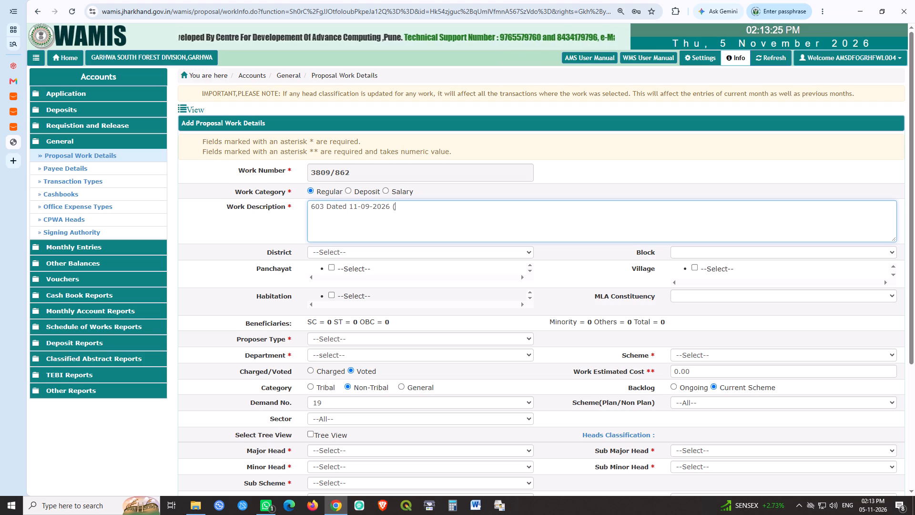
pyautogui.write('Biodiversity P')
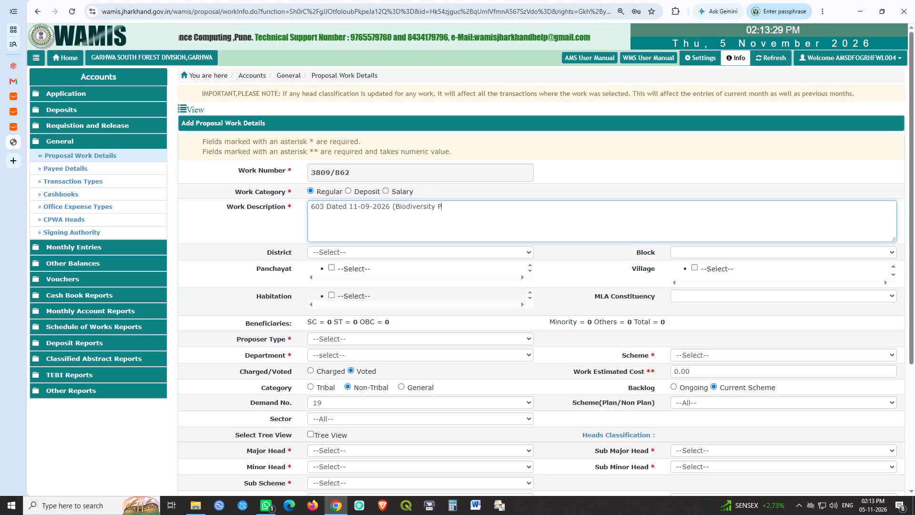
pyautogui.press('BackSpace')
pyautogui.hotkey('ctrl', 'shift', 'Left')
pyautogui.write('Daily WAges')
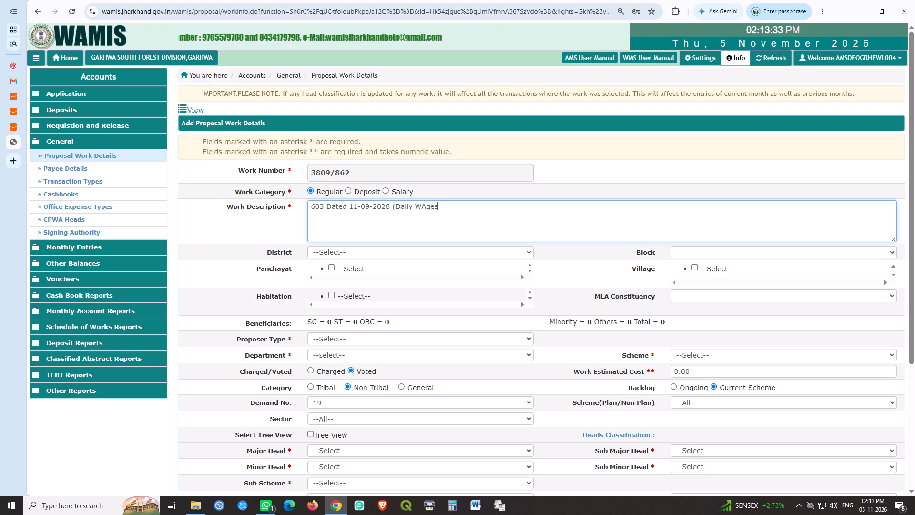
pyautogui.press('BackSpace')
pyautogui.press('BackSpace')
pyautogui.press('BackSpace')
pyautogui.press('BackSpace')
pyautogui.write('ages Payjen')
pyautogui.press('BackSpace')
pyautogui.press('BackSpace')
pyautogui.press('BackSpace')
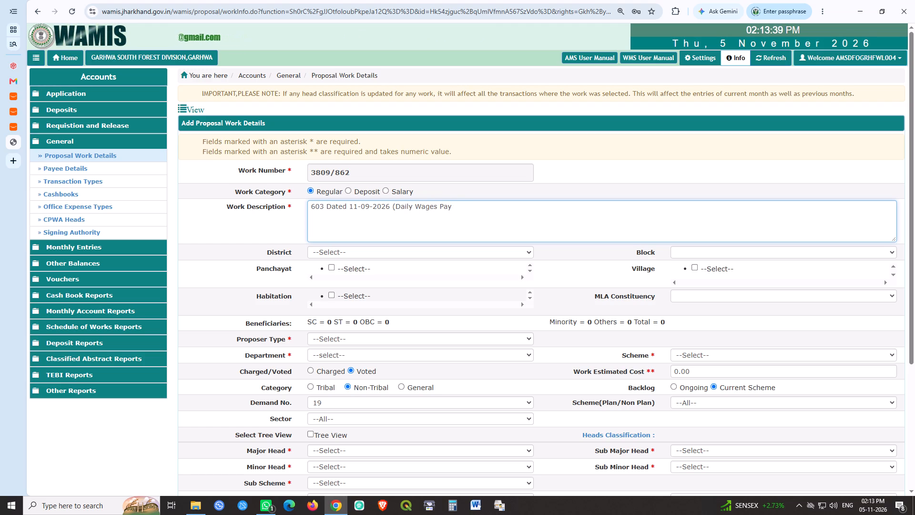
pyautogui.write('ment)')
pyautogui.press('space')
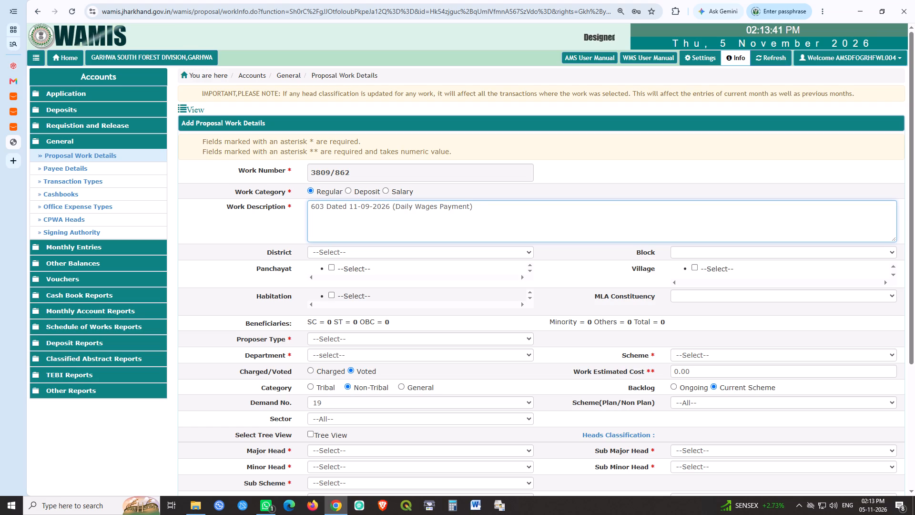
# Complete the work description with "Bio diversity Park, Ranka".
pyautogui.write('Bio diversity Park ,')
pyautogui.press('BackSpace')
pyautogui.press('BackSpace')
pyautogui.write(', Rankla')
pyautogui.press('BackSpace')
pyautogui.press('BackSpace')
pyautogui.press('a')
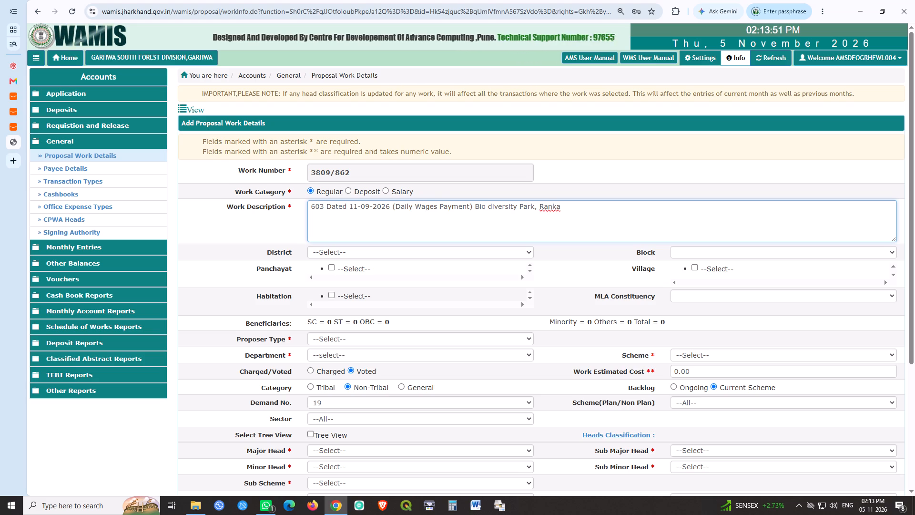
pyautogui.click(611, 185)
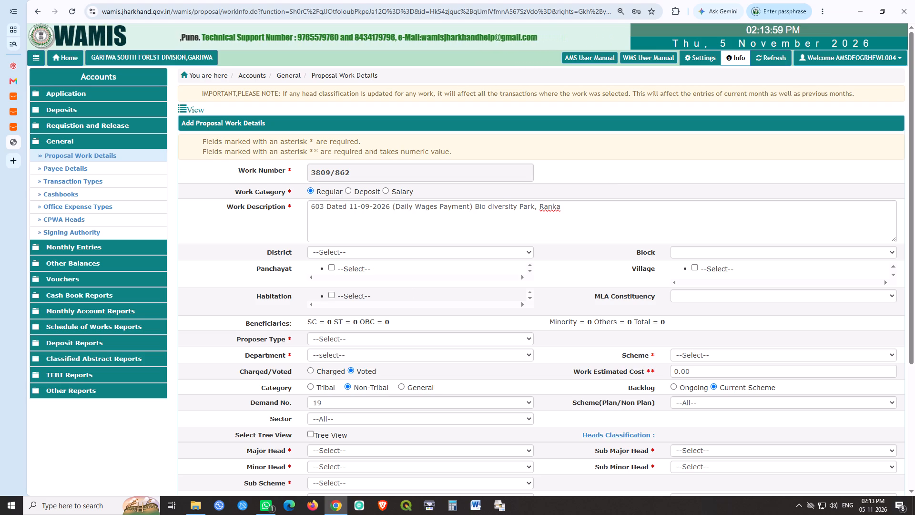
# Set the proposer type to C.M, department to Forest, scheme to State Level Scheme and work estimated cost to 2300000.
pyautogui.click(336, 340)
pyautogui.press('c')
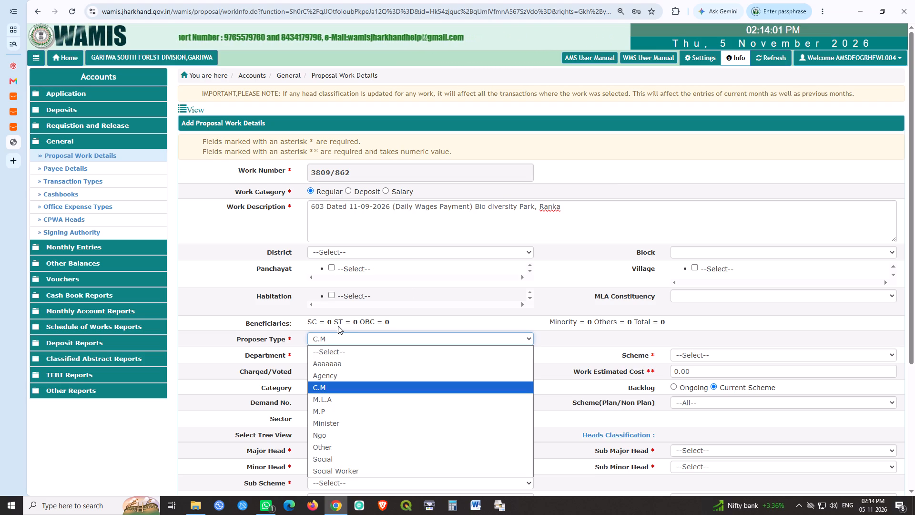
pyautogui.press('Tab')
pyautogui.press('Tab')
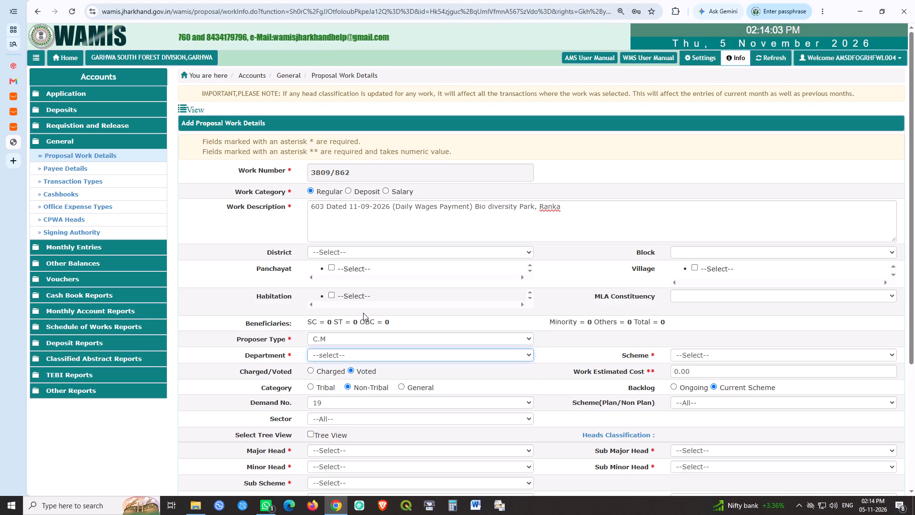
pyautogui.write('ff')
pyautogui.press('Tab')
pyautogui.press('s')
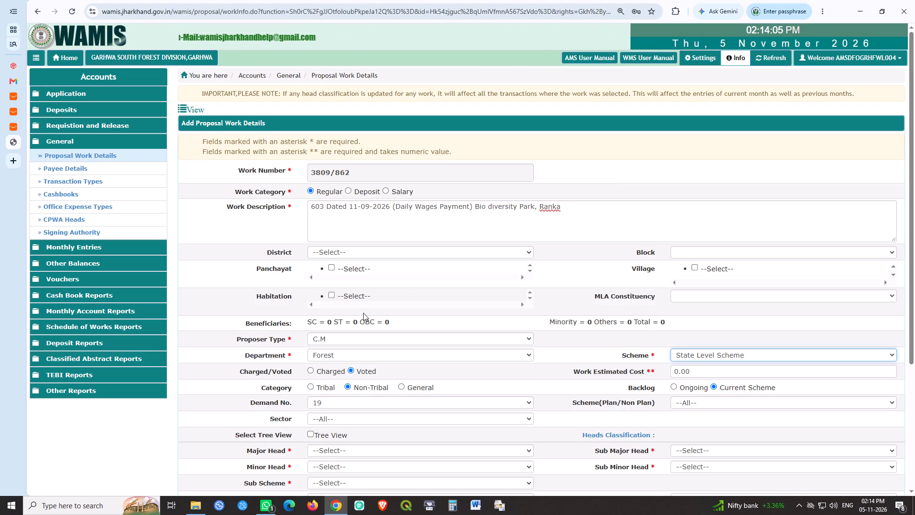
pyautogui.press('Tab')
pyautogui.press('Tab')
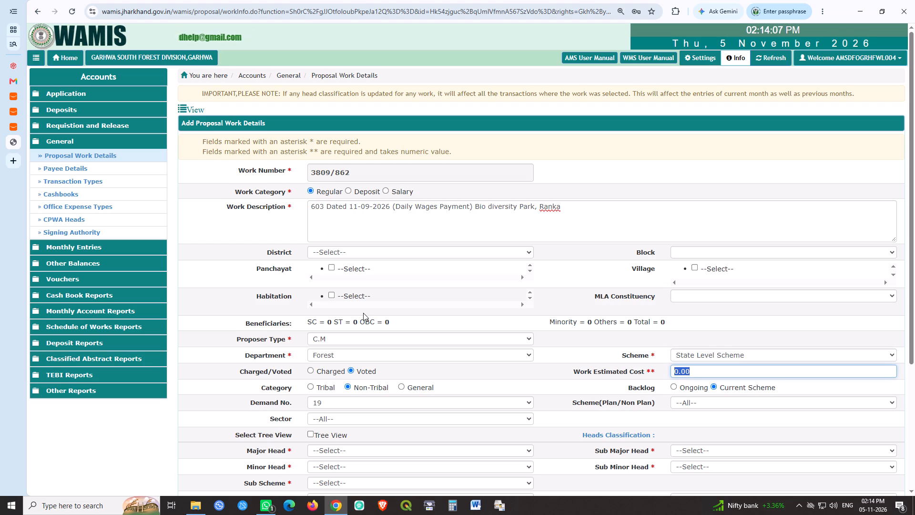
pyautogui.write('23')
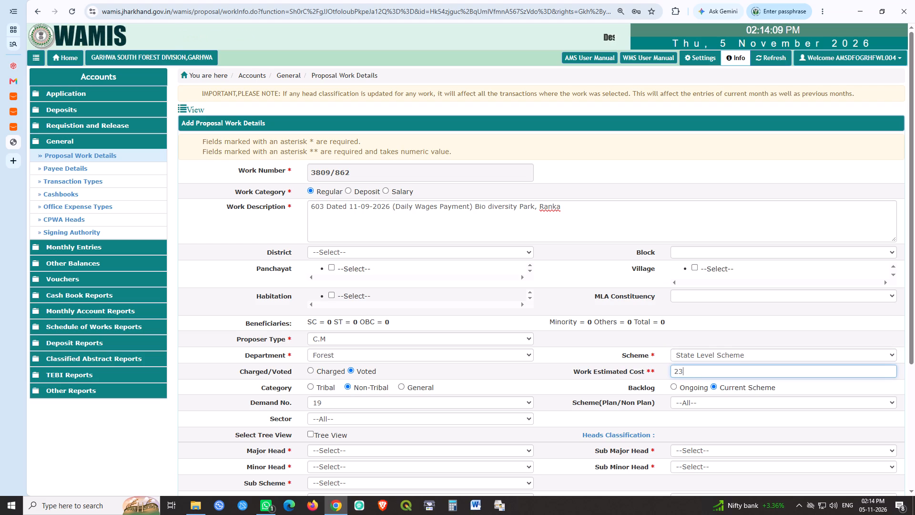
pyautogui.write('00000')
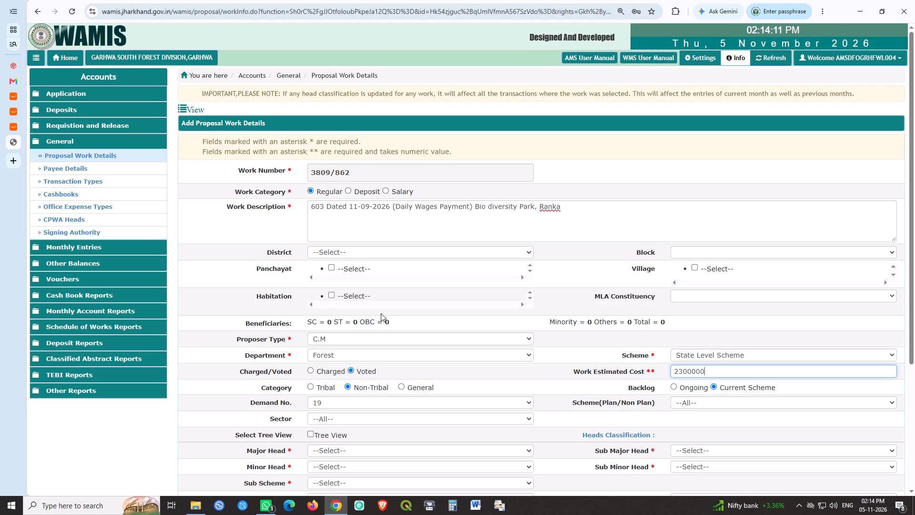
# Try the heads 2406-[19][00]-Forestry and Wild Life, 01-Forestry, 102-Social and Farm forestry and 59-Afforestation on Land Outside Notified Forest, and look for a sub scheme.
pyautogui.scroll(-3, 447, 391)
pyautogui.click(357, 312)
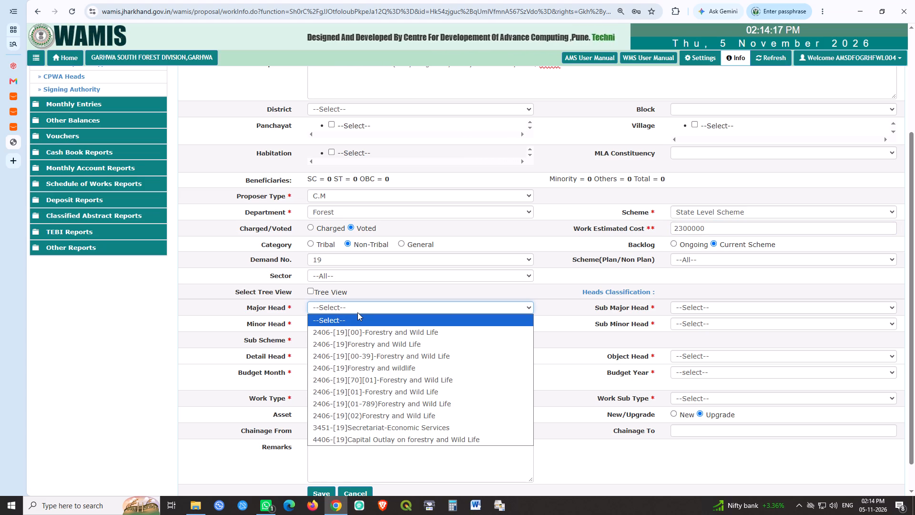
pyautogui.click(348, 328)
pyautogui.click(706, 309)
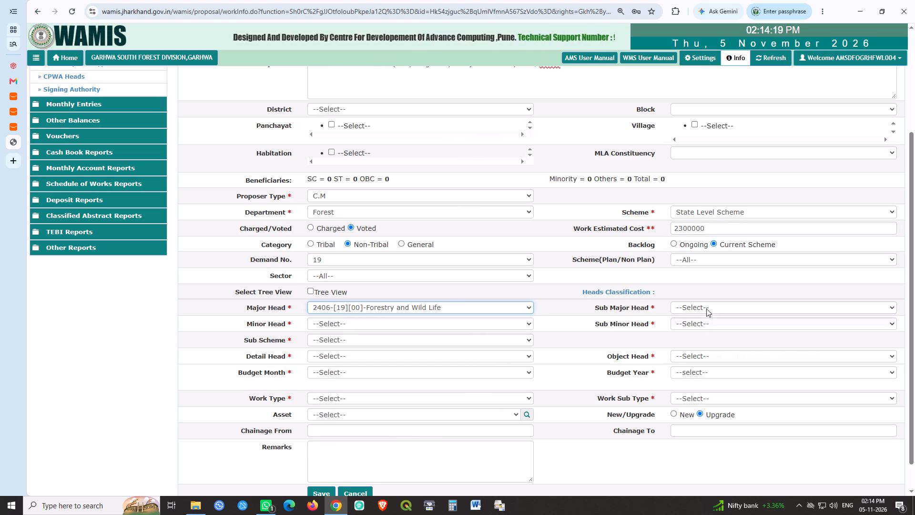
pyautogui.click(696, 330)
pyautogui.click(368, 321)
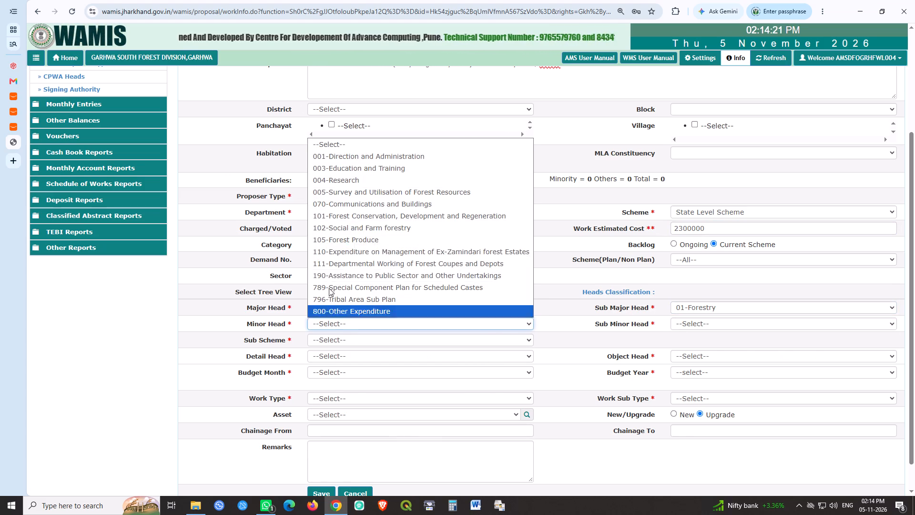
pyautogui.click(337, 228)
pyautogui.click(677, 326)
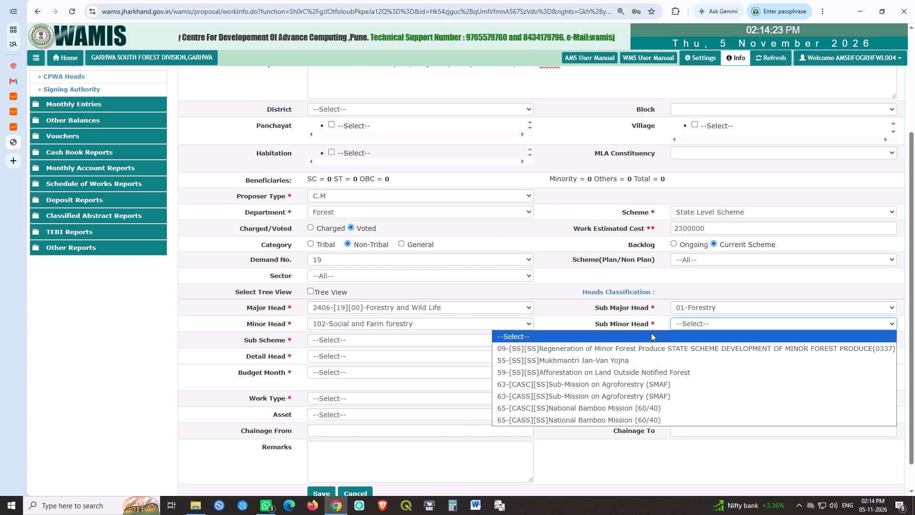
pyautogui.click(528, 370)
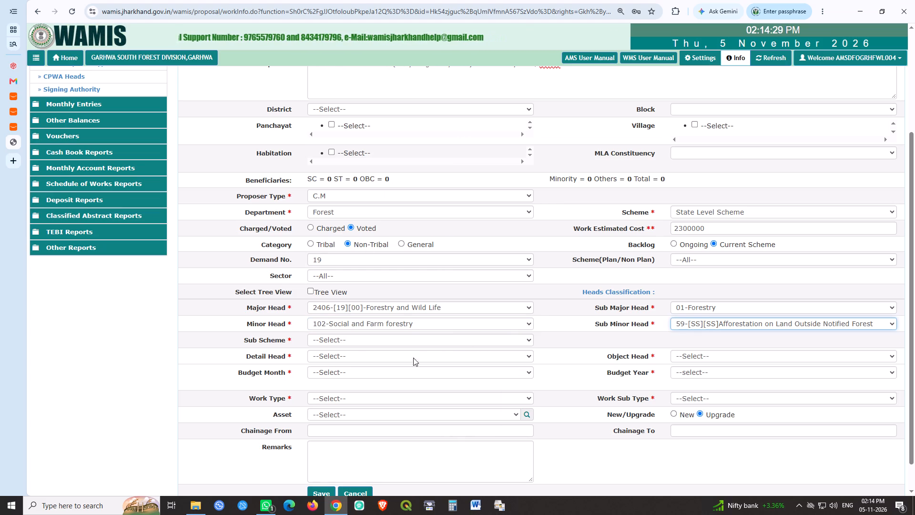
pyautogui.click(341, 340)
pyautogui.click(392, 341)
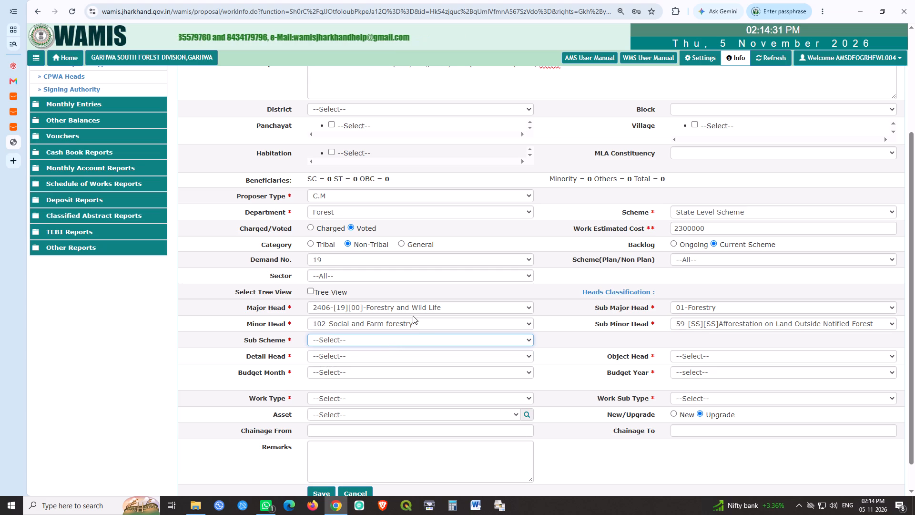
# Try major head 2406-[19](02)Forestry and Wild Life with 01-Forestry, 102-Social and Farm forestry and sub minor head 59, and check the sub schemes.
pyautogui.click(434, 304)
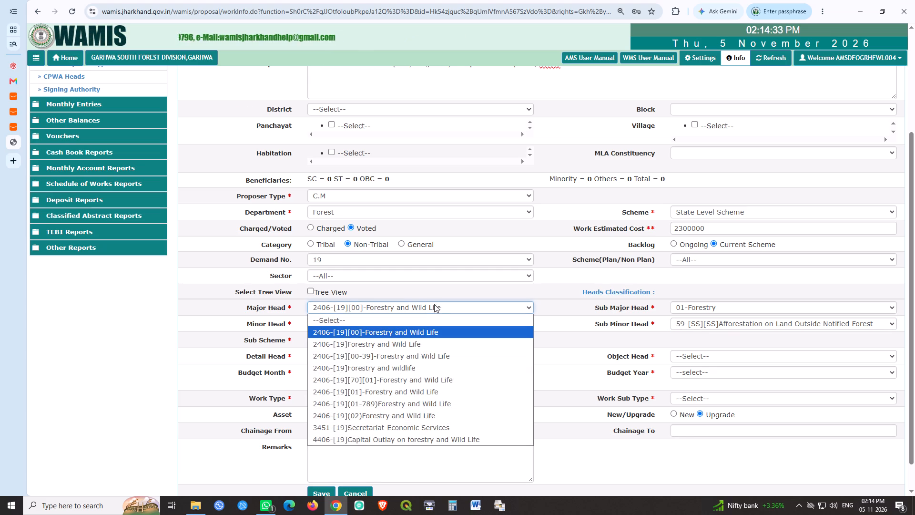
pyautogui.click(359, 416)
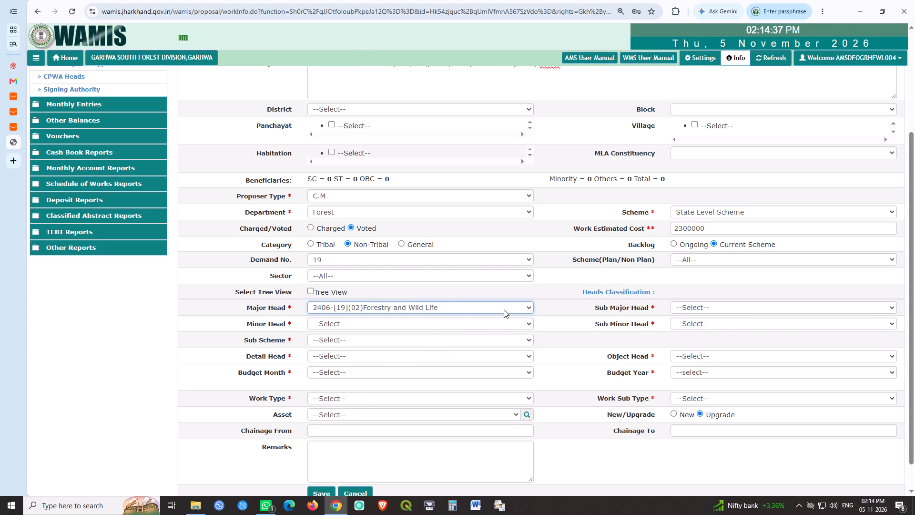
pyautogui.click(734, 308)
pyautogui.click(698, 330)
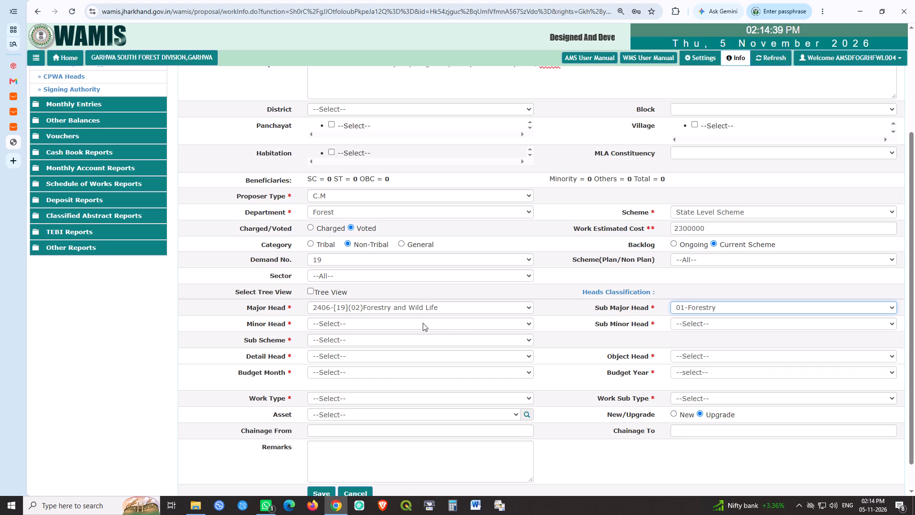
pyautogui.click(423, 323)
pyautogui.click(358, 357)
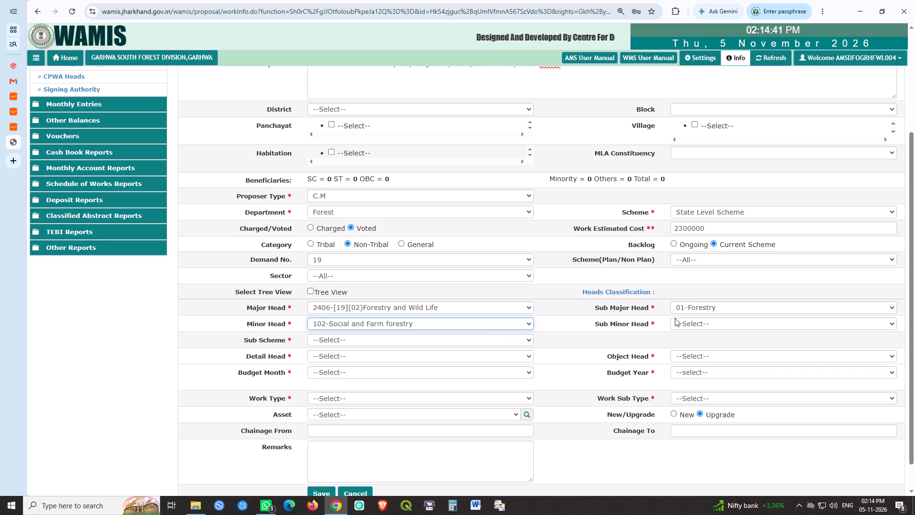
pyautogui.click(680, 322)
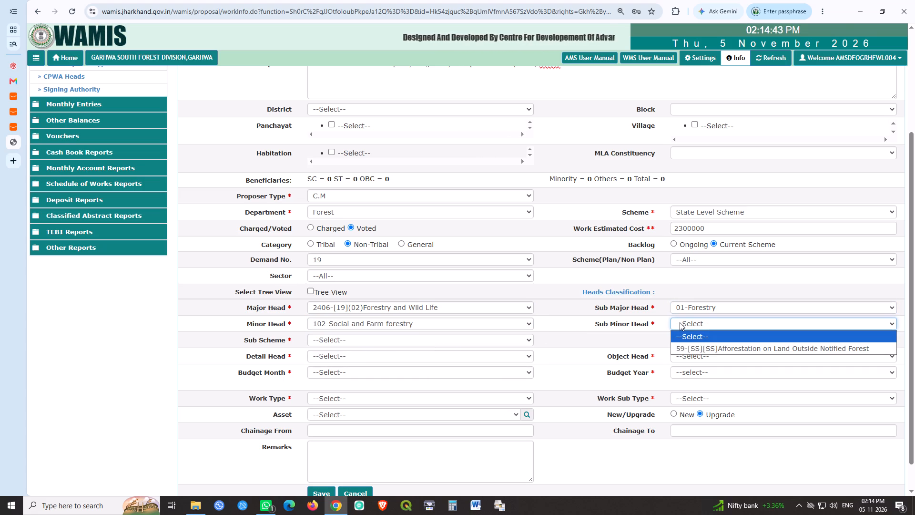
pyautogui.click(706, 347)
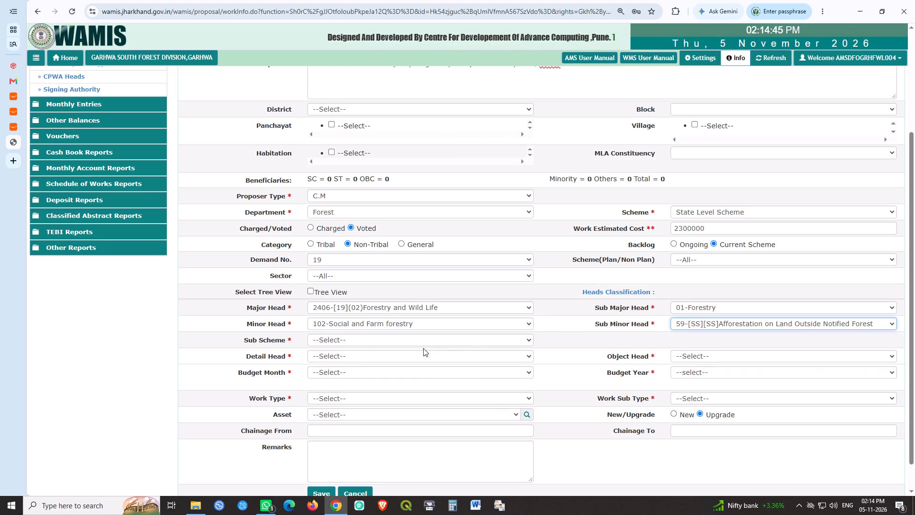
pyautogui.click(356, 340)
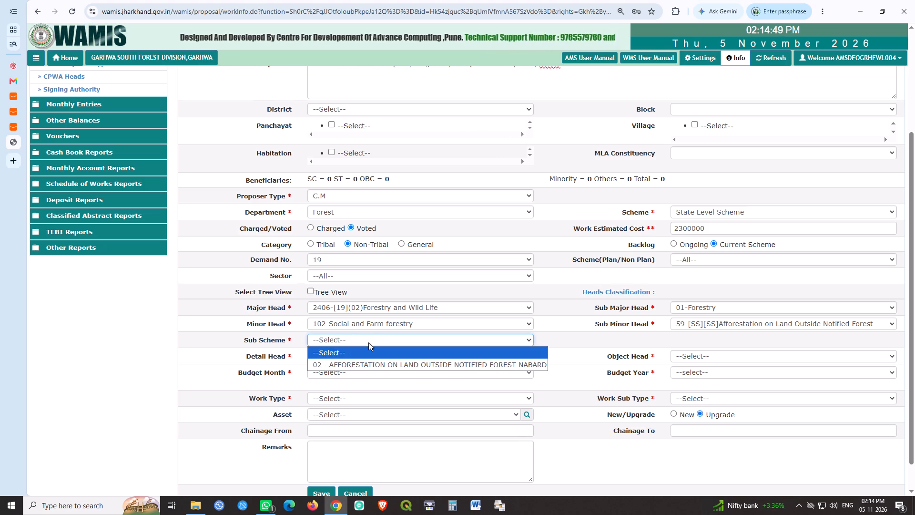
# Set major head 2406-[19][01]-Forestry and Wild Life, sub major 01-Forestry, minor 102-Social and Farm forestry, and sub minor 59-[SS][SS]Afforestation on Land Outside Notified Forest.
pyautogui.click(384, 303)
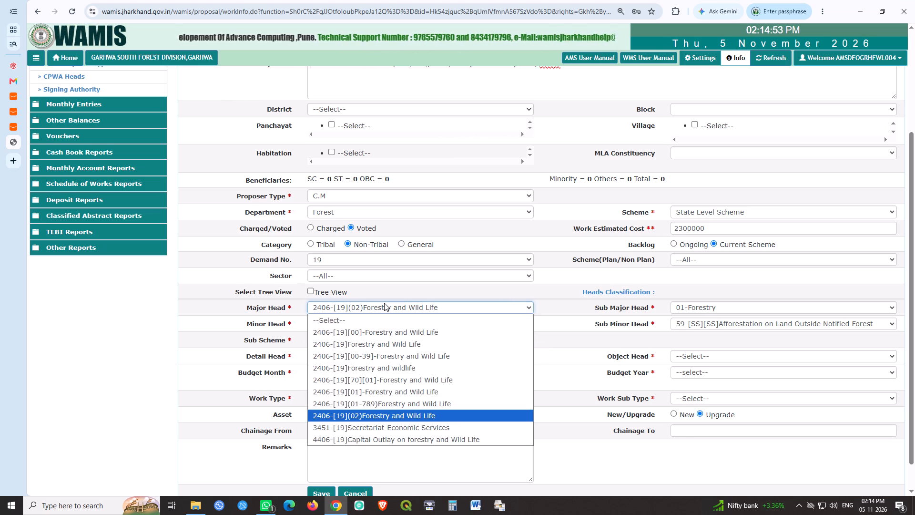
pyautogui.click(393, 391)
pyautogui.click(699, 306)
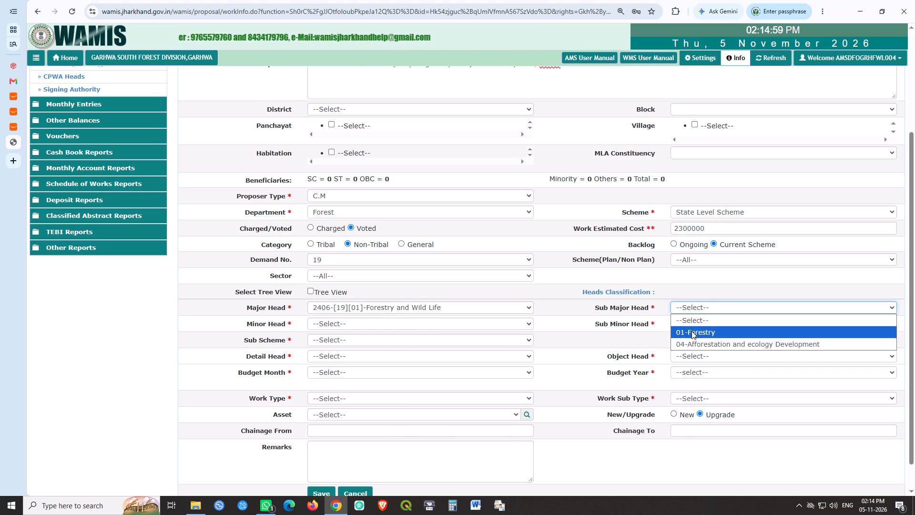
pyautogui.click(691, 331)
pyautogui.click(373, 325)
pyautogui.click(356, 360)
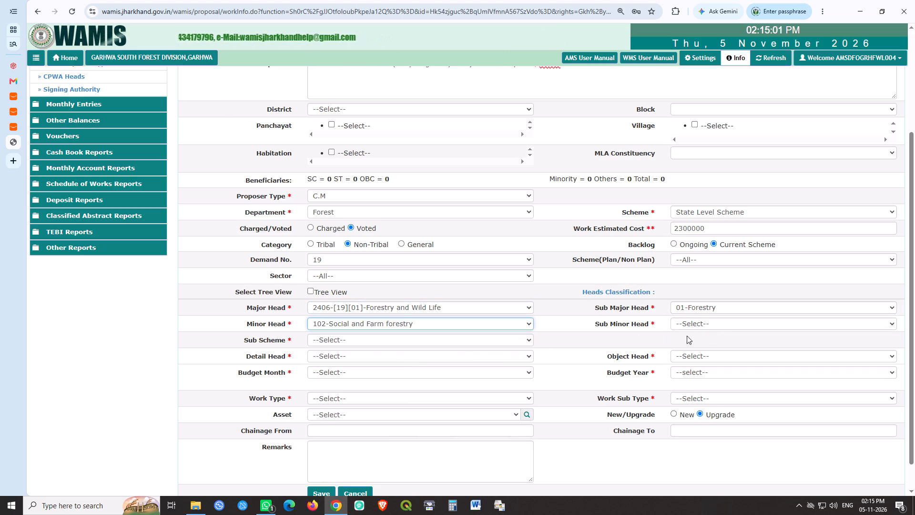
pyautogui.click(715, 324)
pyautogui.click(695, 347)
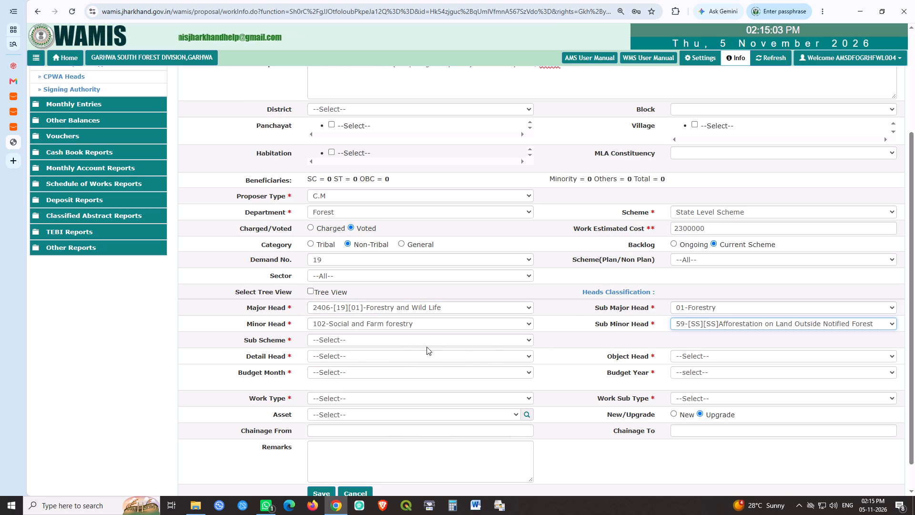
# Set sub scheme 01 - AFFORESTATION ON LAND OUTSIDE NOTIFIED FOREST, detail head 01-Pay and Allowances and object head 03-Wages.
pyautogui.click(393, 342)
pyautogui.click(372, 360)
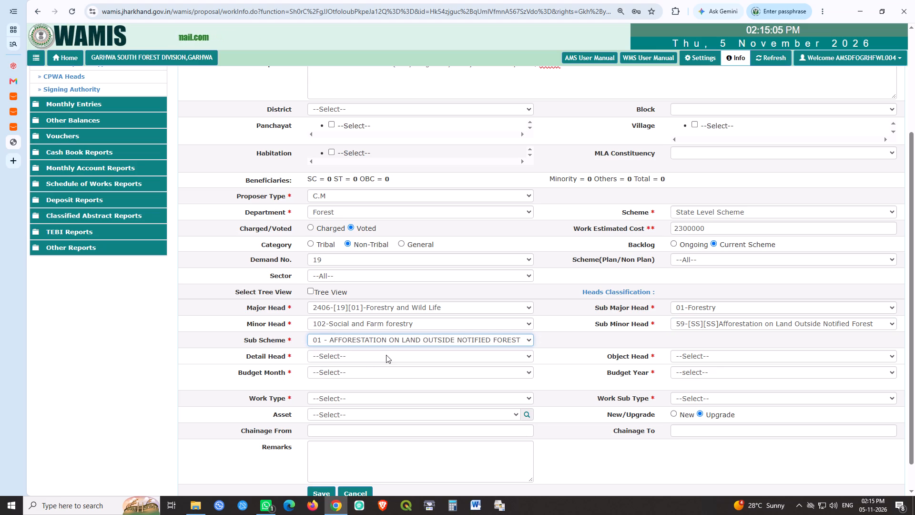
pyautogui.click(386, 355)
pyautogui.click(369, 378)
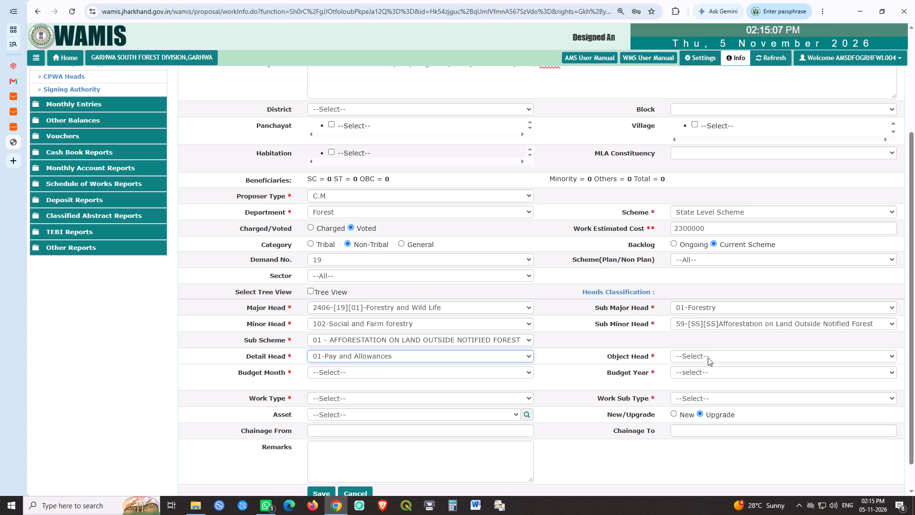
pyautogui.click(704, 351)
pyautogui.click(683, 381)
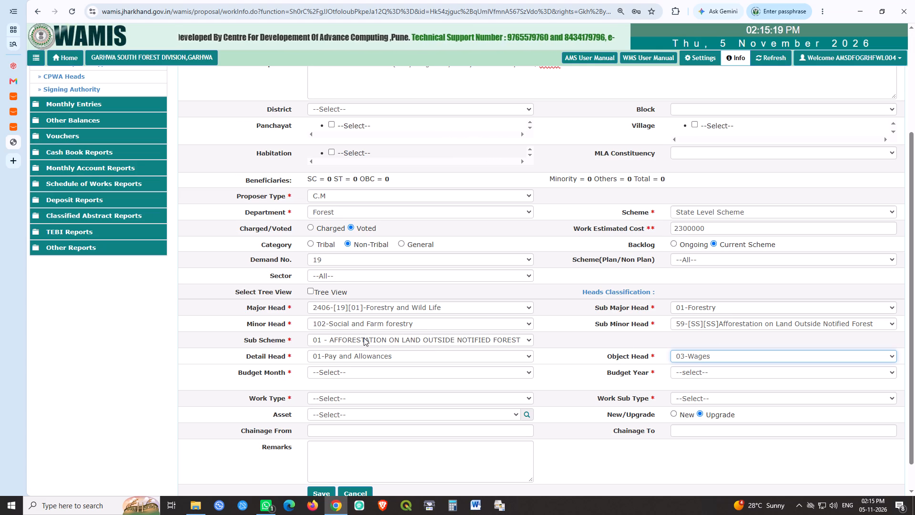
# Set the proposal's budget month to September and budget year to 2026.
pyautogui.click(344, 375)
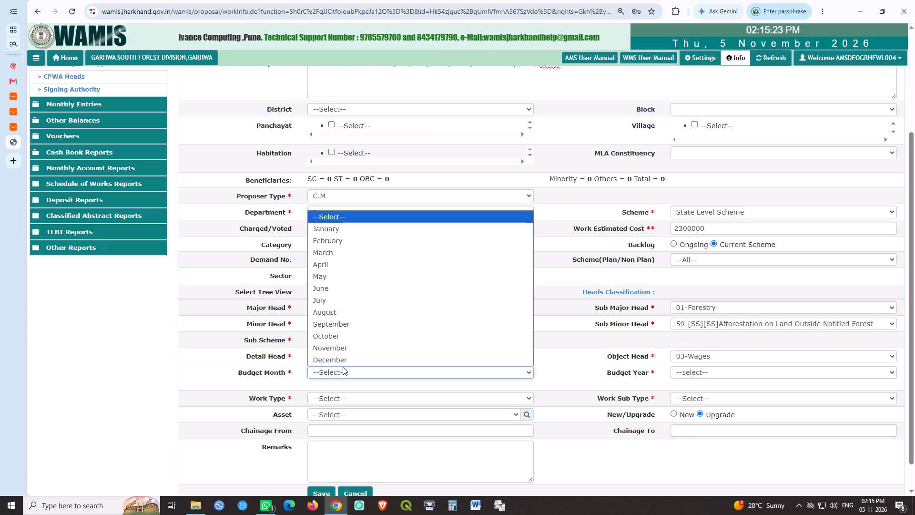
pyautogui.click(348, 324)
pyautogui.click(697, 372)
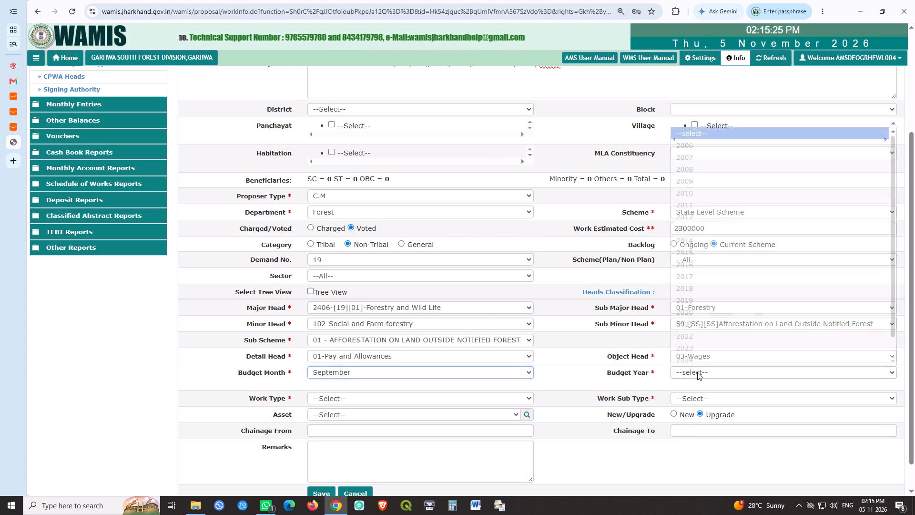
pyautogui.scroll(-7, 699, 310)
pyautogui.click(693, 356)
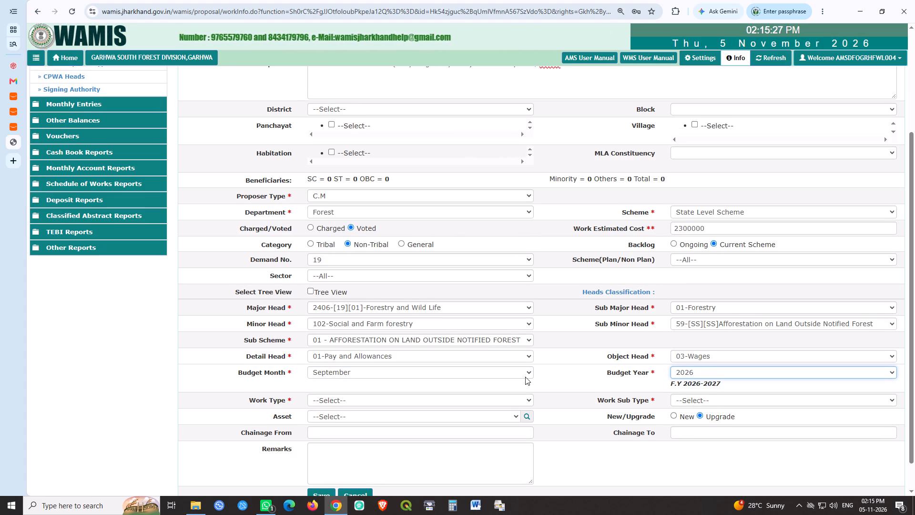
# Set the work type to FOREST and work sub type to OTHERS, and save the daily wages proposal.
pyautogui.scroll(-1, 406, 392)
pyautogui.click(346, 370)
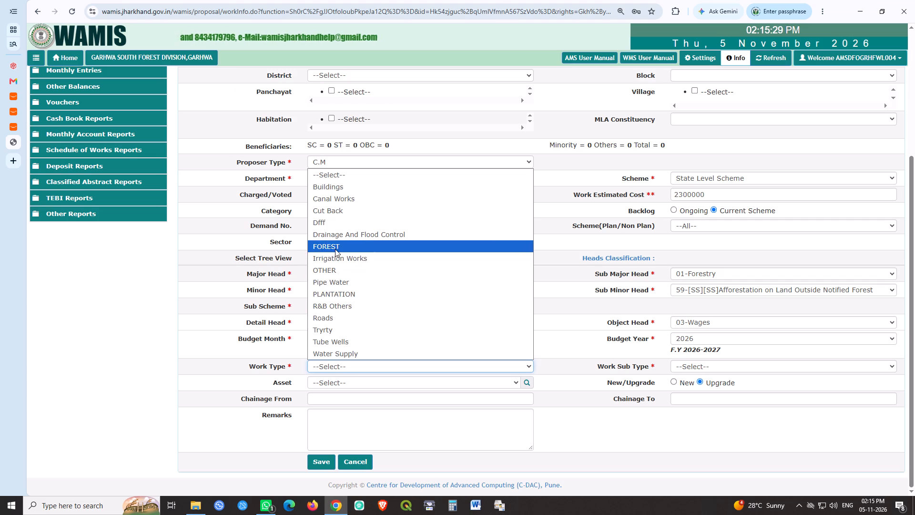
pyautogui.click(335, 249)
pyautogui.click(699, 369)
pyautogui.click(683, 391)
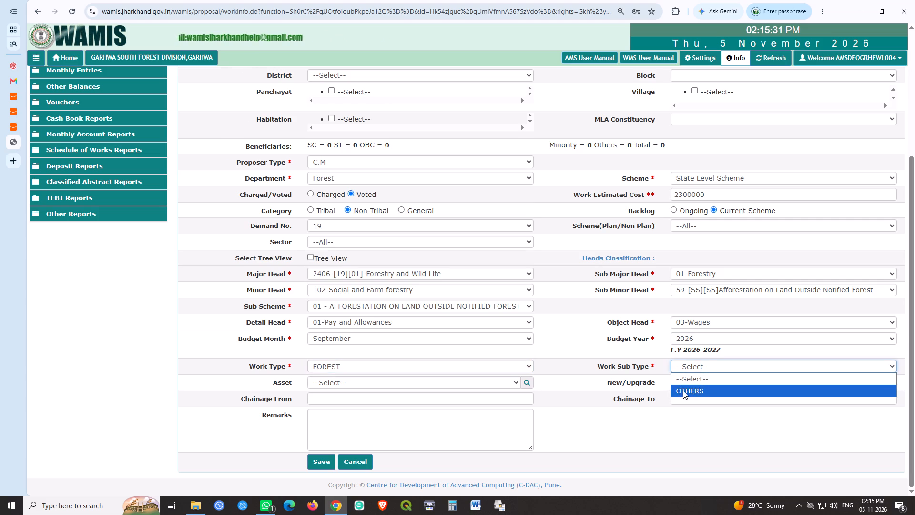
pyautogui.scroll(-3, 556, 416)
pyautogui.click(311, 463)
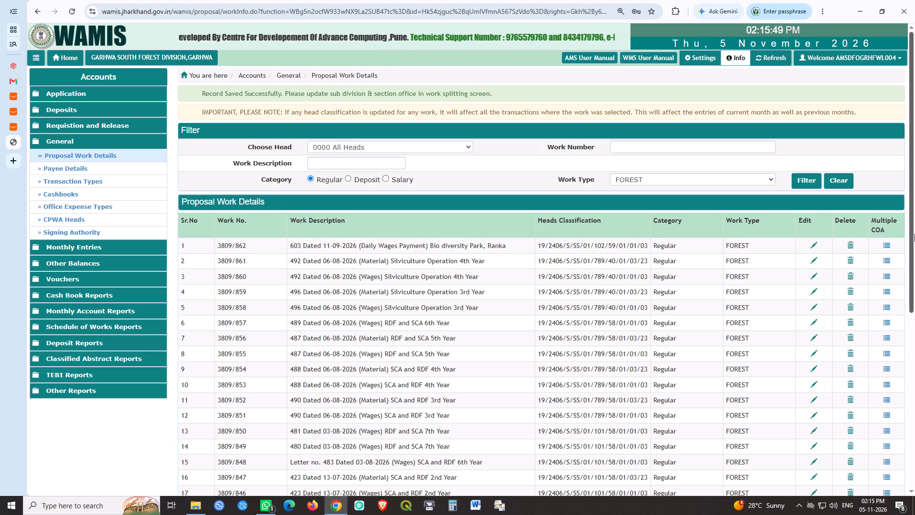
# Add a new work proposal with the description "603 Dated 11-09-2026 (Material) Bio-diversity Park Ranka".
pyautogui.scroll(-10, 296, 307)
pyautogui.scroll(-1, 275, 400)
pyautogui.click(191, 464)
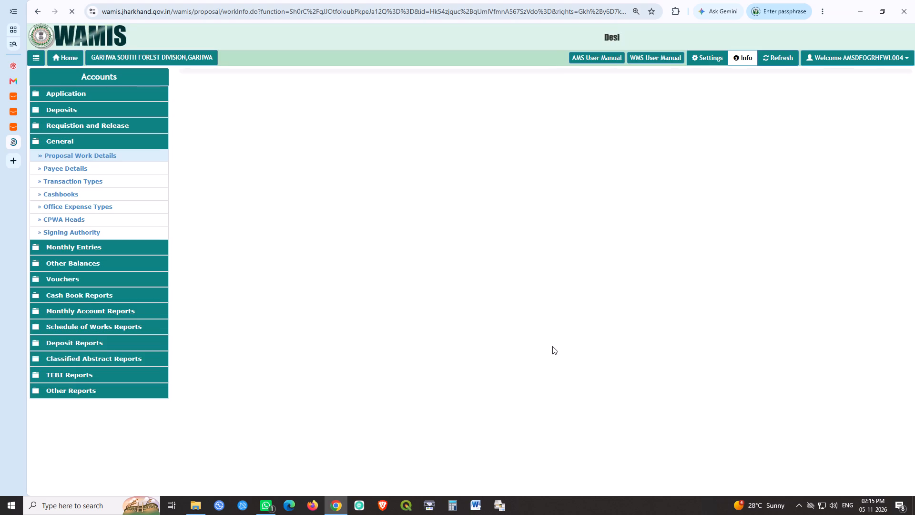
pyautogui.click(476, 196)
pyautogui.click(473, 216)
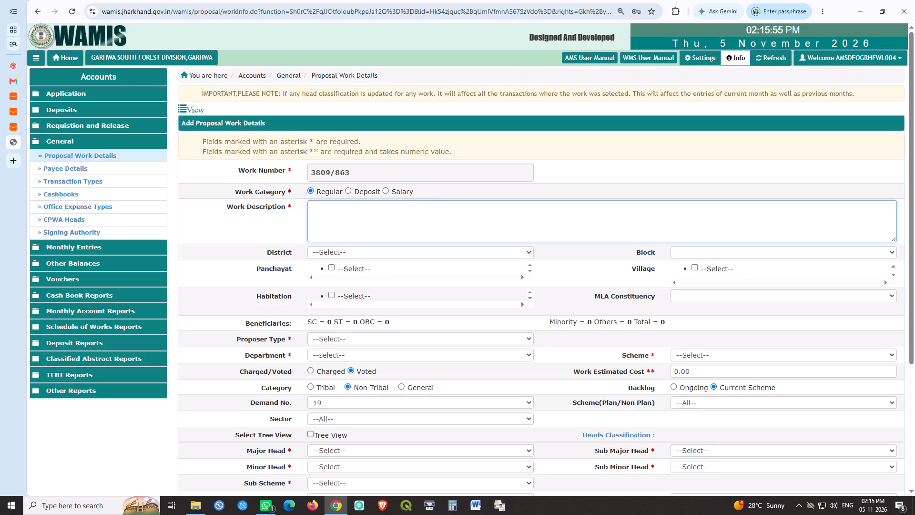
pyautogui.write('603 Dated')
pyautogui.press('space')
pyautogui.write('11-09-202')
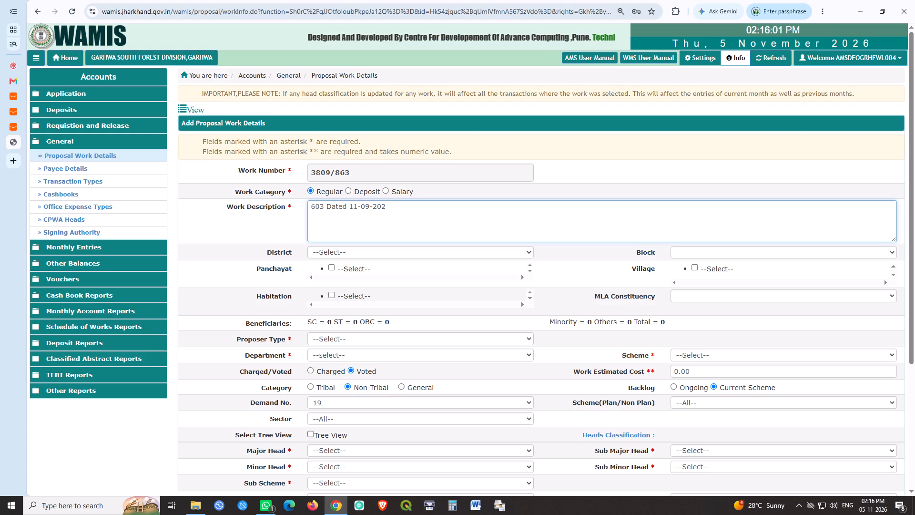
pyautogui.write('6 (Material)')
pyautogui.press('space')
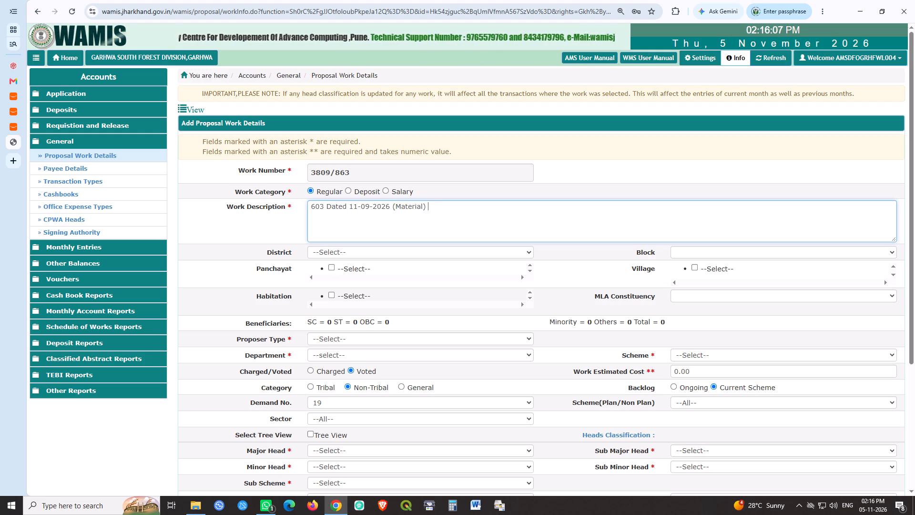
pyautogui.write('Bio')
pyautogui.write('-diversity Park RAnka')
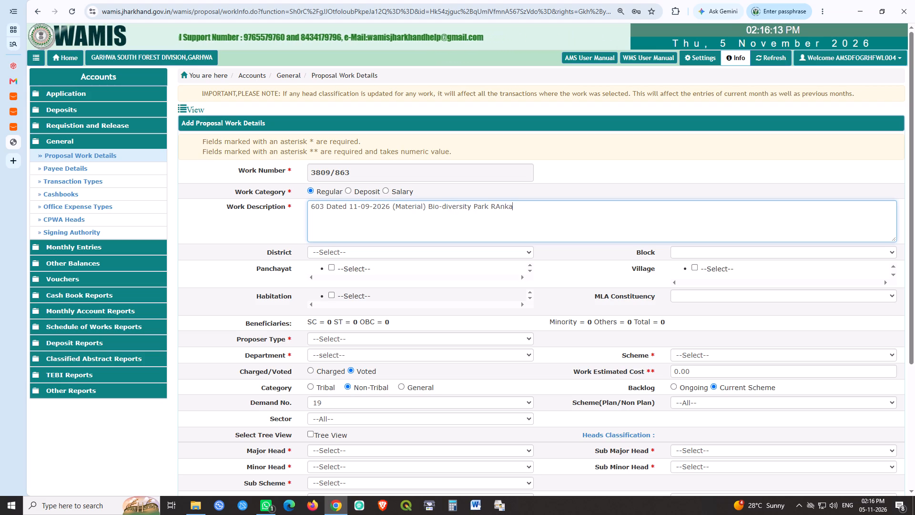
pyautogui.press('BackSpace')
pyautogui.press('BackSpace')
pyautogui.press('BackSpace')
pyautogui.press('BackSpace')
pyautogui.press('BackSpace')
pyautogui.write('Ranka')
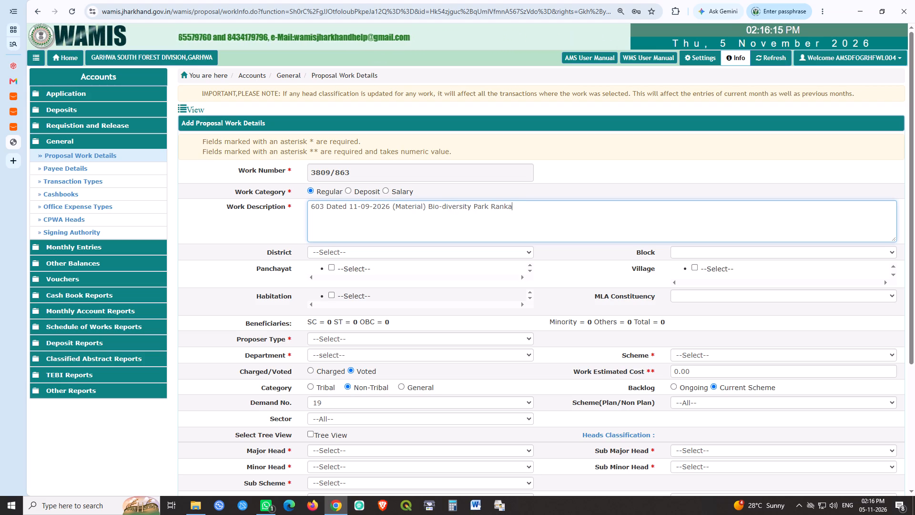
# Set the proposer type to C.M, department to Forest, scheme to State Level Scheme and work estimated cost to 700000.
pyautogui.click(406, 338)
pyautogui.press('c')
pyautogui.press('Tab')
pyautogui.press('Tab')
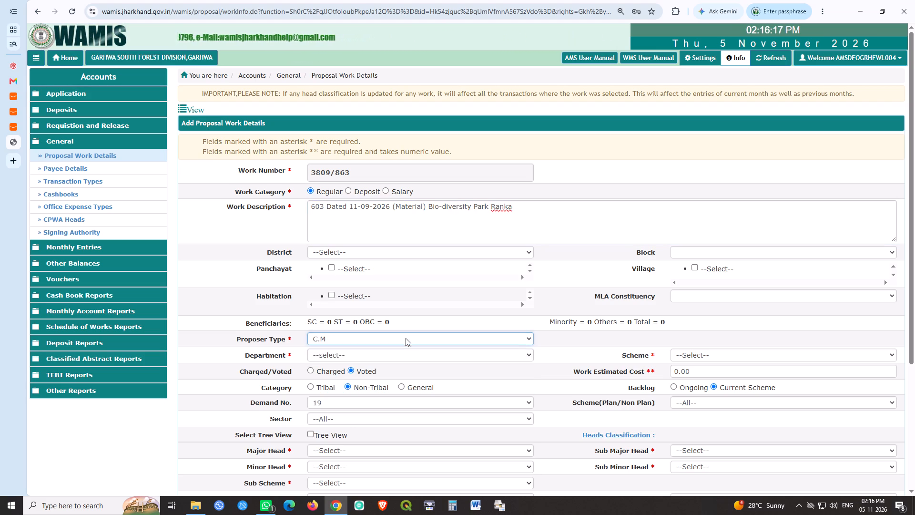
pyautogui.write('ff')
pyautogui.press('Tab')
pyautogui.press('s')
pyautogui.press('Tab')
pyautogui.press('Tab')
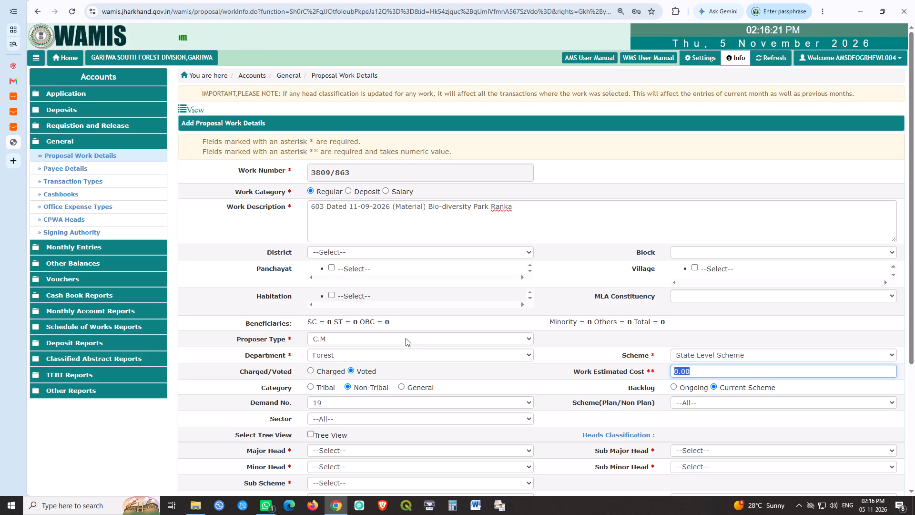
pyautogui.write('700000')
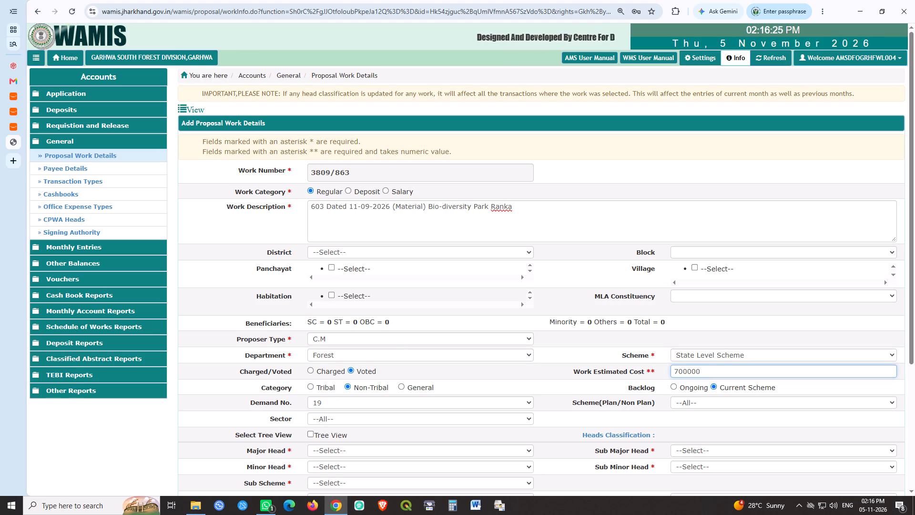
# Set major head 2406-[19][01]-Forestry and Wild Life, sub major 01-Forestry, minor 102-Social and Farm forestry, and sub minor 59-[SS][SS]Afforestation on Land Outside Notified Forest.
pyautogui.scroll(-3, 406, 338)
pyautogui.click(375, 311)
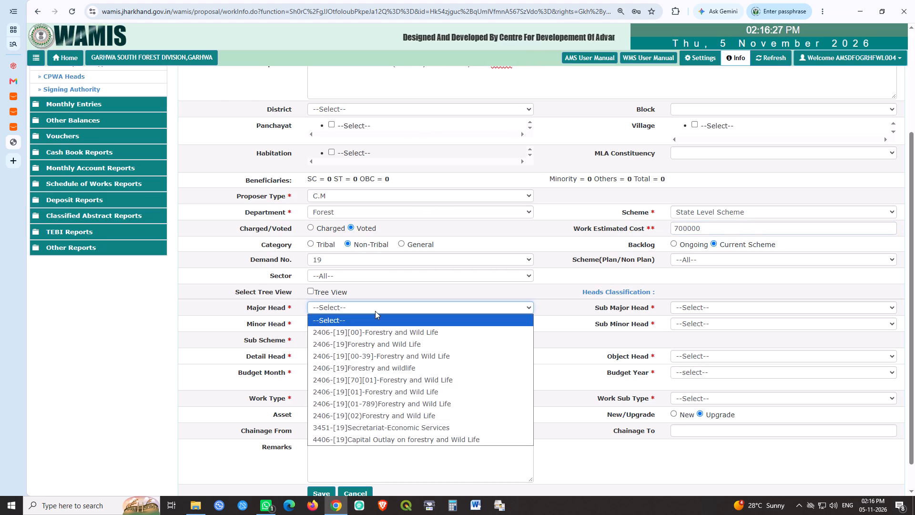
pyautogui.click(373, 389)
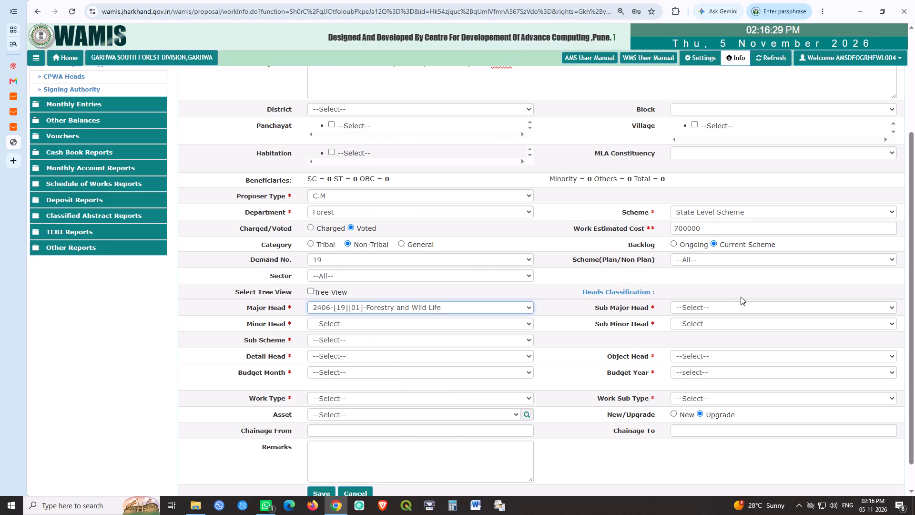
pyautogui.click(728, 300)
pyautogui.click(728, 302)
pyautogui.click(720, 329)
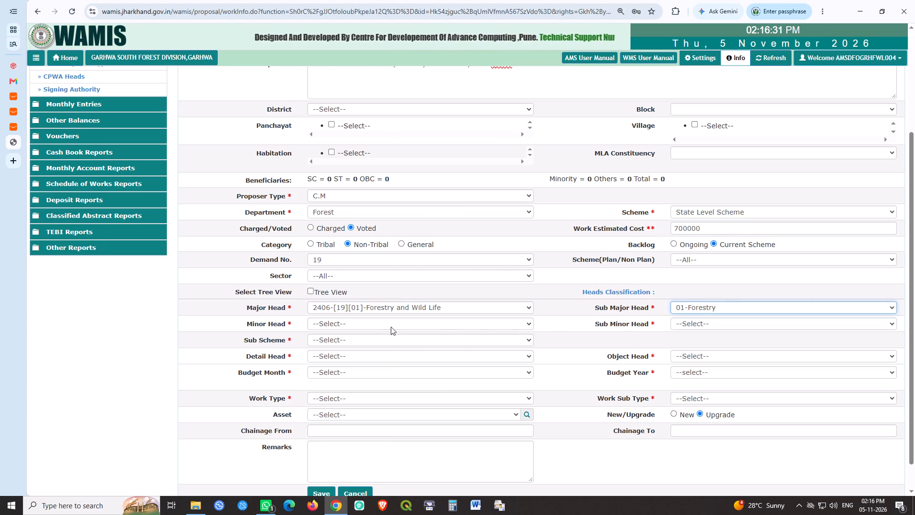
pyautogui.click(366, 319)
pyautogui.click(345, 362)
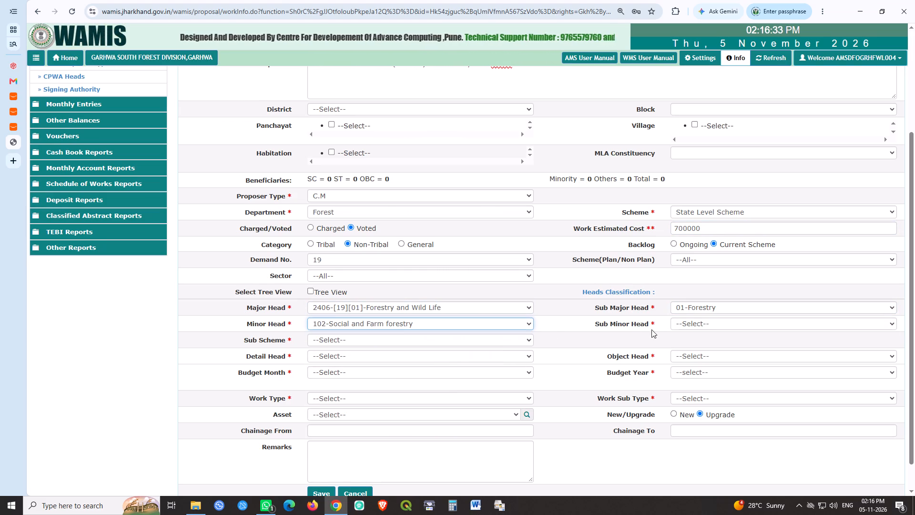
pyautogui.click(705, 320)
pyautogui.click(695, 344)
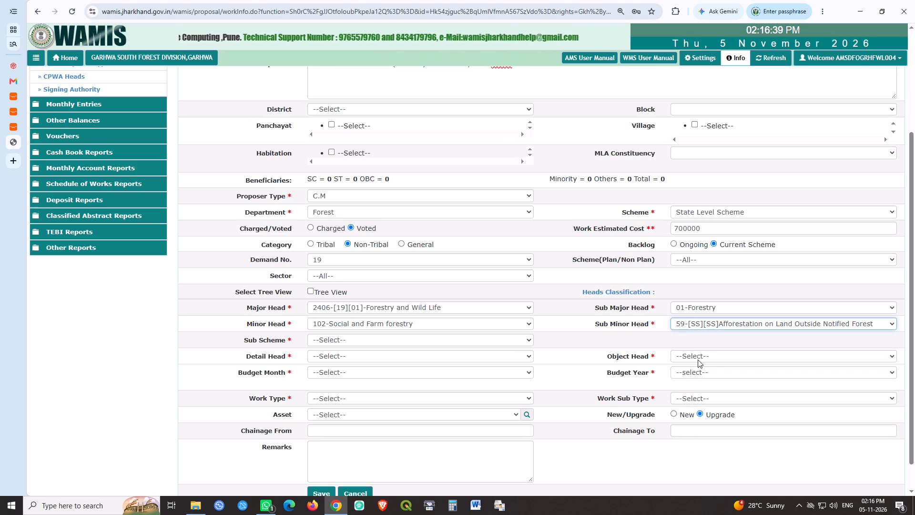
# Set sub scheme 01 - AFFORESTATION ON LAND OUTSIDE NOTIFIED FOREST, detail head 03-Administrative Expenses and object head 23-Supply And Material.
pyautogui.click(323, 342)
pyautogui.click(334, 361)
pyautogui.click(354, 361)
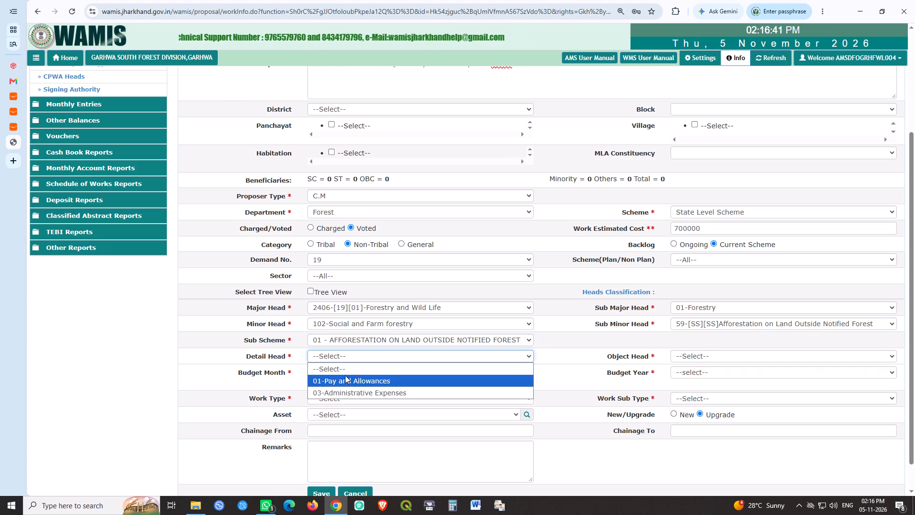
pyautogui.click(344, 391)
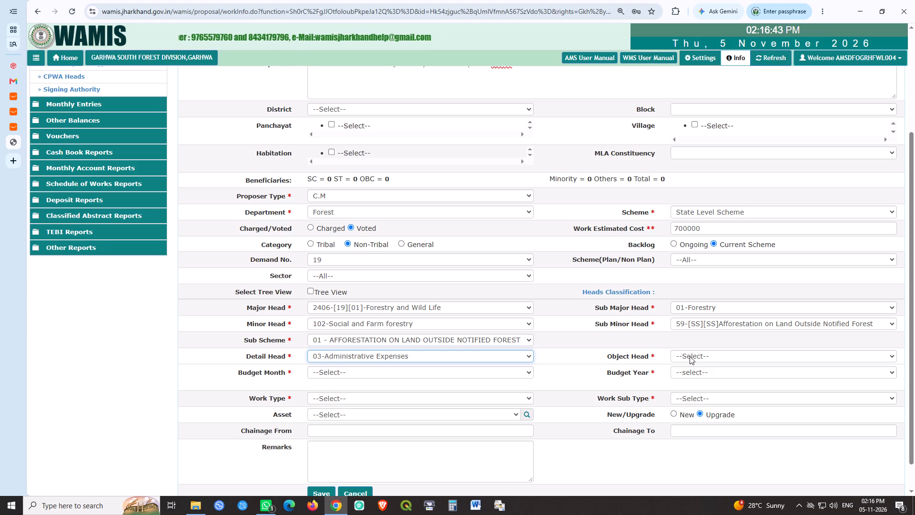
pyautogui.click(698, 353)
pyautogui.click(693, 381)
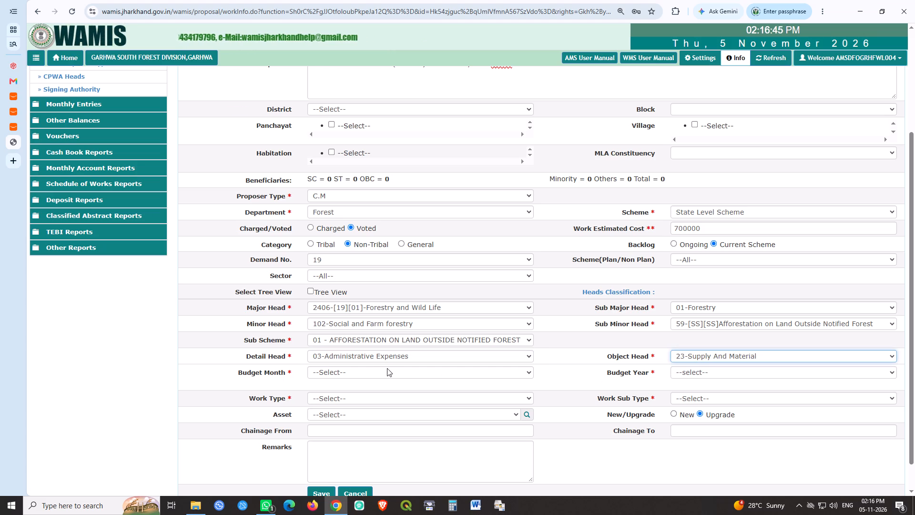
# Set the material proposal's budget month to September and budget year to 2026.
pyautogui.click(378, 368)
pyautogui.click(335, 319)
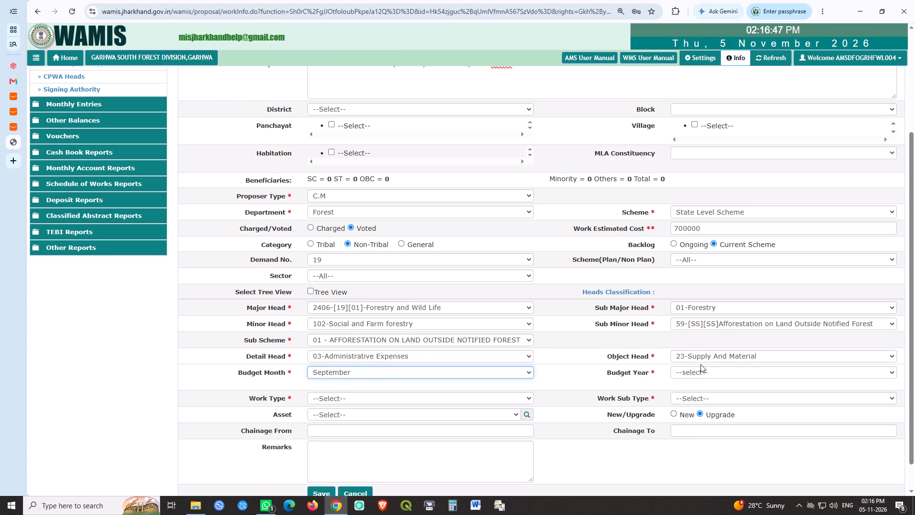
pyautogui.click(701, 377)
pyautogui.scroll(-5, 714, 311)
pyautogui.click(701, 359)
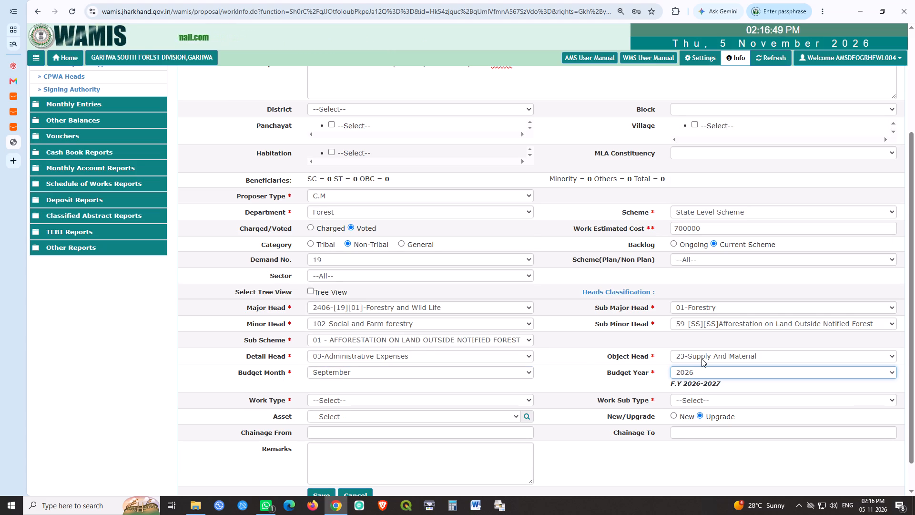
# Set the work type to FOREST and work sub type to OTHERS, and save the material proposal.
pyautogui.scroll(-2, 528, 388)
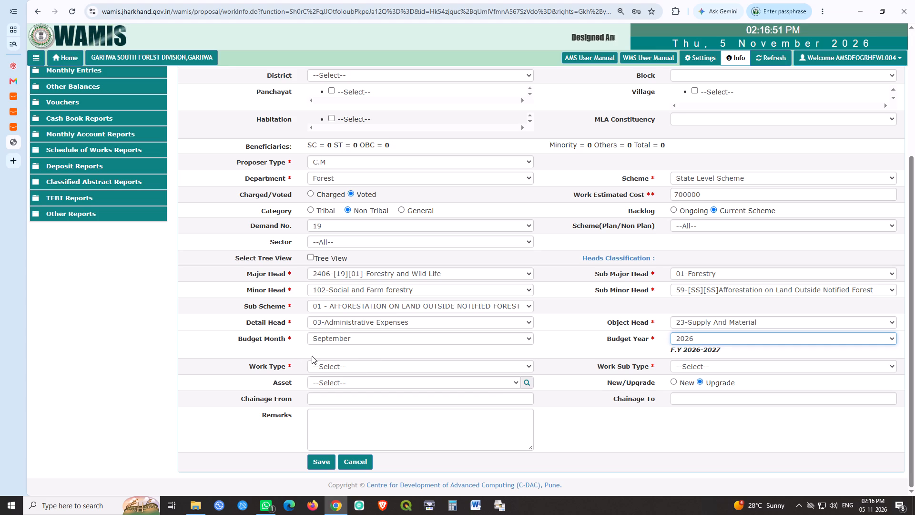
pyautogui.click(361, 364)
pyautogui.click(347, 249)
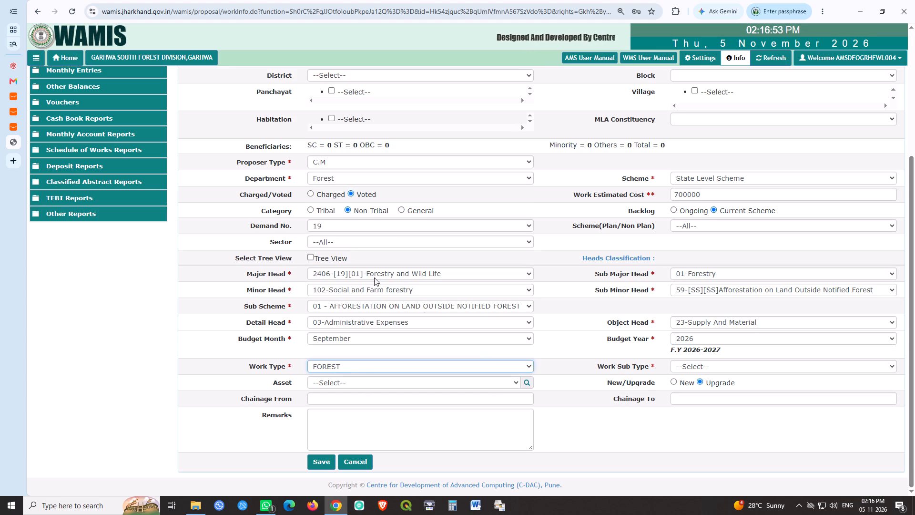
pyautogui.click(686, 361)
pyautogui.click(685, 385)
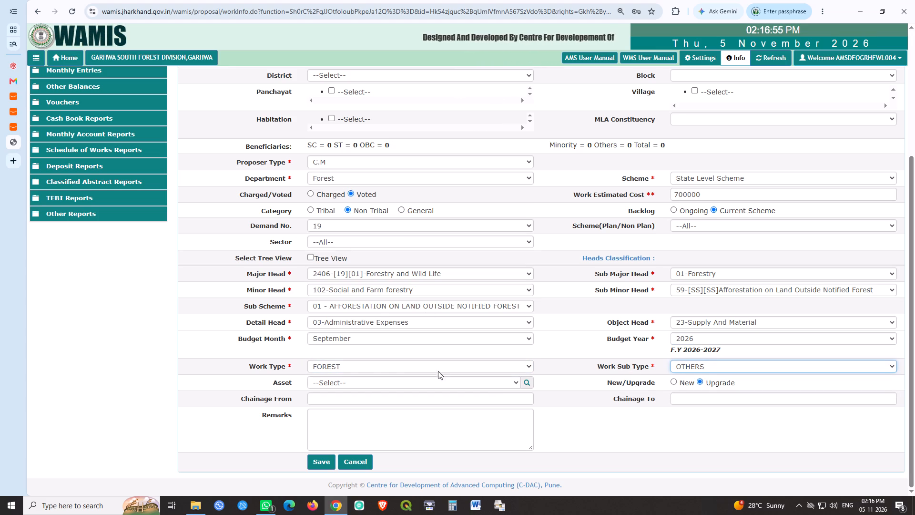
pyautogui.click(319, 461)
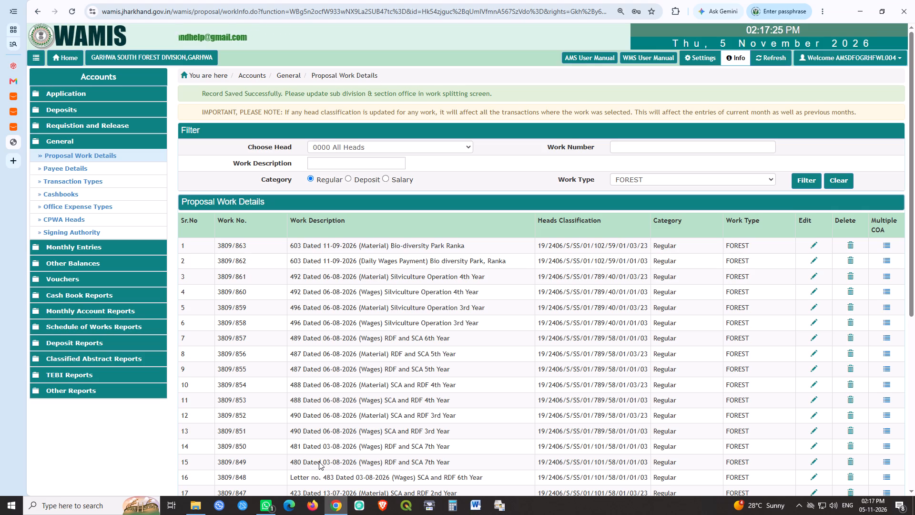
# Add a new work proposal with the description "479 Dated 03-08-2026 (Wages) RDF and SCA 5th Year".
pyautogui.scroll(-2, 520, 269)
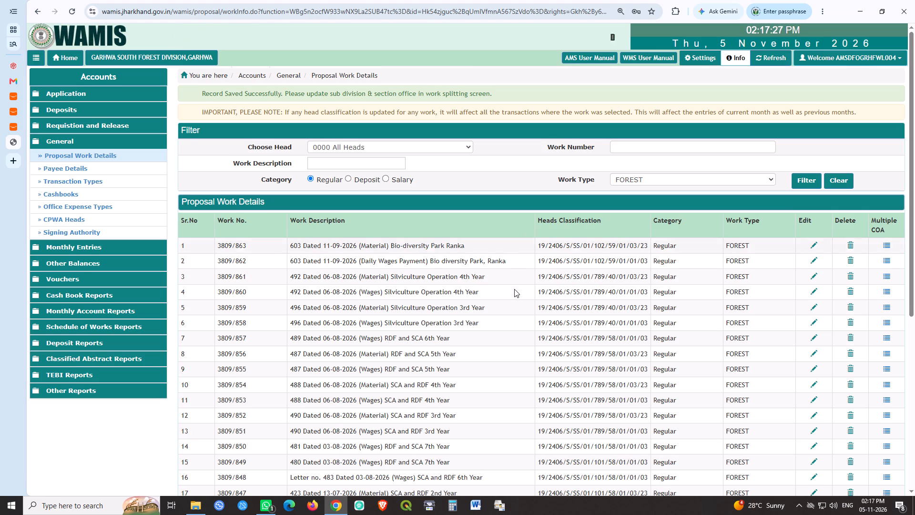
pyautogui.scroll(-8, 514, 289)
pyautogui.click(191, 467)
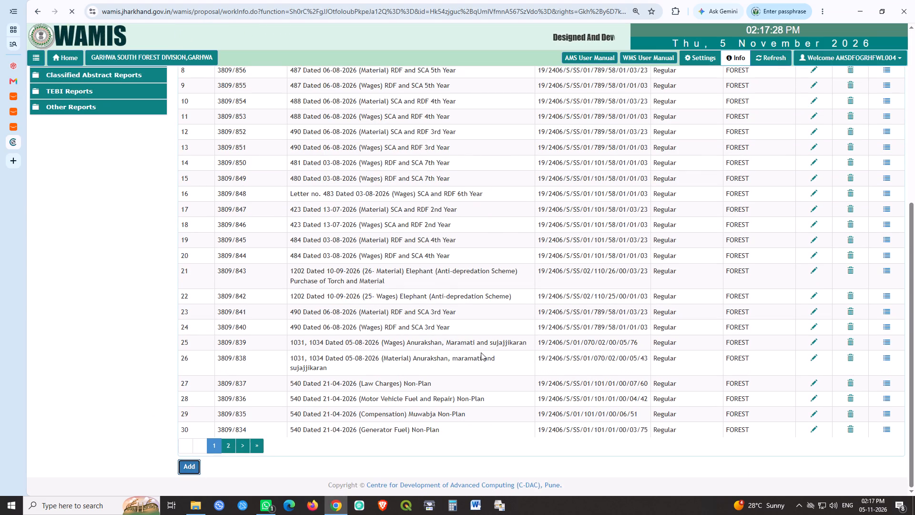
pyautogui.click(396, 227)
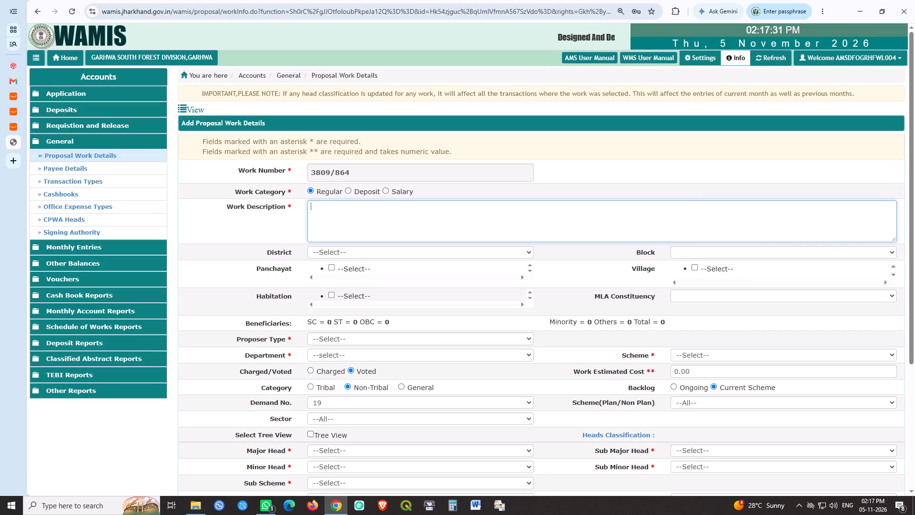
pyautogui.press('4')
pyautogui.write('79 Dated')
pyautogui.press('space')
pyautogui.write('03-08-2026 (Wages)')
pyautogui.press('space')
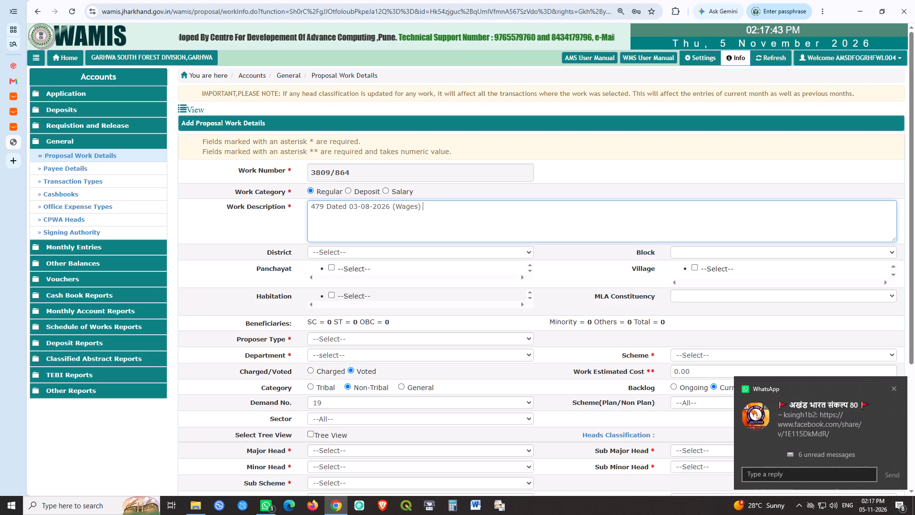
pyautogui.click(892, 388)
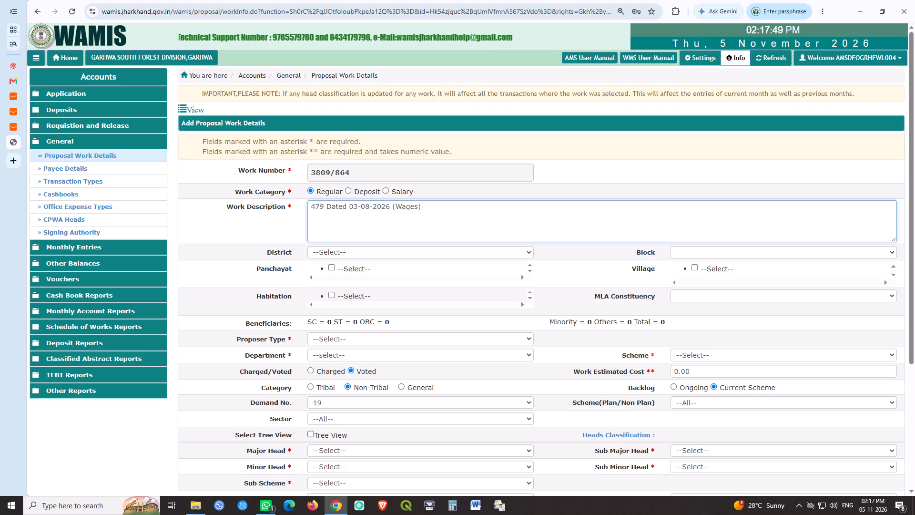
pyautogui.write('RDF and SCA')
pyautogui.press('space')
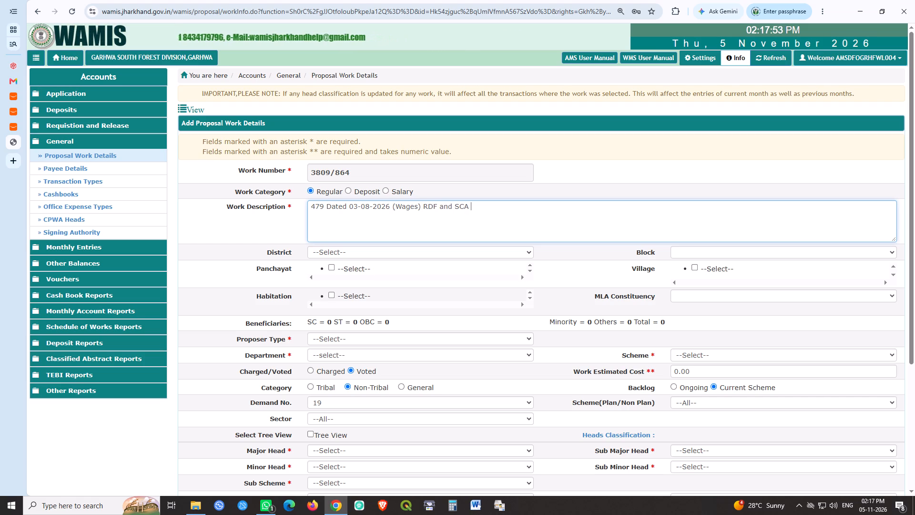
pyautogui.write('5th Year')
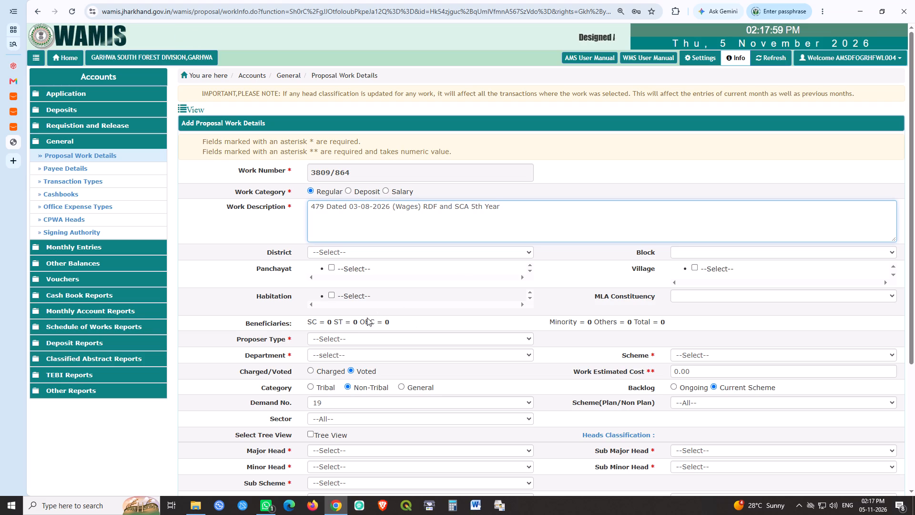
# Set the wages proposal's proposer type to C.M, department to Forest, scheme to State Level Scheme, and work estimated cost to 1505000.
pyautogui.click(336, 340)
pyautogui.press('c')
pyautogui.press('Tab')
pyautogui.press('Tab')
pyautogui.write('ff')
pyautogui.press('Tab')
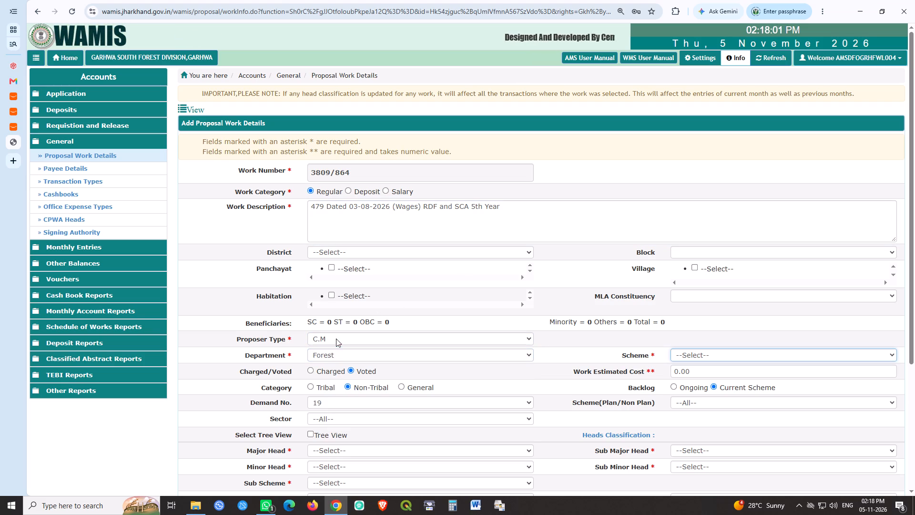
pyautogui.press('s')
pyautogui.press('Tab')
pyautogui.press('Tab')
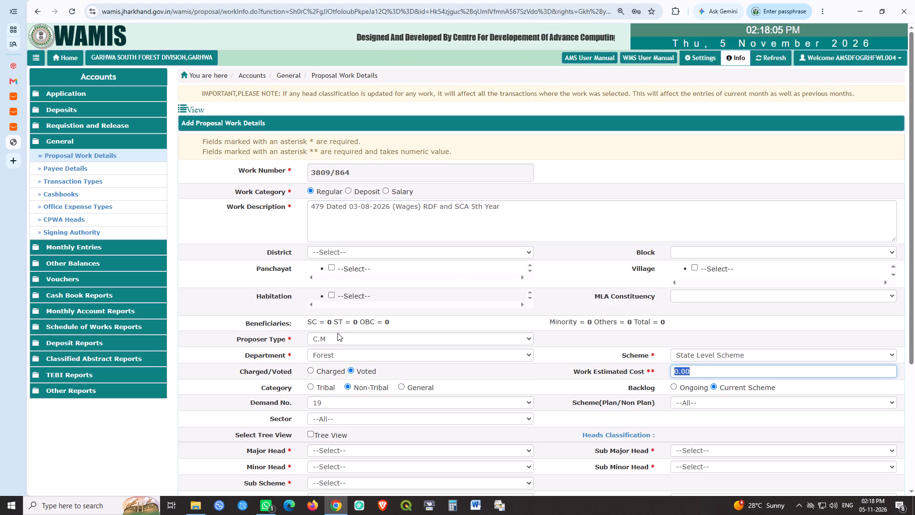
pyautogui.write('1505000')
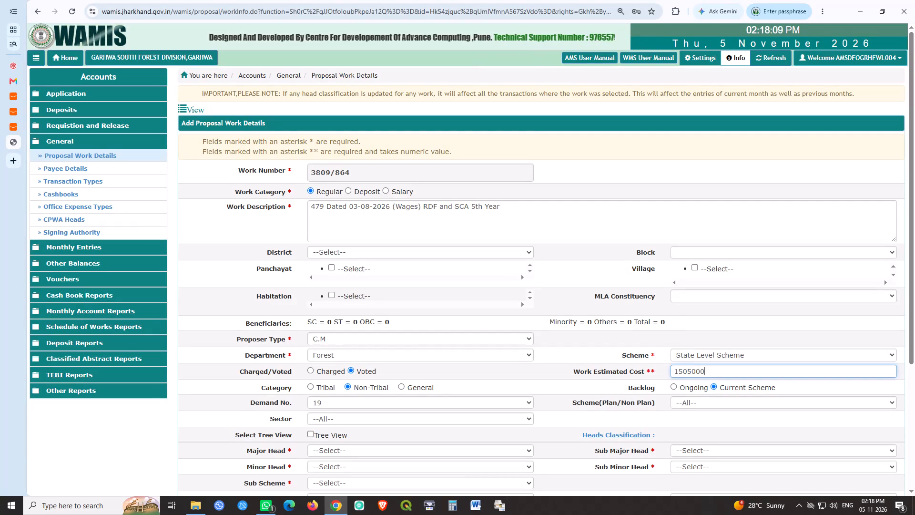
# Set major head 2406-[19][00]-Forestry and Wild Life, sub major 01-Forestry, minor 101-Forest Conservation, Development and Regeneration, and sub minor 58-[SS][SS]Afforestation and Soil conservation on Notified Forest Land.
pyautogui.scroll(-3, 374, 404)
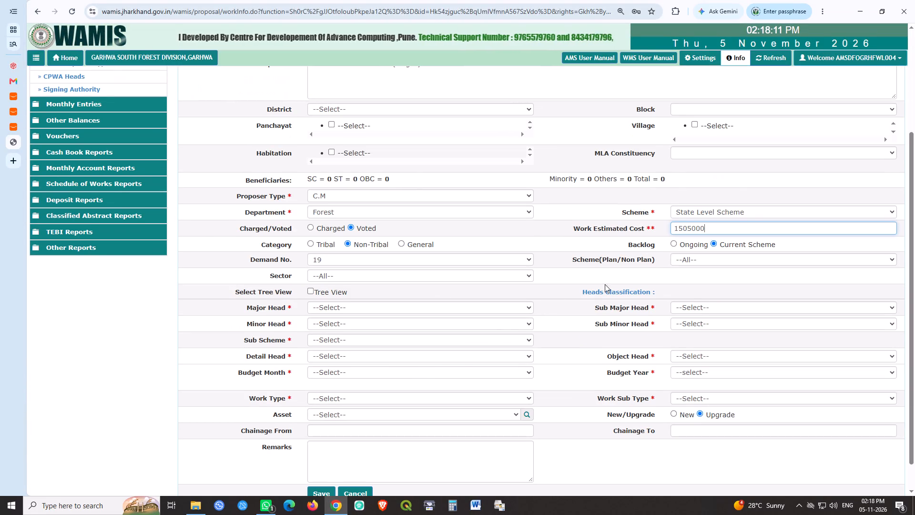
pyautogui.click(335, 306)
pyautogui.click(350, 327)
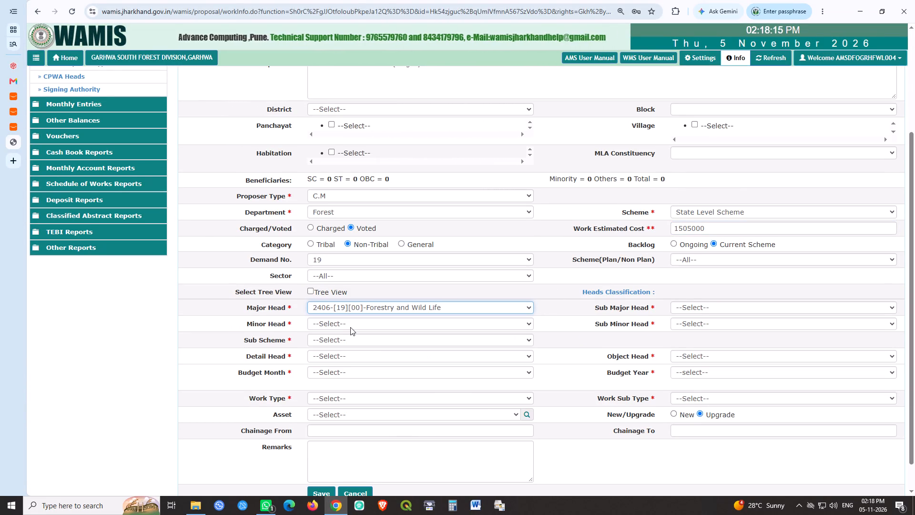
pyautogui.click(698, 302)
pyautogui.click(705, 337)
pyautogui.click(416, 320)
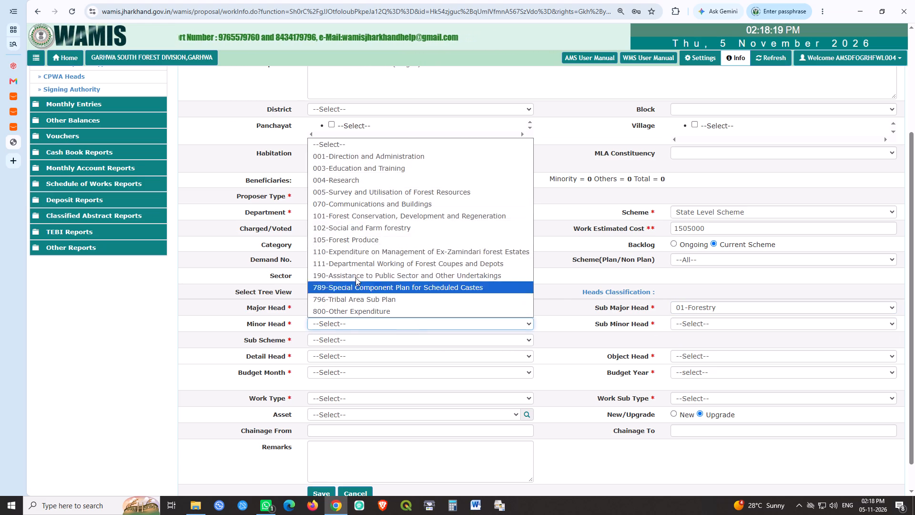
pyautogui.click(353, 216)
pyautogui.click(706, 329)
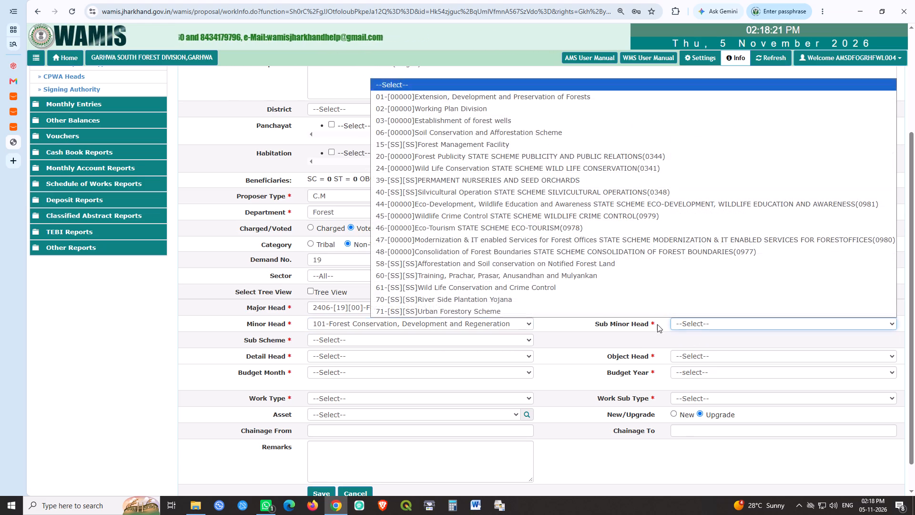
pyautogui.click(402, 261)
# Set sub scheme 01 - AFFORESTATION & SOIL CONSERVATION ON NOTIFIED forest land, detail head 01-Pay and Allowances and object head 03-Wages.
pyautogui.click(384, 340)
pyautogui.click(348, 365)
pyautogui.click(366, 357)
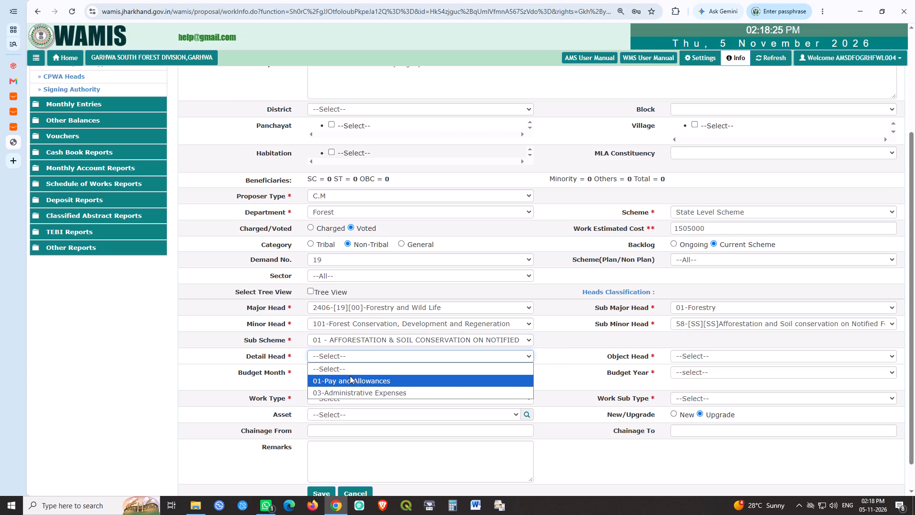
pyautogui.click(345, 382)
pyautogui.click(714, 356)
pyautogui.click(696, 378)
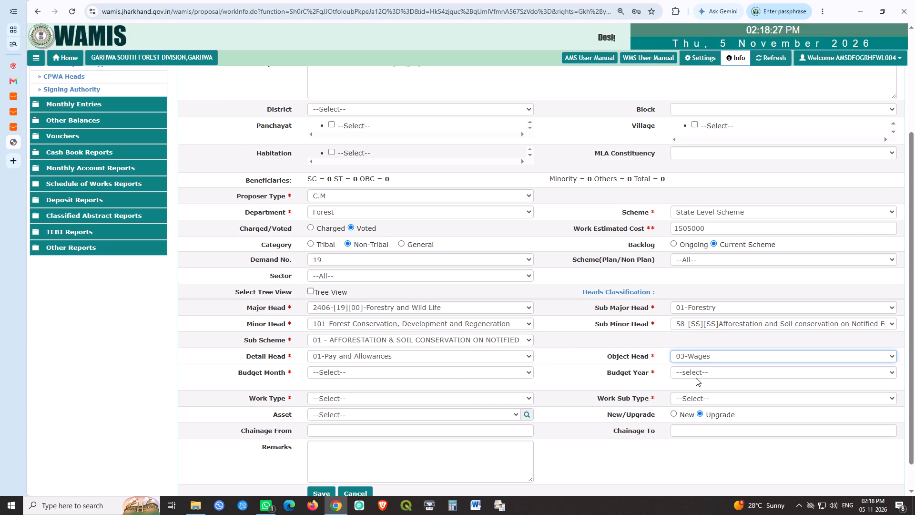
# Set the wages proposal's budget month to August and budget year to 2026.
pyautogui.click(314, 373)
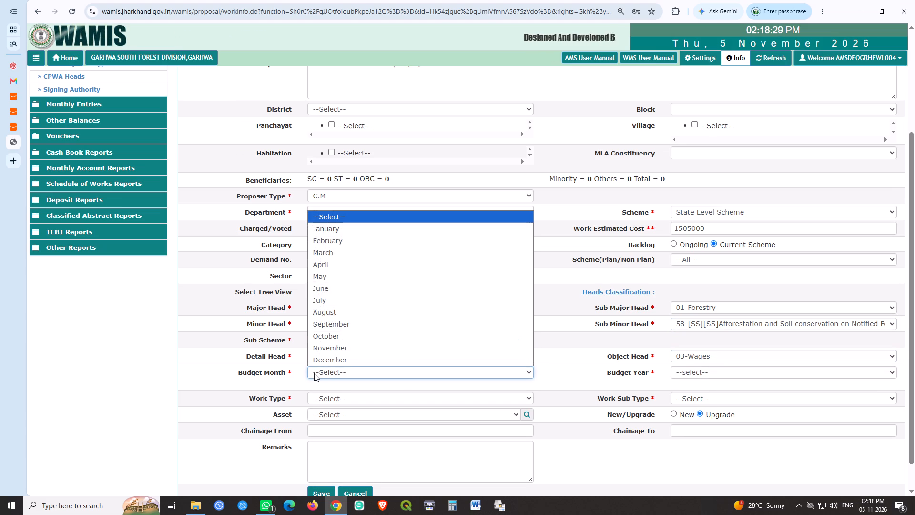
pyautogui.click(329, 312)
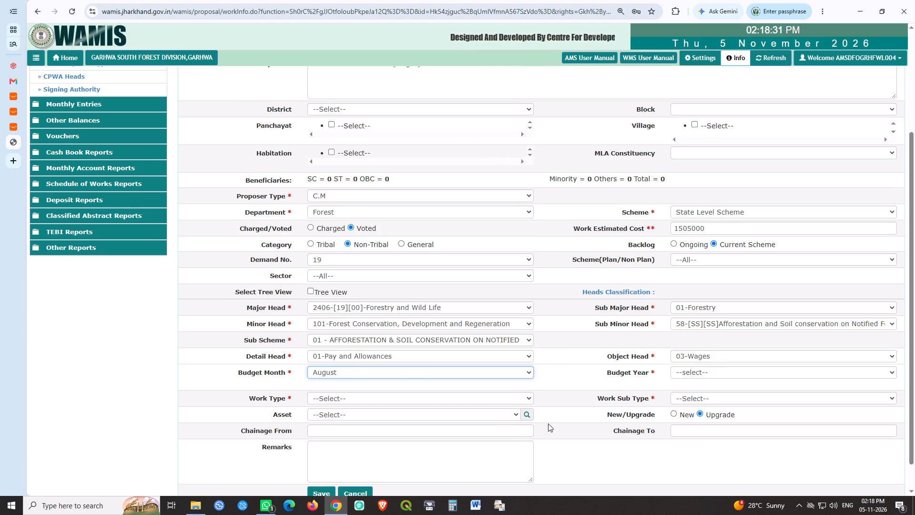
pyautogui.click(693, 372)
pyautogui.scroll(-5, 697, 343)
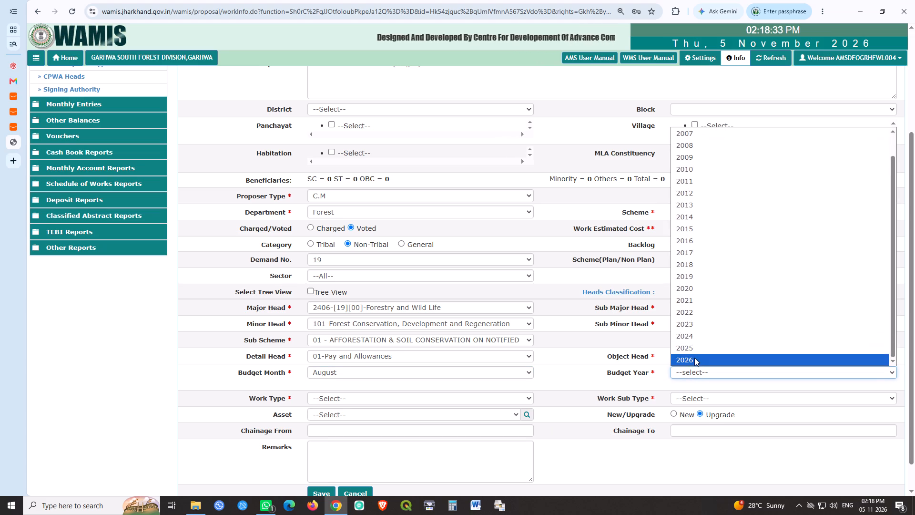
pyautogui.click(694, 358)
# Set the work type to FOREST and work sub type to OTHERS, and save the wages proposal.
pyautogui.click(338, 398)
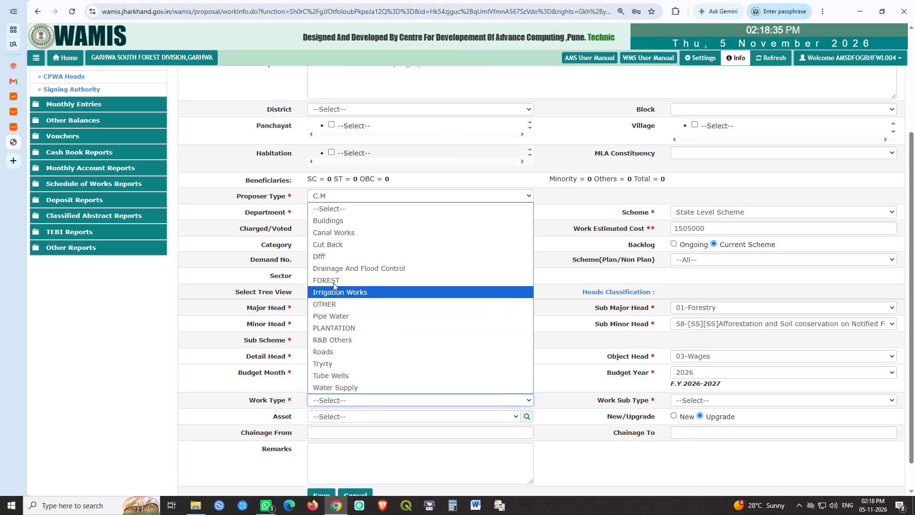
pyautogui.click(333, 280)
pyautogui.click(691, 397)
pyautogui.click(699, 423)
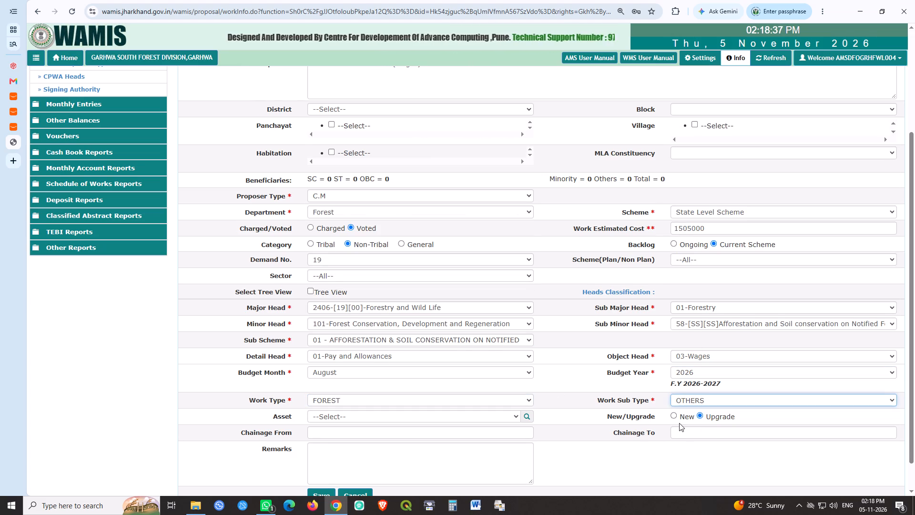
pyautogui.scroll(-4, 374, 403)
pyautogui.click(316, 463)
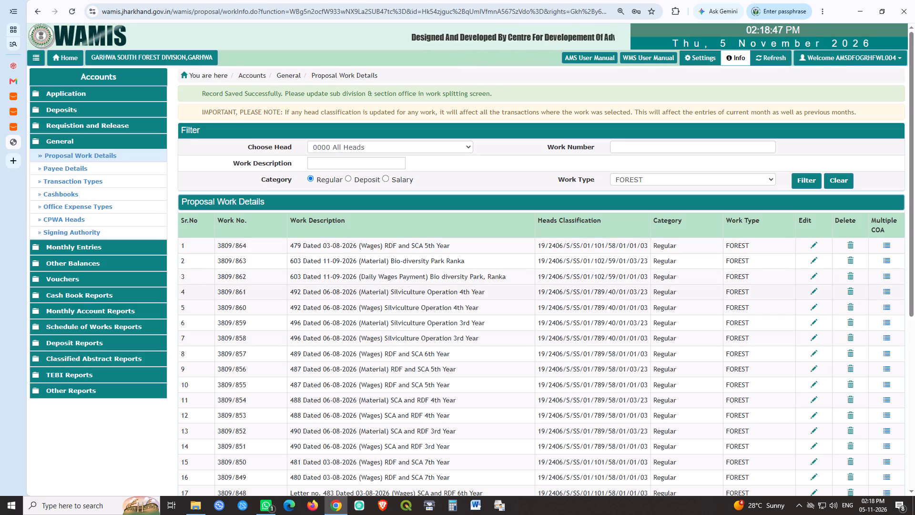
# Add another work proposal with the description "479 Dated 03-08-2026 (Material) RDF and SCA 5th Year".
pyautogui.scroll(-1, 458, 309)
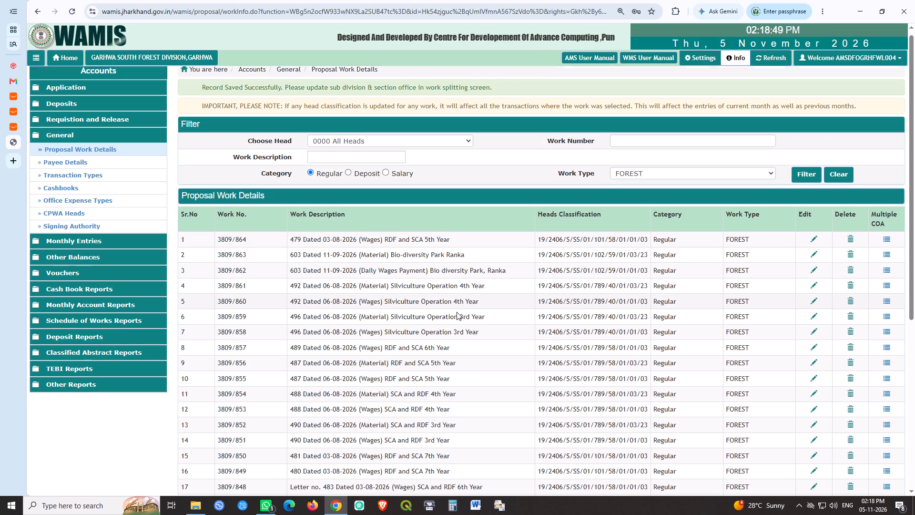
pyautogui.scroll(-9, 457, 312)
pyautogui.click(189, 466)
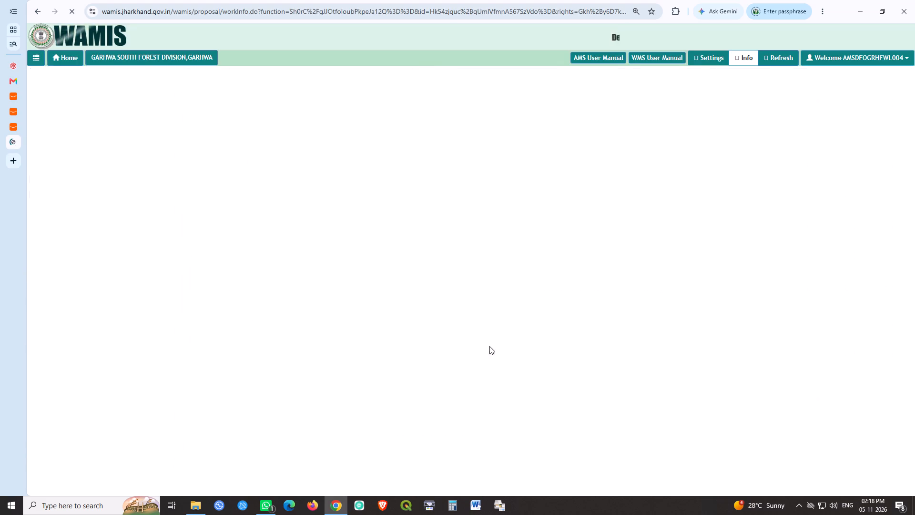
pyautogui.click(380, 213)
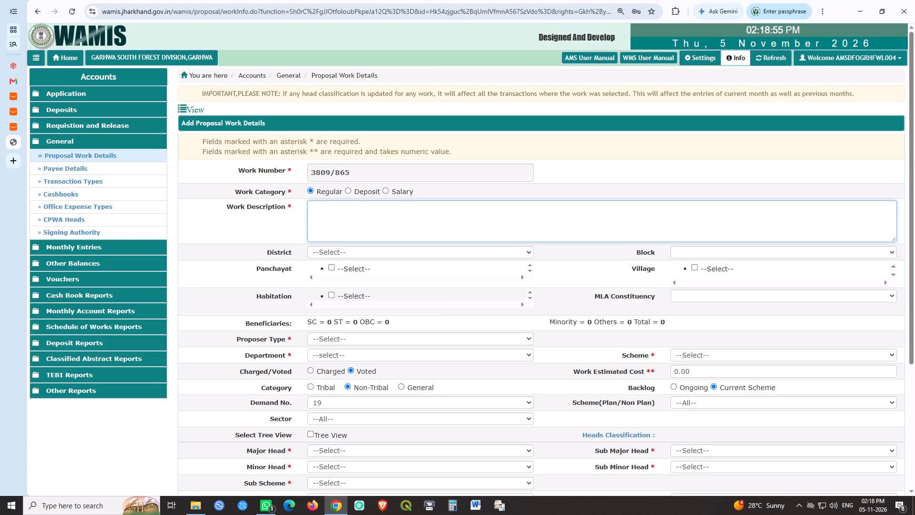
pyautogui.write('479 Dated')
pyautogui.press('space')
pyautogui.write('03-08-2026 (')
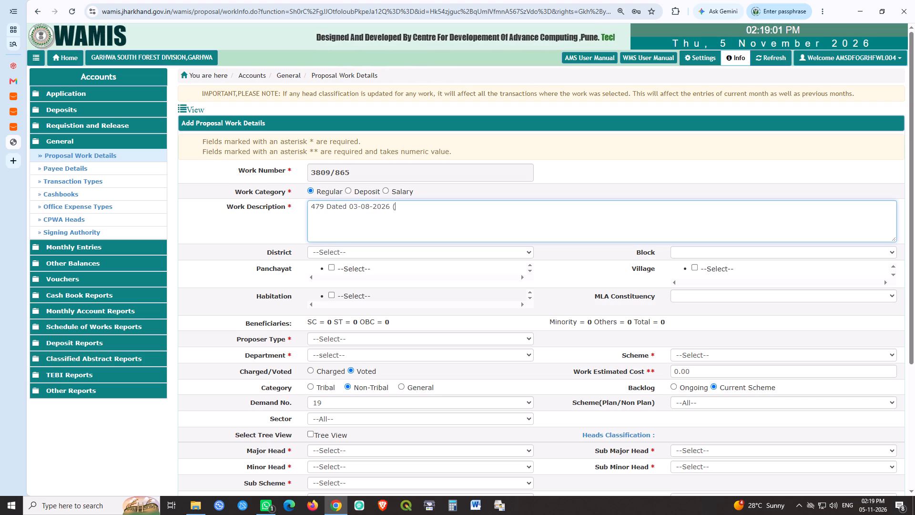
pyautogui.write('Material)')
pyautogui.press('space')
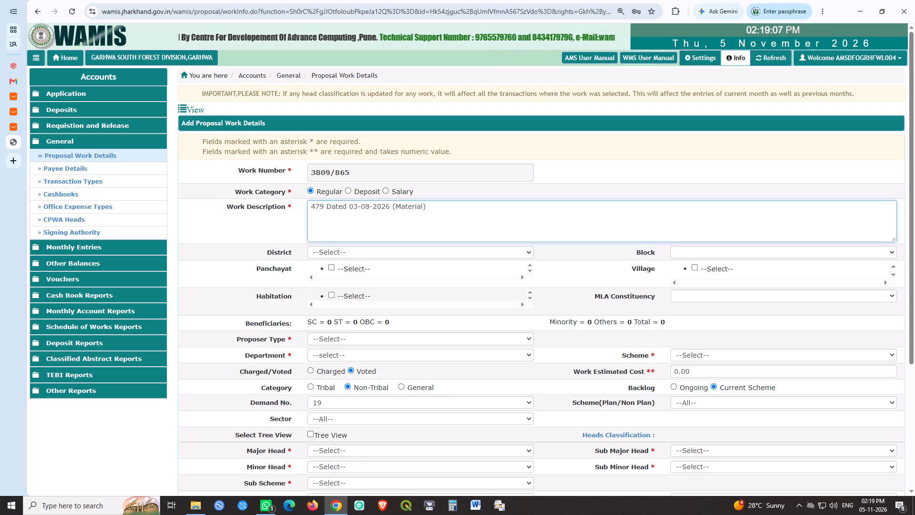
pyautogui.write('RDF and SCA')
pyautogui.press('space')
pyautogui.write('5th Year')
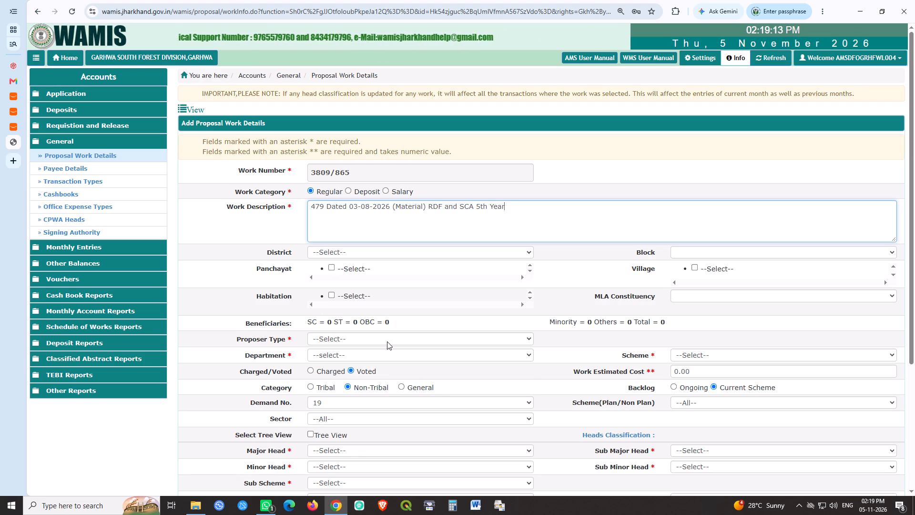
# Set the material proposal's proposer type to C.M, department to Forest, scheme to State Level Scheme, and work estimated cost to 30000.
pyautogui.click(387, 341)
pyautogui.press('c')
pyautogui.press('Tab')
pyautogui.press('Tab')
pyautogui.write('ff')
pyautogui.press('Tab')
pyautogui.press('s')
pyautogui.press('Tab')
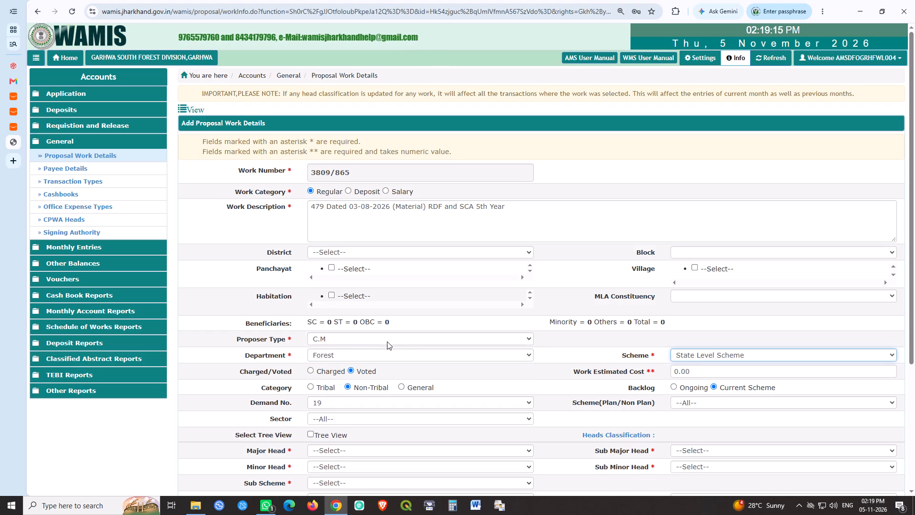
pyautogui.press('Tab')
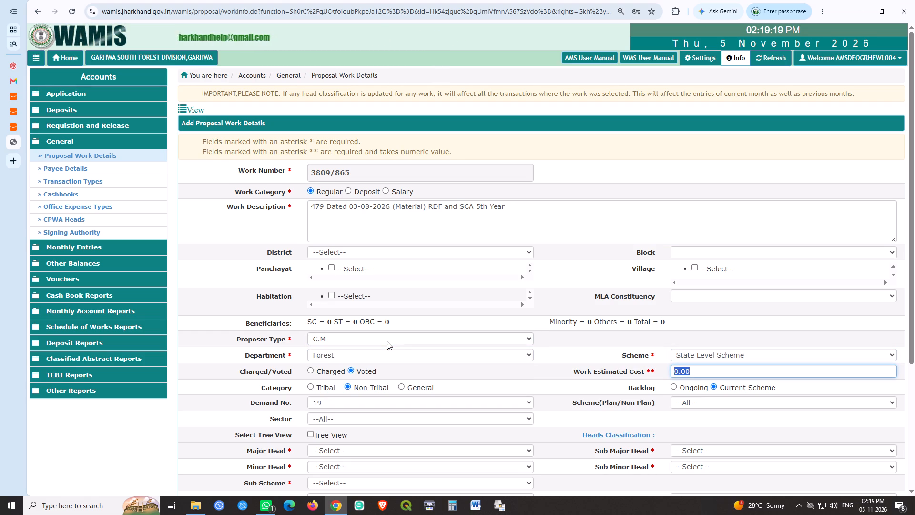
pyautogui.write('30000')
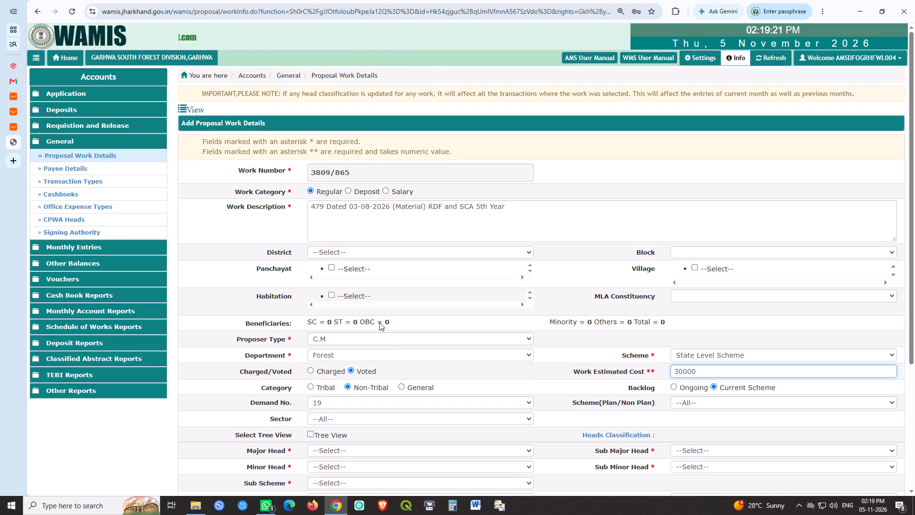
pyautogui.click(570, 365)
# Set the material proposal's major head to 2406, sub major head to 01-Forestry, minor head to 101, and sub minor head to 58.
pyautogui.scroll(-3, 572, 367)
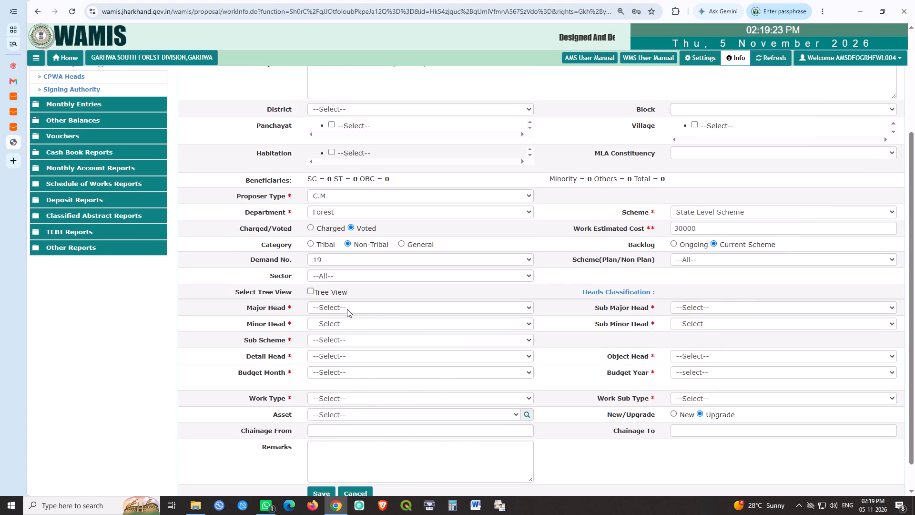
pyautogui.click(347, 309)
pyautogui.click(352, 330)
pyautogui.click(690, 305)
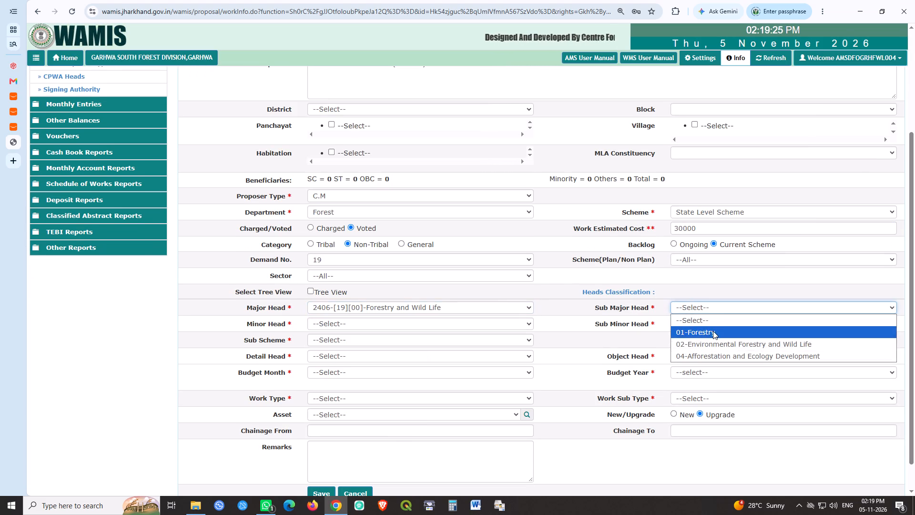
pyautogui.click(713, 331)
pyautogui.click(348, 329)
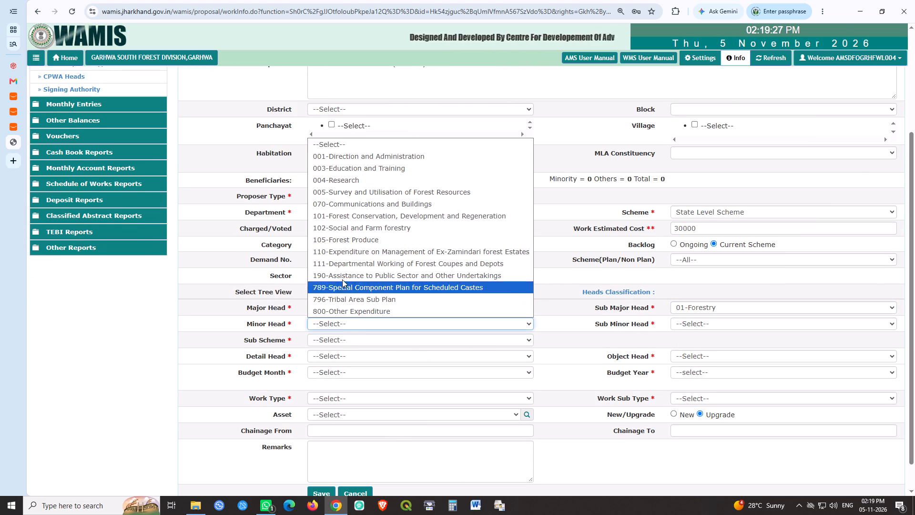
pyautogui.click(342, 218)
pyautogui.click(709, 318)
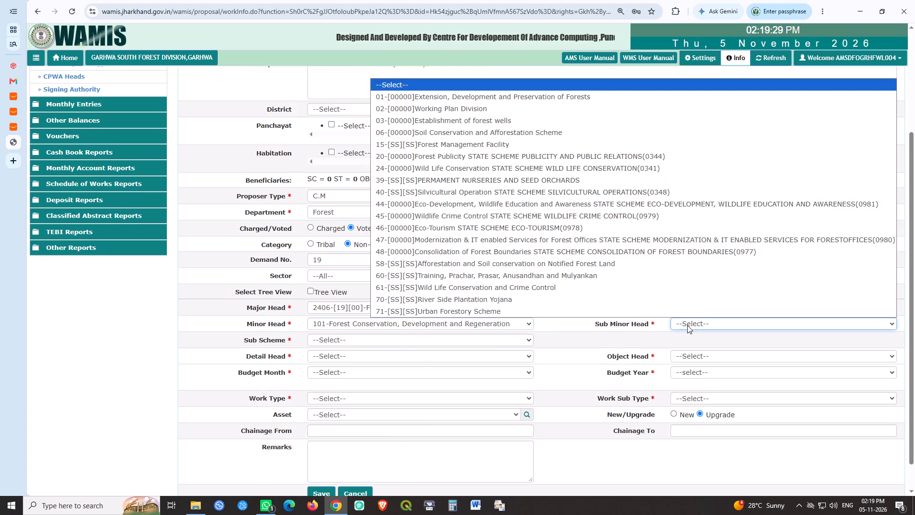
pyautogui.click(417, 266)
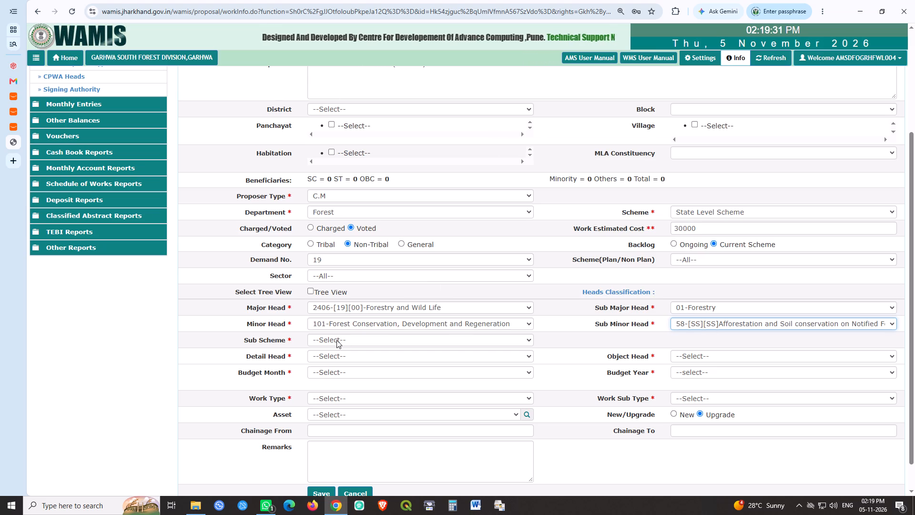
# Set the sub scheme to 01 (Afforestation & Soil Conservation), detail head to 03-Administrative Expenses, and object head to 23-Supply and Material.
pyautogui.click(336, 340)
pyautogui.click(337, 360)
pyautogui.click(426, 359)
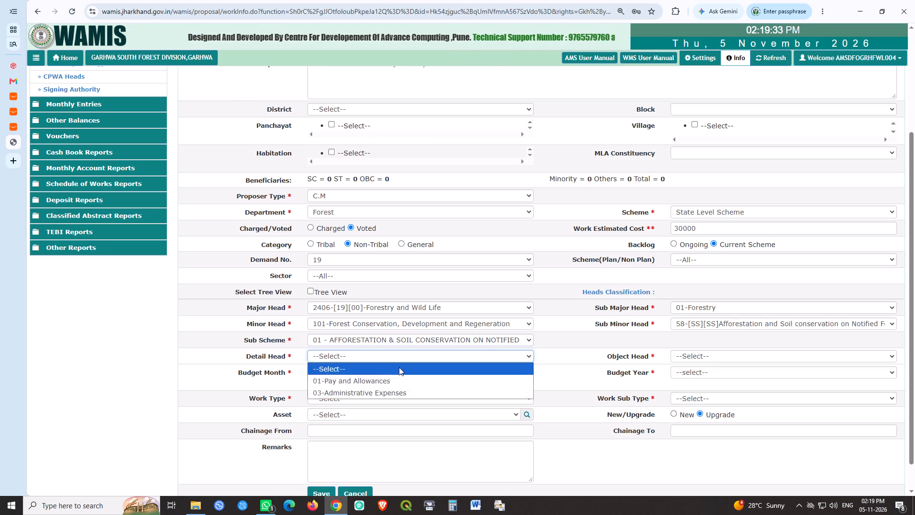
pyautogui.click(355, 391)
pyautogui.click(720, 354)
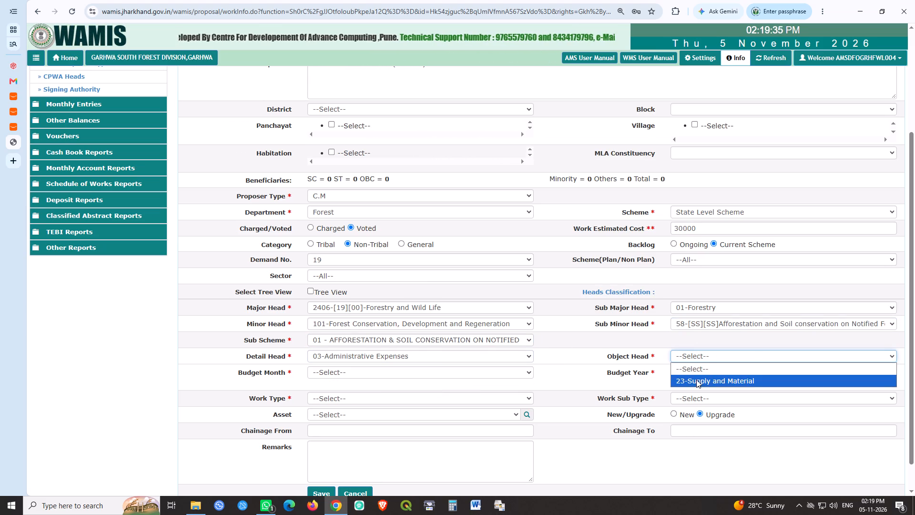
pyautogui.click(696, 380)
# Set the material proposal's budget month to August and budget year to 2026.
pyautogui.click(354, 372)
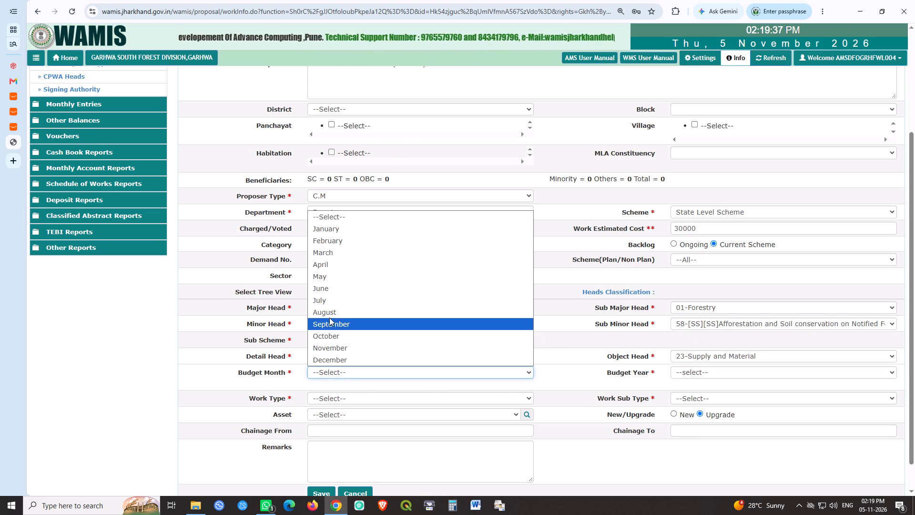
pyautogui.click(330, 314)
pyautogui.click(705, 371)
pyautogui.scroll(-3, 701, 340)
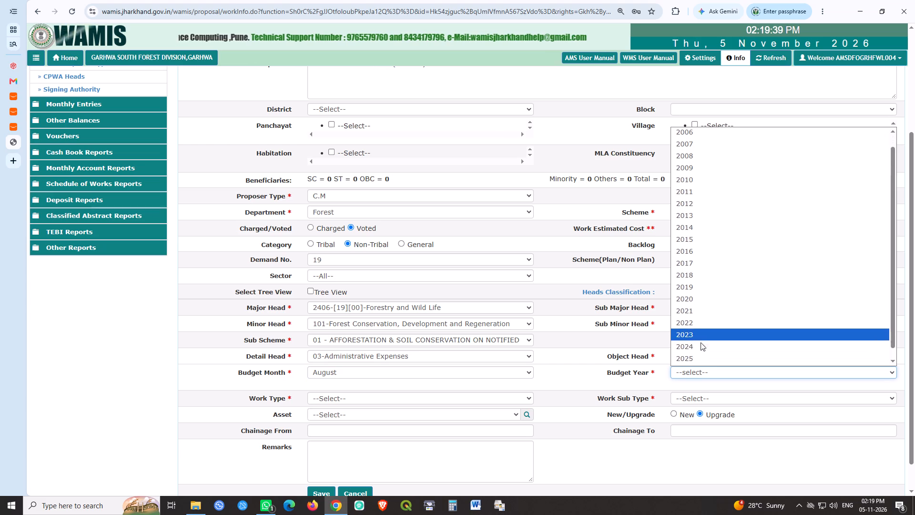
pyautogui.click(694, 361)
# Set the work type to FOREST and work sub type to OTHERS, and save the material proposal.
pyautogui.scroll(3, 436, 320)
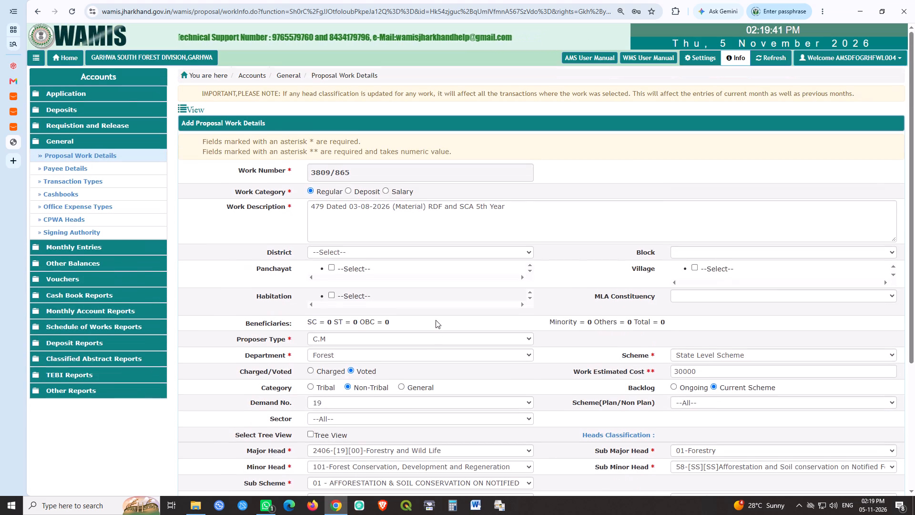
pyautogui.scroll(-7, 427, 314)
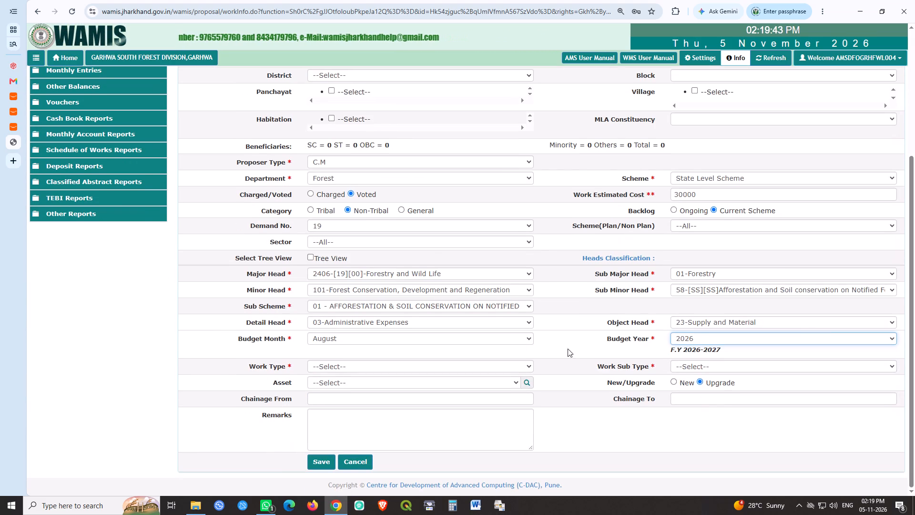
pyautogui.click(382, 368)
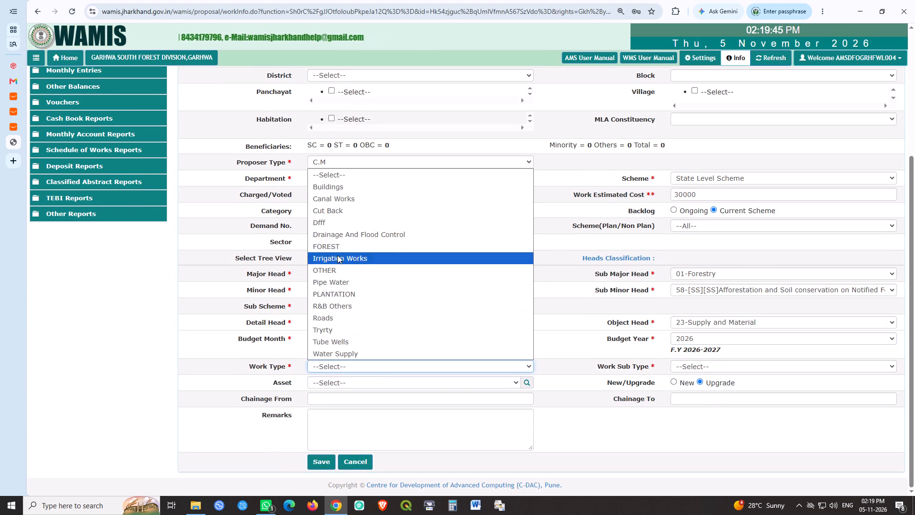
pyautogui.click(335, 246)
pyautogui.click(718, 368)
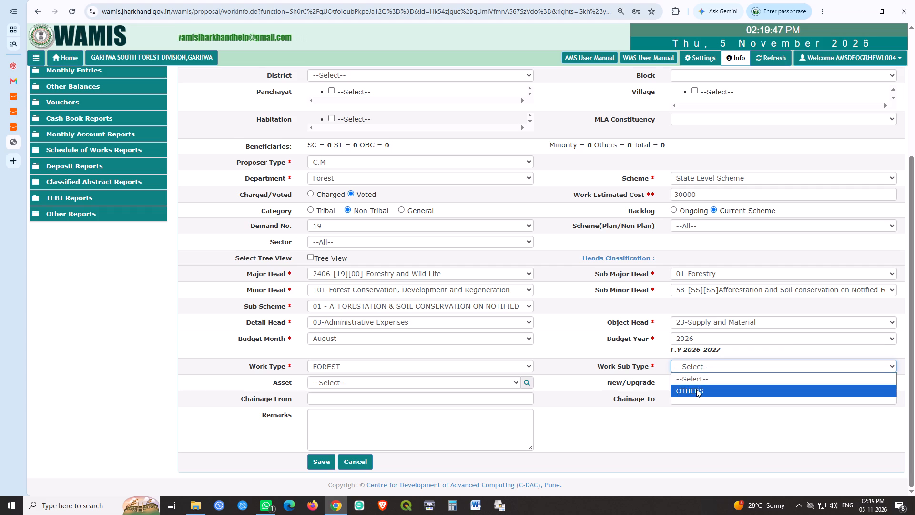
pyautogui.click(696, 389)
pyautogui.click(321, 462)
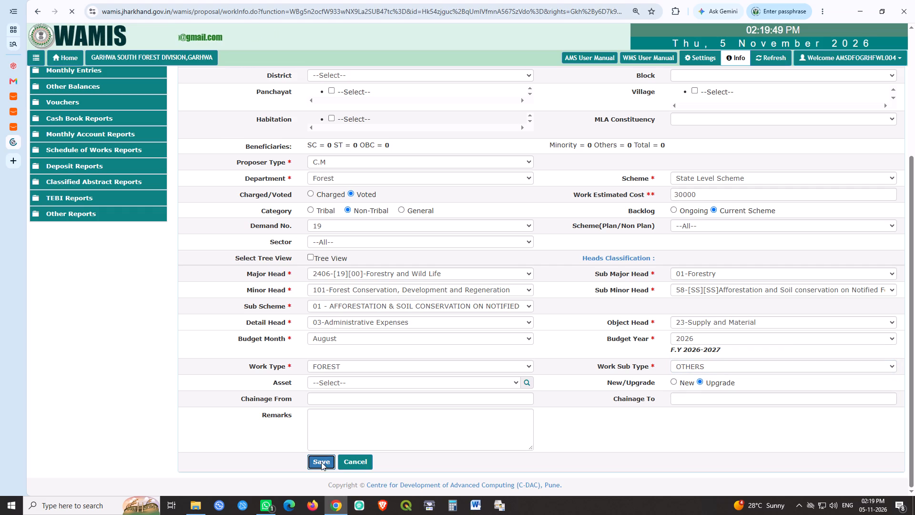
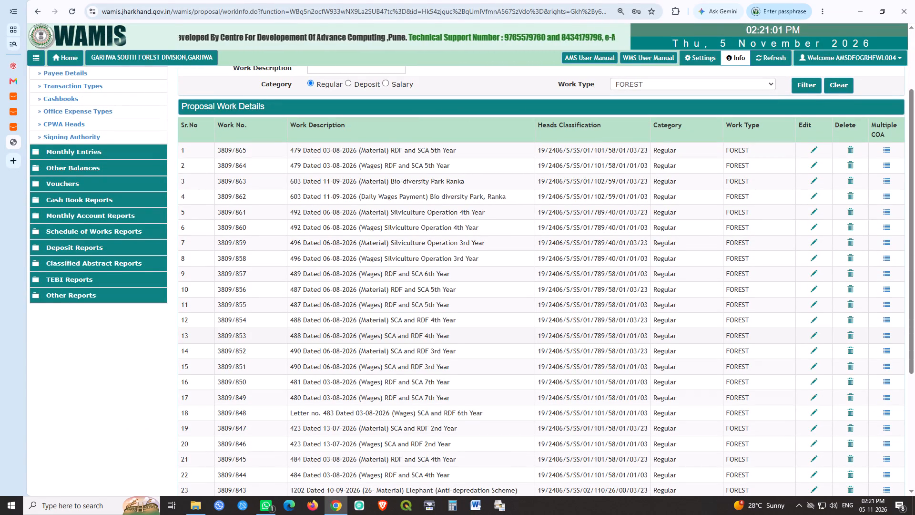
# Start a new proposal with the work description "559 Dated 25-08-2026 (Wages) PVC Gabion 4th Year".
pyautogui.scroll(-10, 503, 336)
pyautogui.click(185, 474)
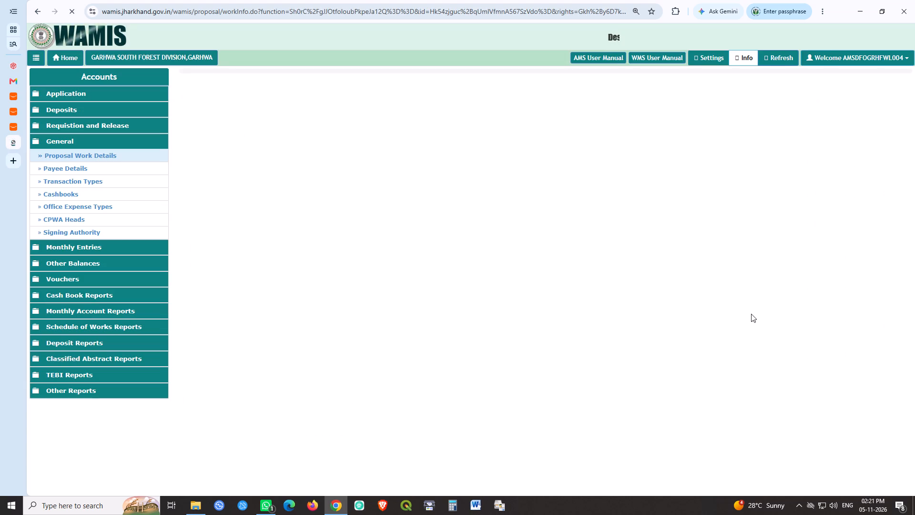
pyautogui.click(398, 235)
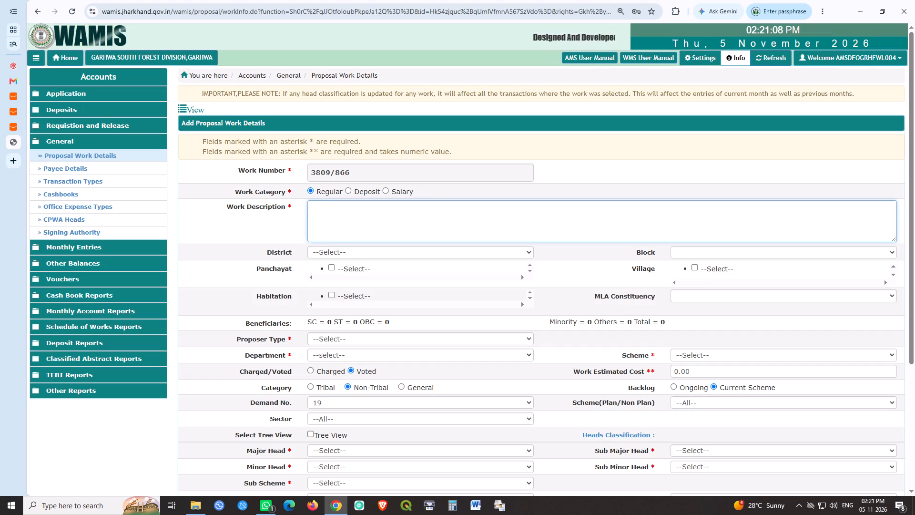
pyautogui.write('559 Dated')
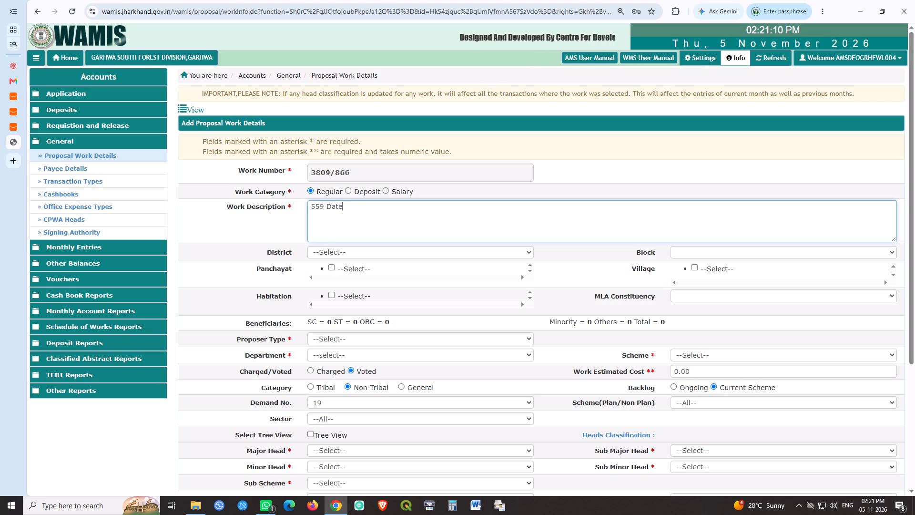
pyautogui.press('space')
pyautogui.press('0')
pyautogui.press('BackSpace')
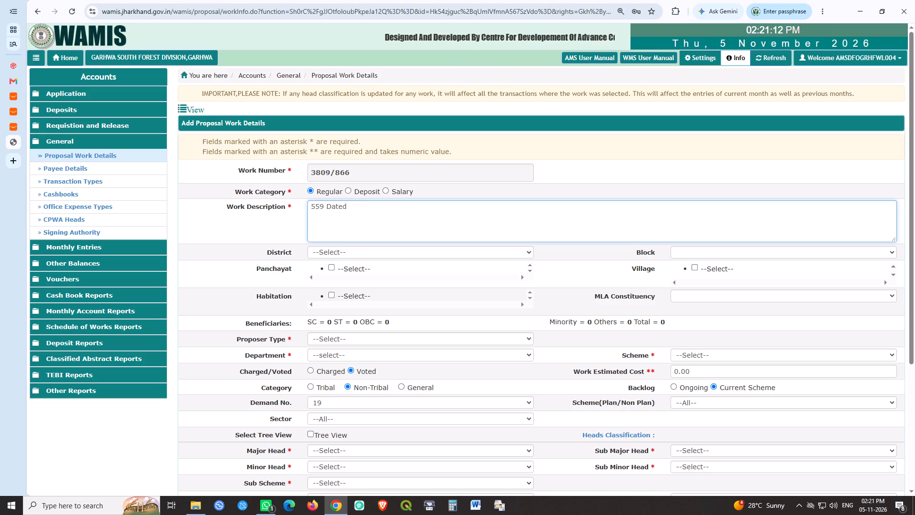
pyautogui.write('25-08-2026 (')
pyautogui.write('Wages)')
pyautogui.press('space')
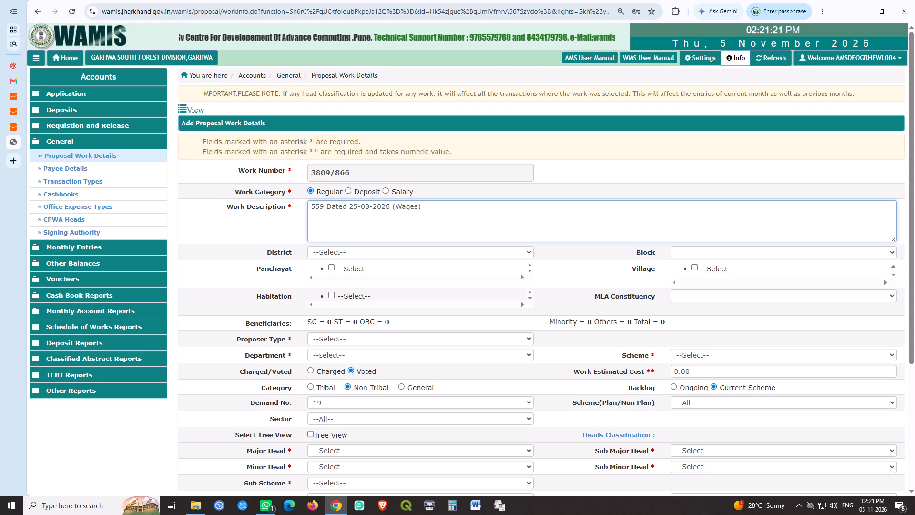
pyautogui.write('PVC Gabion')
pyautogui.press('space')
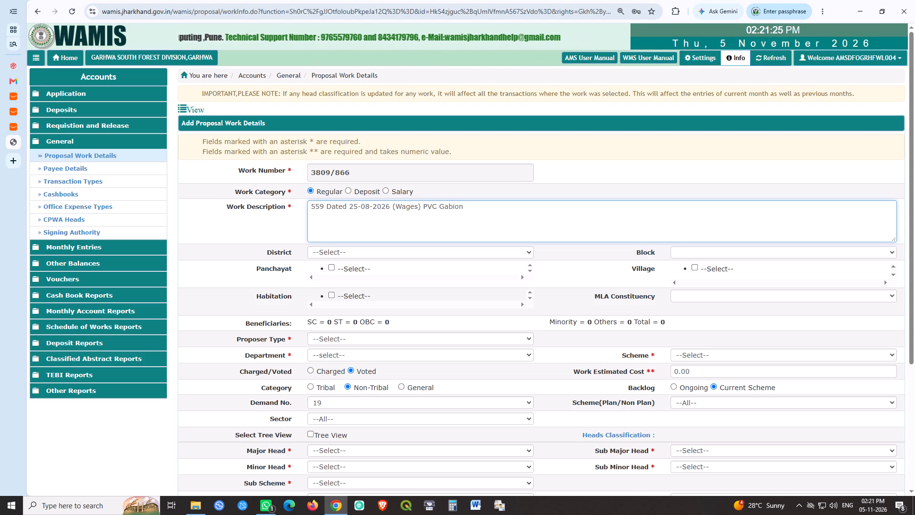
pyautogui.write('500')
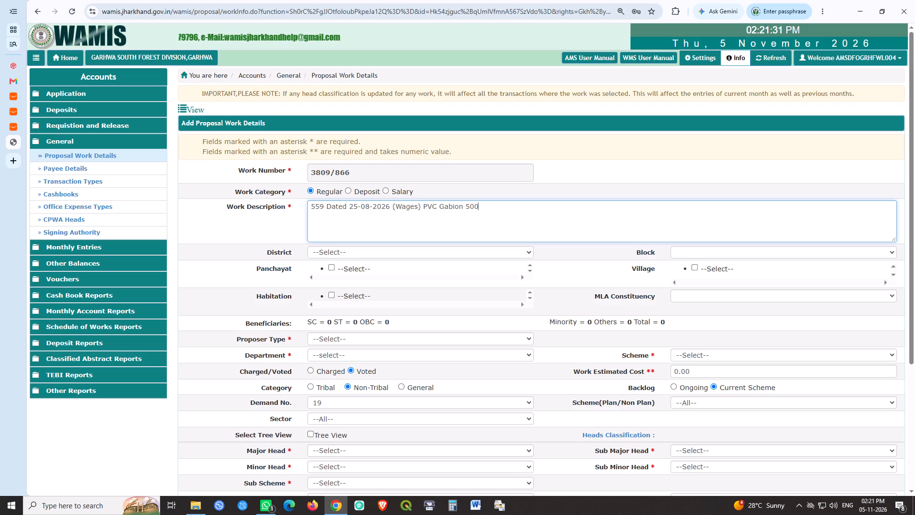
pyautogui.hotkey('ctrl', 'shift', 'Left')
pyautogui.write('4th Year')
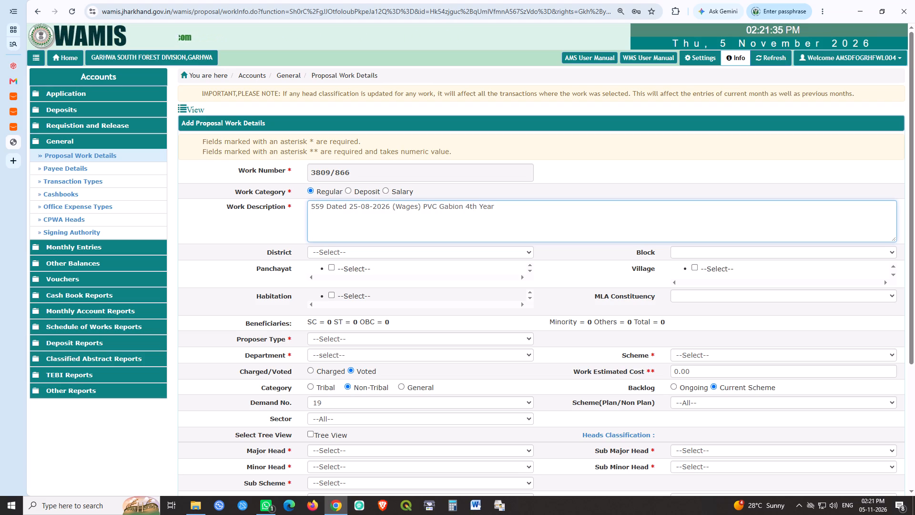
# Set the wages proposal's proposer type to C.M, department to Finance, scheme to State Level Scheme, and estimated cost to 1076000.
pyautogui.click(366, 332)
pyautogui.press('c')
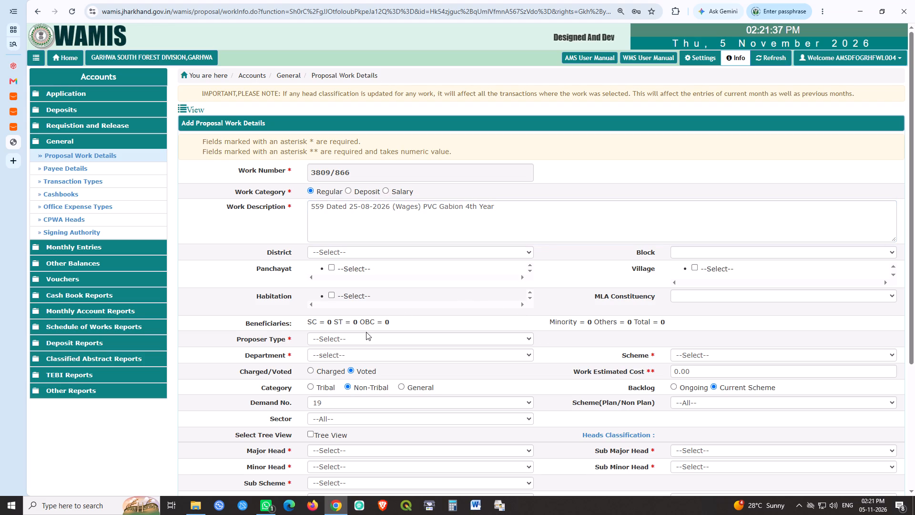
pyautogui.click(367, 334)
pyautogui.press('c')
pyautogui.press('Tab')
pyautogui.press('Tab')
pyautogui.press('f')
pyautogui.press('Tab')
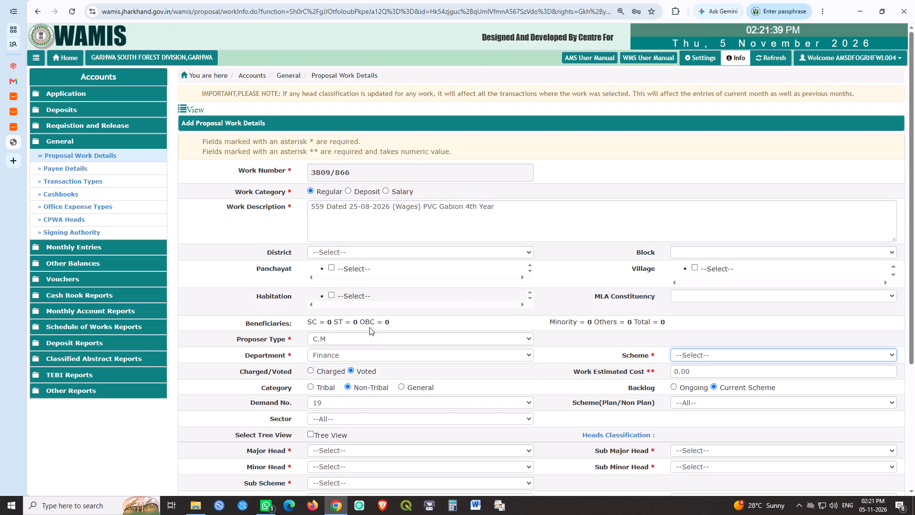
pyautogui.press('s')
pyautogui.press('Tab')
pyautogui.press('Tab')
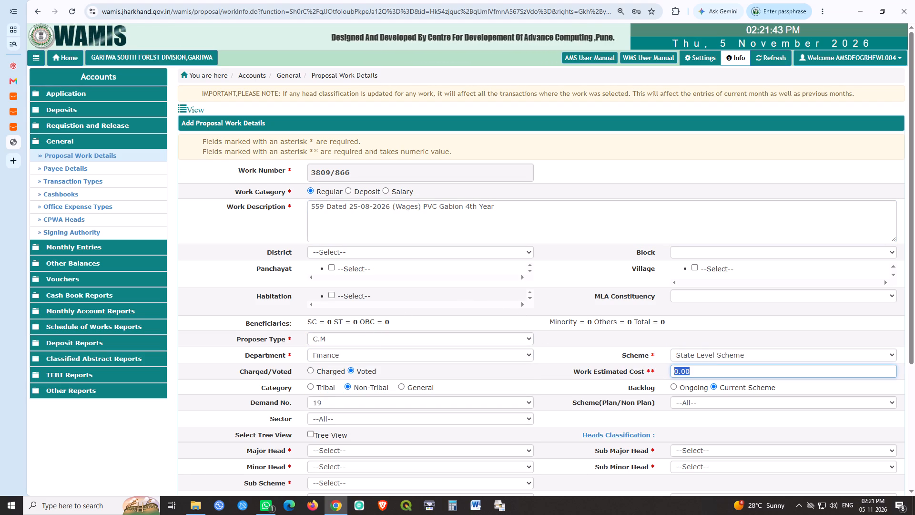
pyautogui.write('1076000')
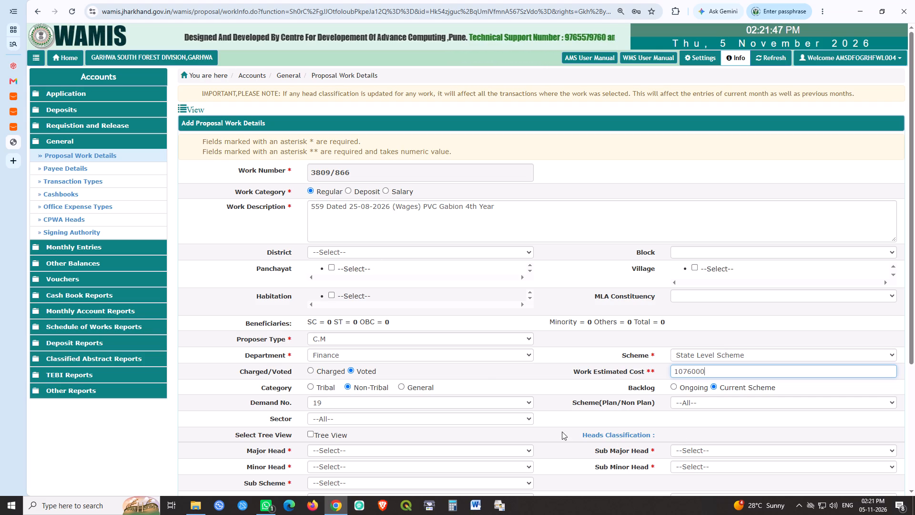
pyautogui.click(562, 432)
# Set the wages proposal's major head to 2406-[19][00], sub major head to 01-Forestry, minor head to 101, and sub minor head to 71.
pyautogui.scroll(-3, 561, 433)
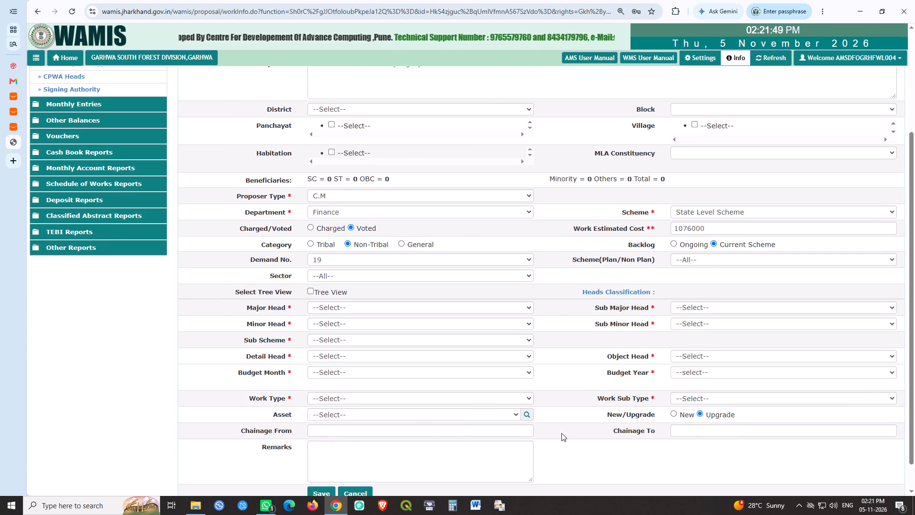
pyautogui.click(332, 304)
pyautogui.click(365, 331)
pyautogui.click(717, 304)
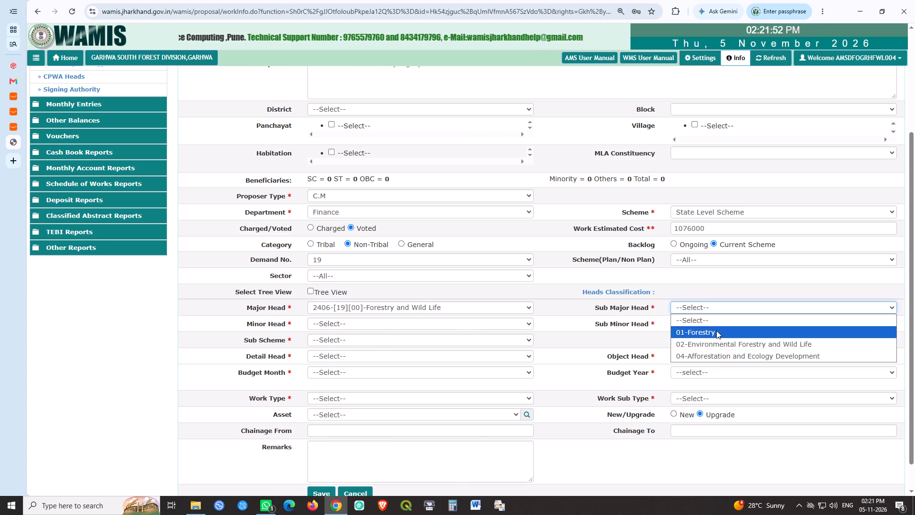
pyautogui.click(716, 330)
pyautogui.click(336, 331)
pyautogui.click(334, 320)
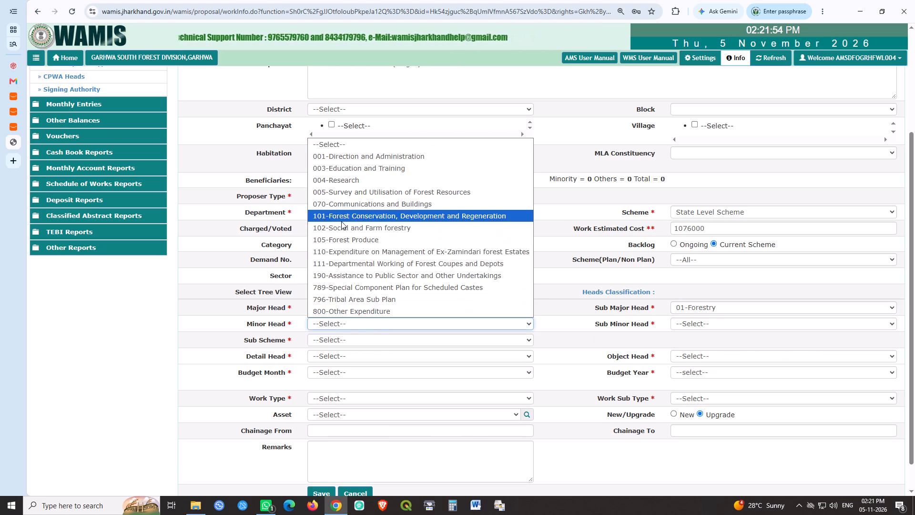
pyautogui.click(341, 221)
pyautogui.click(696, 324)
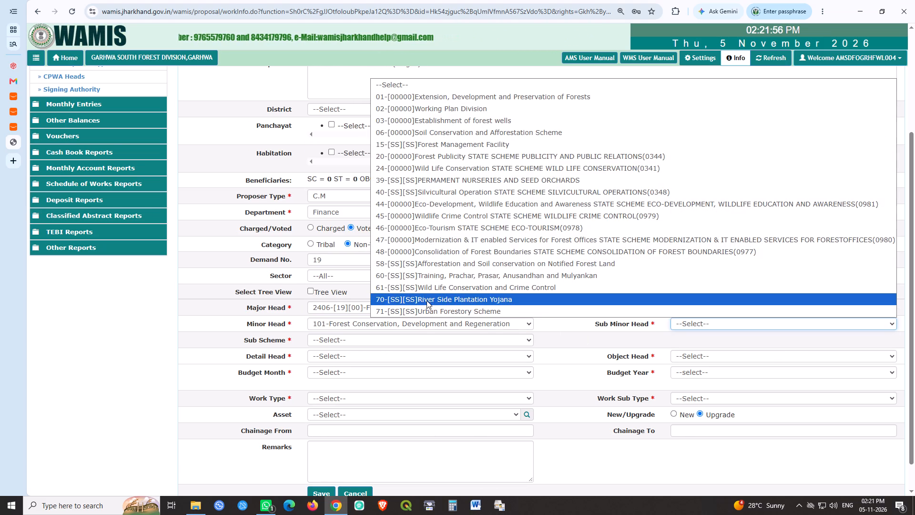
pyautogui.click(416, 307)
# Set the sub scheme to 01 (Urban Forestry), detail head to 01-Salary and Wages, and object head to 03-Wages.
pyautogui.click(380, 340)
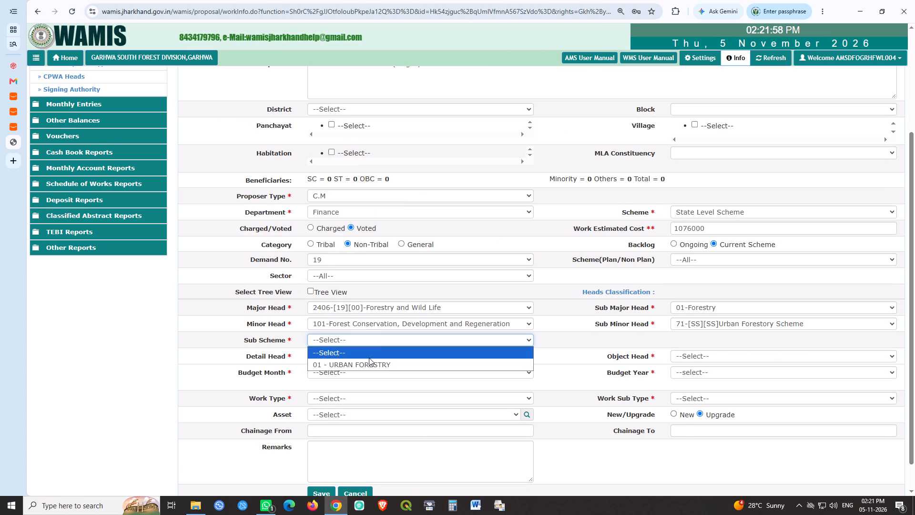
pyautogui.click(367, 361)
pyautogui.click(376, 352)
pyautogui.click(358, 376)
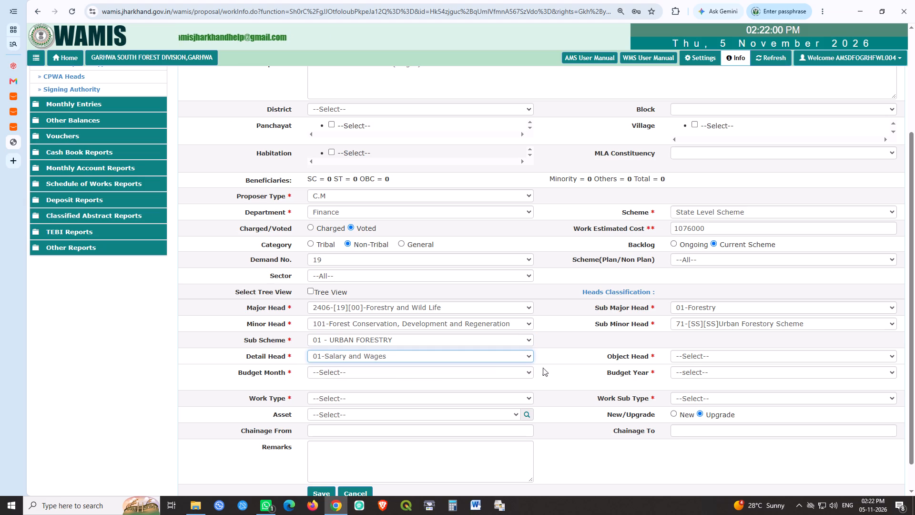
pyautogui.click(688, 357)
pyautogui.click(692, 375)
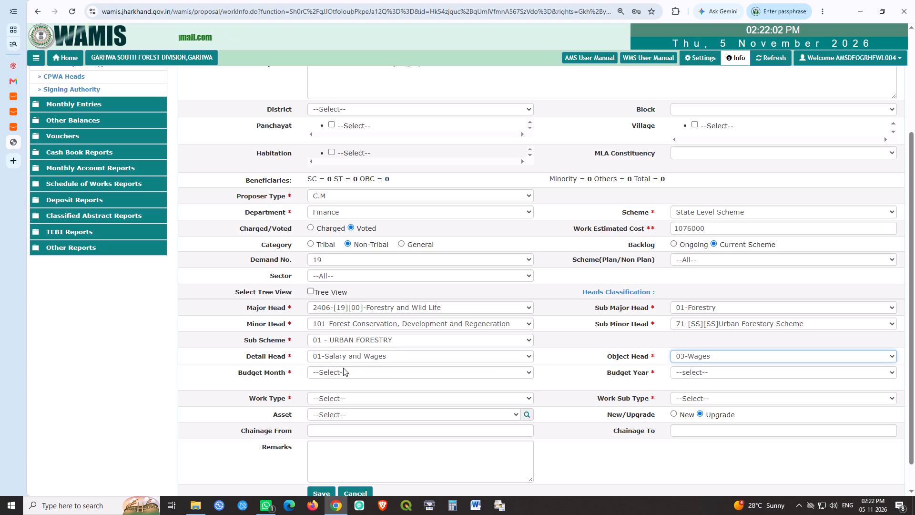
# Set the wages proposal's budget month to August and budget year to 2026.
pyautogui.click(343, 368)
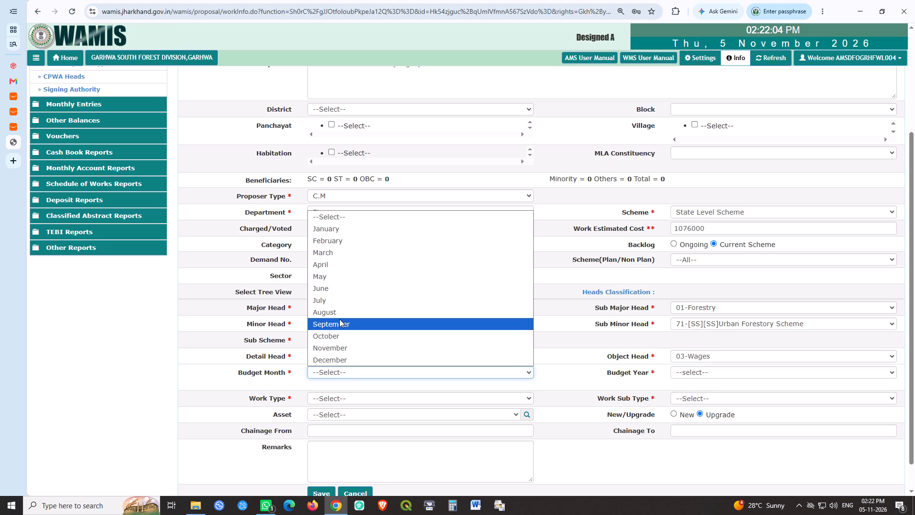
pyautogui.click(339, 307)
pyautogui.click(683, 371)
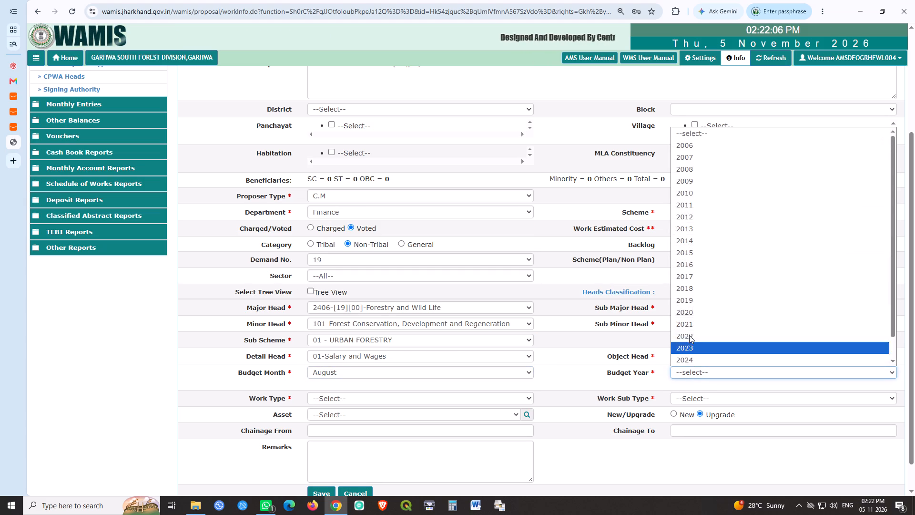
pyautogui.scroll(-4, 695, 310)
pyautogui.click(695, 357)
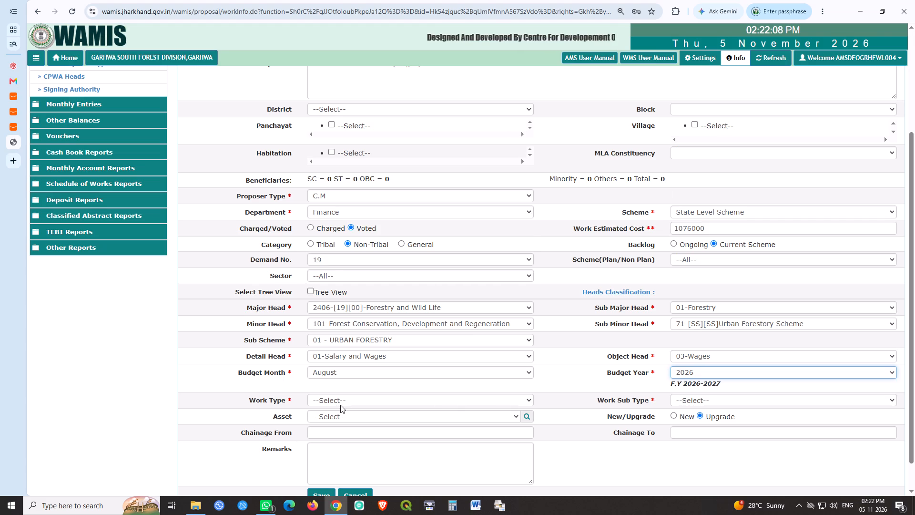
# Set the work type to FOREST and work sub type to OTHERS, and save the wages proposal.
pyautogui.click(340, 405)
pyautogui.click(339, 282)
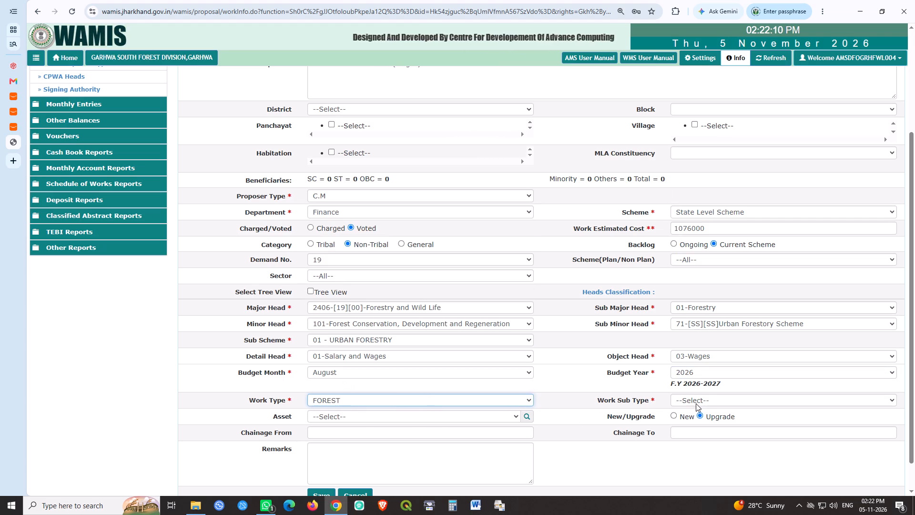
pyautogui.click(696, 402)
pyautogui.click(689, 423)
pyautogui.scroll(-3, 546, 408)
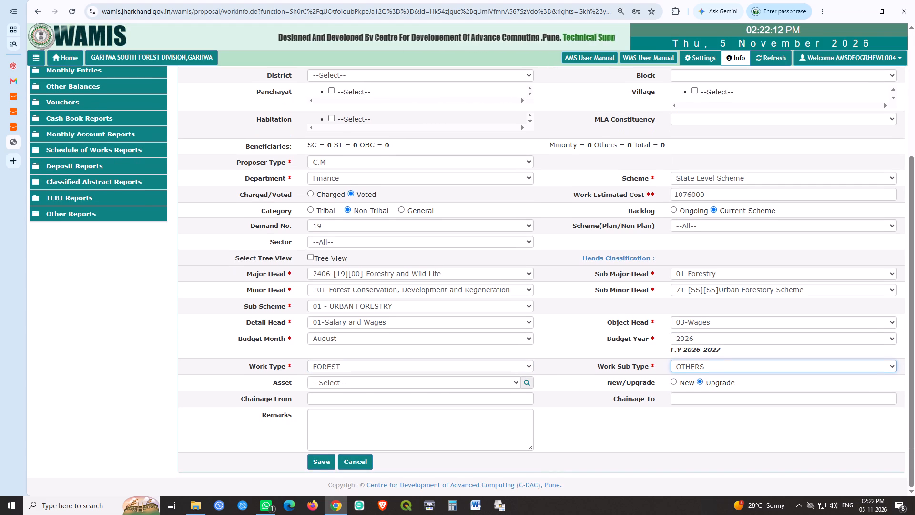
pyautogui.click(318, 465)
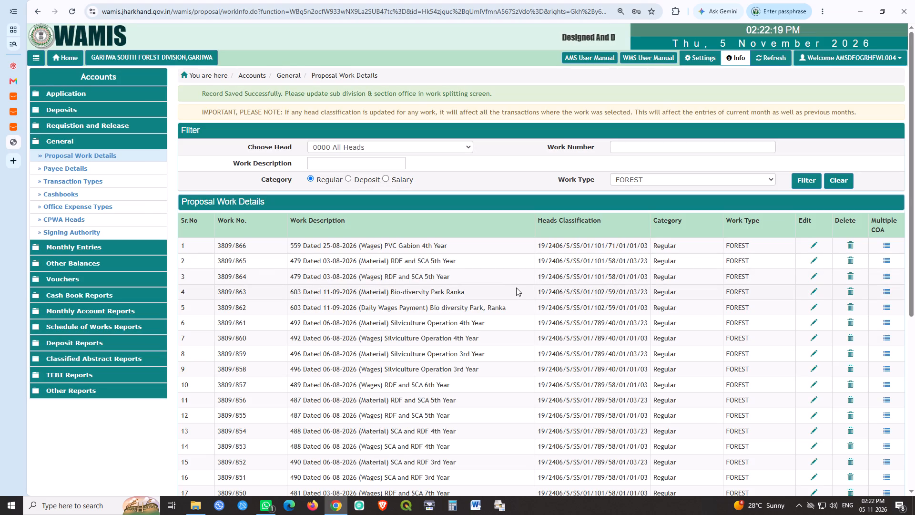
# Start another proposal with the work description "559 Dated 25-08-2026 (Material) PVC Gabion 4th Year".
pyautogui.scroll(-10, 483, 298)
pyautogui.click(194, 465)
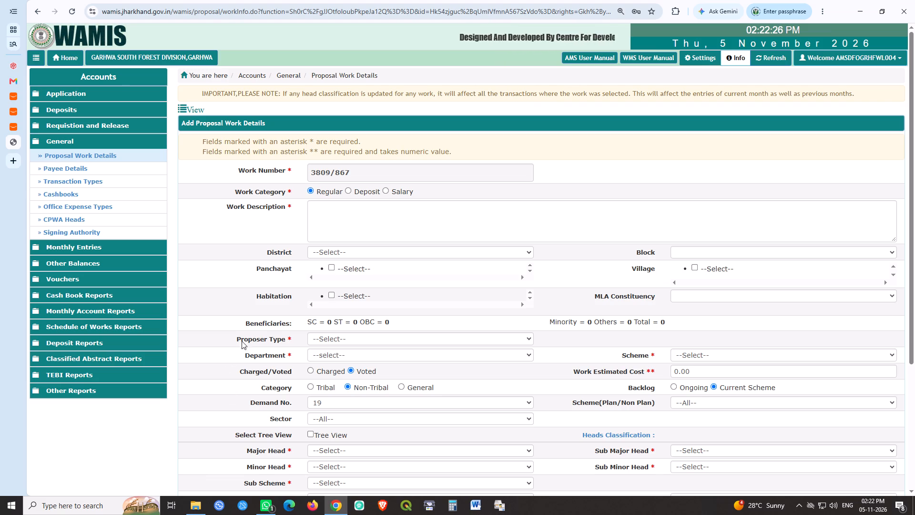
pyautogui.click(367, 233)
pyautogui.write('559 Dated')
pyautogui.press('space')
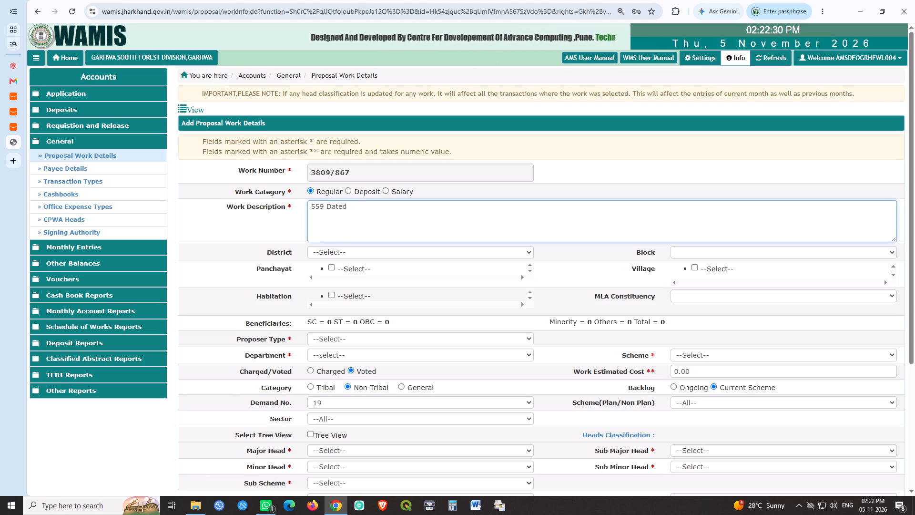
pyautogui.write('25-08-20')
pyautogui.write('26')
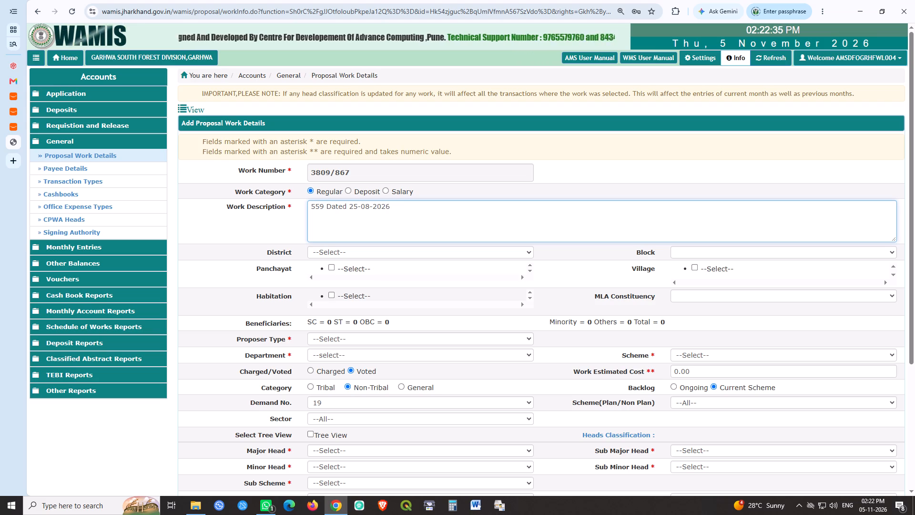
pyautogui.press('space')
pyautogui.write('(Material)')
pyautogui.press('space')
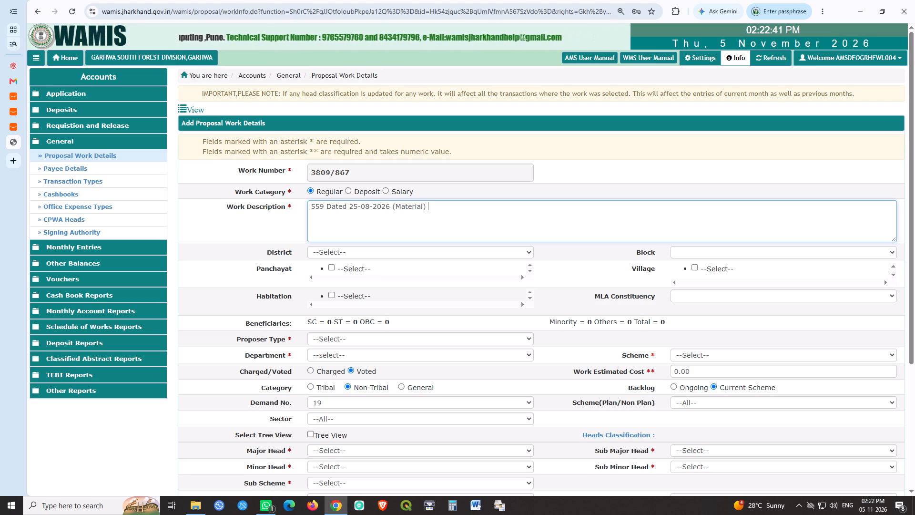
pyautogui.write('PC')
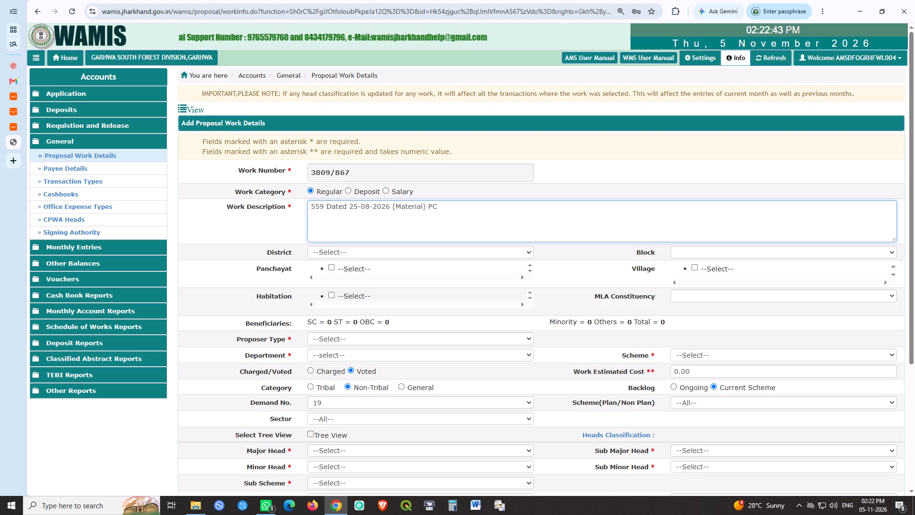
pyautogui.hotkey('shift', 'BackSpace')
pyautogui.write('VC Gabion 4th Year')
# Set the material proposal's proposer type to C.M, department to Forest, scheme to State Level Scheme, and estimated cost to 217000.
pyautogui.click(384, 336)
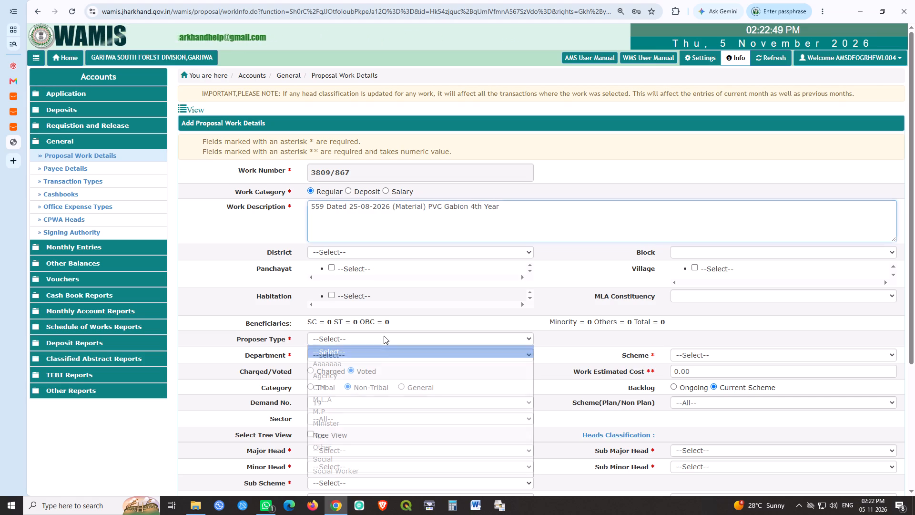
pyautogui.press('c')
pyautogui.press('Tab')
pyautogui.press('Tab')
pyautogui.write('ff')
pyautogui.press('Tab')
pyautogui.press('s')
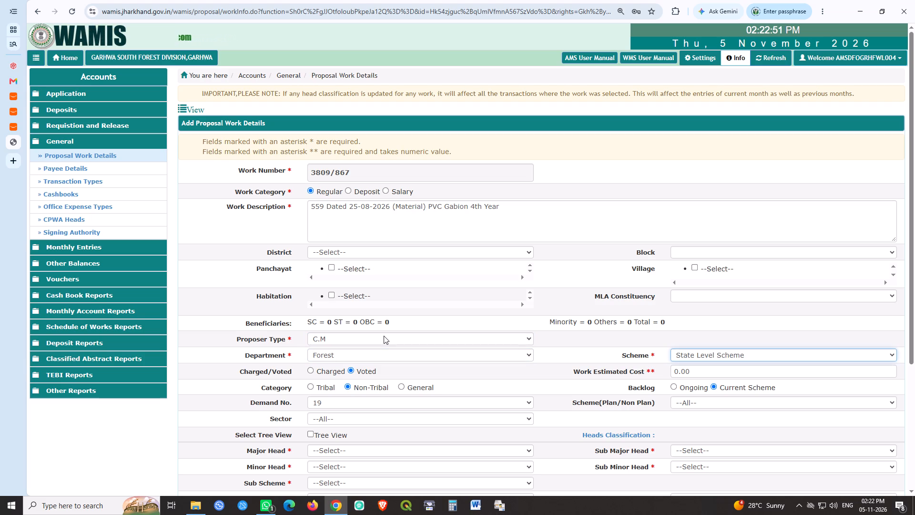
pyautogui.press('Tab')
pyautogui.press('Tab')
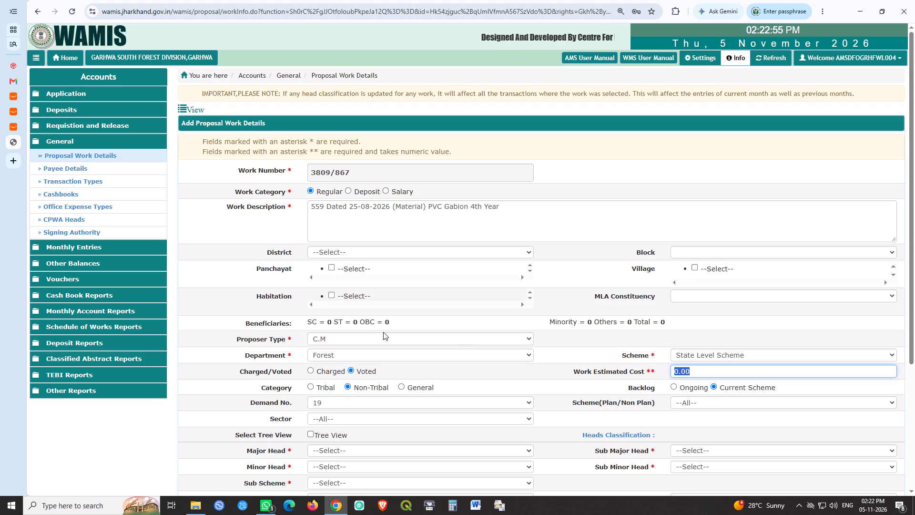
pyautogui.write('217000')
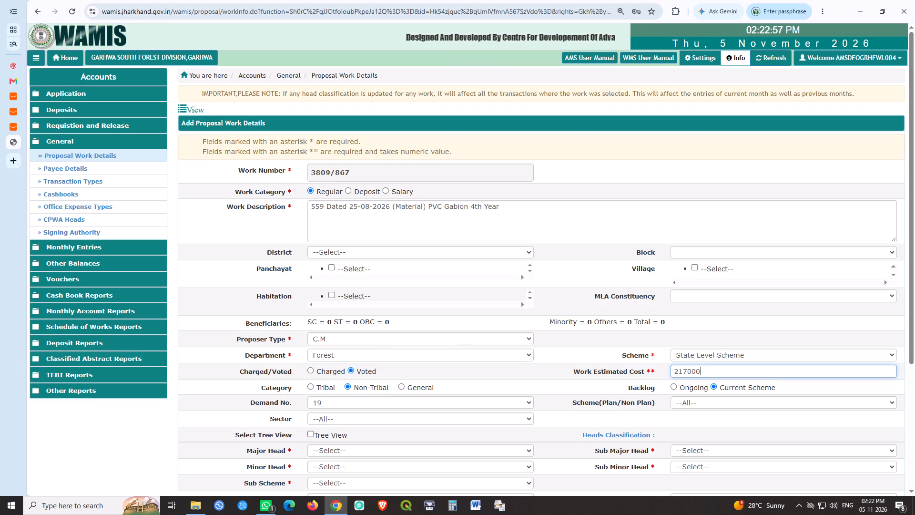
# Set the material proposal's major head to 2406-[19][00], sub major head to 01-Forestry, minor head to 101, and sub minor head to 71-[SS][SS]Urban Forestory Scheme.
pyautogui.scroll(-5, 487, 325)
pyautogui.click(357, 278)
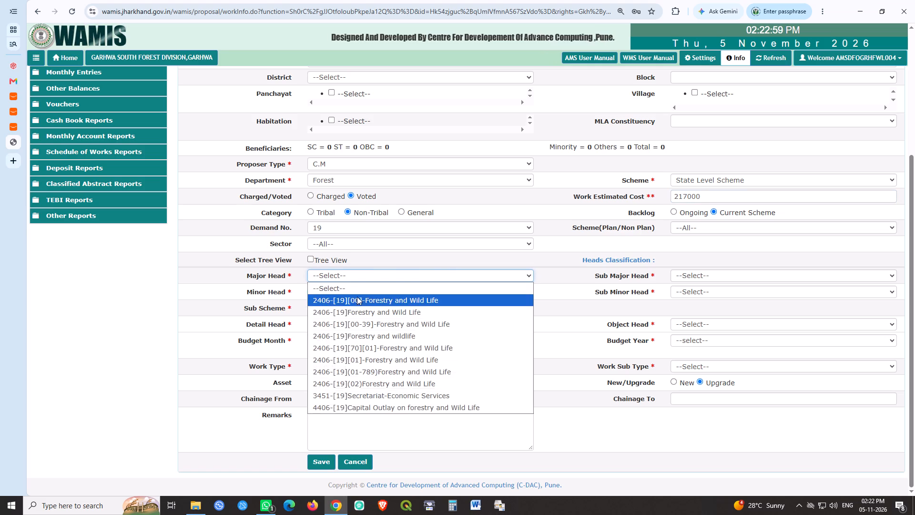
pyautogui.click(357, 298)
pyautogui.click(697, 277)
pyautogui.click(710, 297)
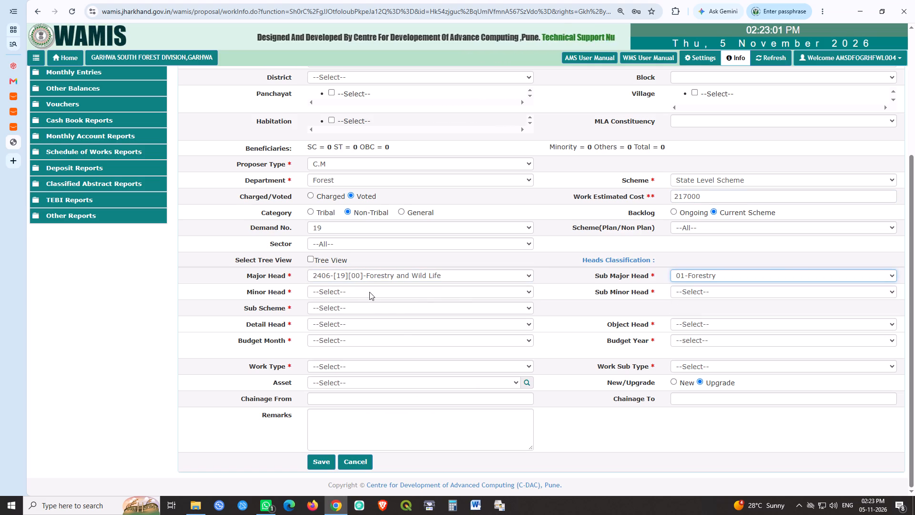
pyautogui.click(361, 292)
pyautogui.click(332, 373)
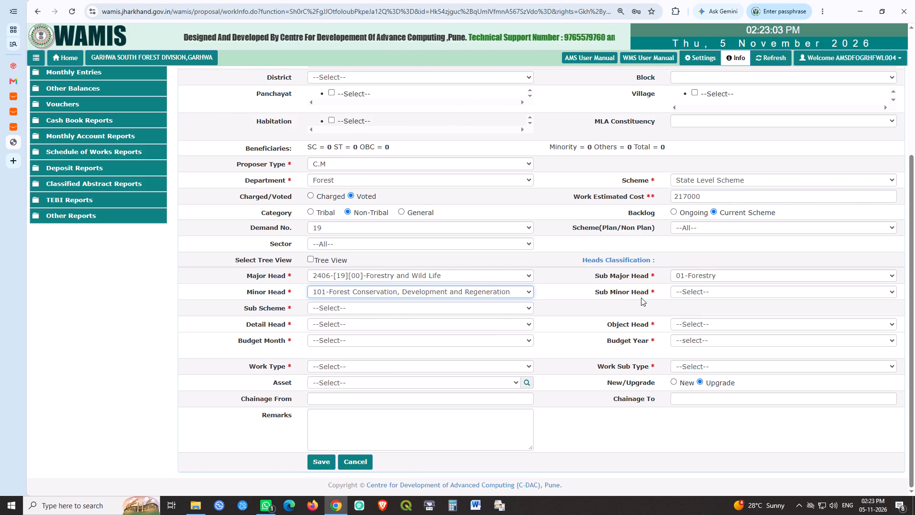
pyautogui.click(730, 290)
pyautogui.click(407, 278)
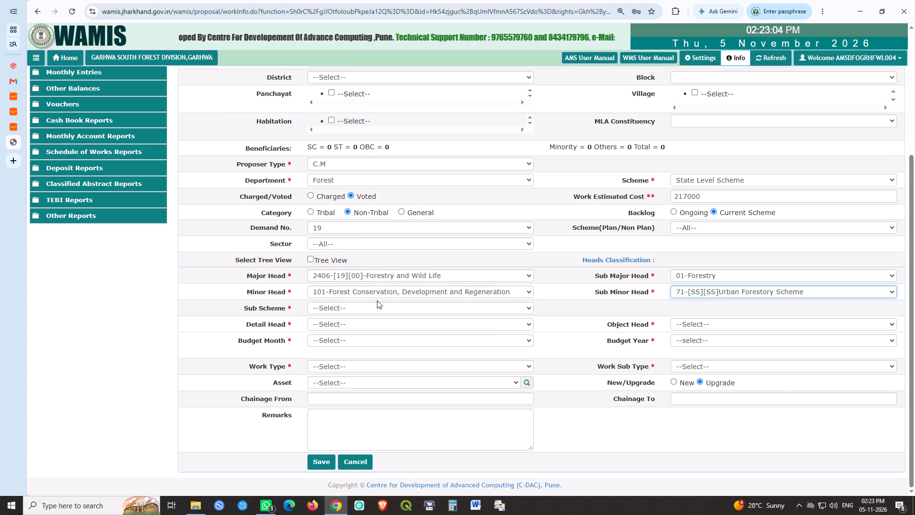
# Set the sub scheme to 01 - URBAN FORESTRY, detail head to 03-Administrative Expenses, and object head to 23-Supply and Material.
pyautogui.click(358, 304)
pyautogui.click(343, 329)
pyautogui.click(354, 326)
pyautogui.click(345, 324)
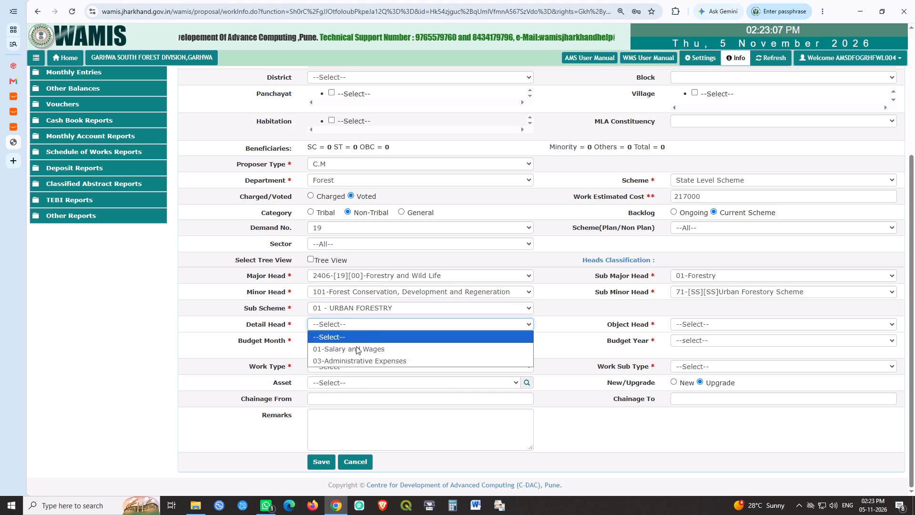
pyautogui.click(350, 361)
pyautogui.click(684, 323)
pyautogui.click(709, 347)
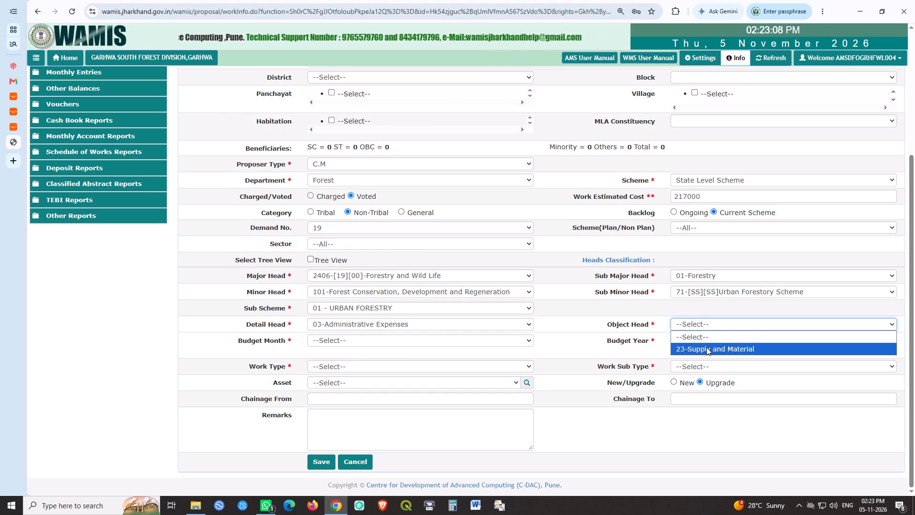
# Set the material proposal's budget month to August and budget year to 2026.
pyautogui.click(325, 345)
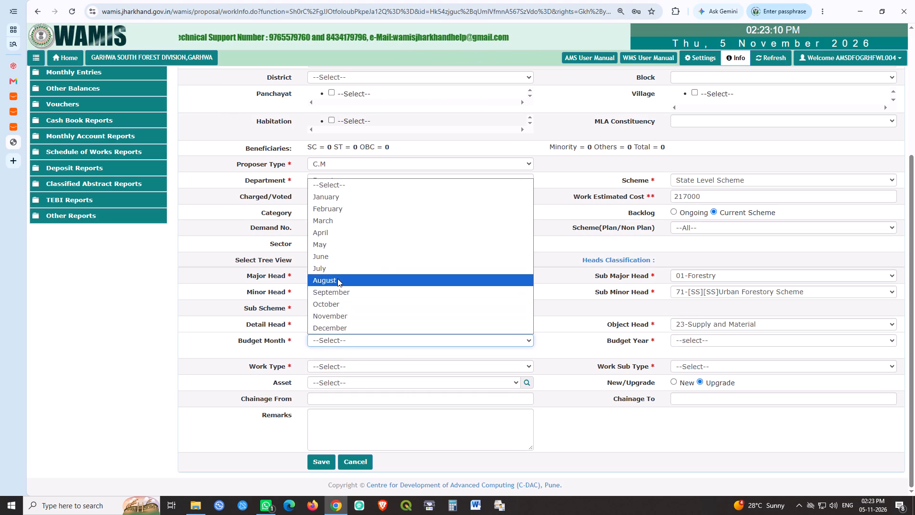
pyautogui.click(337, 278)
pyautogui.click(708, 341)
pyautogui.scroll(-4, 691, 287)
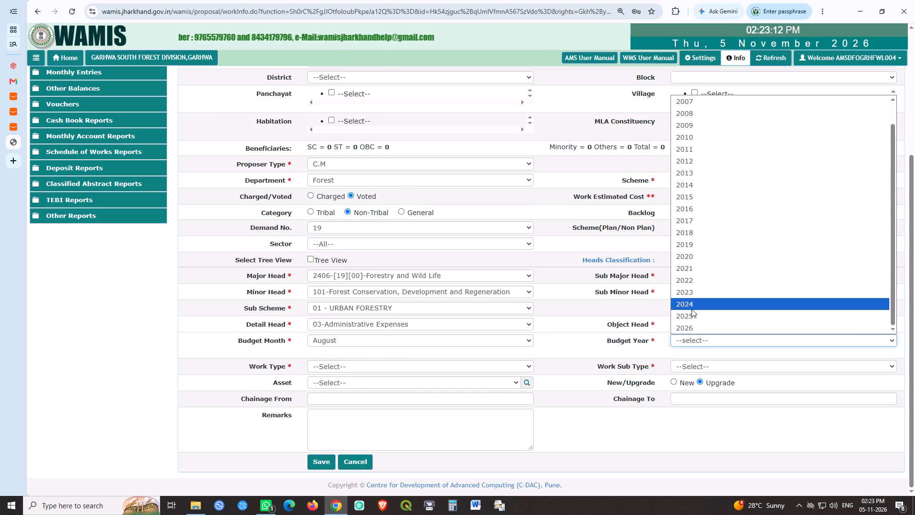
pyautogui.click(690, 326)
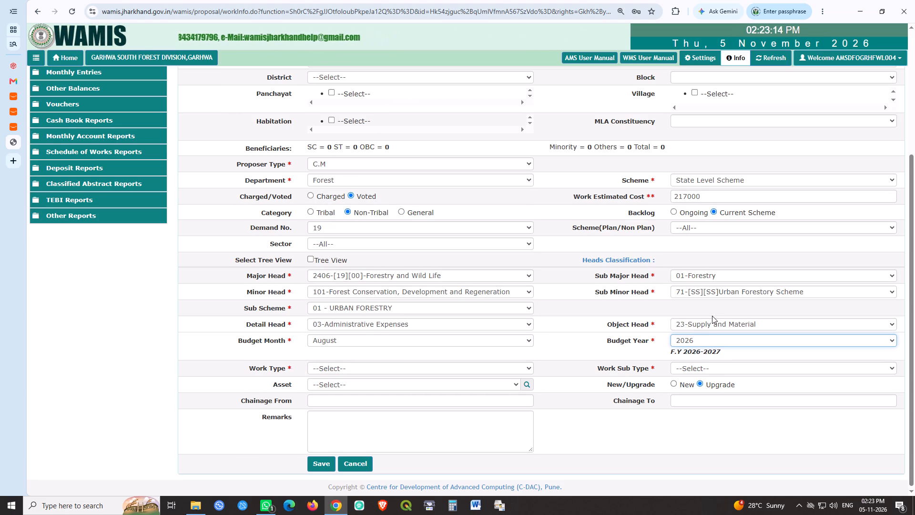
# Set the work type to FOREST and work sub type to OTHERS, review the form, and save the material proposal.
pyautogui.click(374, 365)
pyautogui.press('f')
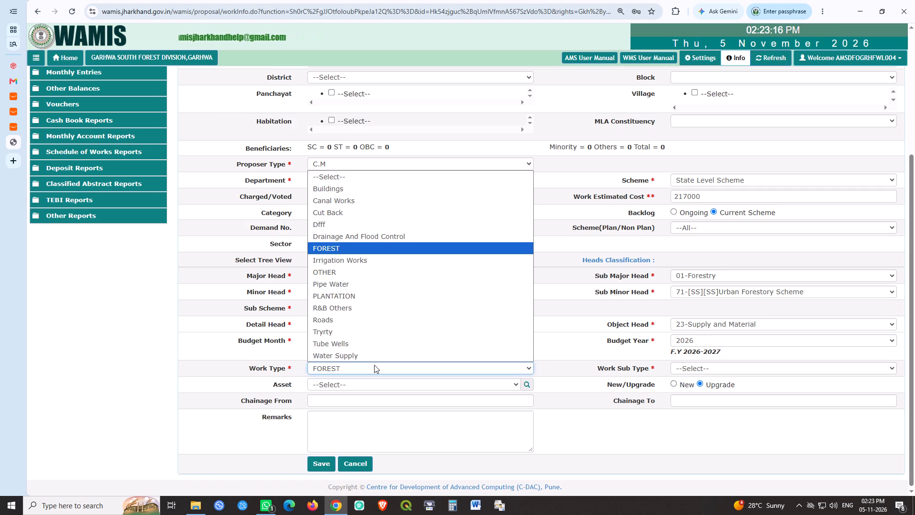
pyautogui.press('Tab')
pyautogui.press('Tab')
pyautogui.click(707, 366)
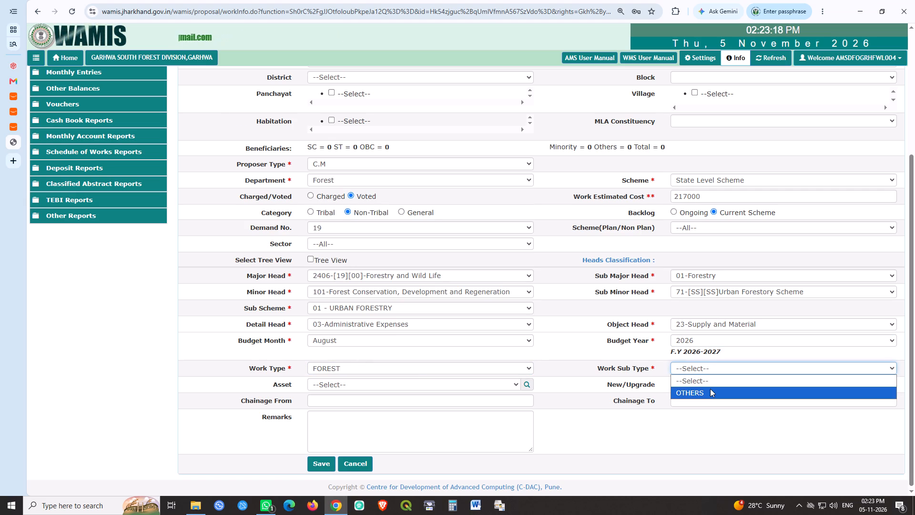
pyautogui.click(710, 389)
pyautogui.scroll(4, 407, 362)
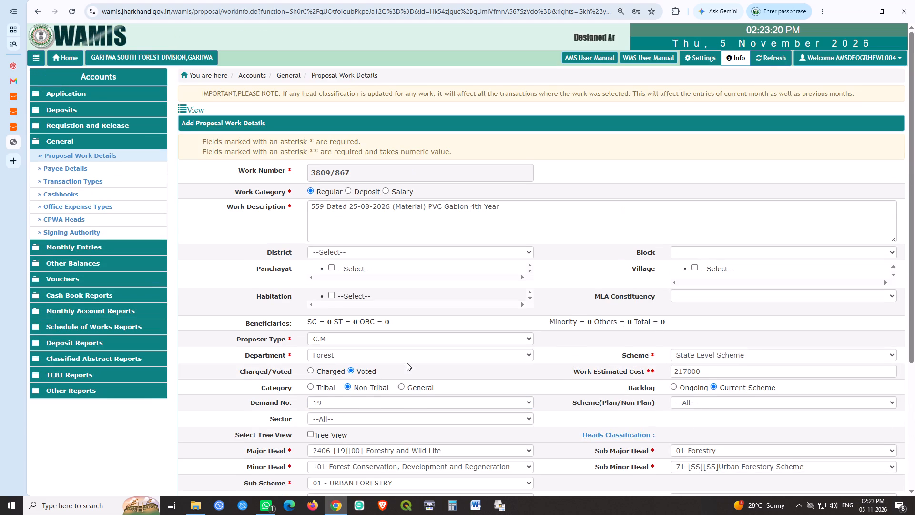
pyautogui.scroll(-5, 407, 362)
pyautogui.click(314, 463)
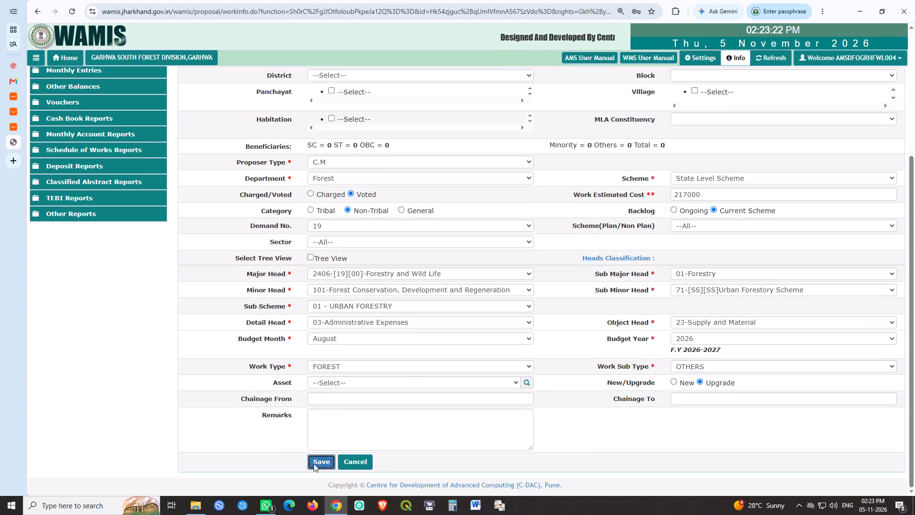
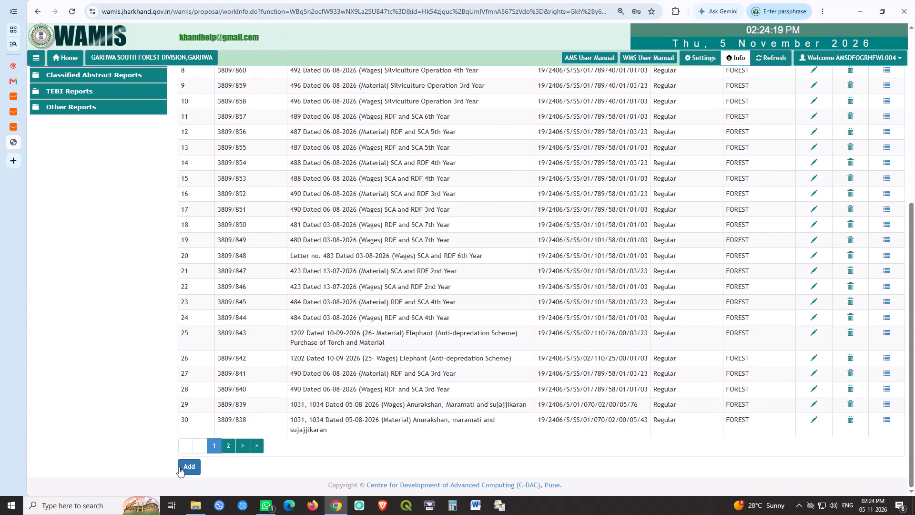
# Add a new work proposal described as "514 Dated 10-08-2026 (Wages) Lamti River (River Side Plantation) 5KM 4th Year".
pyautogui.click(179, 467)
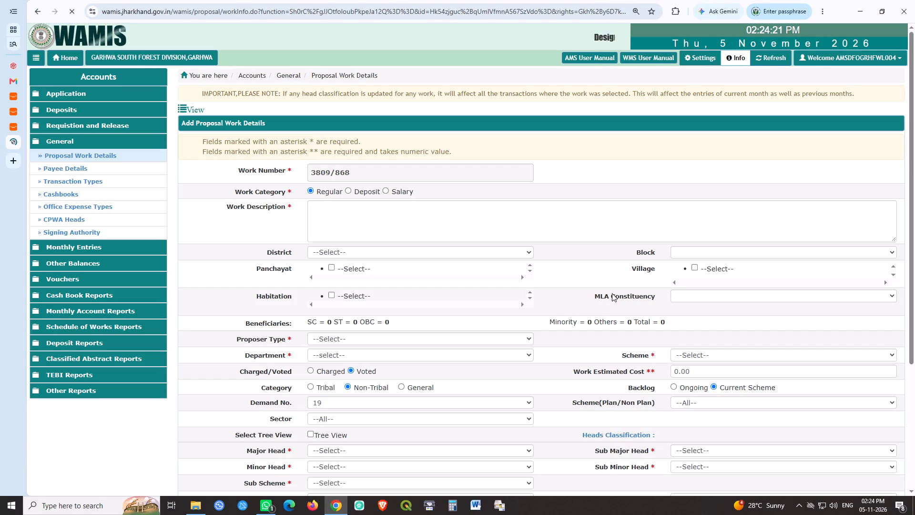
pyautogui.click(373, 221)
pyautogui.write('514 Dated')
pyautogui.press('space')
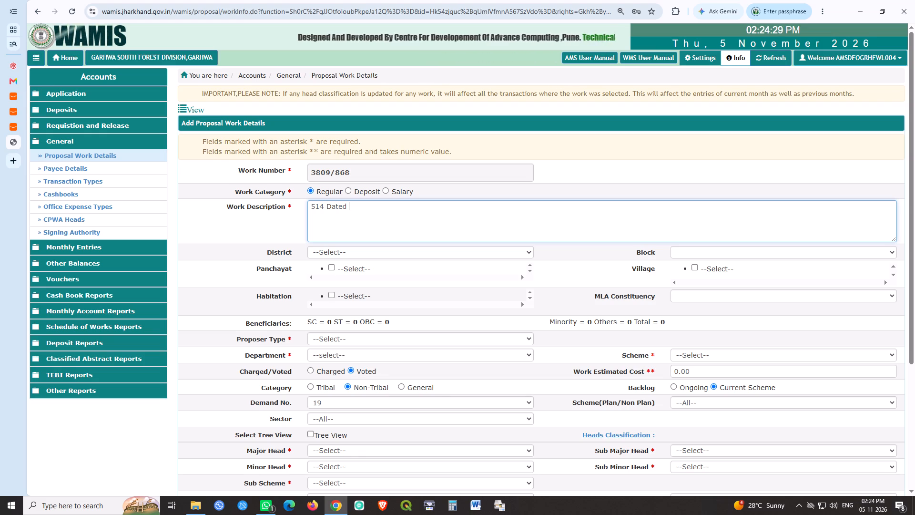
pyautogui.write('10-08-2026 (M')
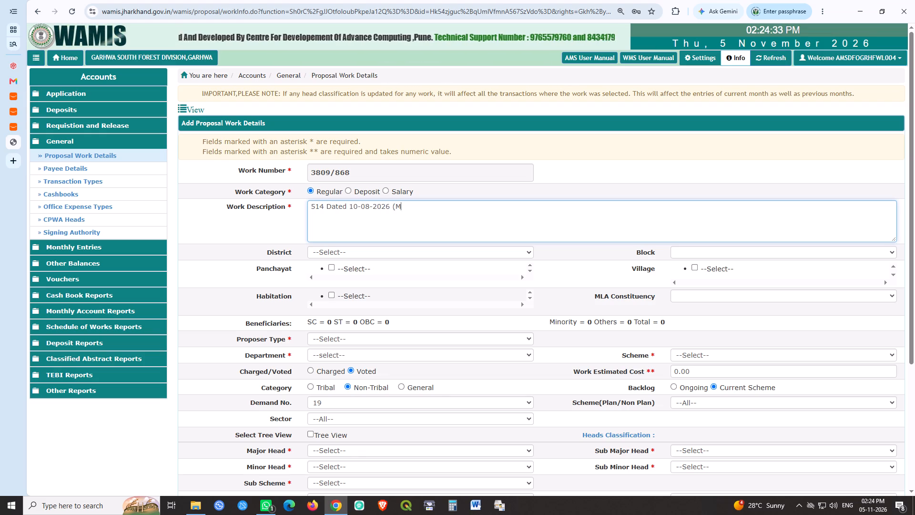
pyautogui.press('BackSpace')
pyautogui.write('Wages)')
pyautogui.press('space')
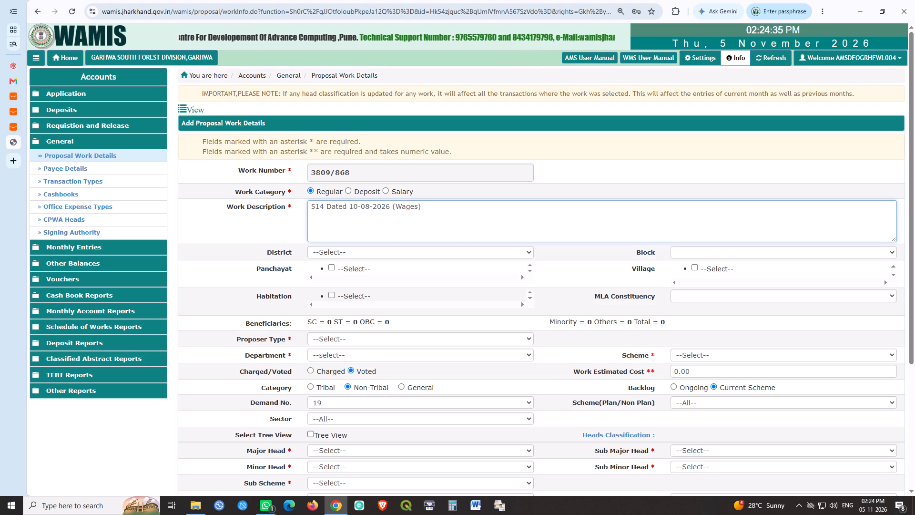
pyautogui.hotkey('shift', 'r')
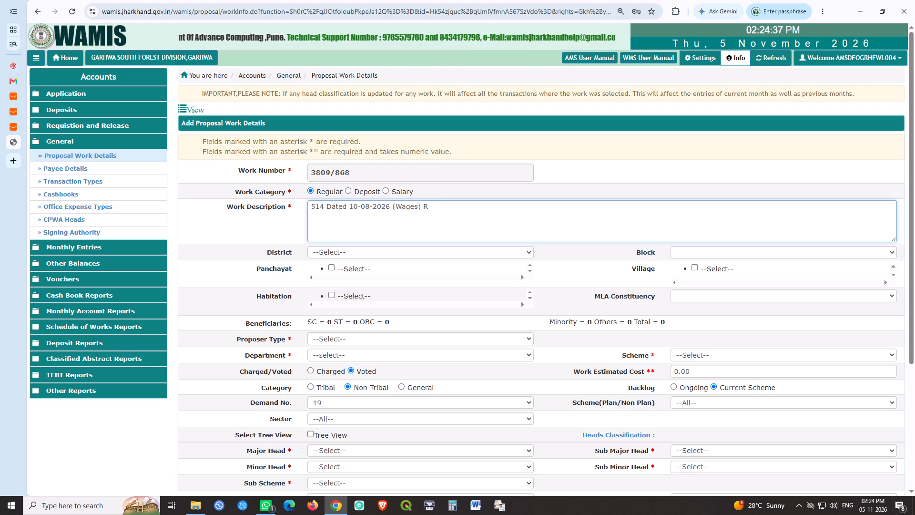
pyautogui.press('BackSpace')
pyautogui.write('Lamti')
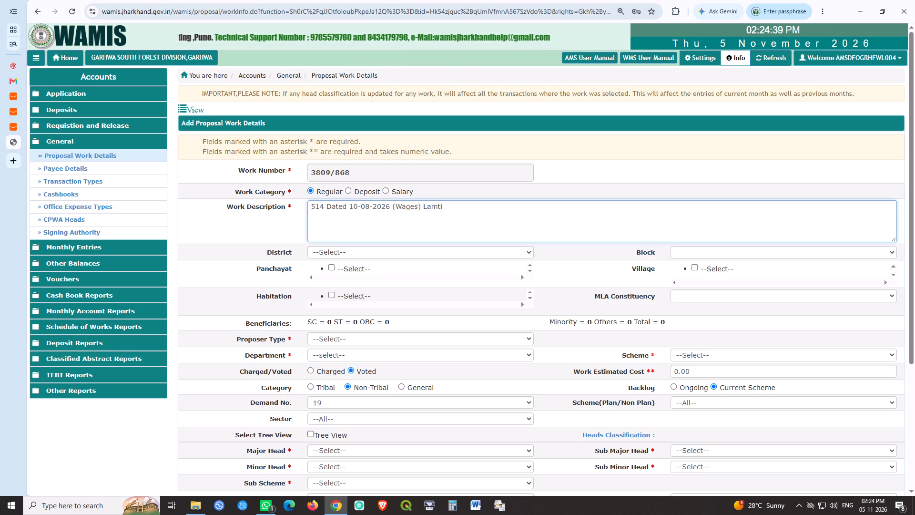
pyautogui.press('space')
pyautogui.write('River (River Side Plantation)')
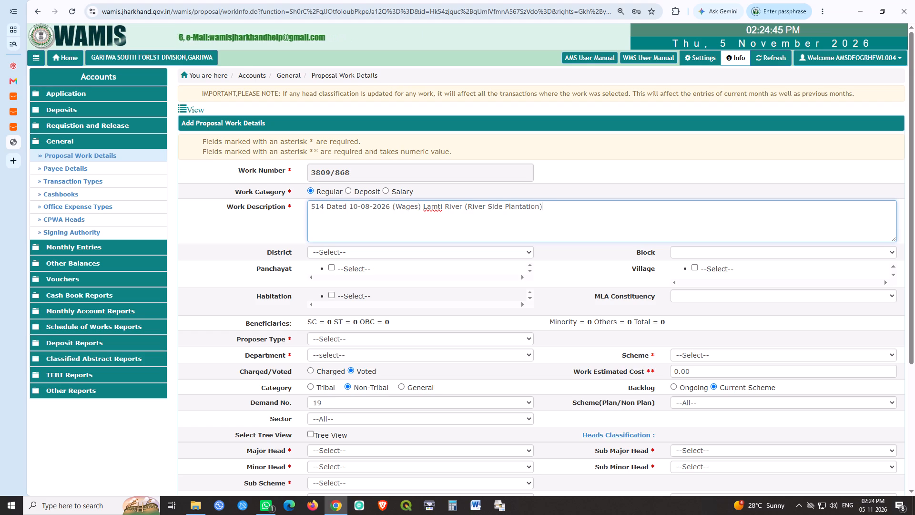
pyautogui.press('space')
pyautogui.press('5')
pyautogui.write('KM')
pyautogui.press('space')
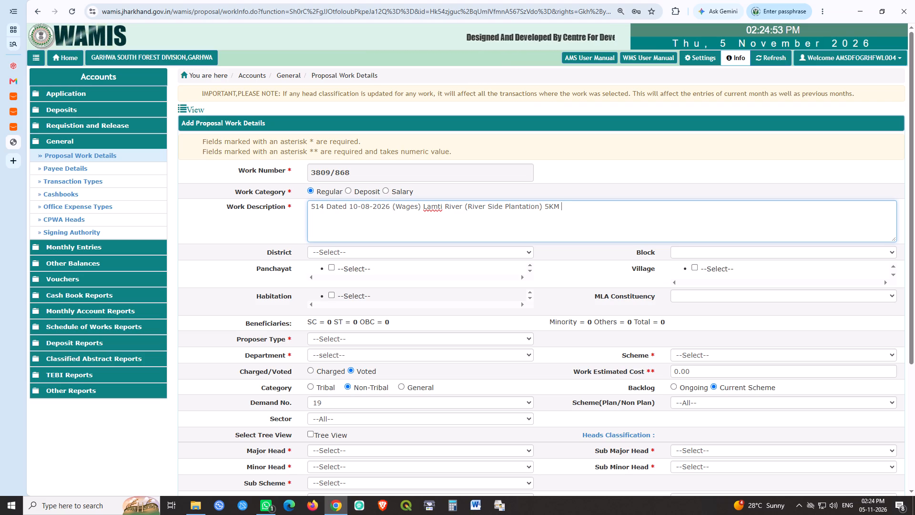
pyautogui.write('4th Year')
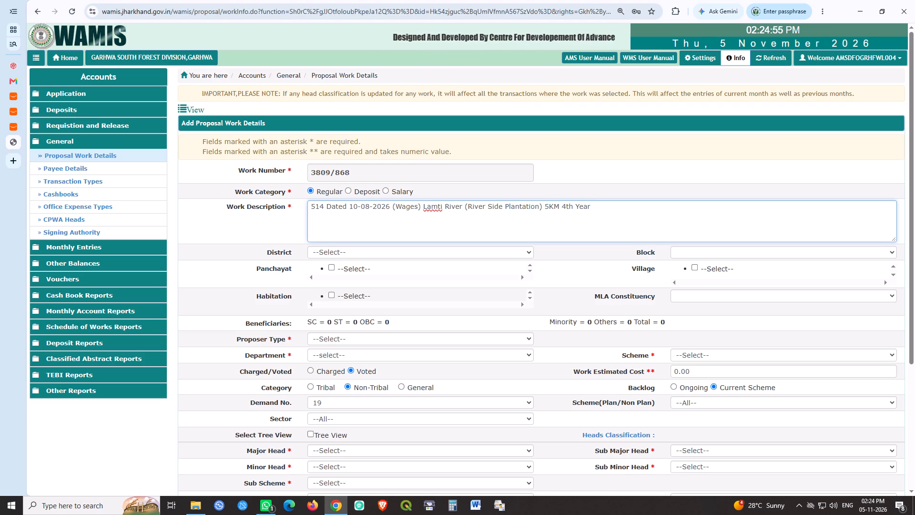
# Set the wages proposal's proposer type to C.M, department to Forest, scheme to State Level Scheme, and work estimated cost to 1007000.
pyautogui.click(400, 333)
pyautogui.press('c')
pyautogui.press('Tab')
pyautogui.press('Tab')
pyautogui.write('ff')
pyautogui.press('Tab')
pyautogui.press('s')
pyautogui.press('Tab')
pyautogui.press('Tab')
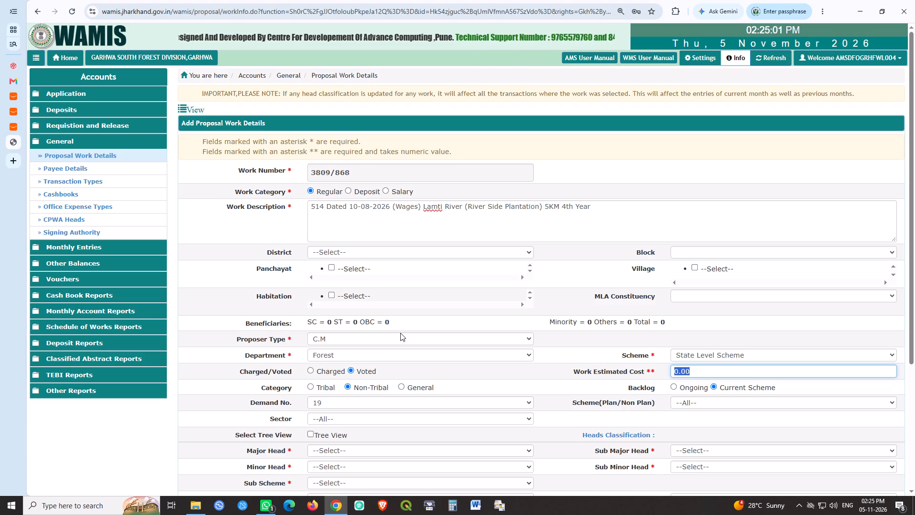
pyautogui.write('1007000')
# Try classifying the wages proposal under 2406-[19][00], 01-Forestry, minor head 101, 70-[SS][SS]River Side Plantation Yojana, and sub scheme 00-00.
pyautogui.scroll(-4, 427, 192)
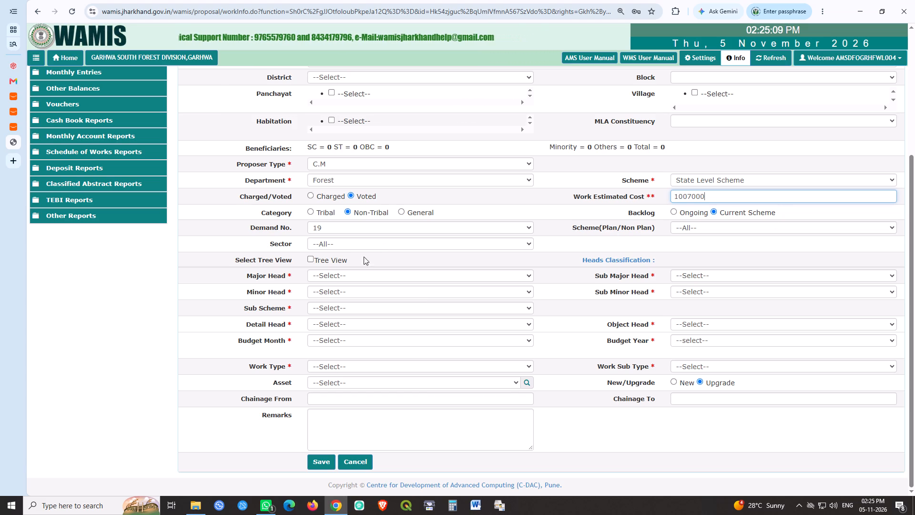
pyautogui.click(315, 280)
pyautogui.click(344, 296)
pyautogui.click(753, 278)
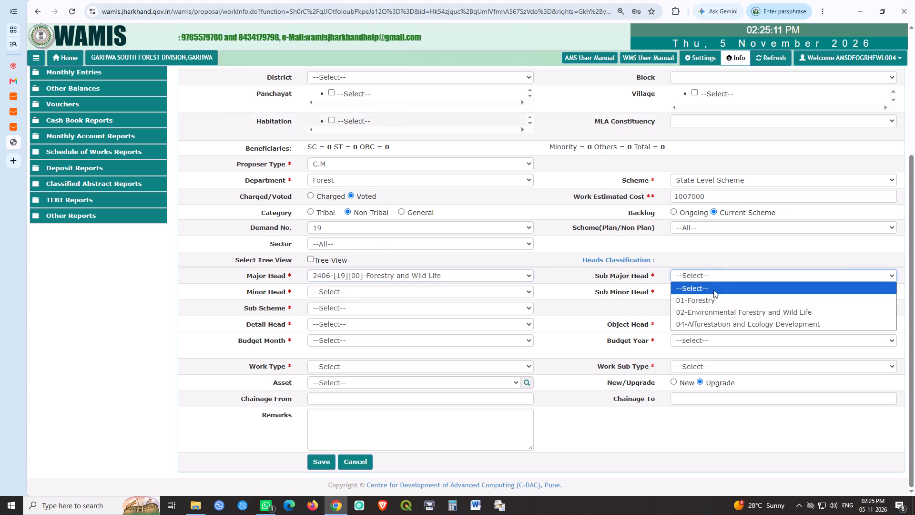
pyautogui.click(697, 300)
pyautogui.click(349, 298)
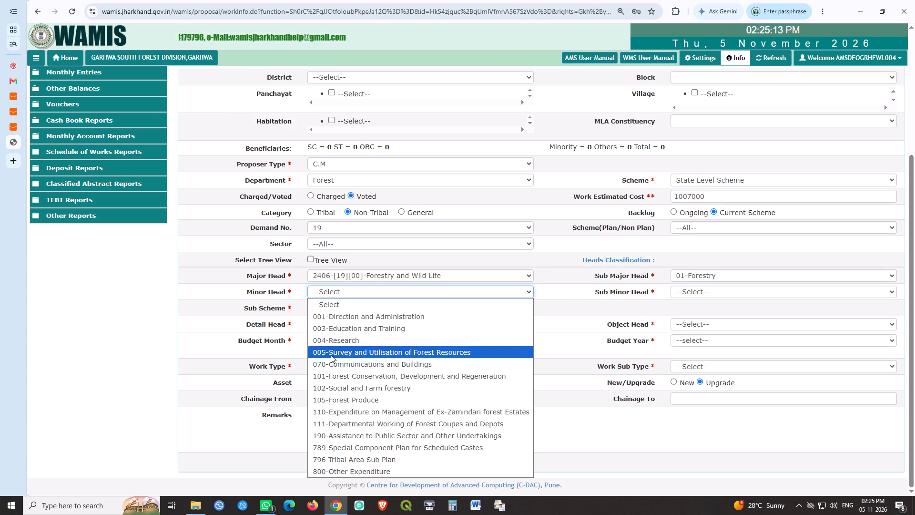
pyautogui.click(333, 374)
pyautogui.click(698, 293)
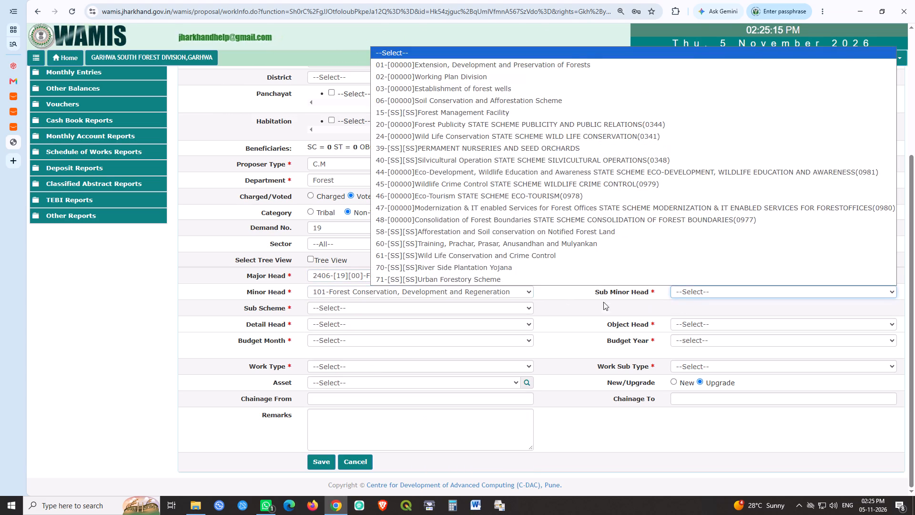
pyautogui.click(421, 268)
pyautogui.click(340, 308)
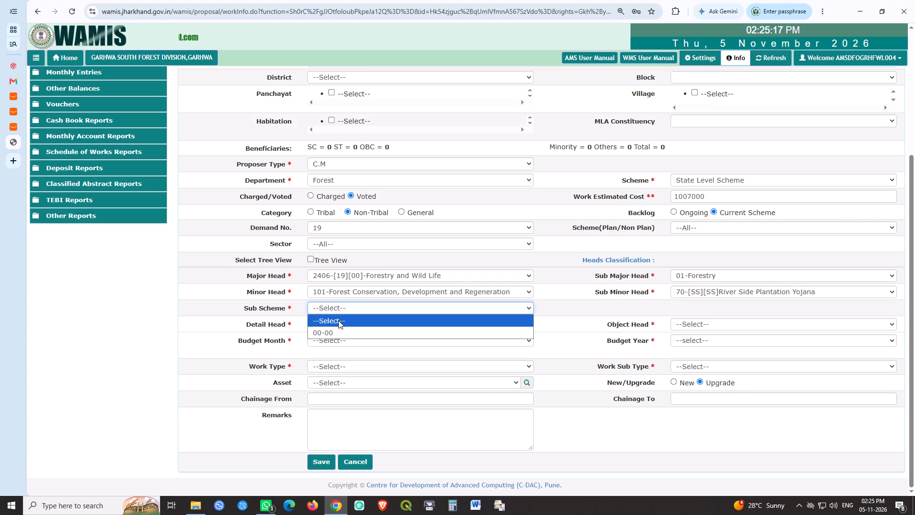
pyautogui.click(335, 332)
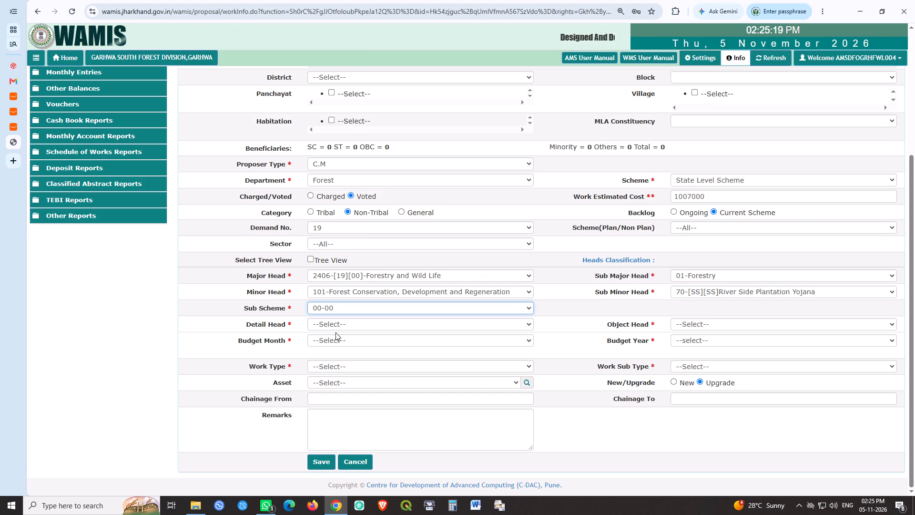
# Set the major head to 2406-[19][70][01], sub major head to 01-Forestry, minor head to 101, and sub minor head to 70-[SS][SS]River Side Plantation Scheme.
pyautogui.click(445, 272)
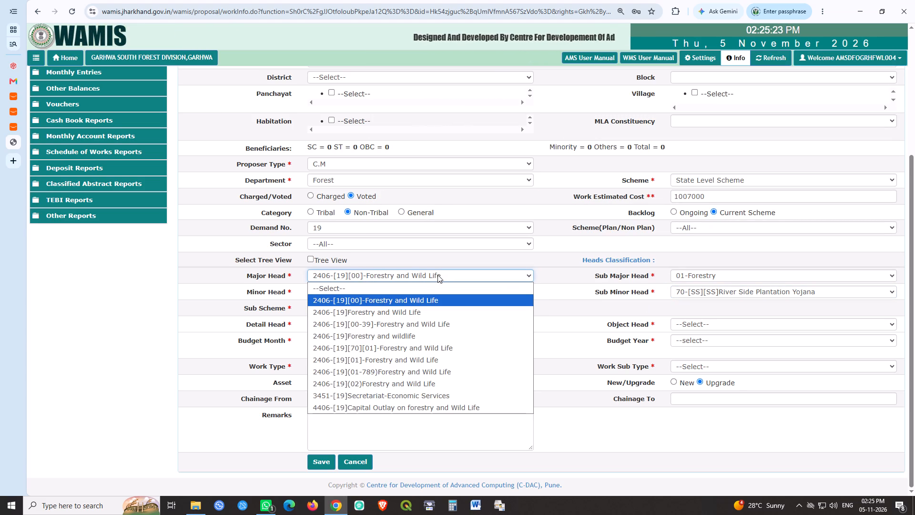
pyautogui.click(408, 350)
pyautogui.click(693, 273)
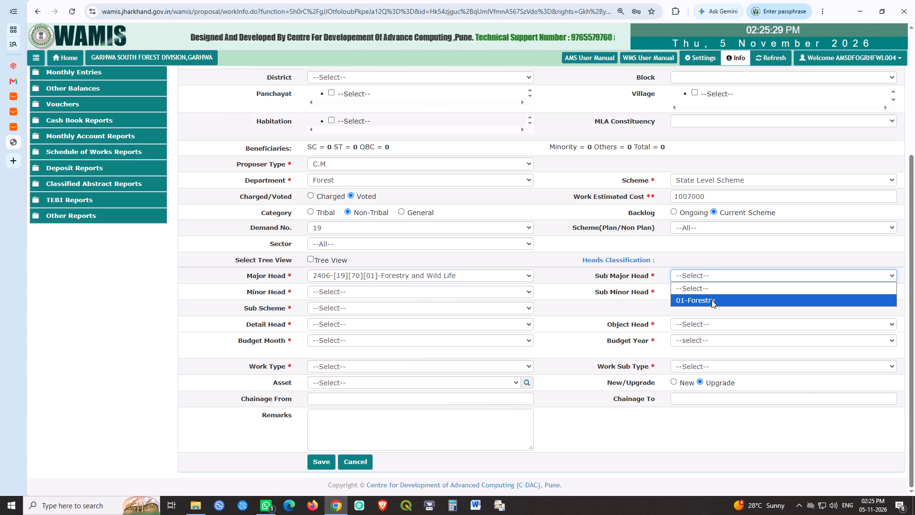
pyautogui.click(712, 300)
pyautogui.click(364, 291)
pyautogui.click(352, 320)
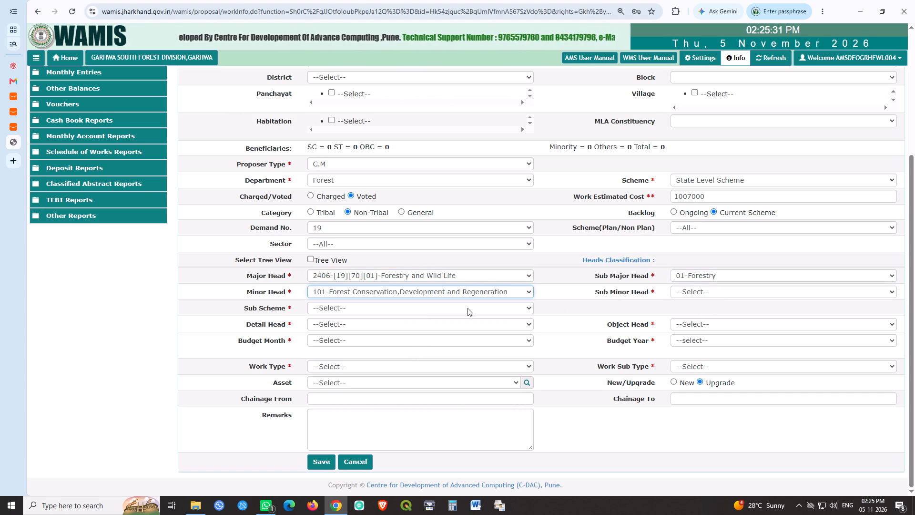
pyautogui.click(692, 288)
pyautogui.click(696, 316)
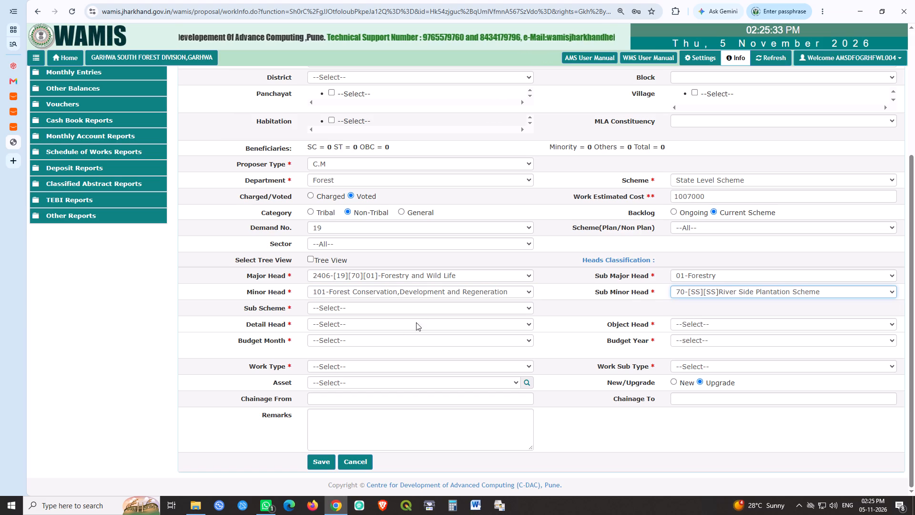
# Set the sub scheme to 01 - RIVER SIDE PLANTATION, detail head to 01-Pay and Allowances, and object head to 03-Wages.
pyautogui.click(337, 309)
pyautogui.click(345, 330)
pyautogui.click(375, 328)
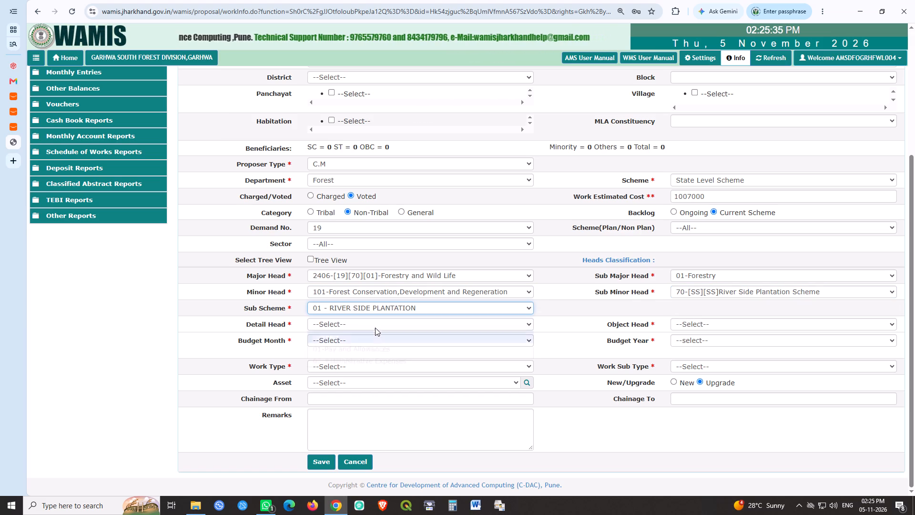
pyautogui.click(364, 351)
pyautogui.click(731, 327)
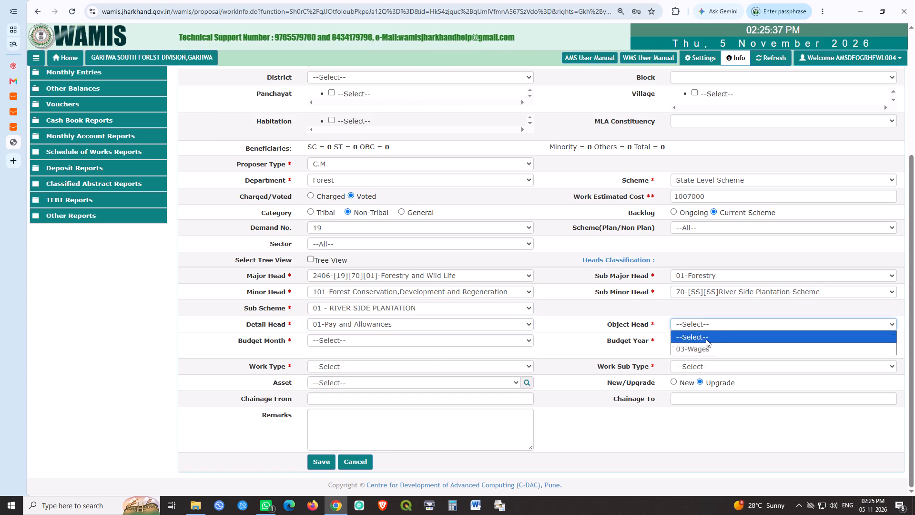
pyautogui.click(697, 346)
# Set the wages proposal's budget month to August and budget year to 2026.
pyautogui.click(351, 334)
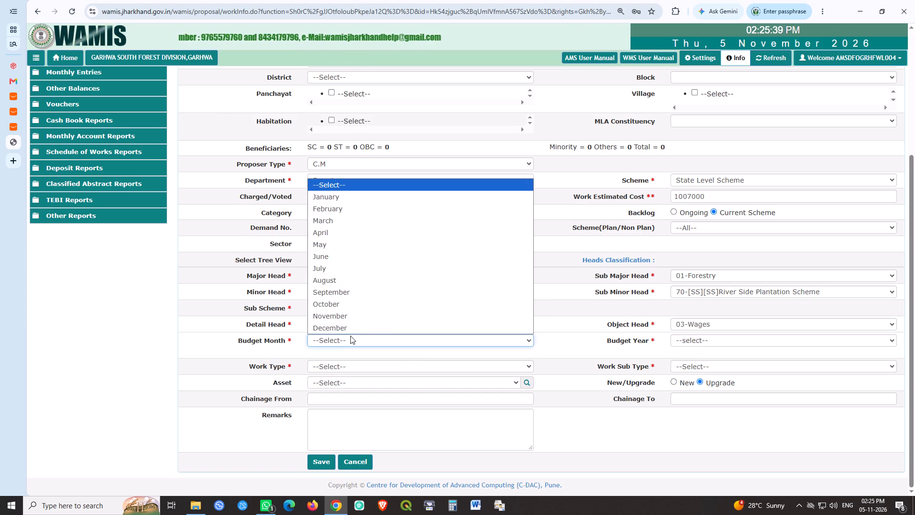
pyautogui.click(345, 281)
pyautogui.click(690, 341)
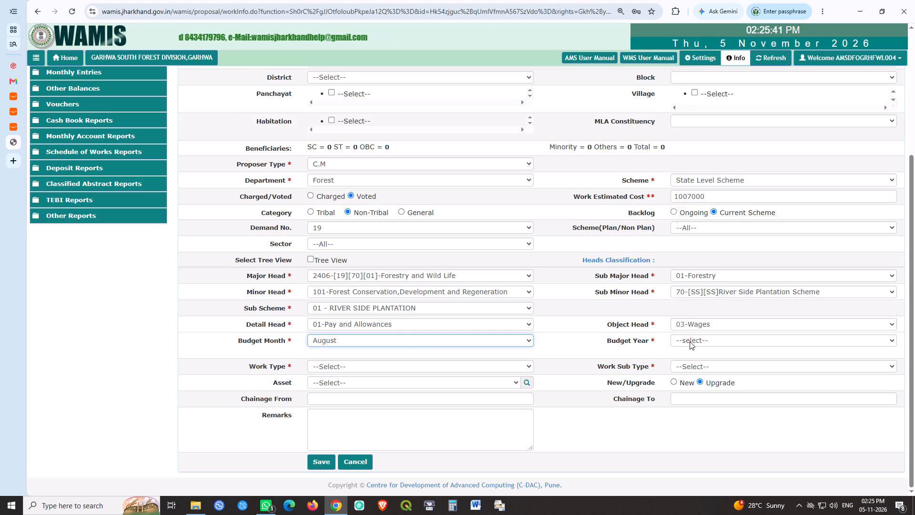
pyautogui.scroll(-5, 709, 284)
pyautogui.click(691, 328)
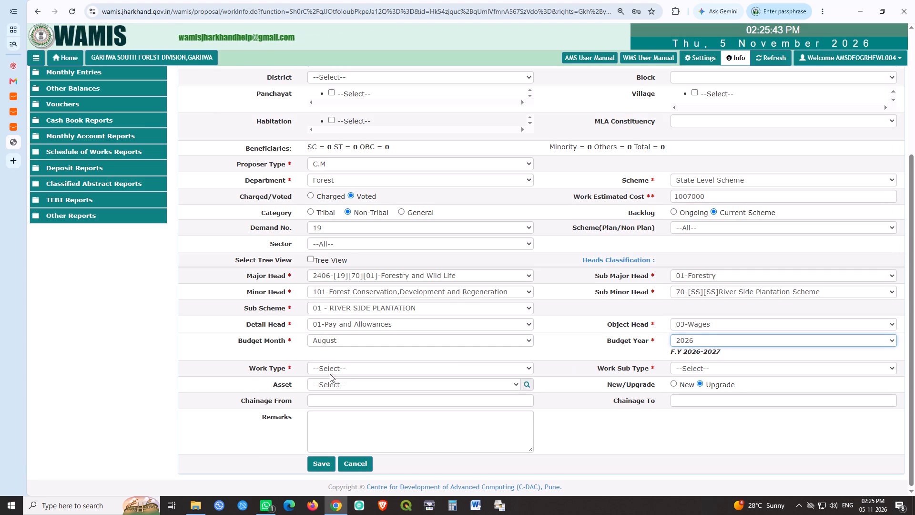
# Set the work type to FOREST and work sub type to OTHERS, and save the wages proposal.
pyautogui.click(324, 373)
pyautogui.click(341, 252)
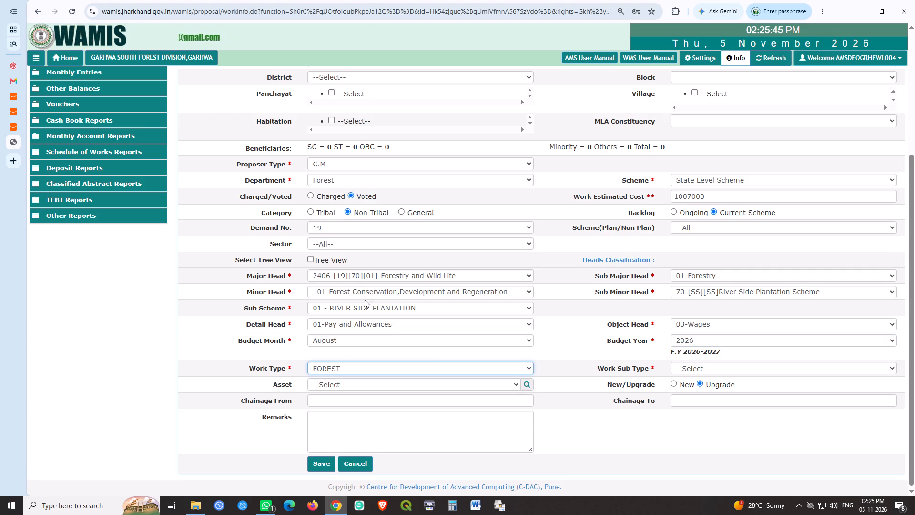
pyautogui.click(706, 363)
pyautogui.click(693, 391)
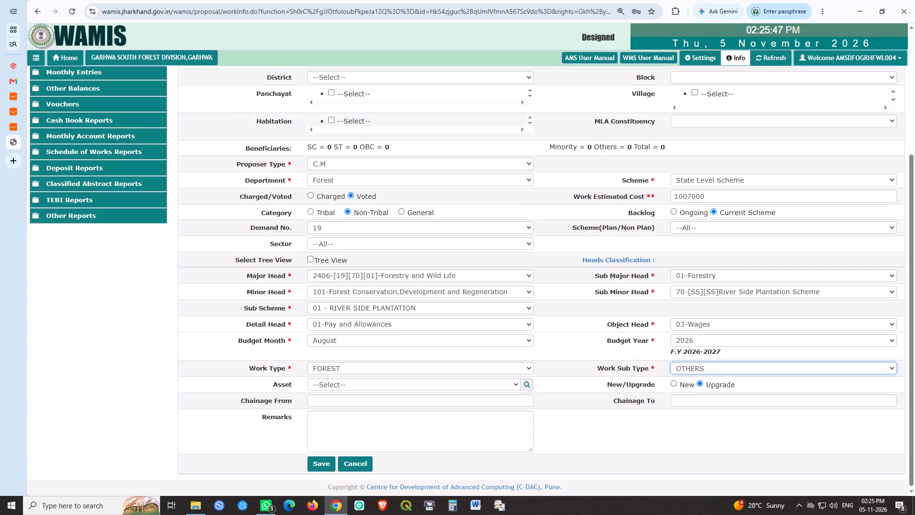
pyautogui.click(315, 464)
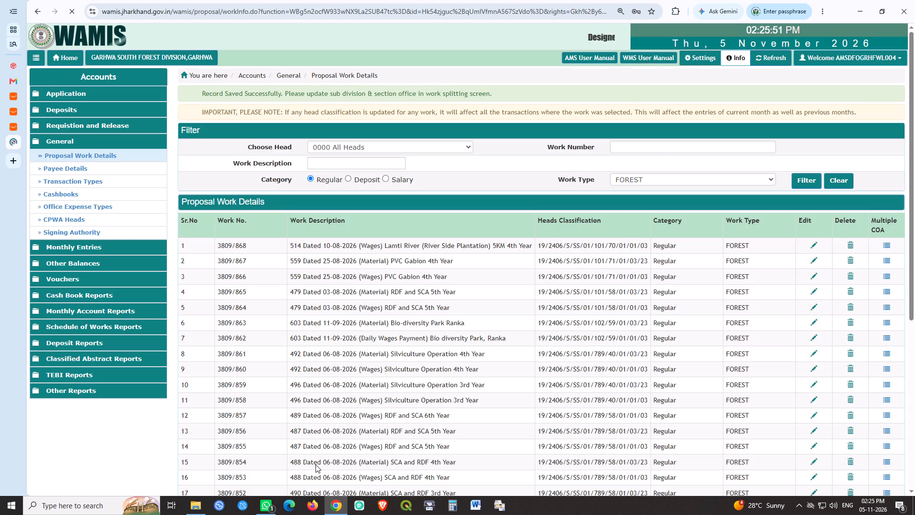
# Start a new work proposal from the Proposal Work Details list.
pyautogui.scroll(-5, 303, 440)
pyautogui.scroll(3, 325, 400)
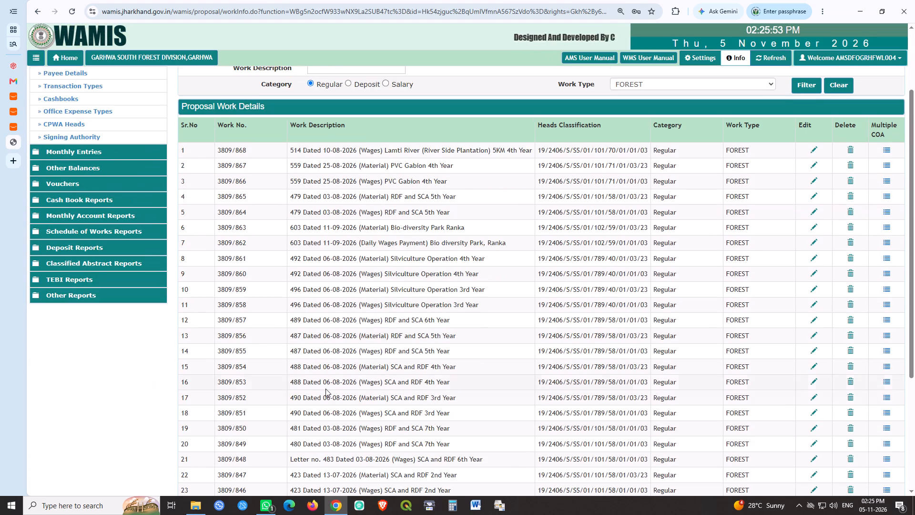
pyautogui.scroll(-7, 461, 279)
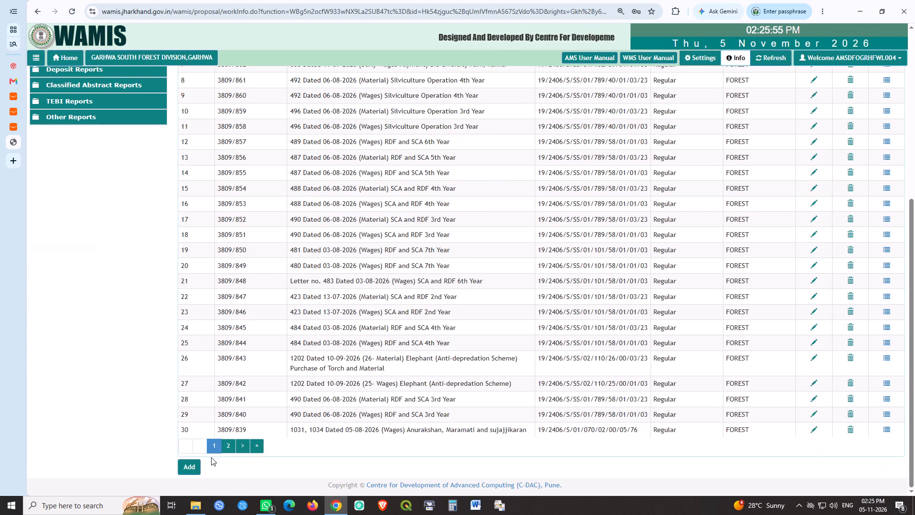
pyautogui.click(183, 463)
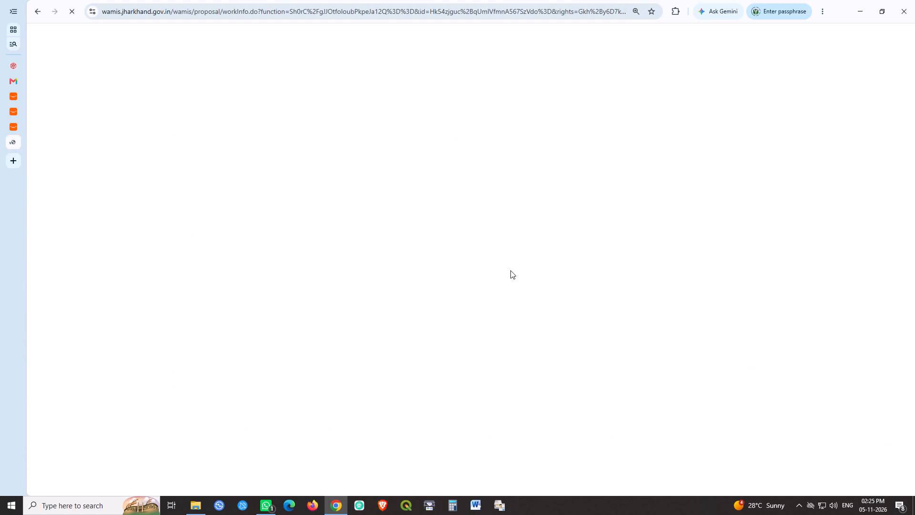
# Enter the work description "514 Dated 10-08-2026 (Material) River Side Plantation (Lamti River) 5km 4th Year".
pyautogui.click(388, 211)
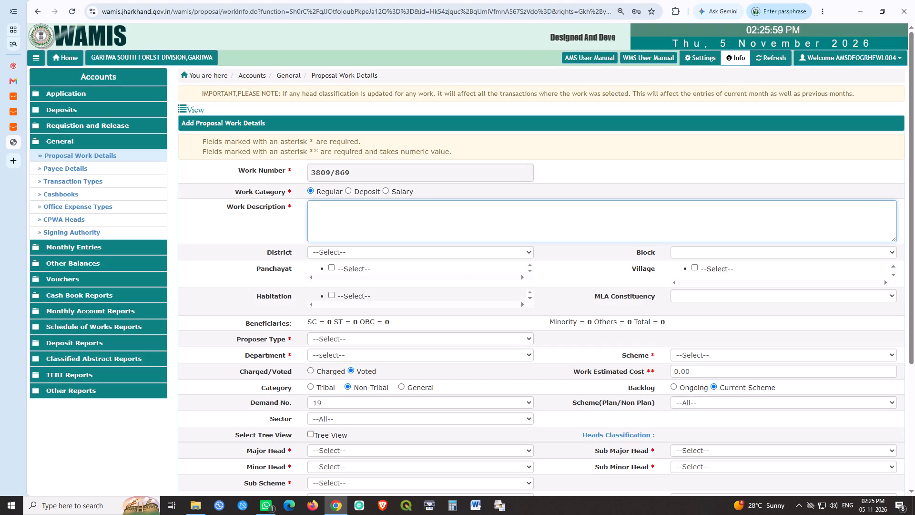
pyautogui.write('514 Dated')
pyautogui.press('space')
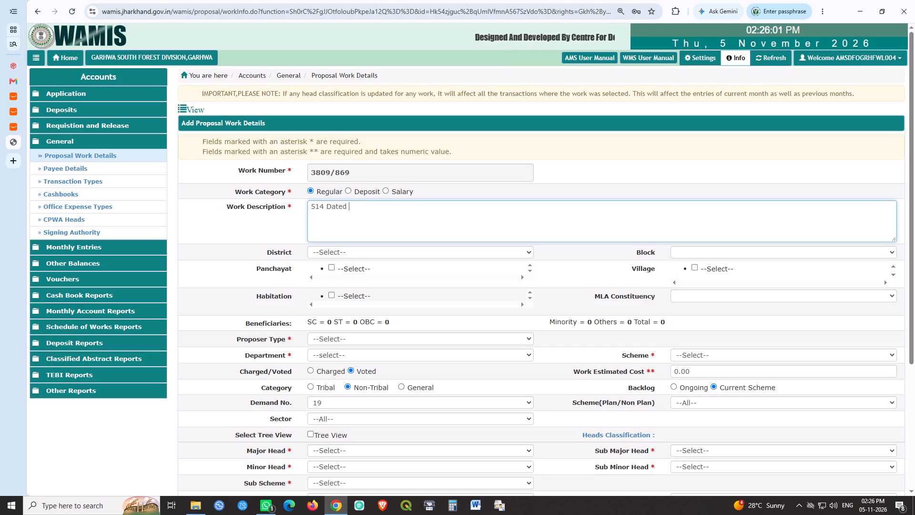
pyautogui.write('10-08-2026 (')
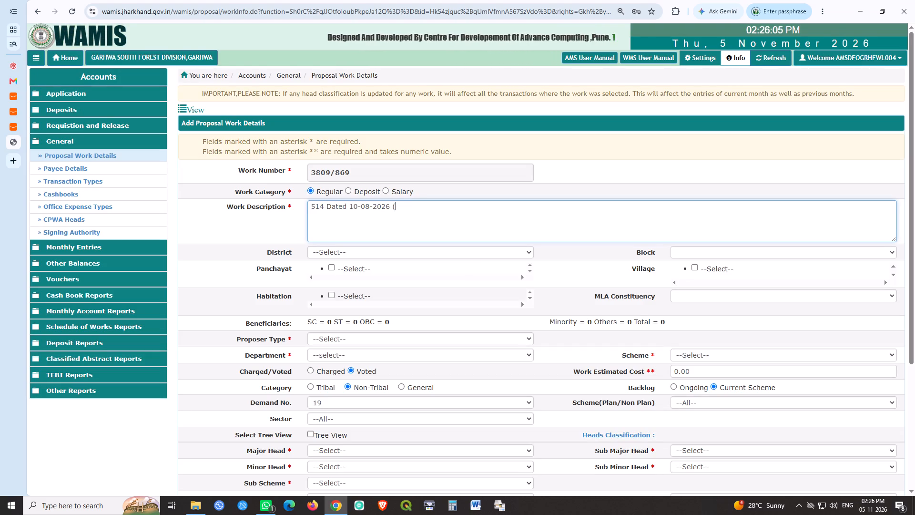
pyautogui.write('Material)')
pyautogui.press('space')
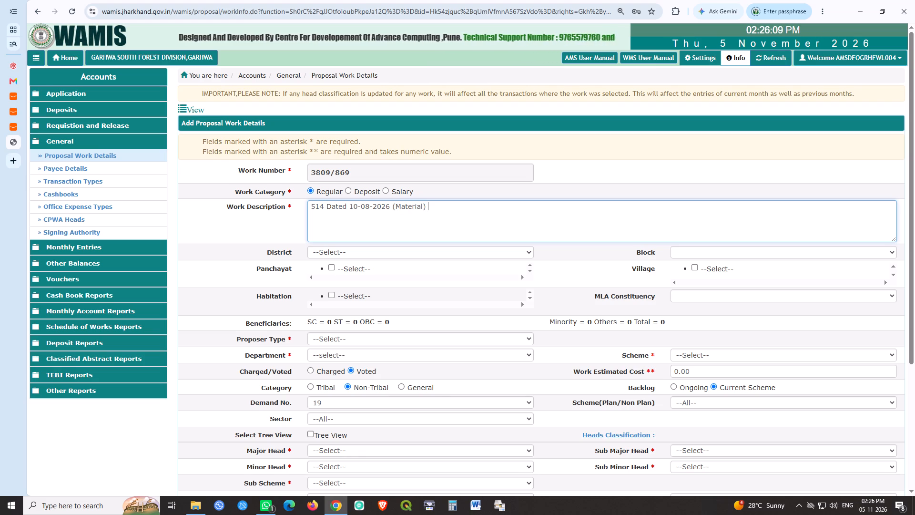
pyautogui.write('Lam')
pyautogui.press('BackSpace')
pyautogui.press('BackSpace')
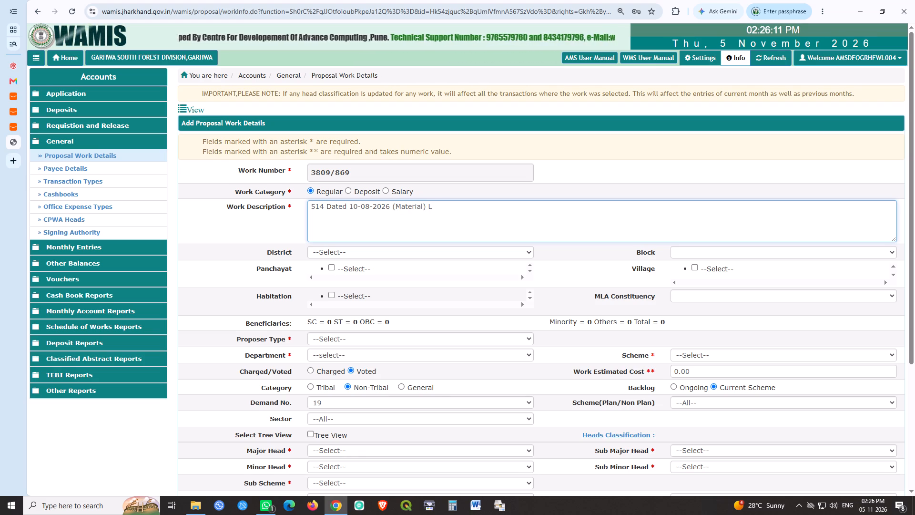
pyautogui.press('BackSpace')
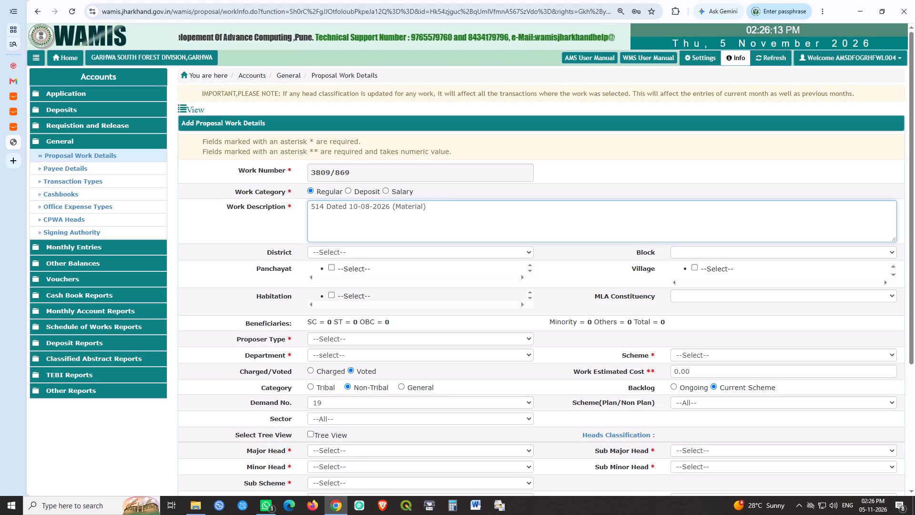
pyautogui.write('River Side Plantqaion')
pyautogui.press('BackSpace')
pyautogui.press('BackSpace')
pyautogui.press('BackSpace')
pyautogui.press('BackSpace')
pyautogui.press('BackSpace')
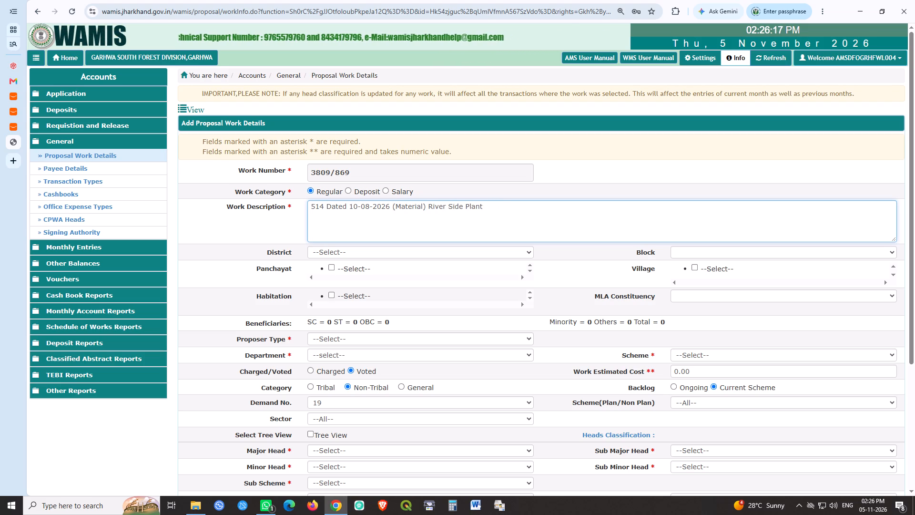
pyautogui.write('ation')
pyautogui.press('space')
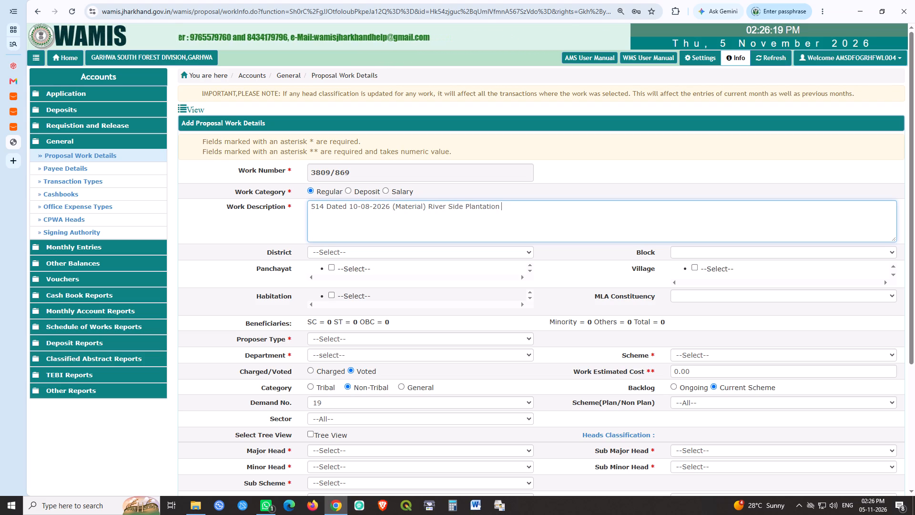
pyautogui.write('(Lamti')
pyautogui.press('space')
pyautogui.write('River) 5<')
pyautogui.write('km')
pyautogui.press('space')
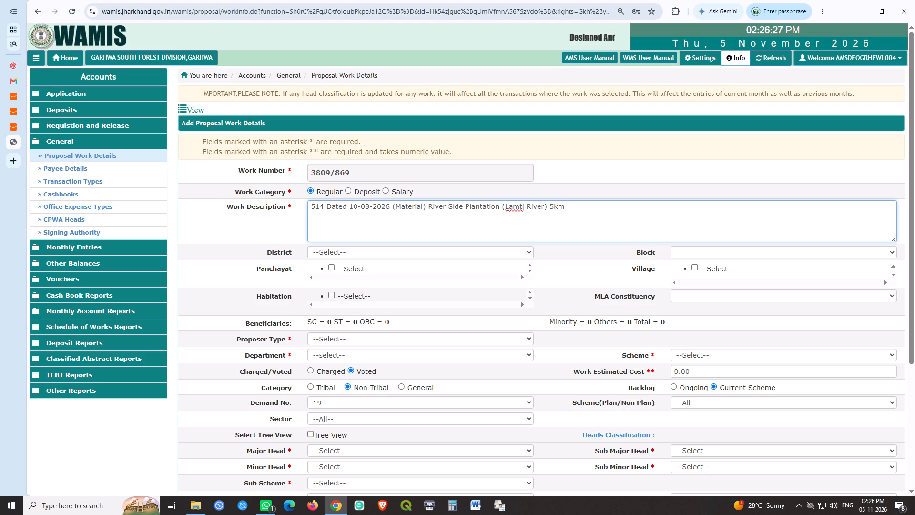
pyautogui.write('4th Year')
# Set the proposer type to C.M, department to Finance, scheme to State Level Scheme, and work estimated cost to 53000.
pyautogui.click(401, 339)
pyautogui.press('c')
pyautogui.press('Tab')
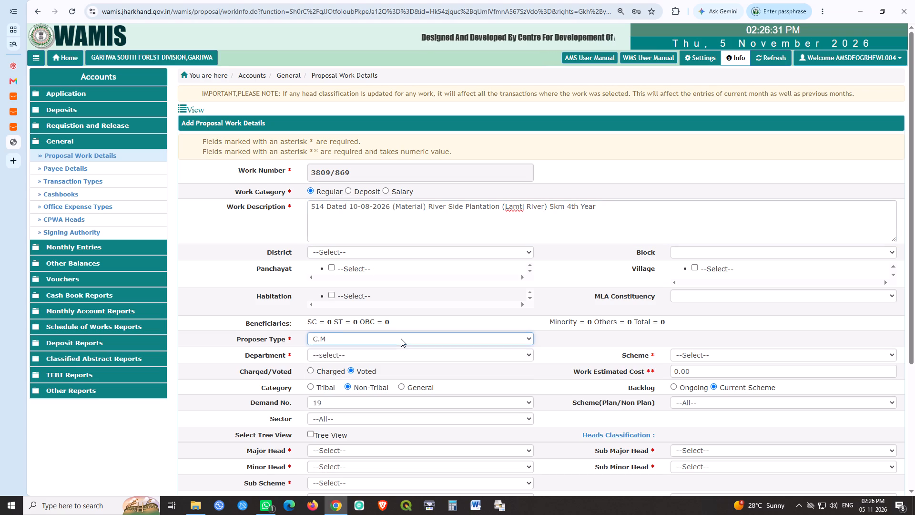
pyautogui.press('Tab')
pyautogui.press('f')
pyautogui.press('Tab')
pyautogui.press('s')
pyautogui.press('Tab')
pyautogui.press('Tab')
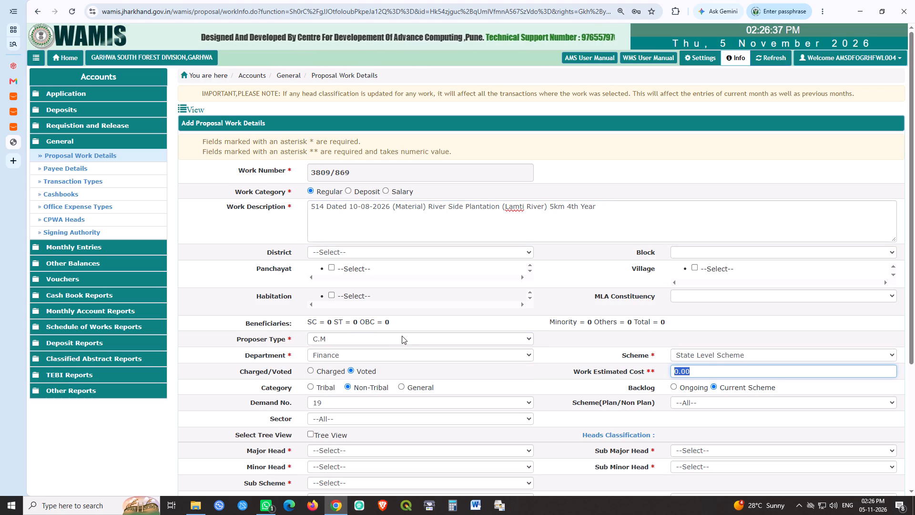
pyautogui.write('53000')
pyautogui.click(544, 376)
# Set the major head to 2406-[19][70][01], sub major head to 01-Forestry, minor head to 101, and sub minor head to 70-[SS][SS]River Side Plantation Scheme.
pyautogui.scroll(-4, 581, 362)
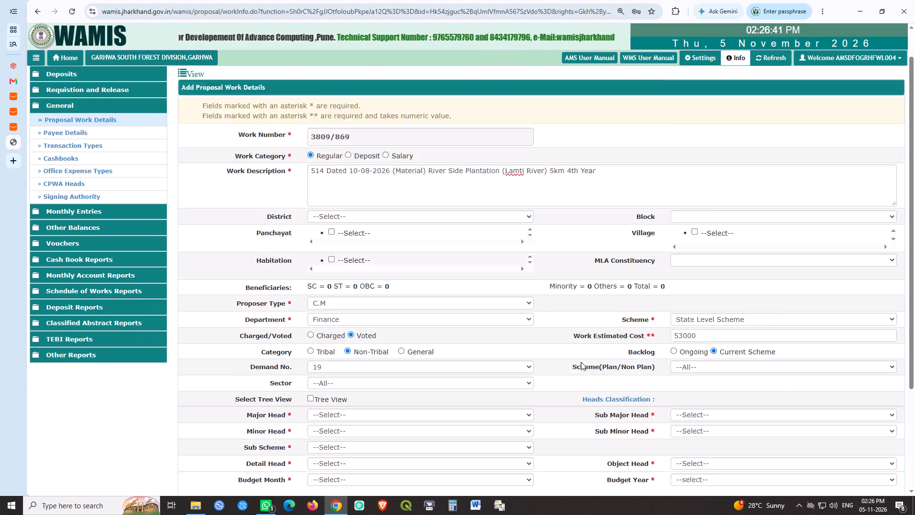
pyautogui.click(391, 273)
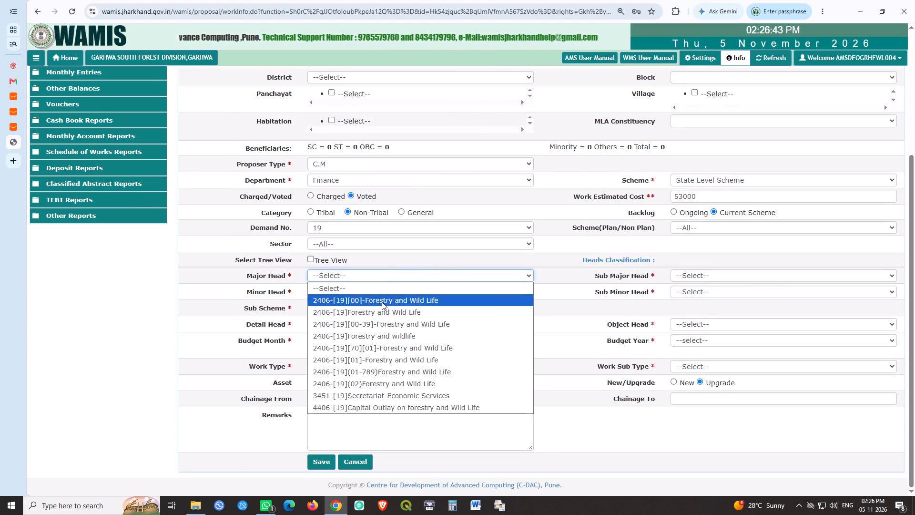
pyautogui.click(379, 346)
pyautogui.click(718, 269)
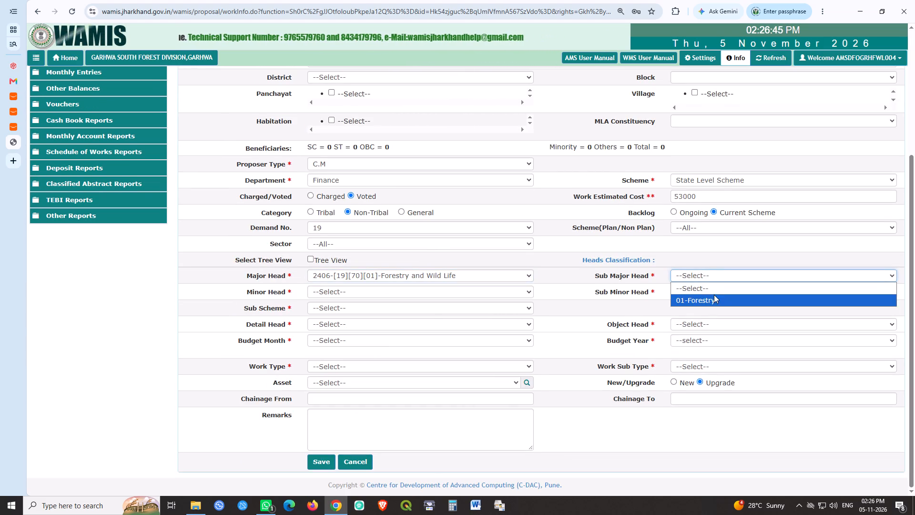
pyautogui.click(714, 296)
pyautogui.click(411, 293)
pyautogui.click(323, 318)
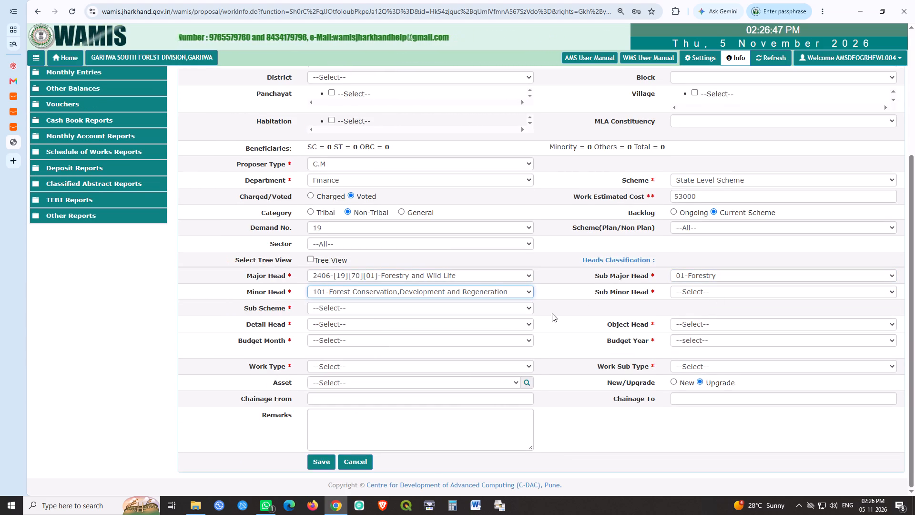
pyautogui.click(693, 293)
pyautogui.click(688, 313)
# Set the sub scheme to 01 - RIVER SIDE PLANTATION, detail head to 03-Administrative Expenses, and object head to 23-Supply and Materials.
pyautogui.click(391, 307)
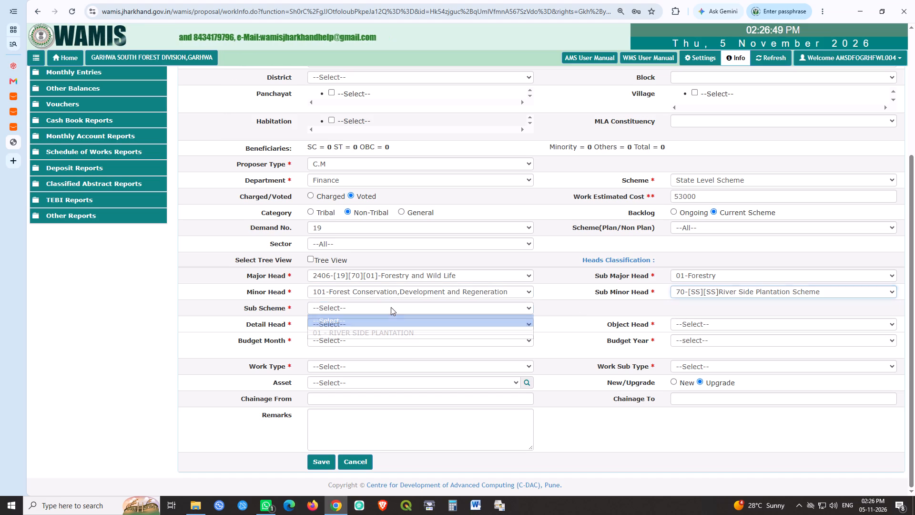
pyautogui.click(347, 331)
pyautogui.click(361, 323)
pyautogui.click(338, 359)
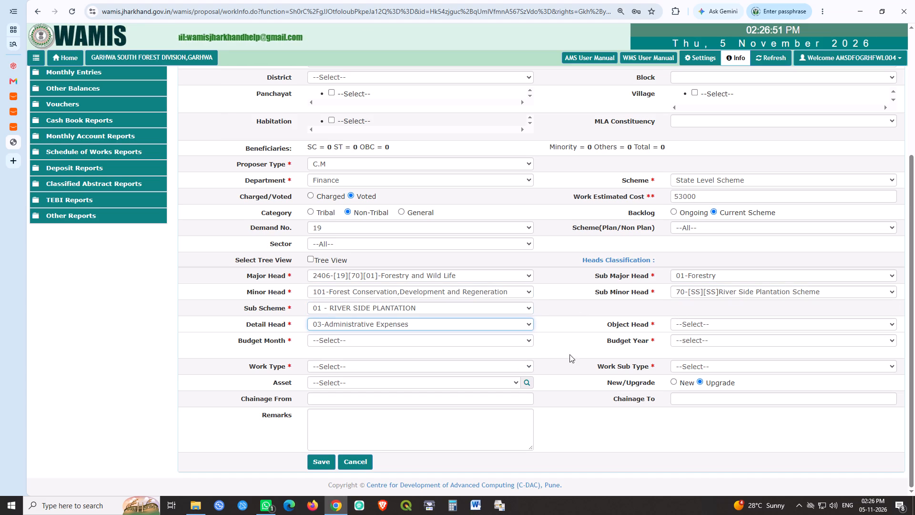
pyautogui.click(715, 324)
pyautogui.click(697, 345)
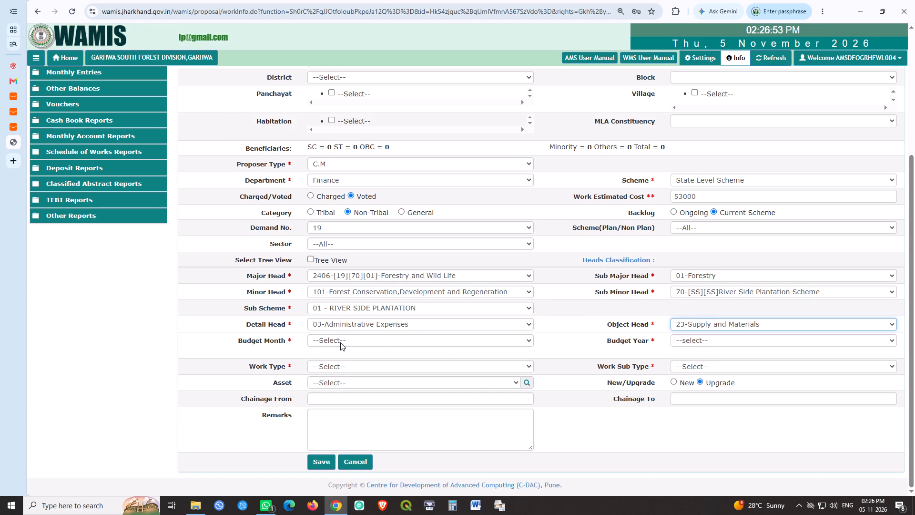
# Set the material proposal's budget month to August and budget year to 2026.
pyautogui.click(340, 342)
pyautogui.click(330, 285)
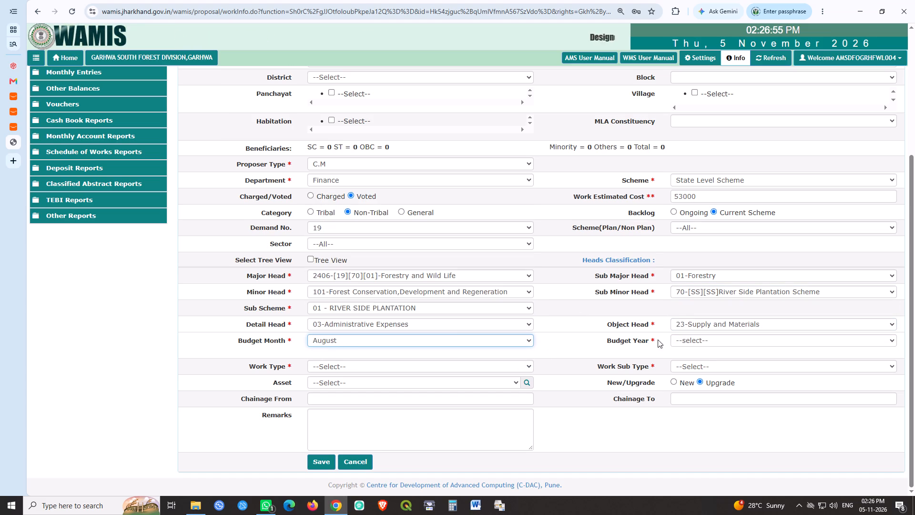
pyautogui.click(704, 334)
pyautogui.scroll(-6, 696, 295)
pyautogui.click(691, 327)
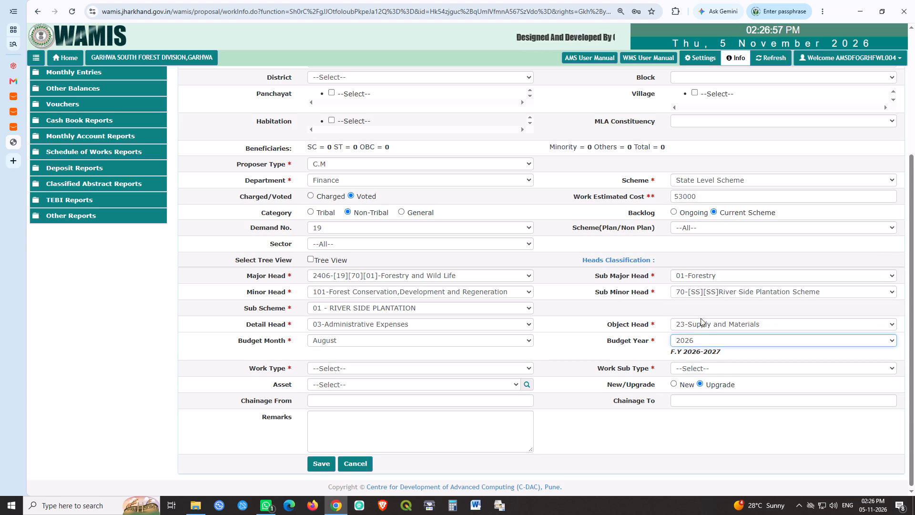
# Set the work type to FOREST and work sub type to OTHERS, and save the material proposal.
pyautogui.click(338, 367)
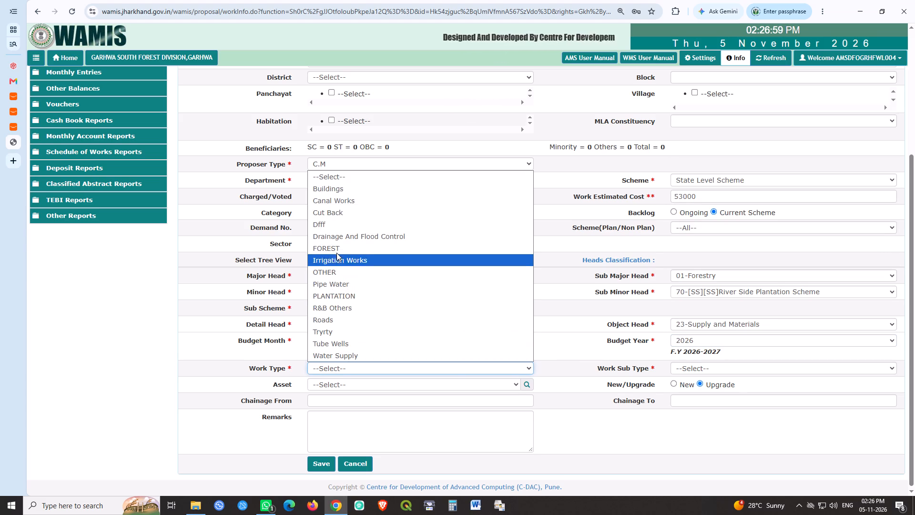
pyautogui.click(338, 249)
pyautogui.click(702, 373)
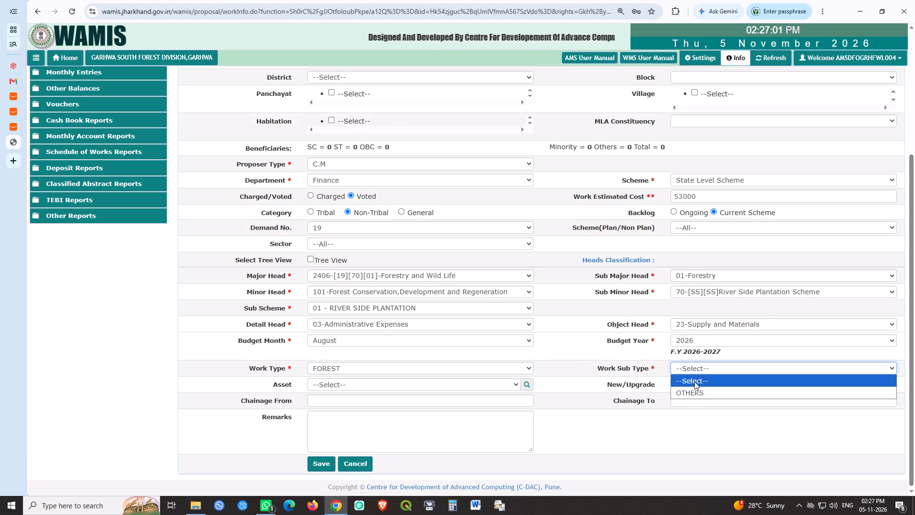
pyautogui.click(693, 390)
pyautogui.click(324, 463)
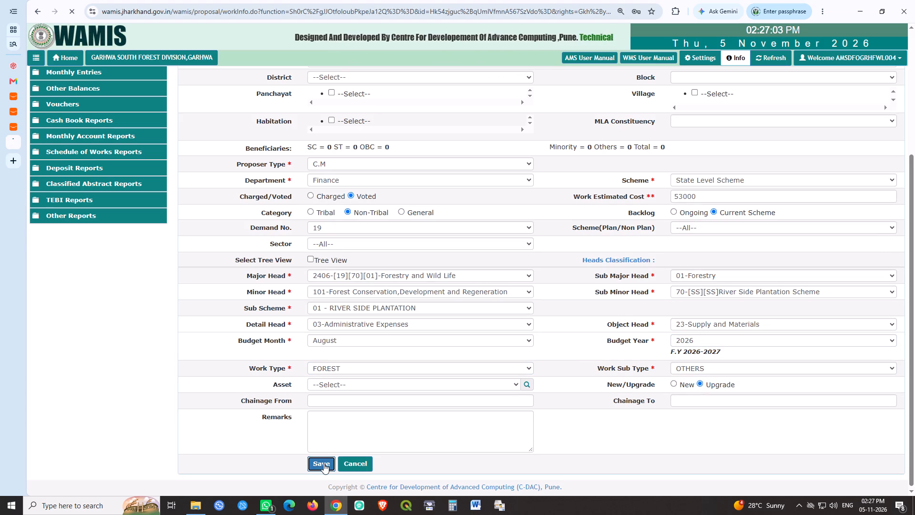
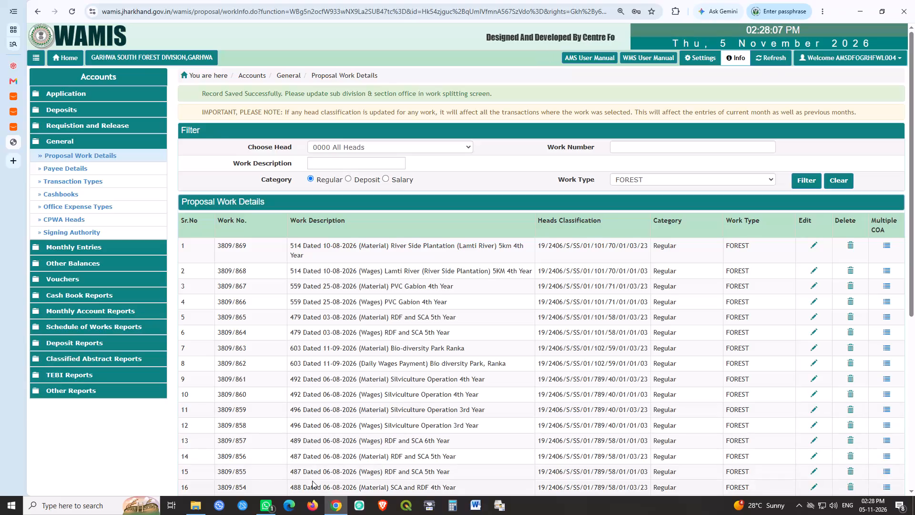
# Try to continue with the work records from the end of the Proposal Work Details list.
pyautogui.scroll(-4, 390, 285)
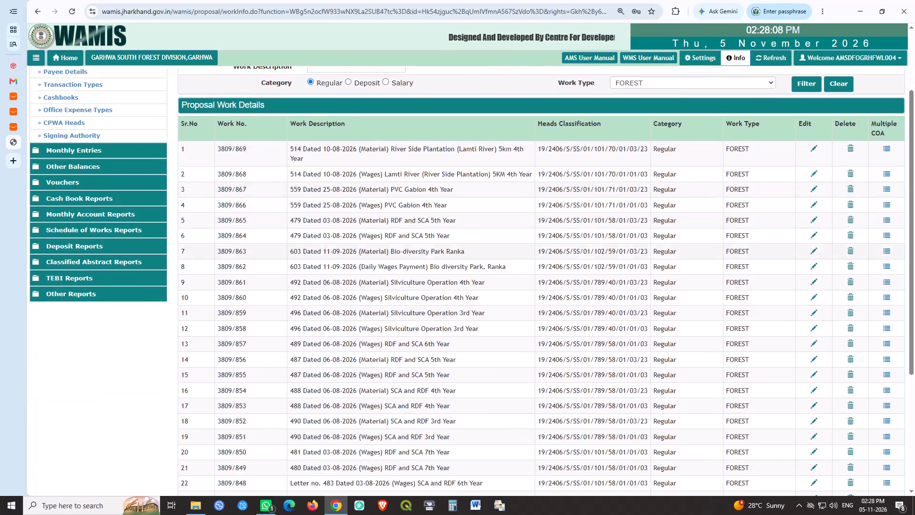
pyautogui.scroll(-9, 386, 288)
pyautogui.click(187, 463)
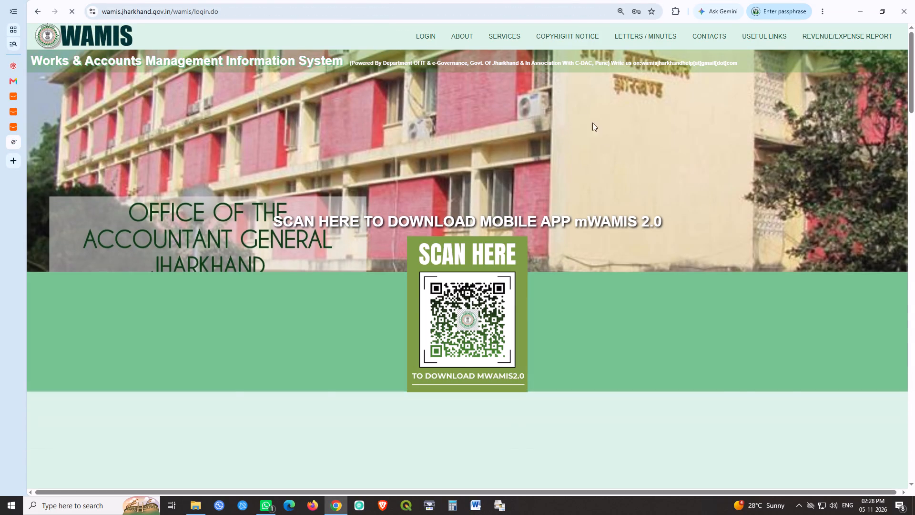
# Open the official login form to sign in to WAMIS again.
pyautogui.click(425, 39)
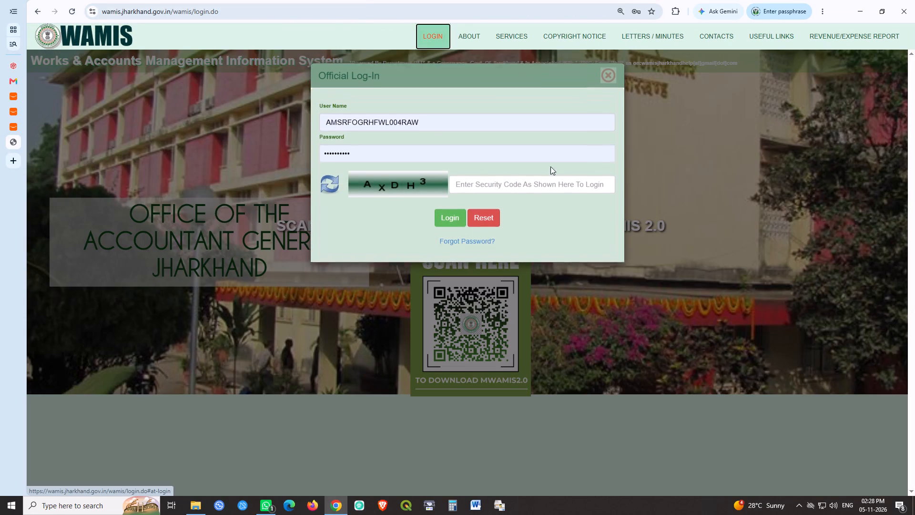
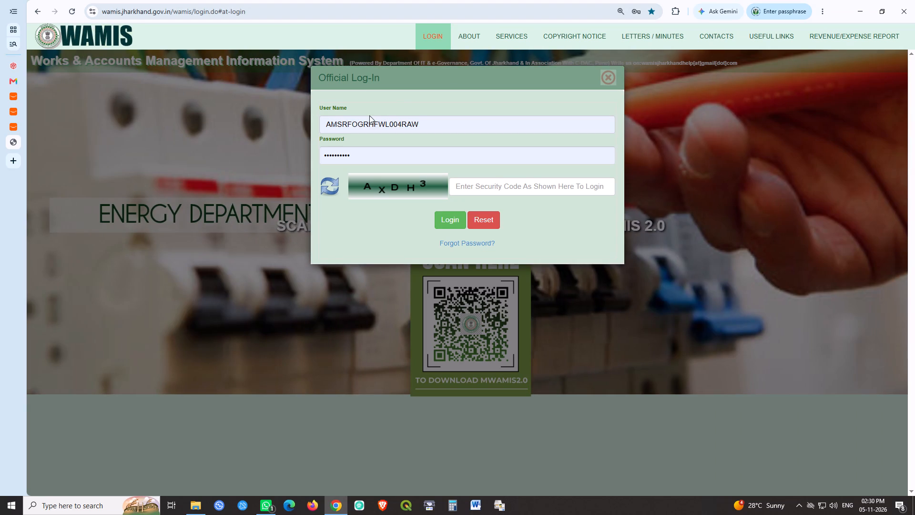
# Sign in with the saved Garhwa DFO login in place of the prefilled RFO login, entering the security code shown.
pyautogui.click(491, 180)
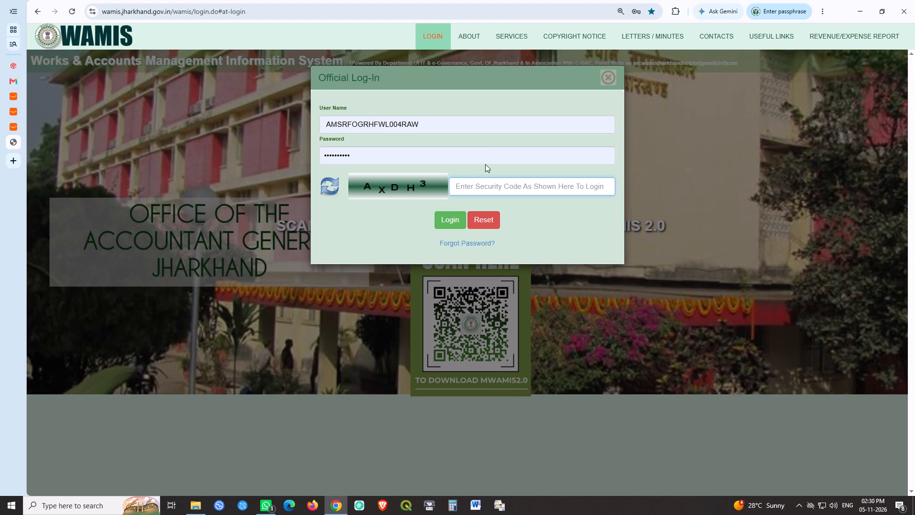
pyautogui.click(468, 114)
pyautogui.click(467, 116)
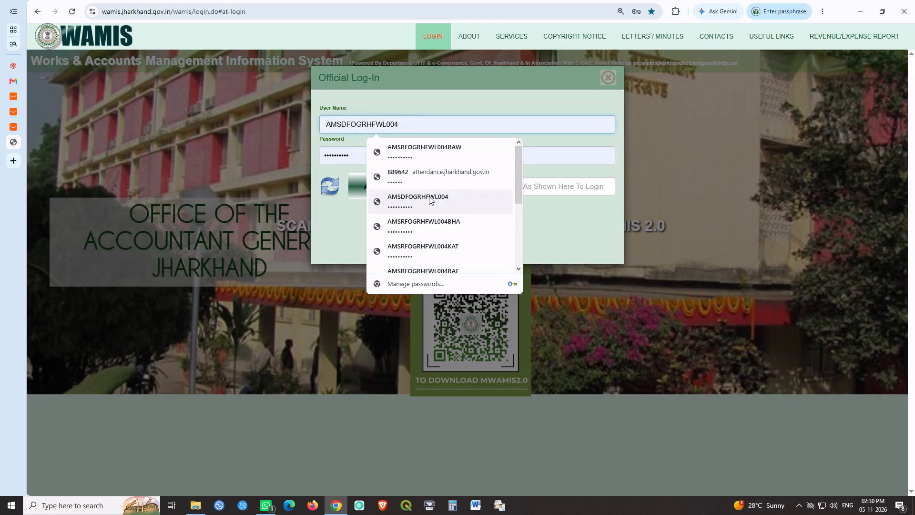
pyautogui.click(429, 196)
pyautogui.click(529, 176)
pyautogui.click(530, 185)
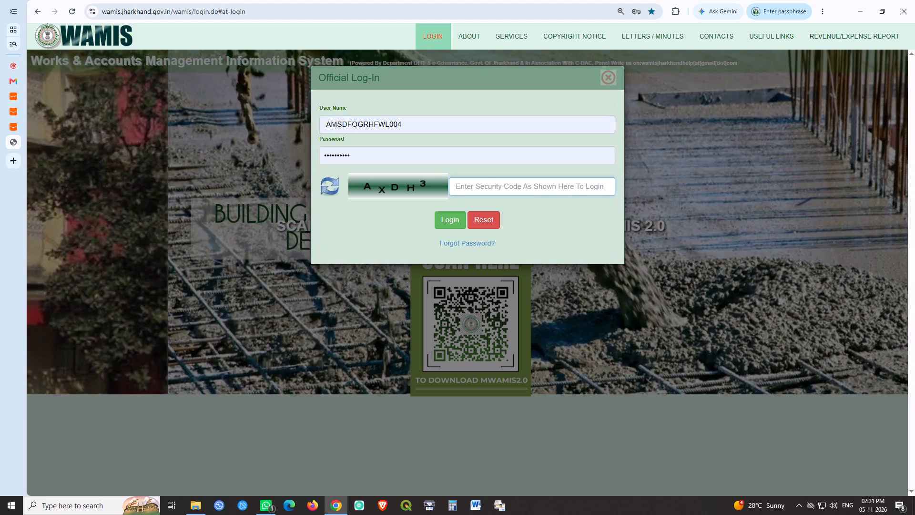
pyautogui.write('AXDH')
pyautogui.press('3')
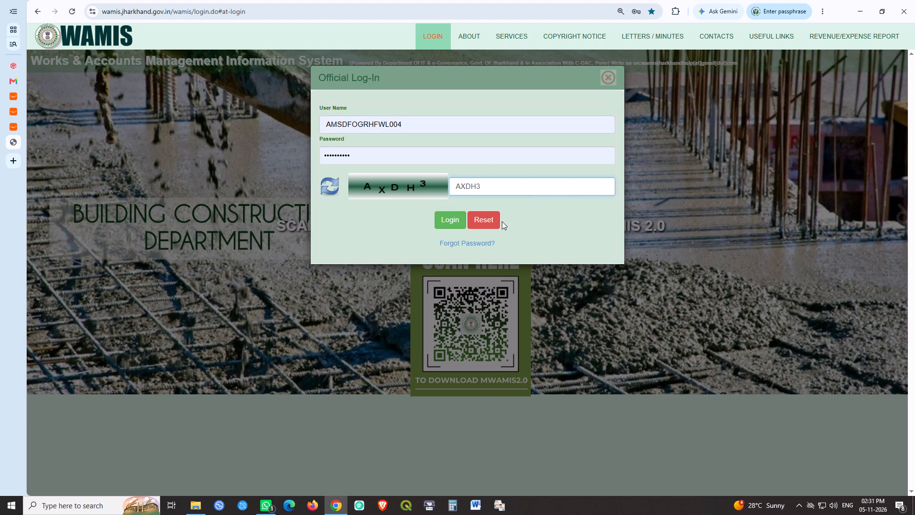
pyautogui.click(453, 215)
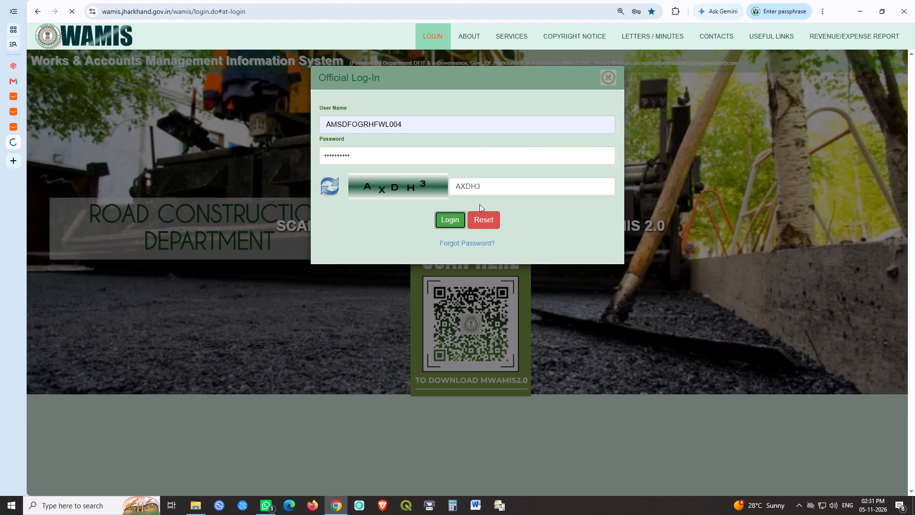
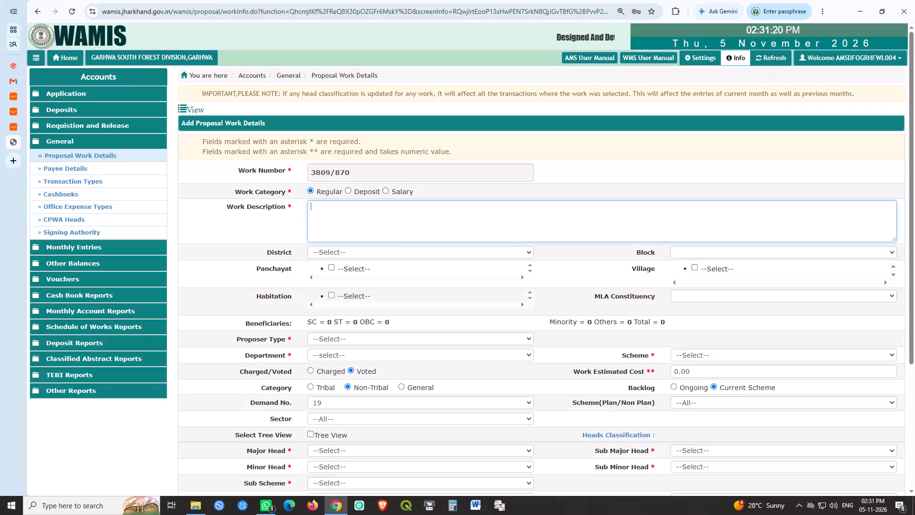
# Enter the work description "343 Dated 09-06-2026 (Wages) Prepration of Working Plan" for the new proposal work.
pyautogui.write('434')
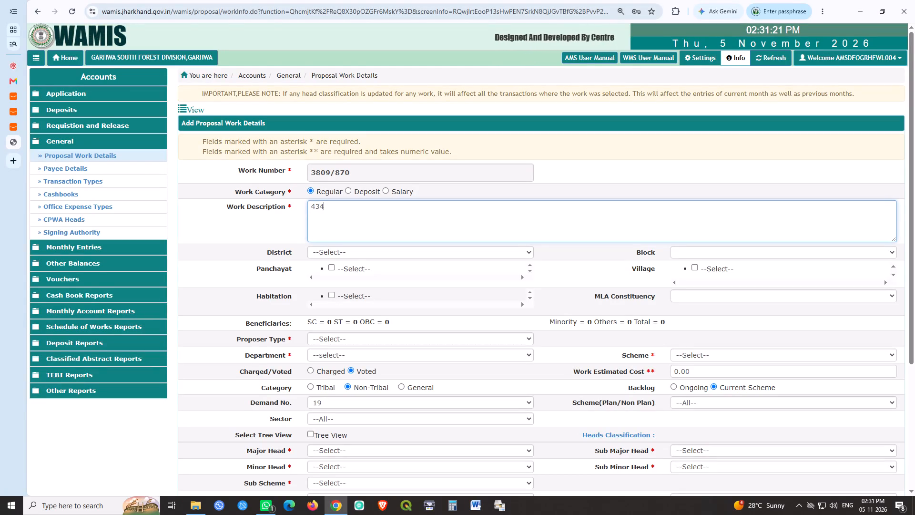
pyautogui.press('BackSpace')
pyautogui.press('BackSpace')
pyautogui.press('BackSpace')
pyautogui.write('343 dATE')
pyautogui.press('BackSpace')
pyautogui.press('BackSpace')
pyautogui.press('BackSpace')
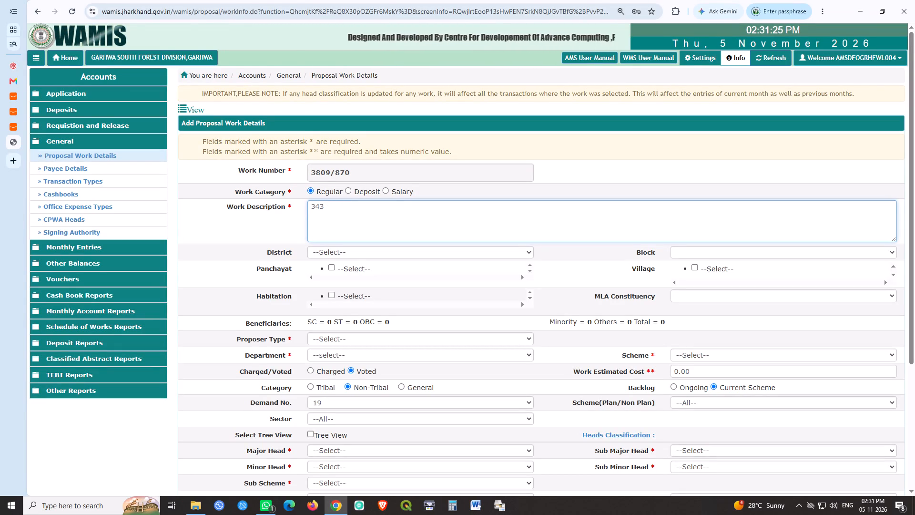
pyautogui.write('Dated')
pyautogui.press('space')
pyautogui.write('09-06-2026 (Wages)')
pyautogui.press('space')
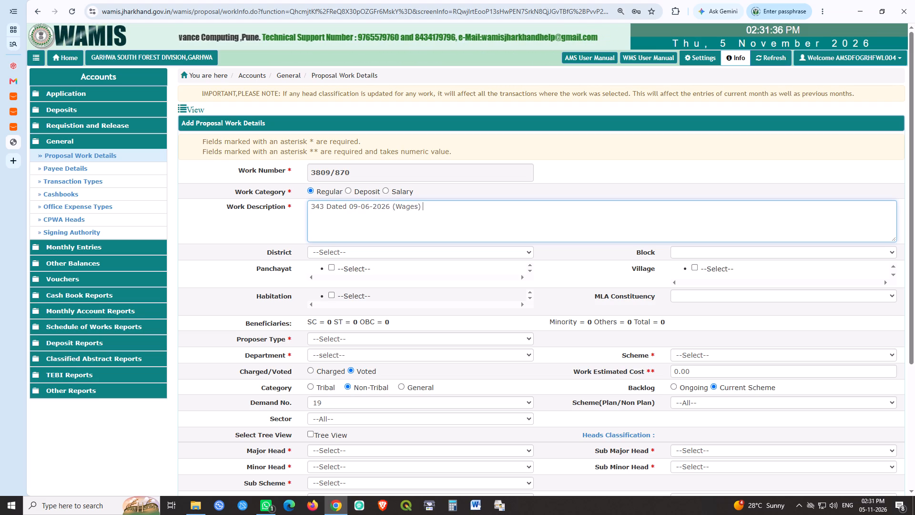
pyautogui.write('Prep')
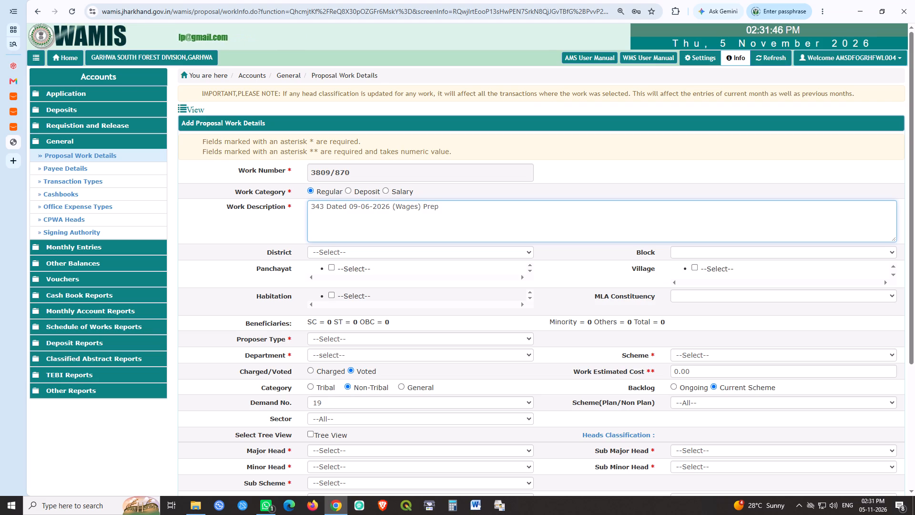
pyautogui.write('reation of Working Plan')
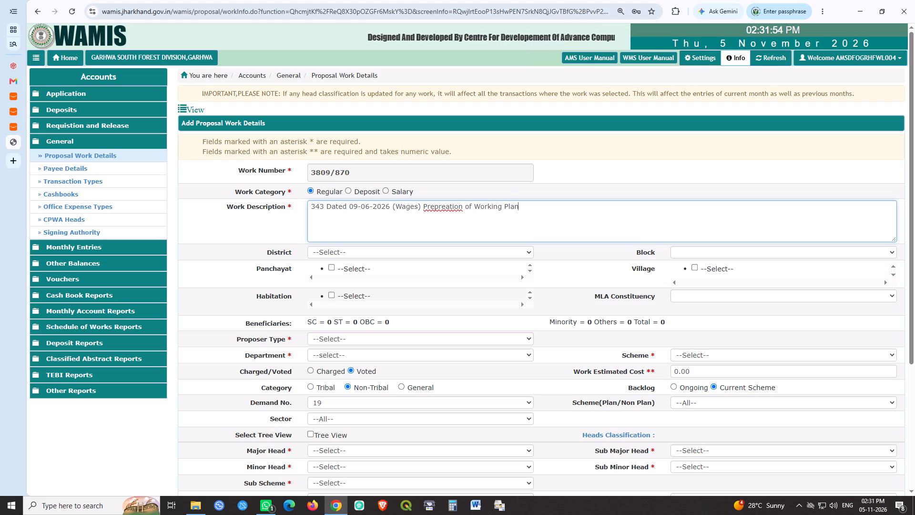
pyautogui.click(441, 206)
pyautogui.press('Delete')
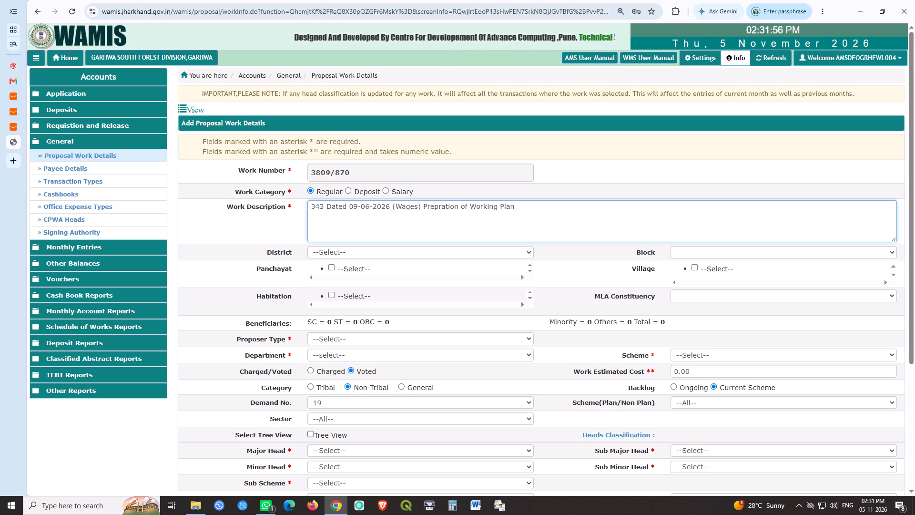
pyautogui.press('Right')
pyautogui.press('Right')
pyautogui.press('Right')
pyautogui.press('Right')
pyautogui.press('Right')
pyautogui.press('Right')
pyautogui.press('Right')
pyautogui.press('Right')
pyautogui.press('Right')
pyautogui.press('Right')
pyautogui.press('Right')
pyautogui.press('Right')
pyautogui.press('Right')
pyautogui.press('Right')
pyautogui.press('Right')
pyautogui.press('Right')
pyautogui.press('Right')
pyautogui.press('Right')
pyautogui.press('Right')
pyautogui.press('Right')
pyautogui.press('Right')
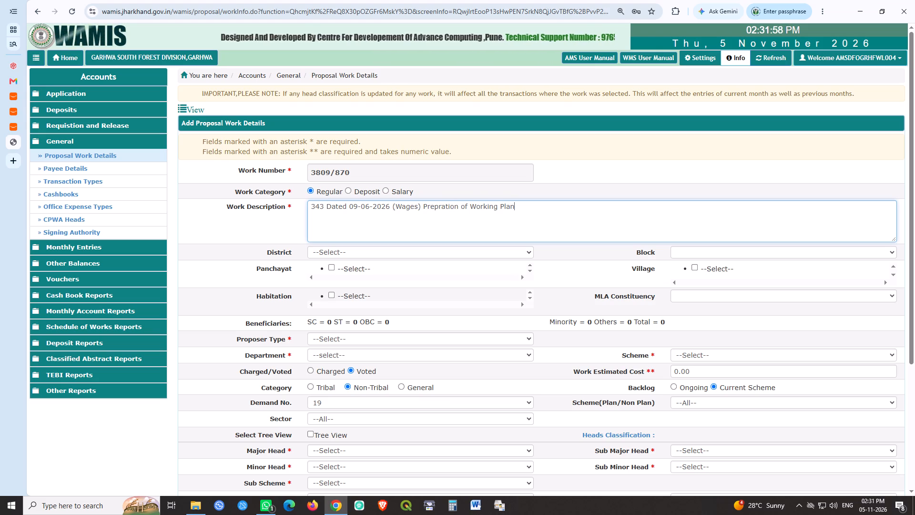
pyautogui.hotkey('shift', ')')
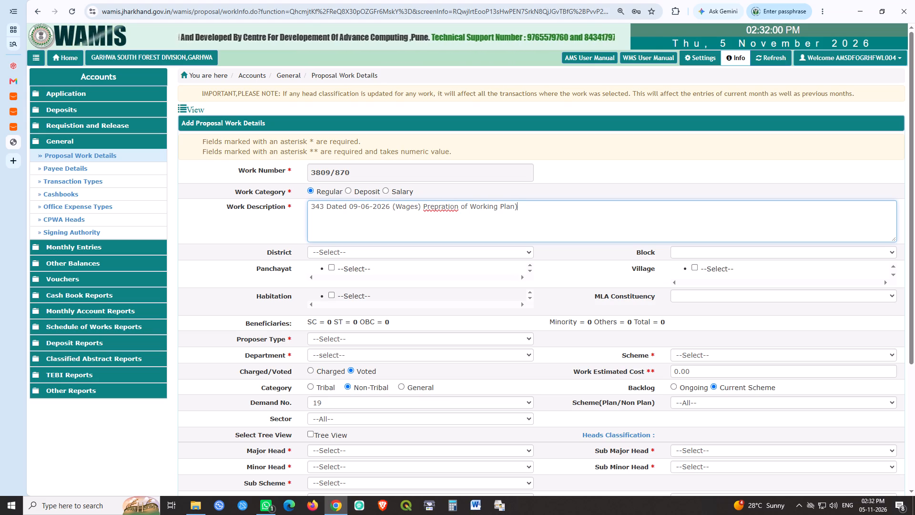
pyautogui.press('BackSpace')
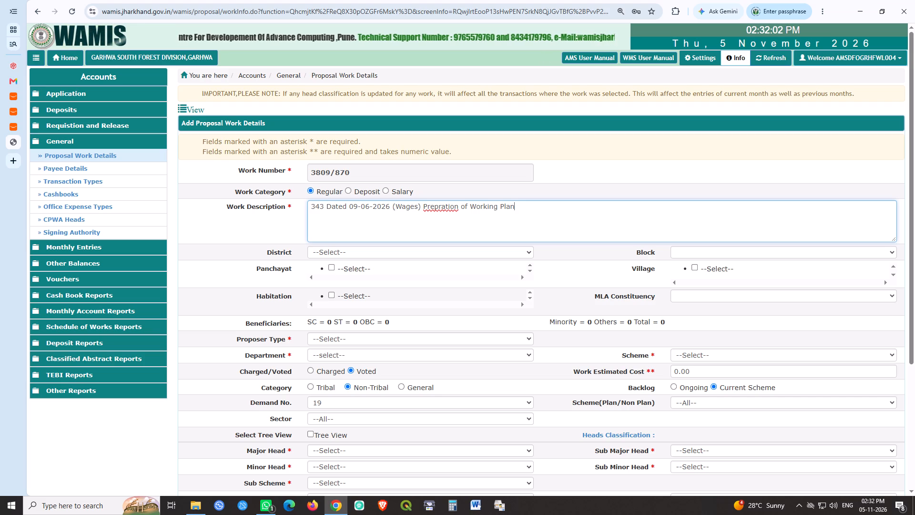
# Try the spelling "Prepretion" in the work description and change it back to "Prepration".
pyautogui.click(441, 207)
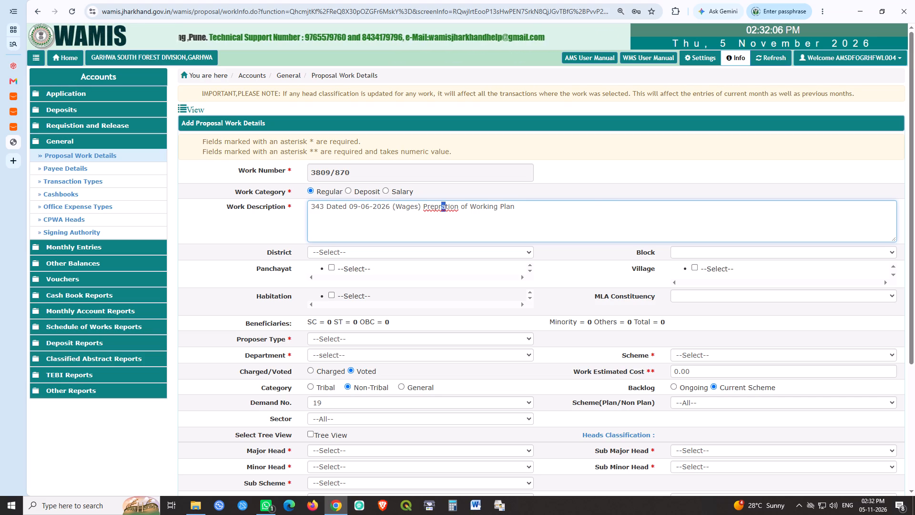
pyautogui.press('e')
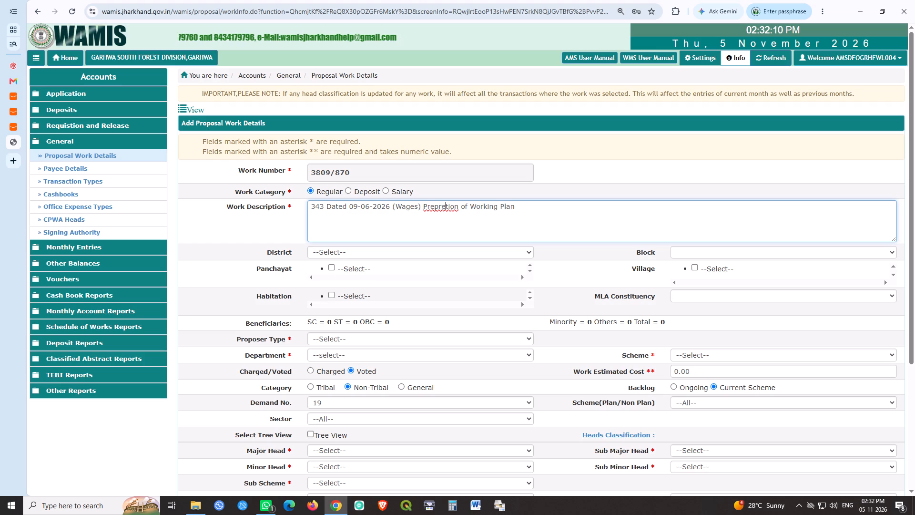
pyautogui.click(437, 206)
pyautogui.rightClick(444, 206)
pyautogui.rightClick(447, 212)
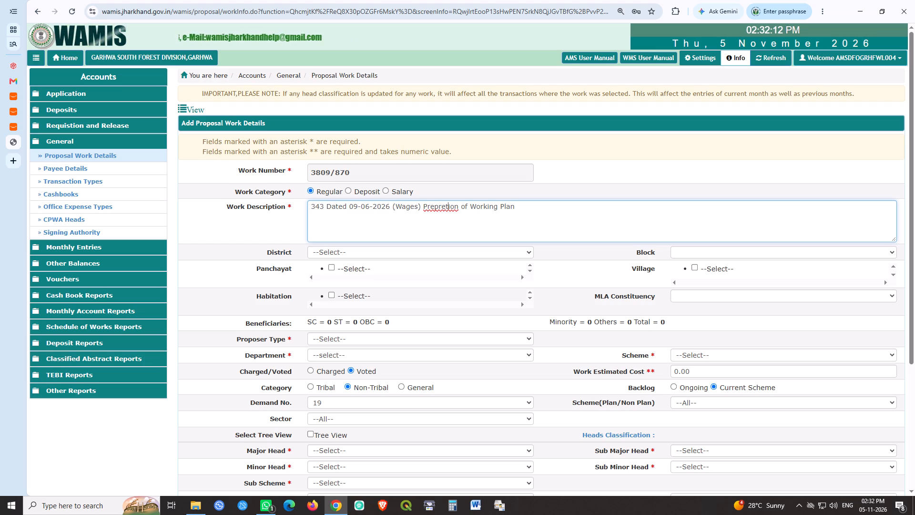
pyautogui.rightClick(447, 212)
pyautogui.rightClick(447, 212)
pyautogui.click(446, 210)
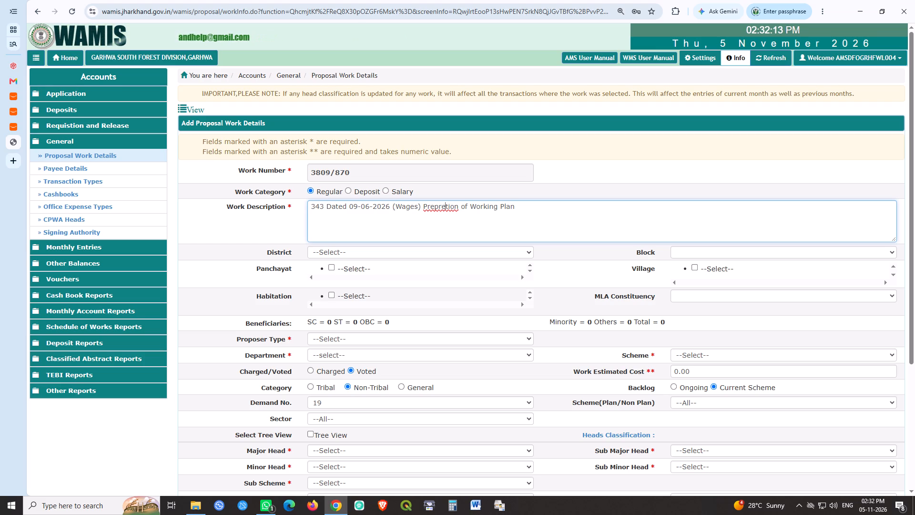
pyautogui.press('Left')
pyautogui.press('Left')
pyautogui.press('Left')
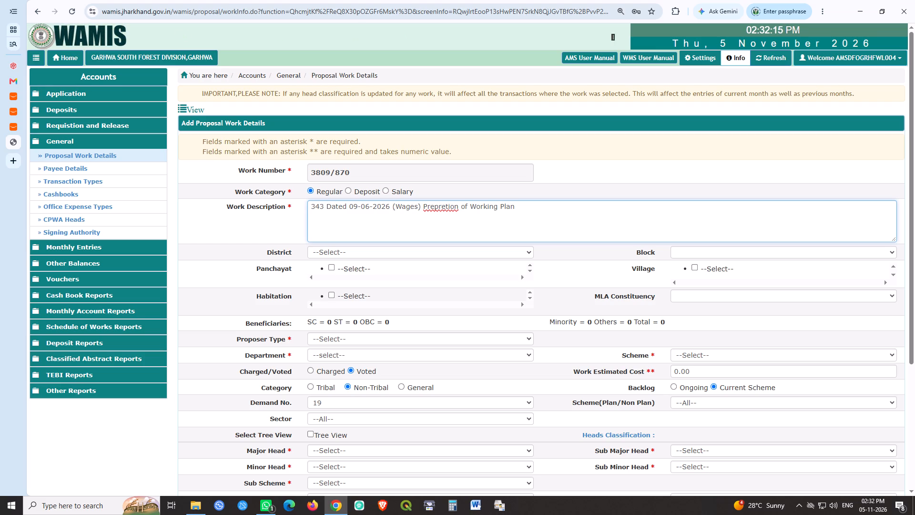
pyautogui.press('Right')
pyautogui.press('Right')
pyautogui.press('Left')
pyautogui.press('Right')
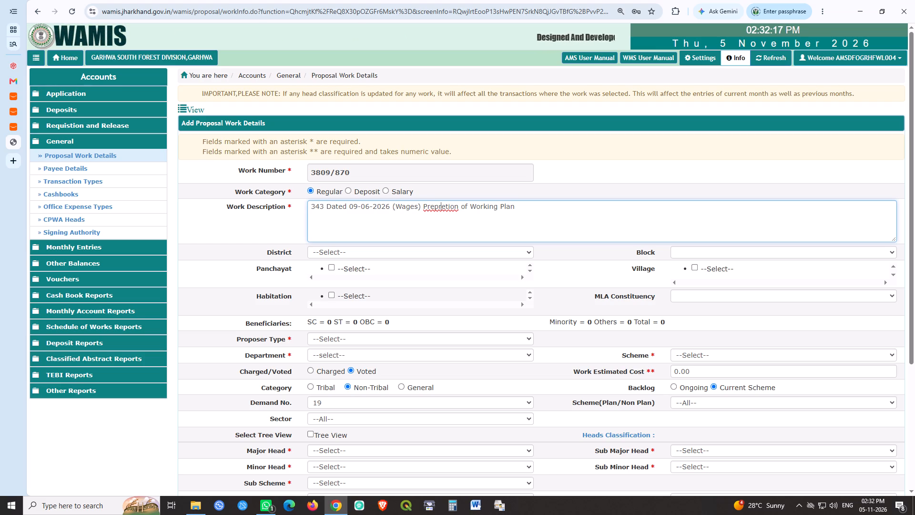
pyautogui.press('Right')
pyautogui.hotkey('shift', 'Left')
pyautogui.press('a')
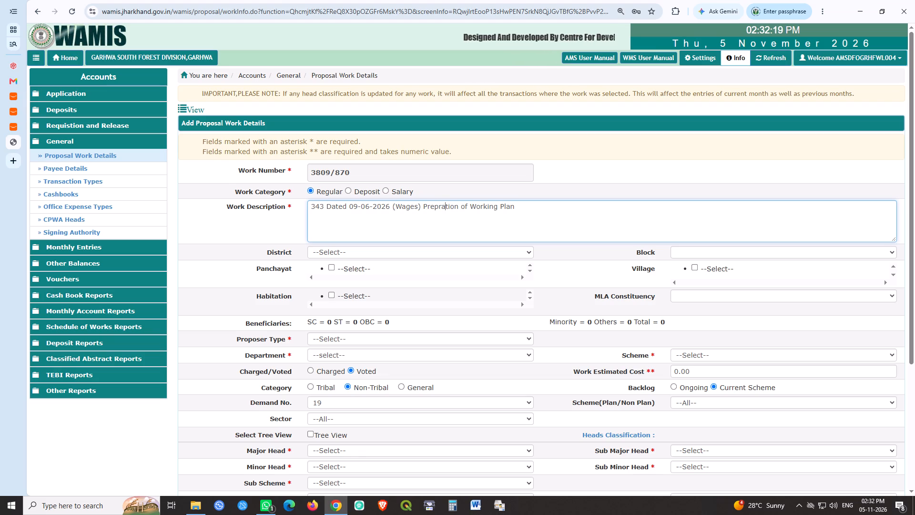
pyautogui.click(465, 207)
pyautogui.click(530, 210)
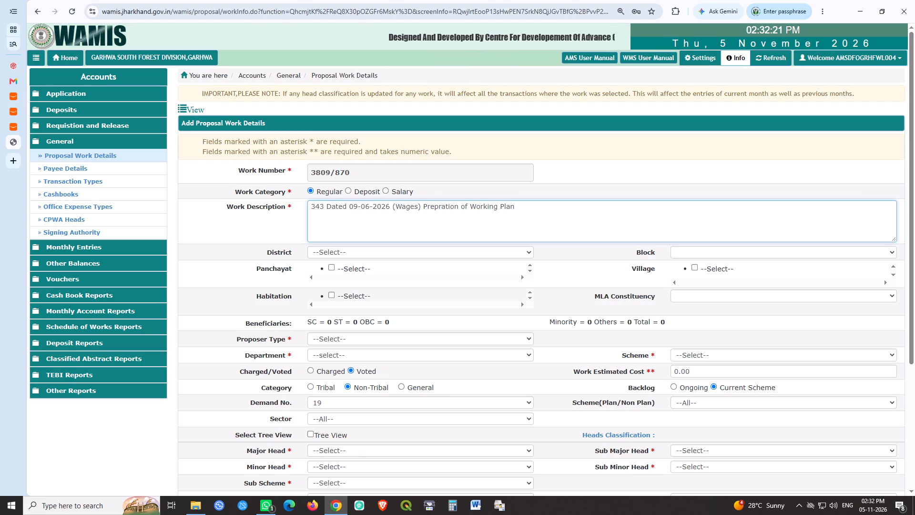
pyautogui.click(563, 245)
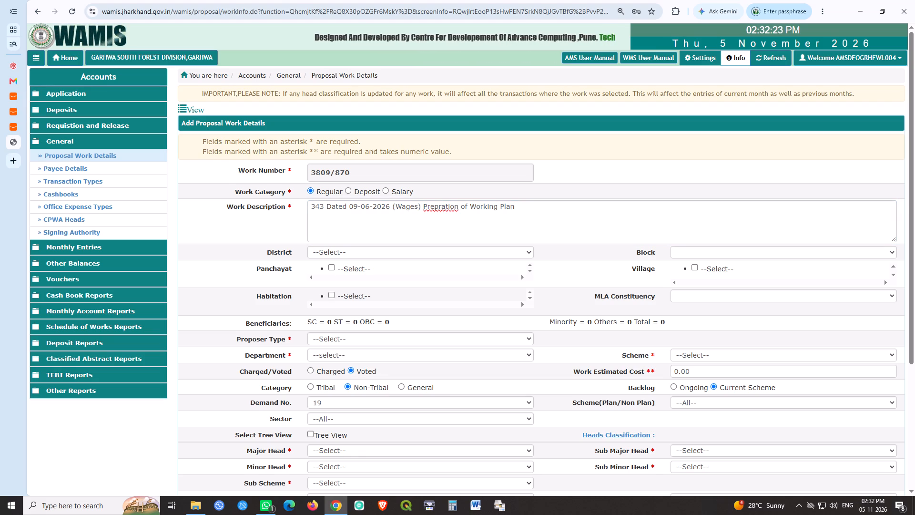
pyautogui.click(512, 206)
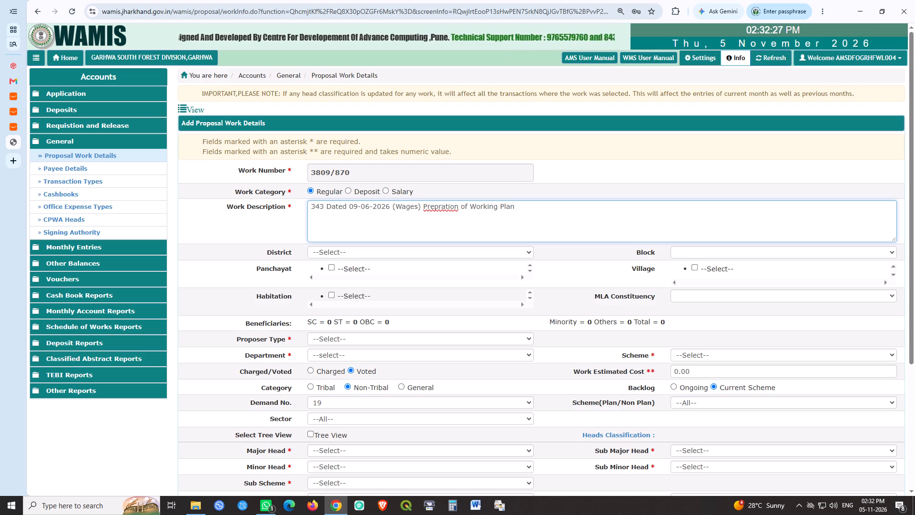
# Set the proposer type to C.M, the department to Forest and the scheme to State Level Scheme.
pyautogui.scroll(-4, 481, 244)
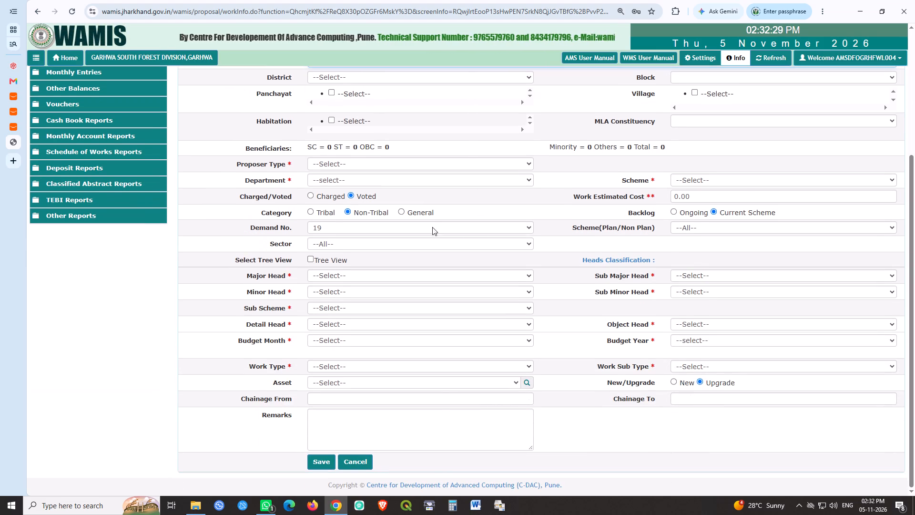
pyautogui.click(366, 167)
pyautogui.press('c')
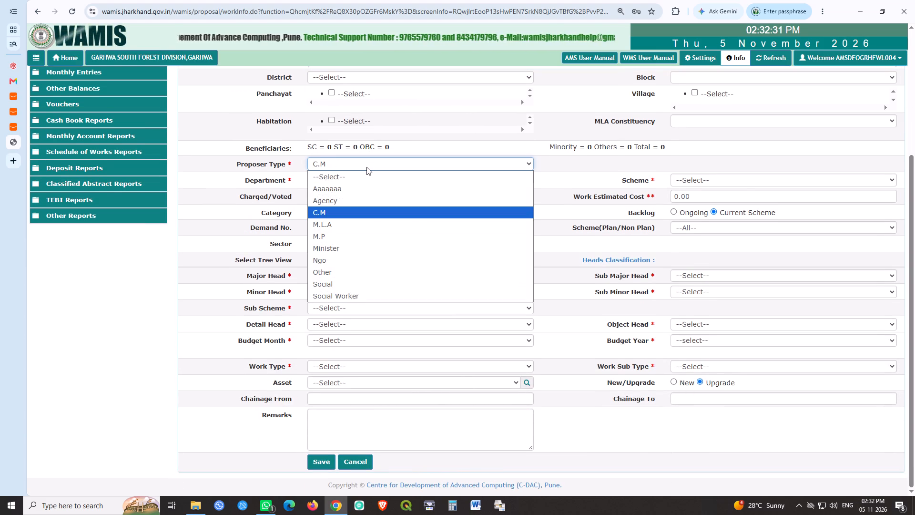
pyautogui.press('Tab')
pyautogui.press('Tab')
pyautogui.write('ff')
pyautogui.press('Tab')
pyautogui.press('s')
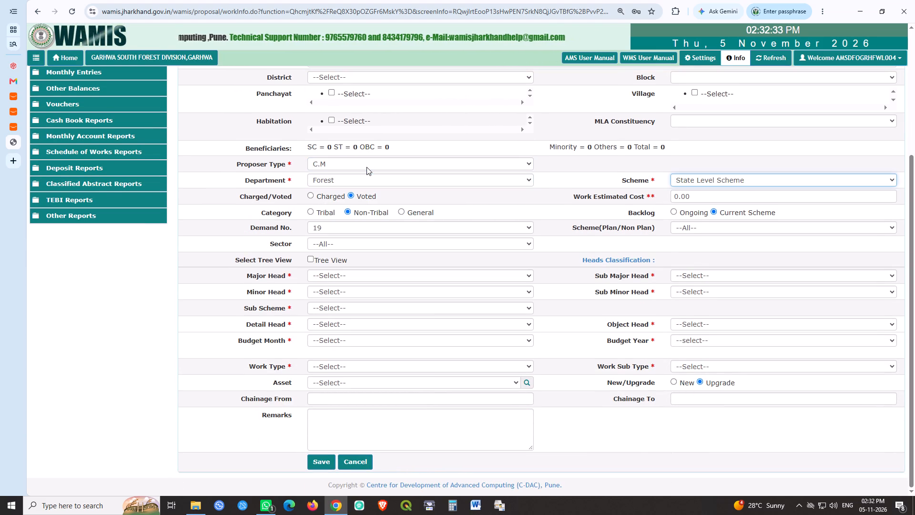
# Set the work estimated cost to 11320000.
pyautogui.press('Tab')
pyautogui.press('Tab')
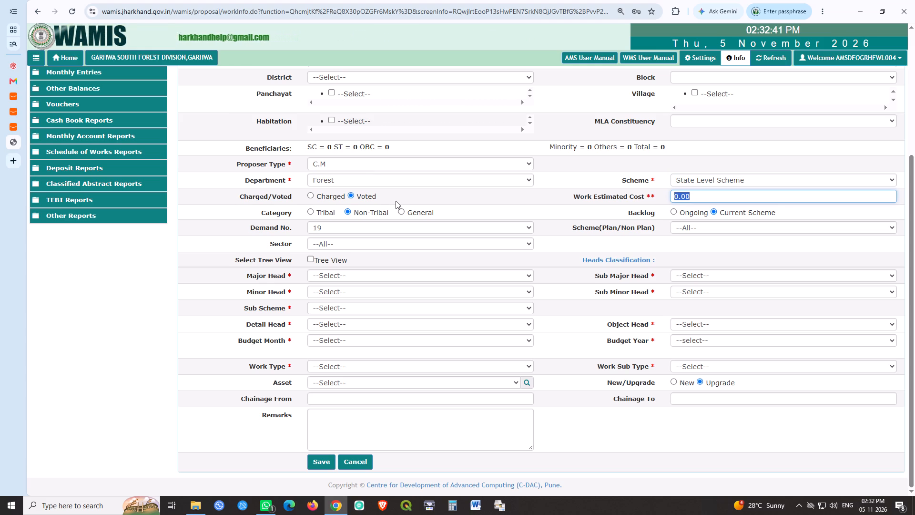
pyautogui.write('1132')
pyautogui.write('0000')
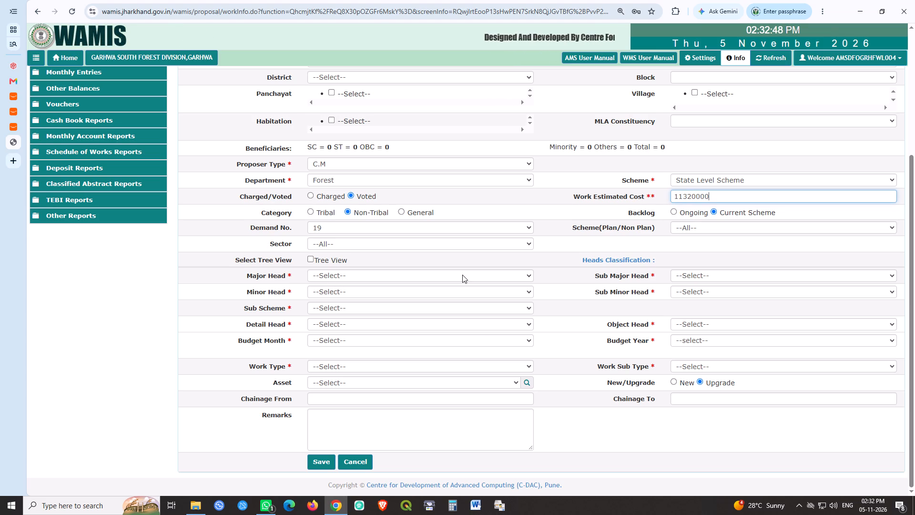
# Classify the work under major head 2406-Forestry and Wild Life, sub major 01-Forestry, minor 101-Forest Conservation, Development and Regeneration, sub minor 15-Forest Management Facility.
pyautogui.click(396, 277)
pyautogui.click(392, 298)
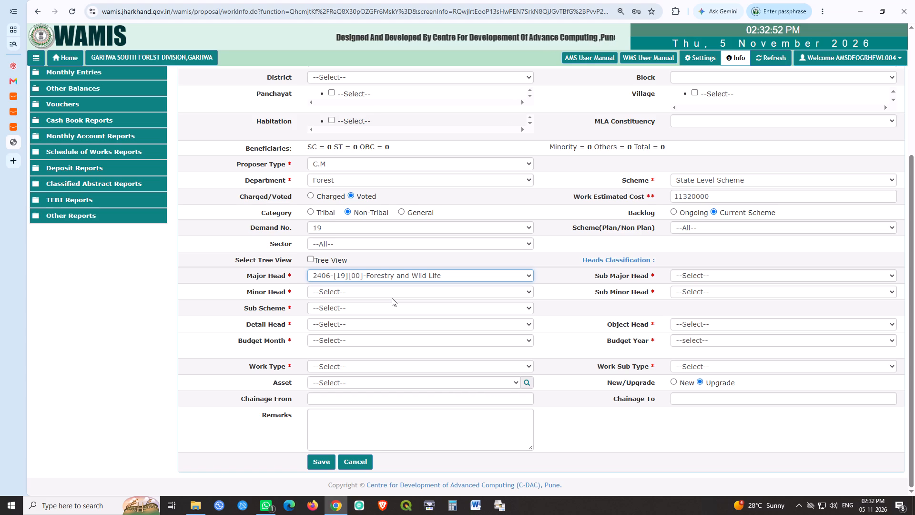
pyautogui.click(688, 279)
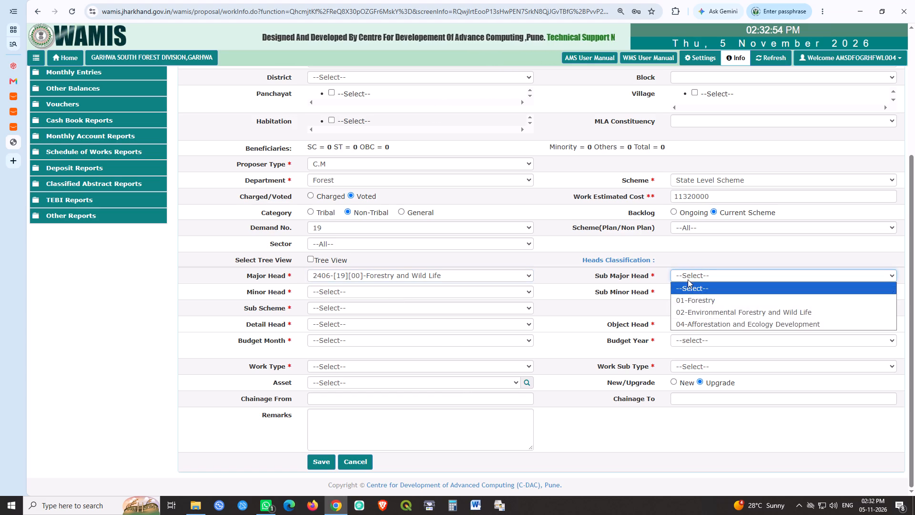
pyautogui.click(694, 303)
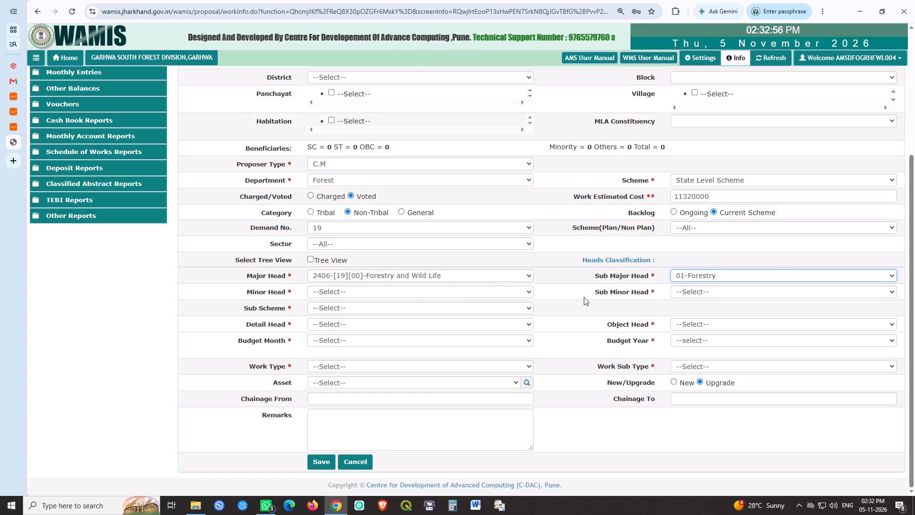
pyautogui.click(356, 289)
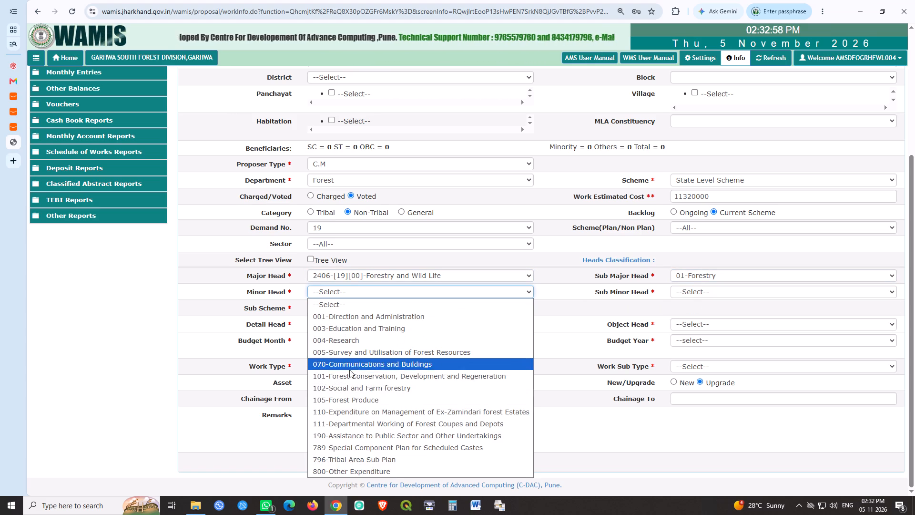
pyautogui.click(347, 375)
pyautogui.click(699, 296)
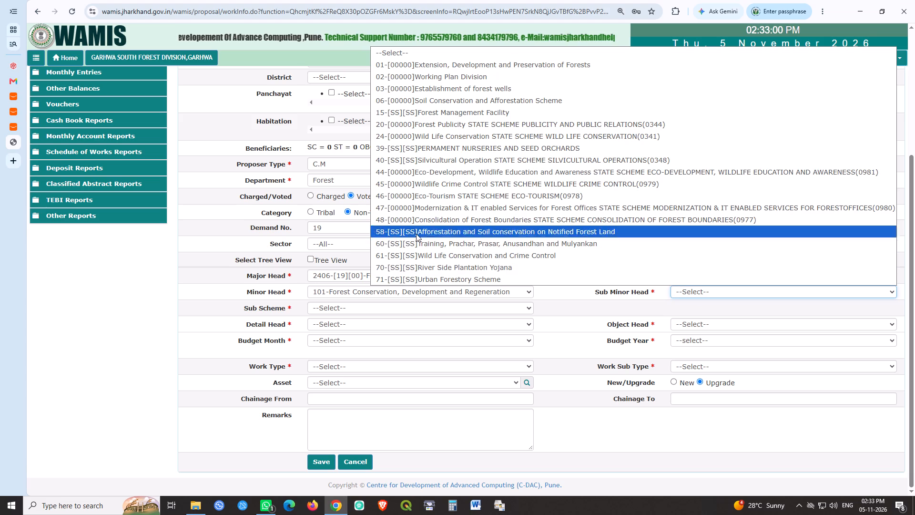
pyautogui.click(403, 111)
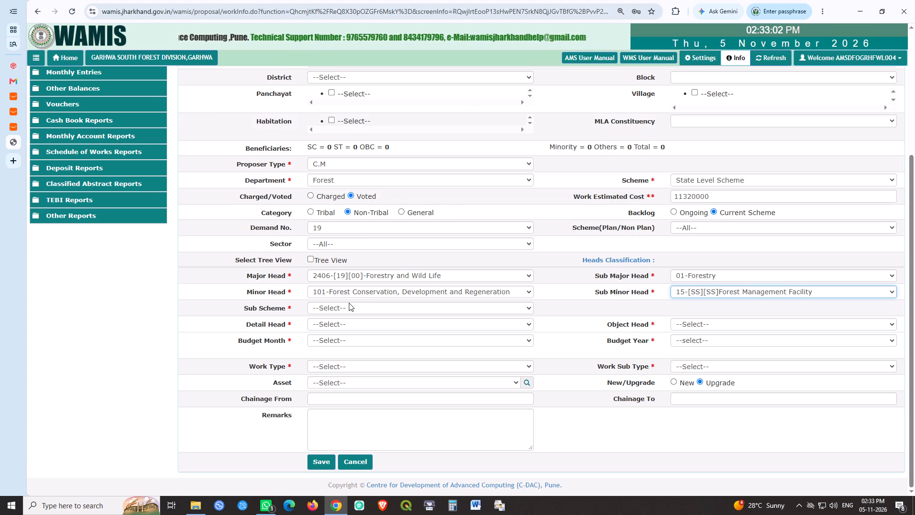
# Set the sub scheme to 00-00, the detail head to 01-Pay and Allowances and the object head to 03-Wages.
pyautogui.click(348, 303)
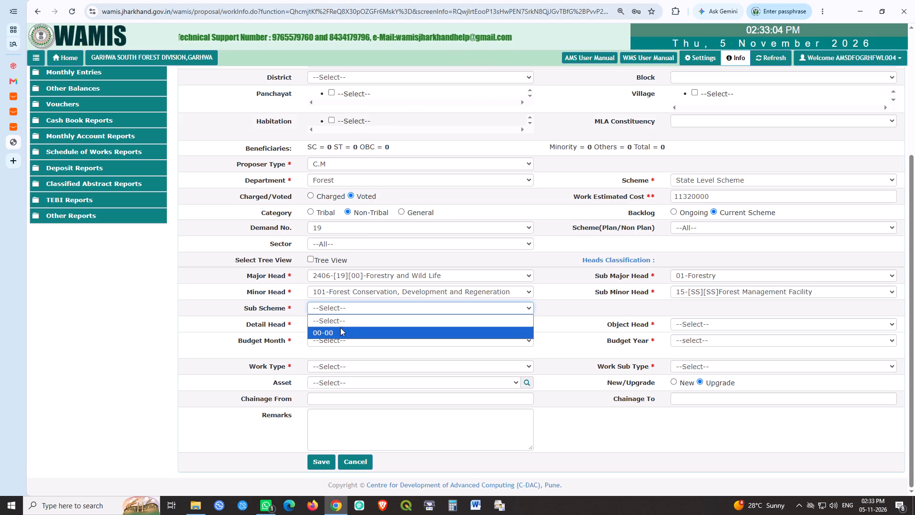
pyautogui.click(340, 328)
pyautogui.click(356, 322)
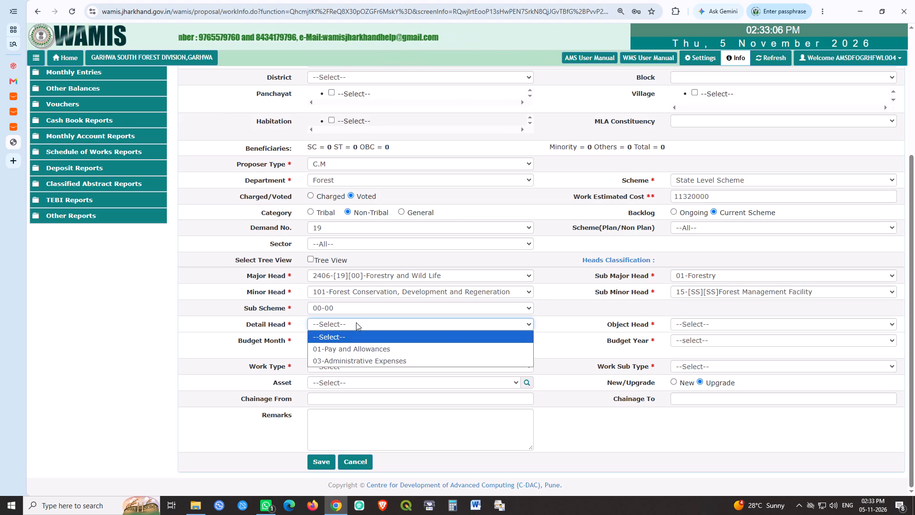
pyautogui.click(356, 348)
pyautogui.click(700, 317)
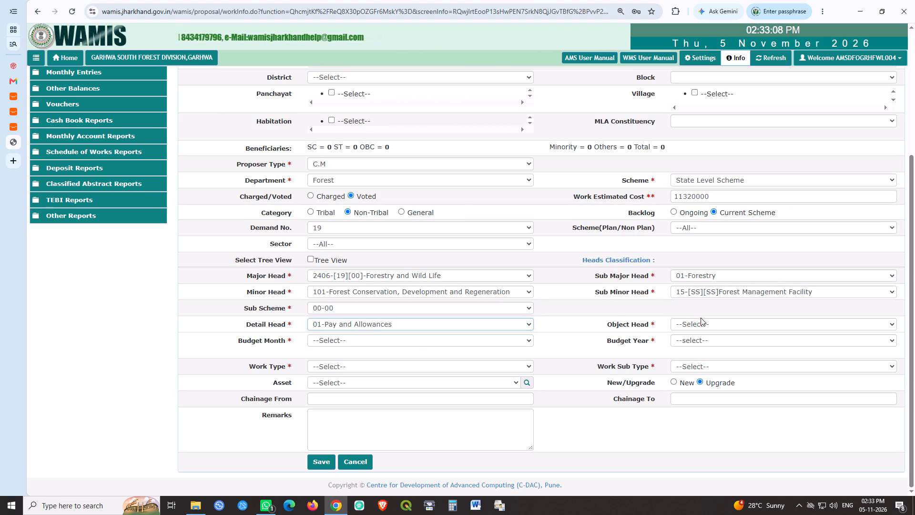
pyautogui.click(706, 326)
pyautogui.click(705, 347)
# Set the budget month to June.
pyautogui.click(372, 338)
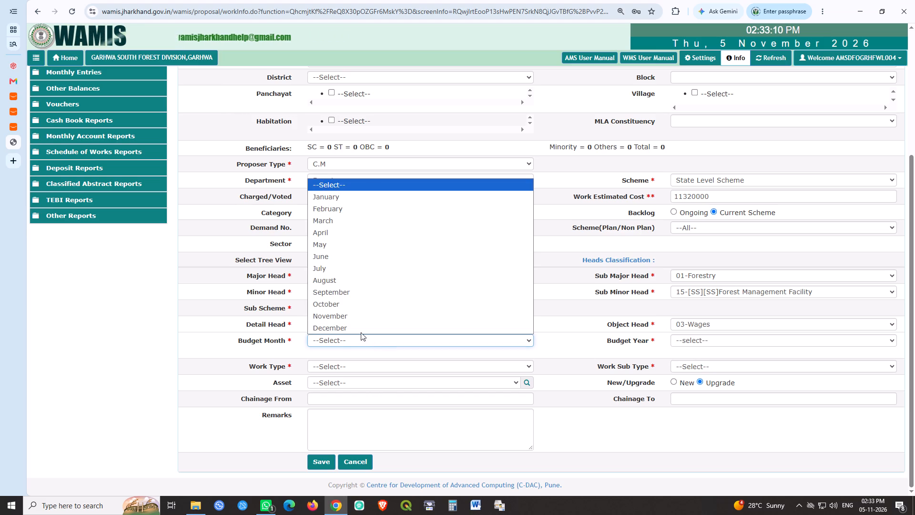
pyautogui.click(335, 257)
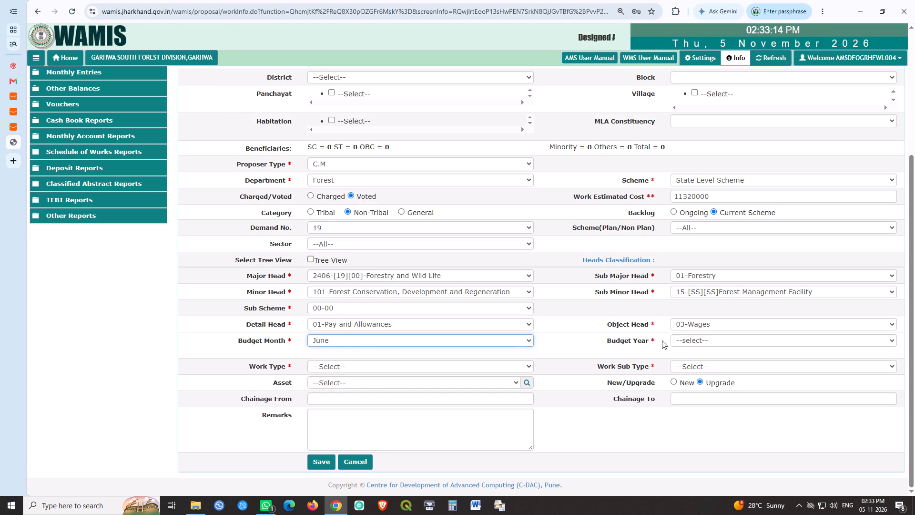
# Set the budget year to 2026.
pyautogui.click(685, 342)
pyautogui.scroll(-5, 720, 271)
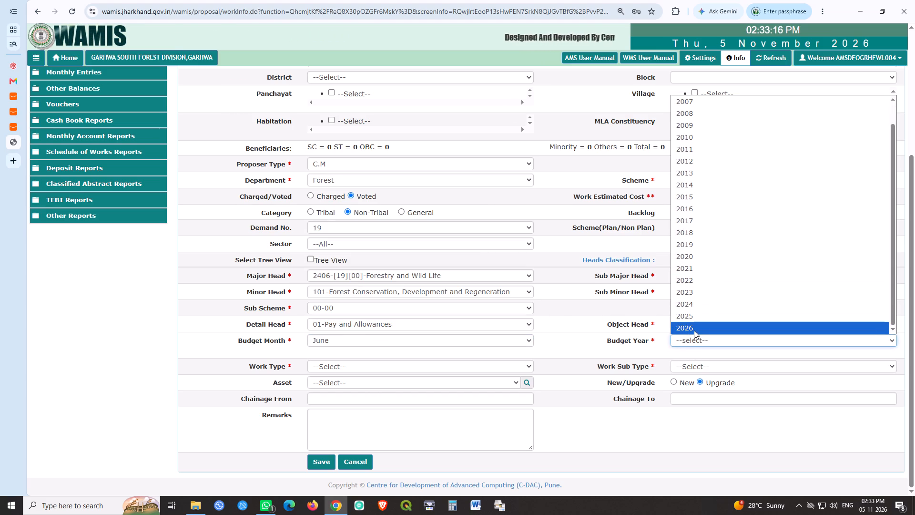
pyautogui.click(694, 329)
# Set the work type to FOREST and the work sub type to OTHERS, and save the wages work record.
pyautogui.click(325, 368)
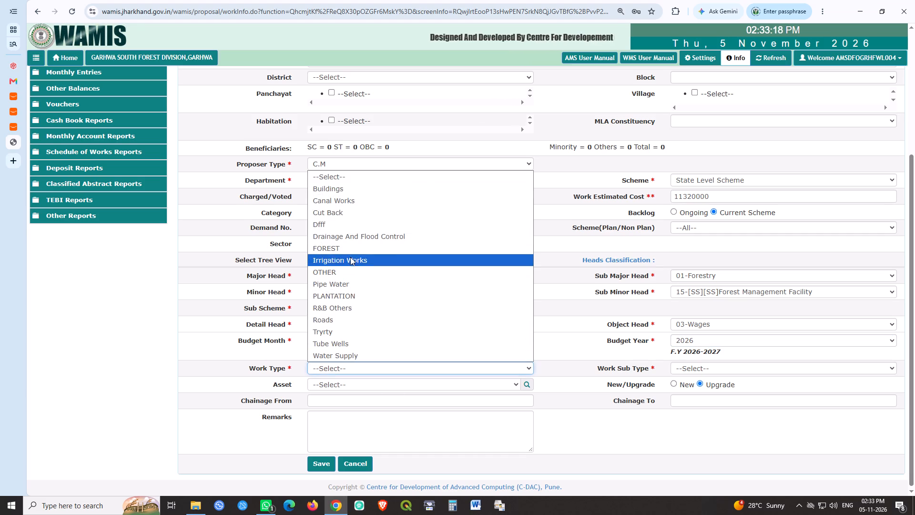
pyautogui.click(352, 252)
pyautogui.click(718, 371)
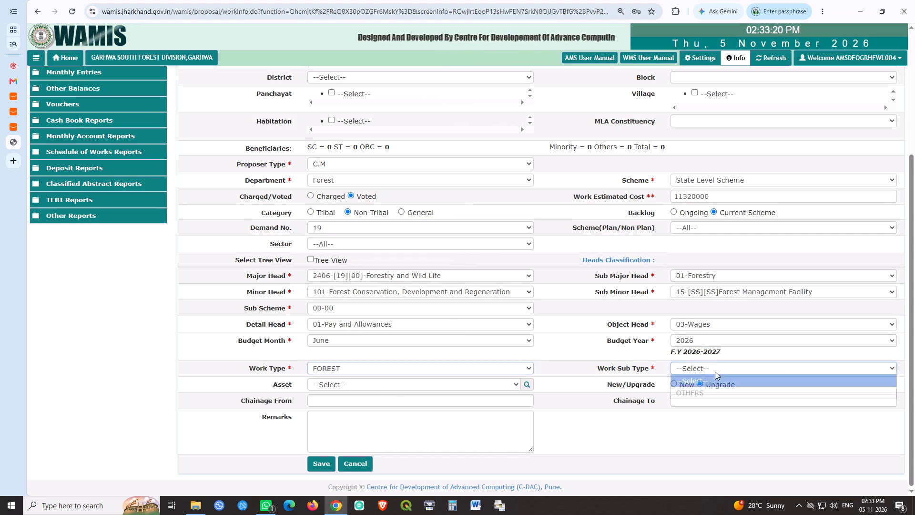
pyautogui.click(692, 393)
pyautogui.click(314, 463)
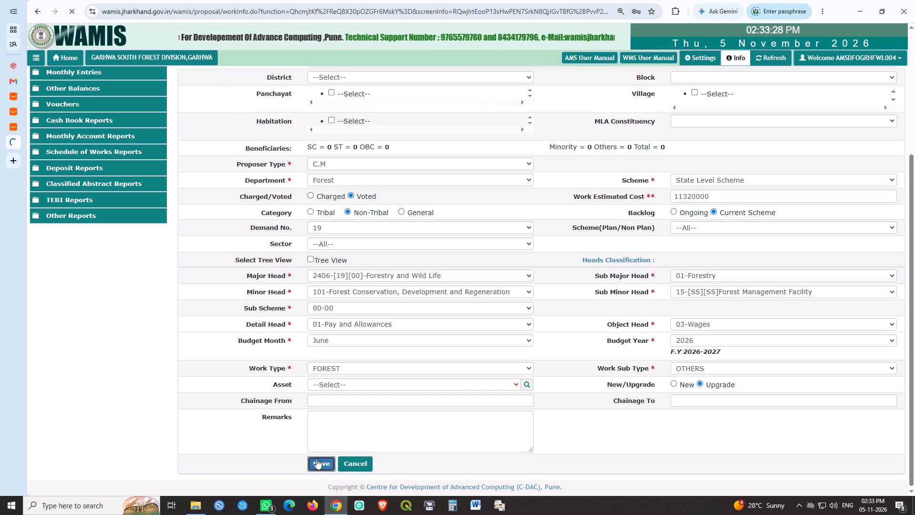
# Add another proposal work record with the work description "343 Dated 09-06-2026 (Material) Prepration of Working Plan".
pyautogui.scroll(2, 316, 459)
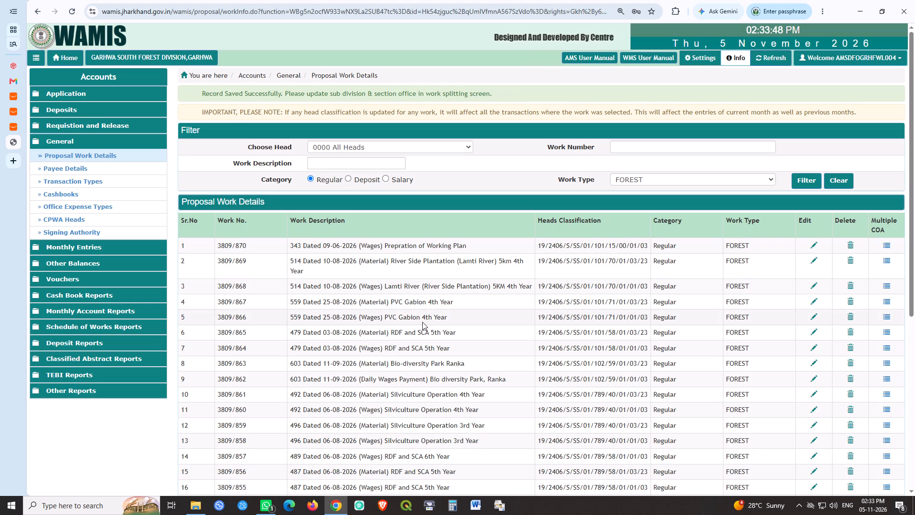
pyautogui.scroll(-12, 462, 334)
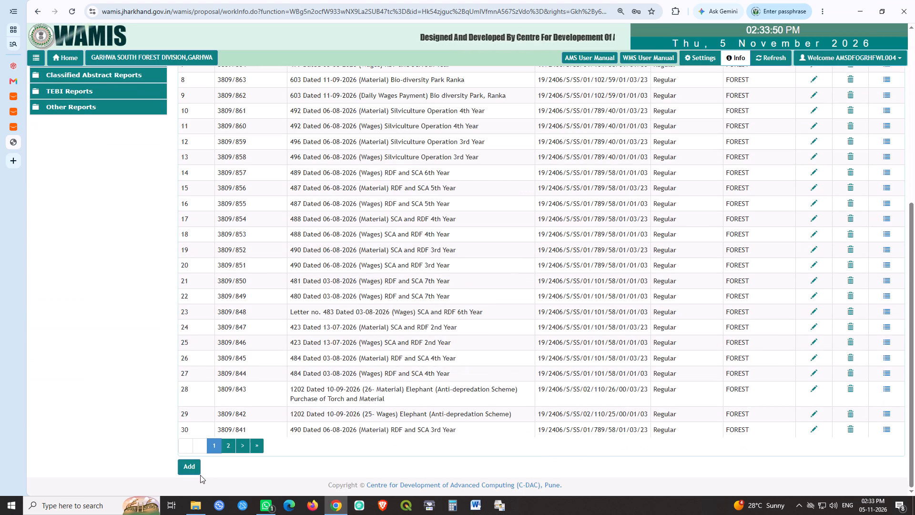
pyautogui.click(198, 469)
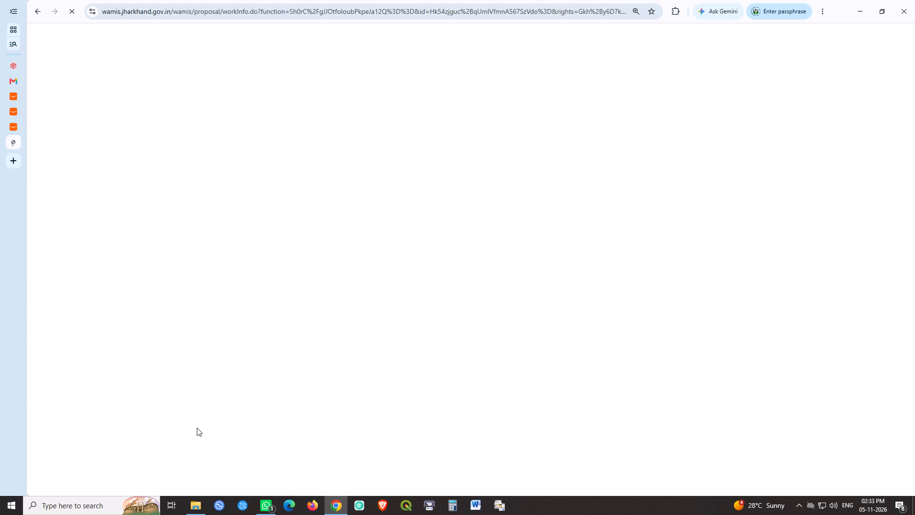
pyautogui.click(335, 225)
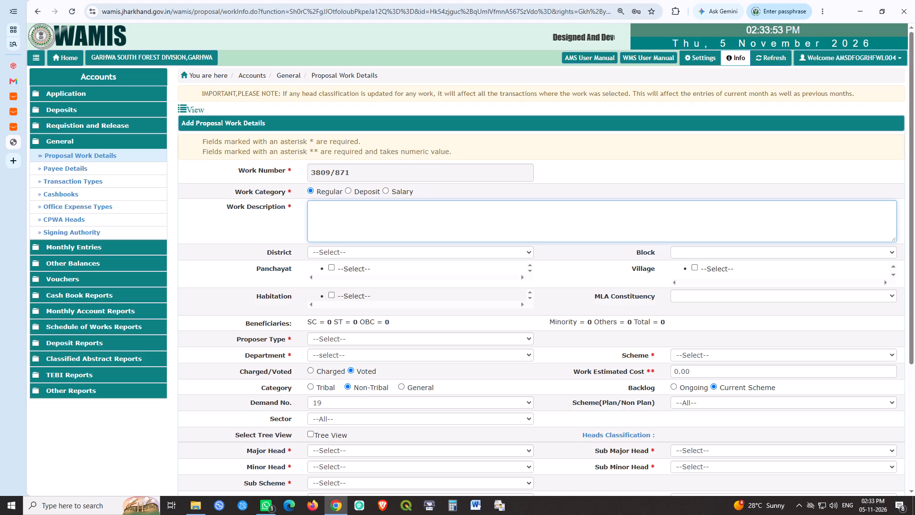
pyautogui.write('343')
pyautogui.press('space')
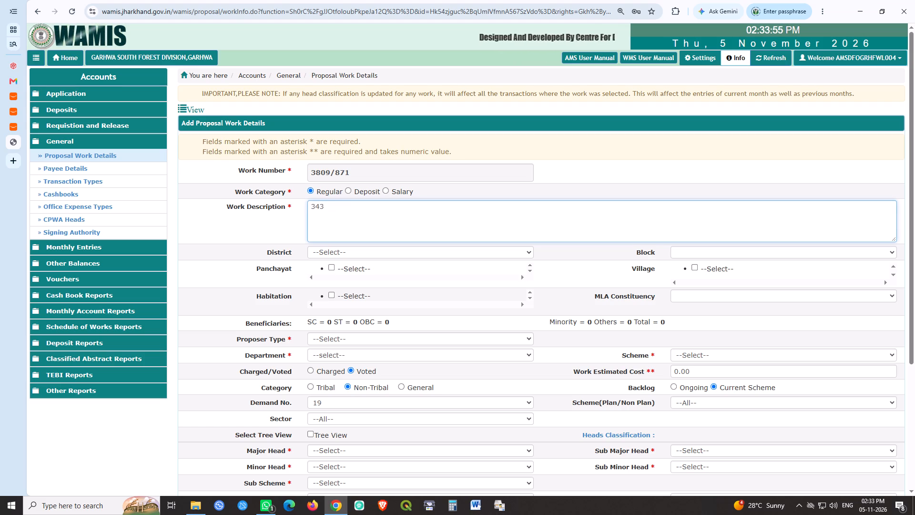
pyautogui.write('Dated')
pyautogui.press('space')
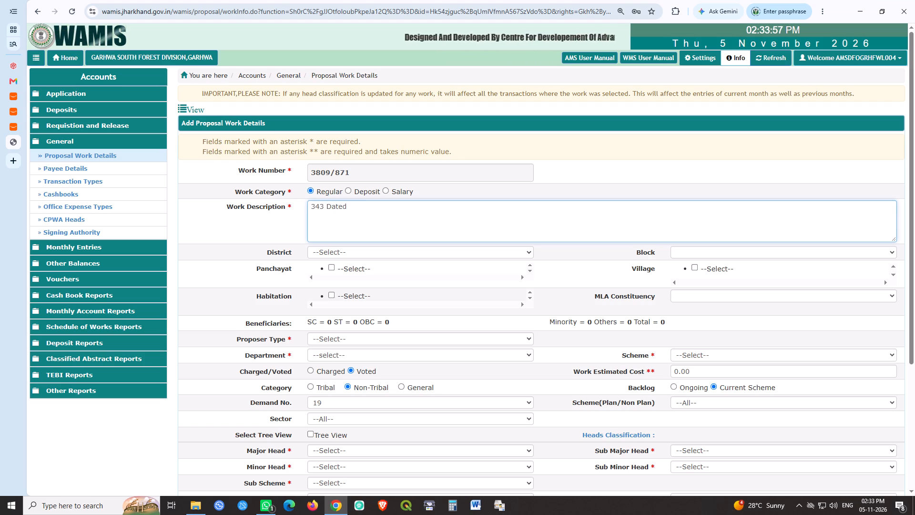
pyautogui.write('09-06-2026 (Material)')
pyautogui.press('space')
pyautogui.write('Prepration')
pyautogui.press('space')
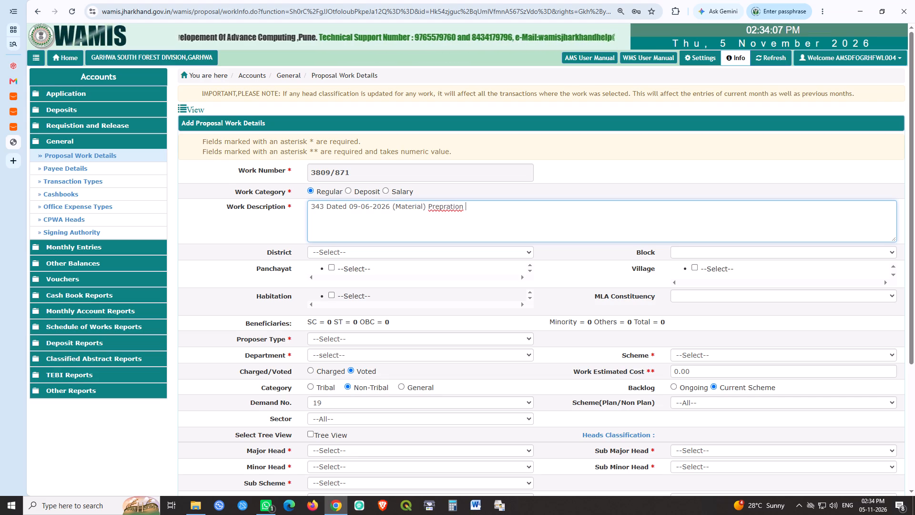
pyautogui.write('of Working Plan')
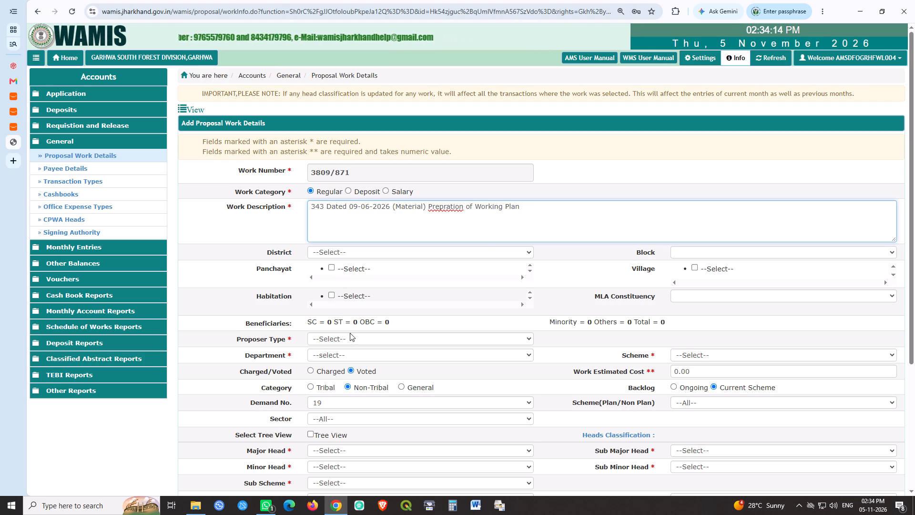
# Set the proposer type to C.M, the department to Forest and the scheme to State Level Scheme.
pyautogui.click(350, 333)
pyautogui.press('c')
pyautogui.press('Tab')
pyautogui.press('Tab')
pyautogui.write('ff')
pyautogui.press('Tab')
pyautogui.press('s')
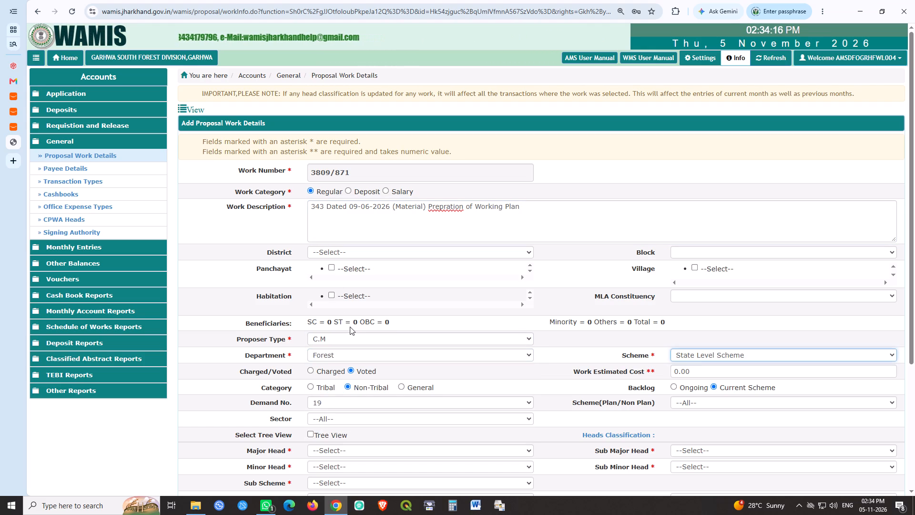
# Set the work estimated cost to 3479000.
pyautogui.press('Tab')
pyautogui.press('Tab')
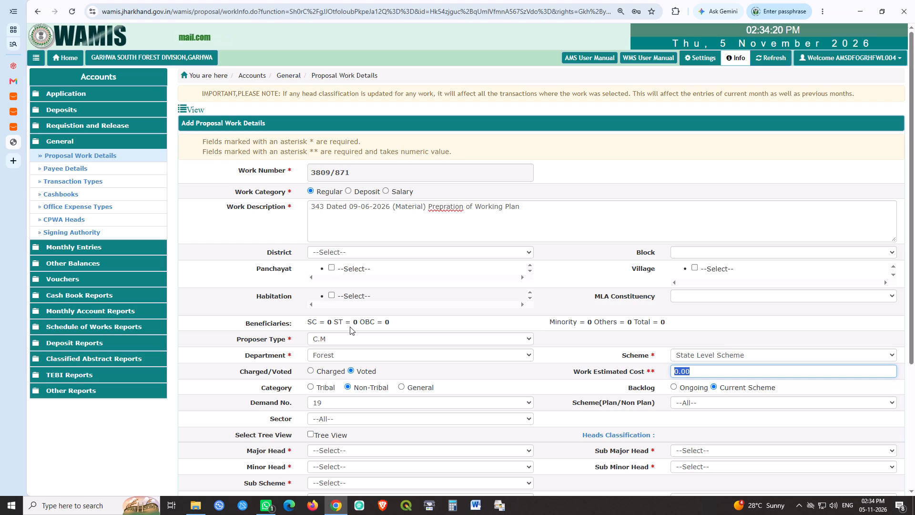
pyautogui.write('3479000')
# Classify the work under major head 2406-Forestry and Wild Life, sub major 01-Forestry, minor 101-Forest Conservation, Development and Regeneration, sub minor 15-Forest Management Facility.
pyautogui.scroll(-4, 504, 320)
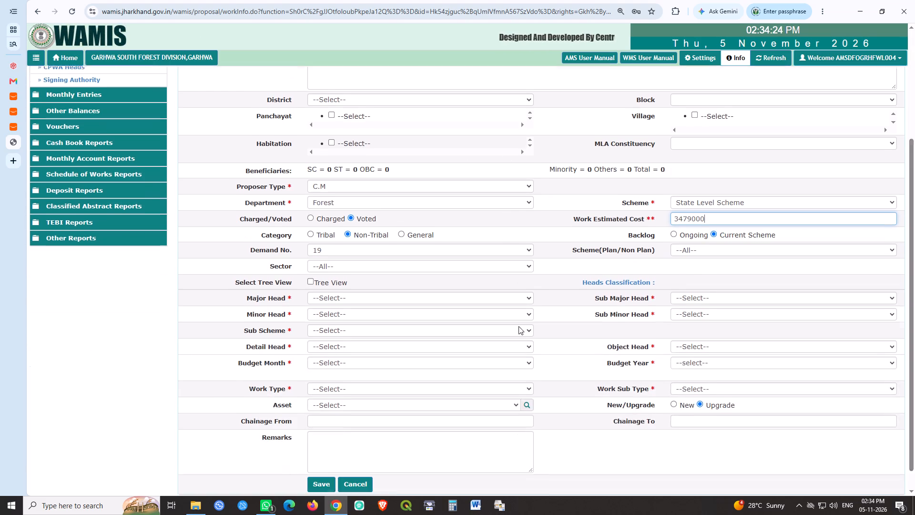
pyautogui.click(357, 270)
pyautogui.click(356, 299)
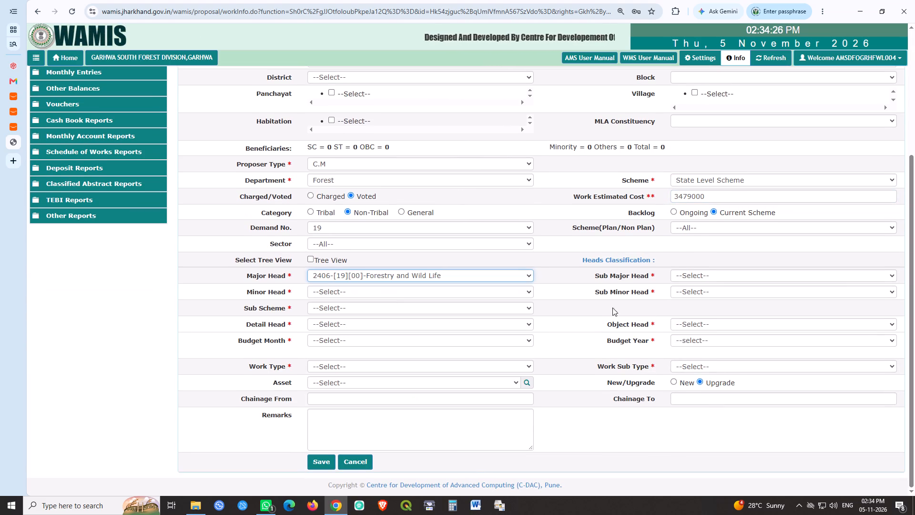
pyautogui.click(722, 273)
pyautogui.click(712, 294)
pyautogui.click(367, 294)
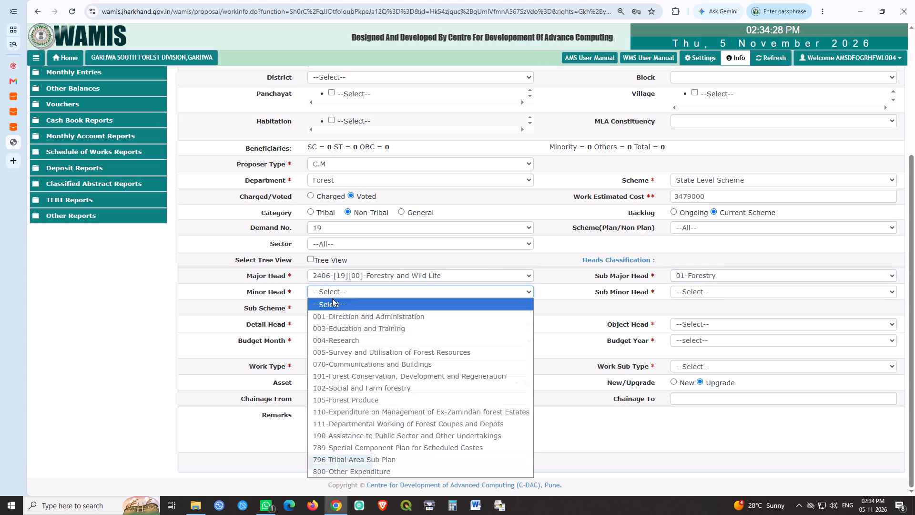
pyautogui.click(324, 376)
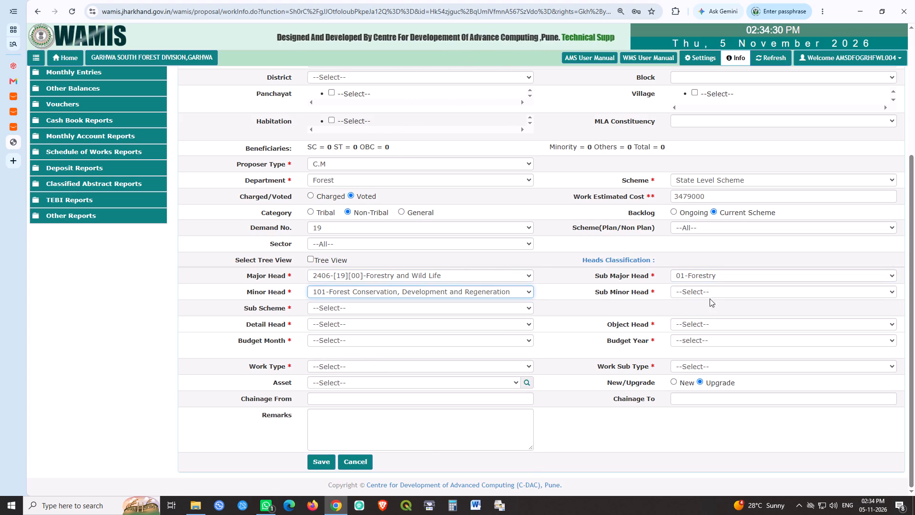
pyautogui.click(711, 297)
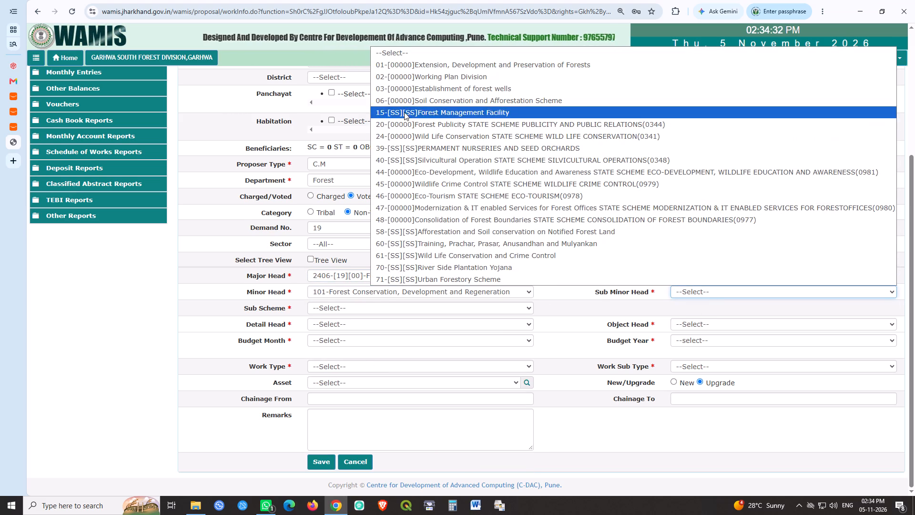
pyautogui.click(401, 108)
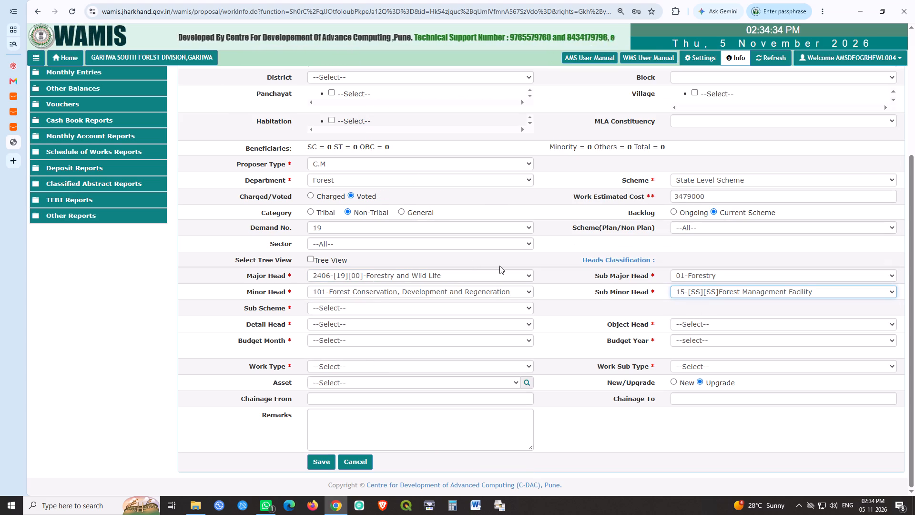
# Set the sub scheme to 00-00, the detail head to 03-Administrative Expenses and the object head to 29-Professional Services, rechecking the available head choices.
pyautogui.click(395, 308)
pyautogui.click(376, 329)
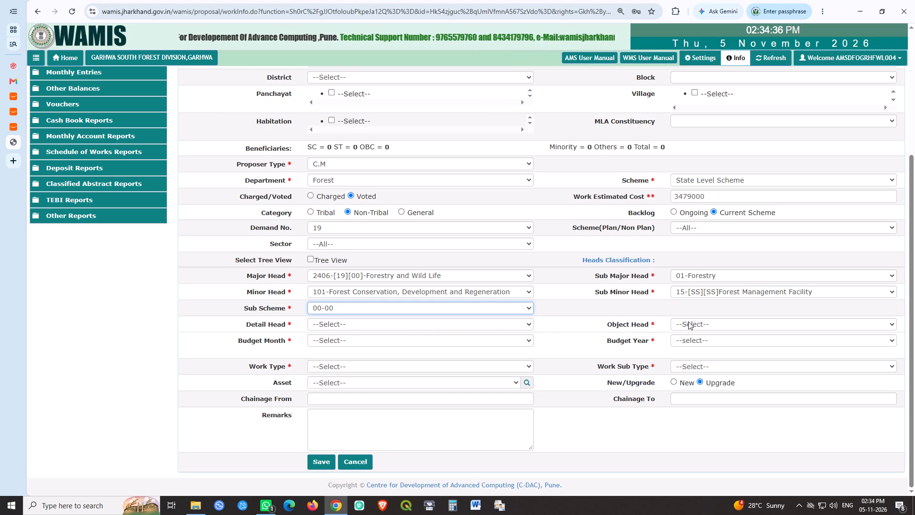
pyautogui.click(463, 322)
pyautogui.click(371, 358)
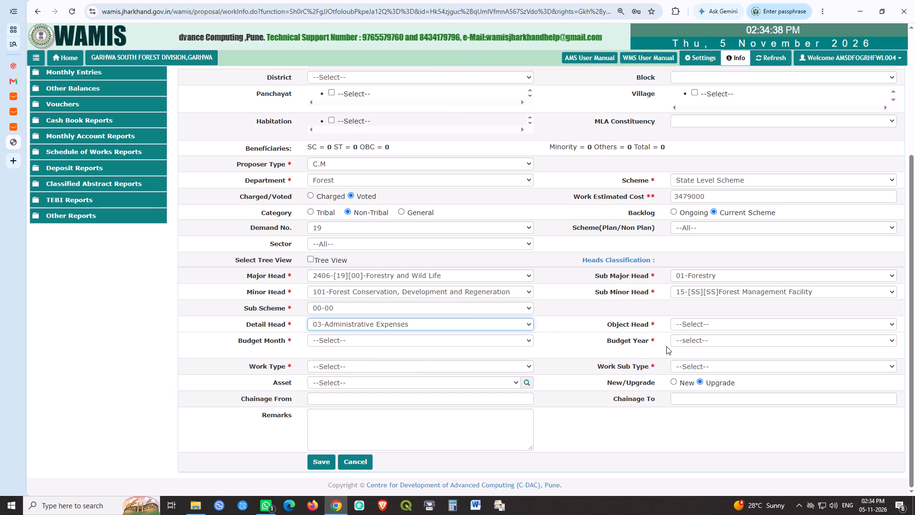
pyautogui.click(704, 327)
pyautogui.click(696, 343)
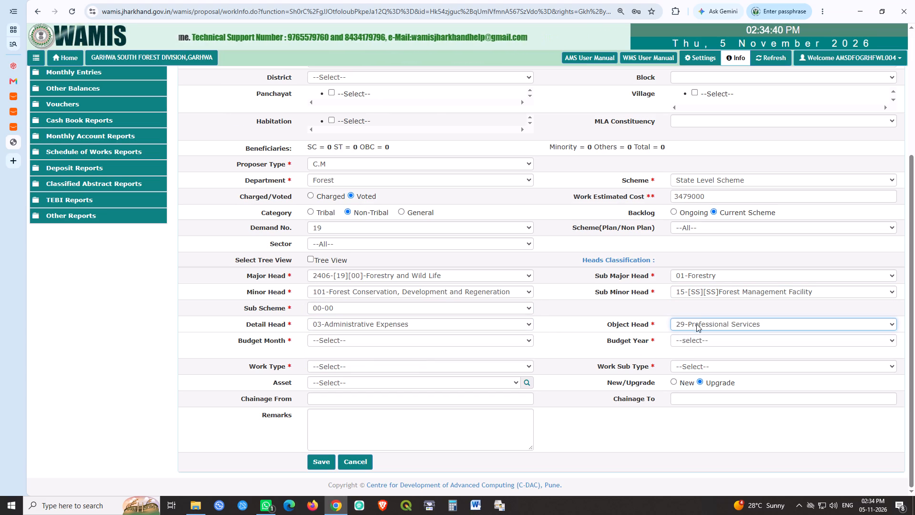
pyautogui.click(700, 323)
pyautogui.click(317, 319)
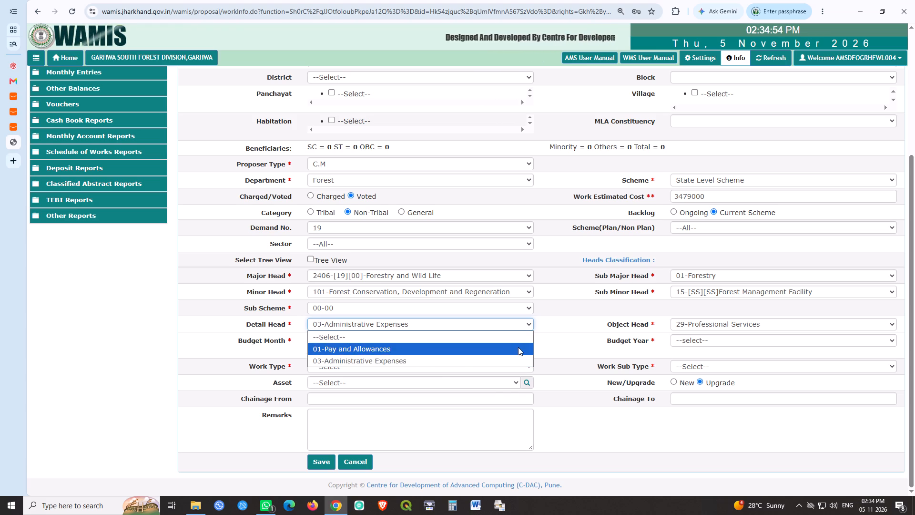
pyautogui.click(462, 364)
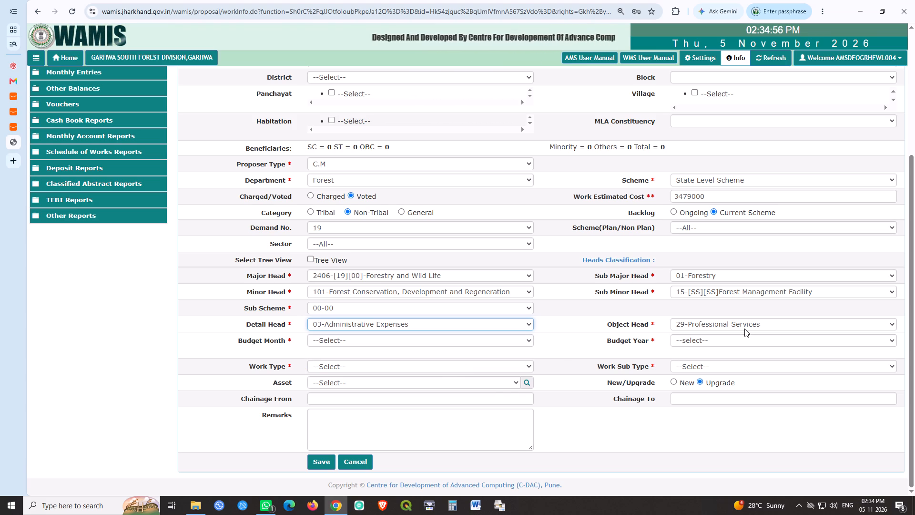
pyautogui.click(744, 329)
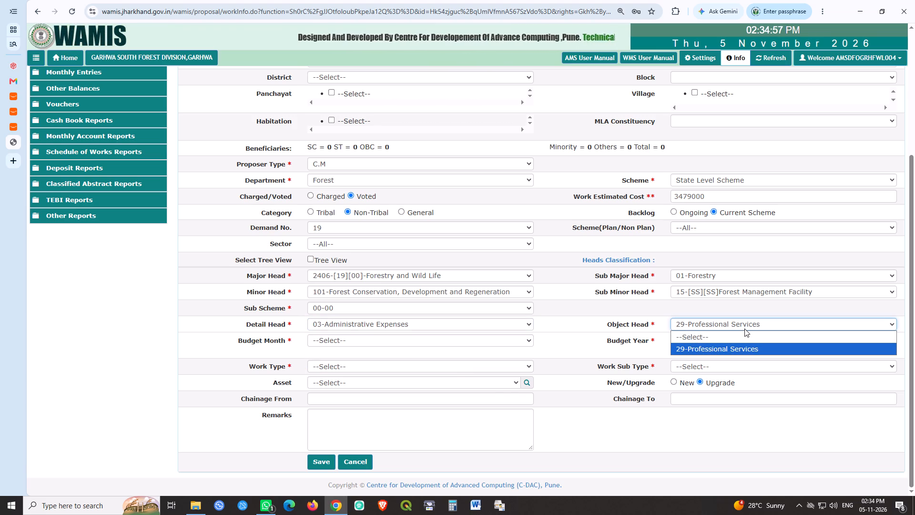
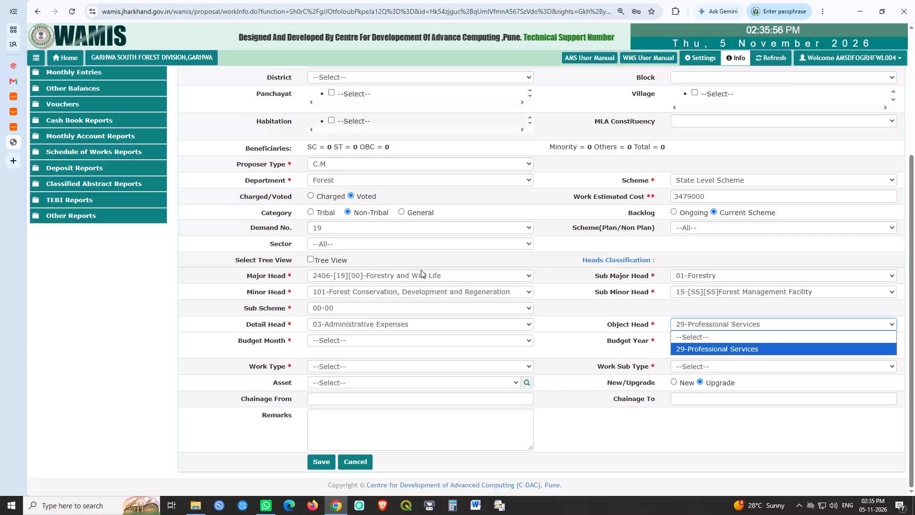
# Recheck the available major head choices, keeping 2406-[19][00]-Forestry and Wild Life selected.
pyautogui.click(420, 270)
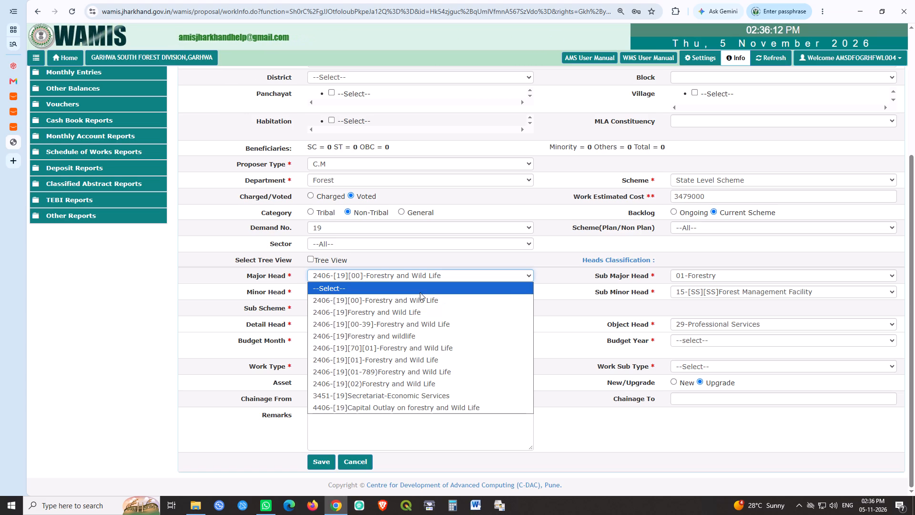
pyautogui.click(420, 296)
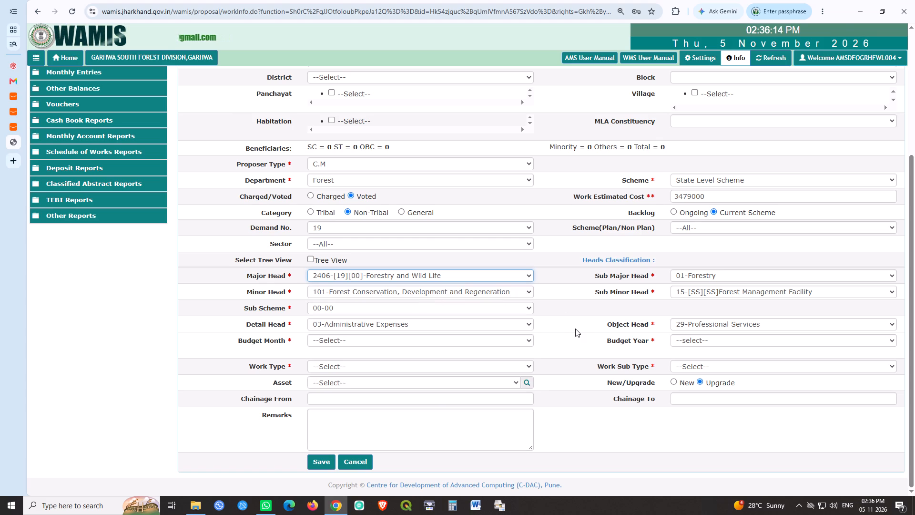
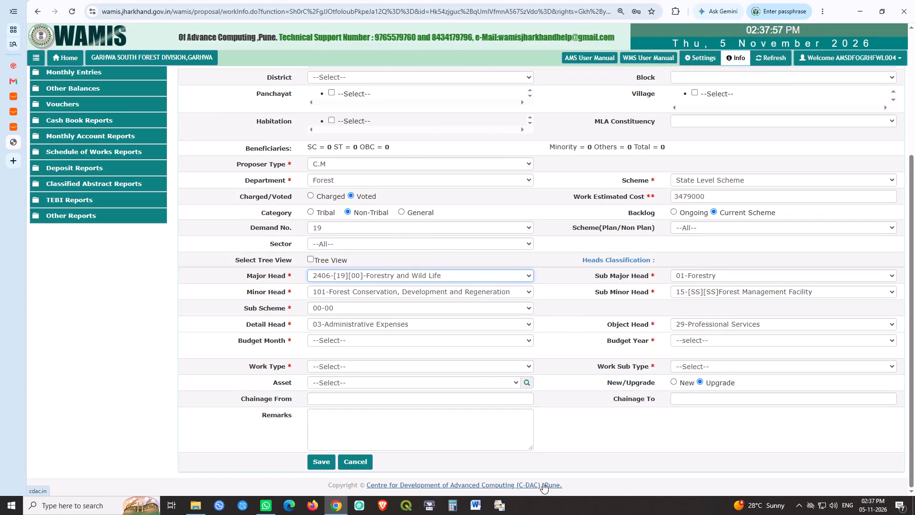
# Open the object head choices in the heads classification to check the available options.
pyautogui.click(604, 438)
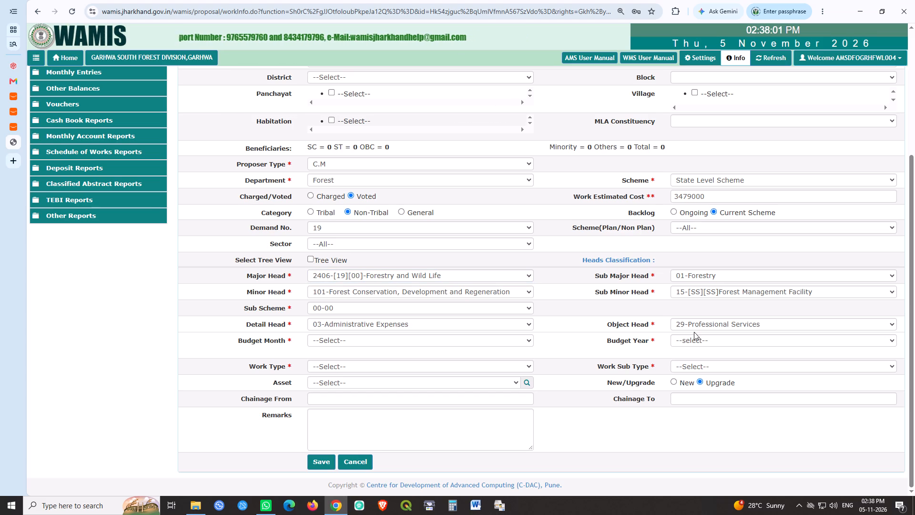
pyautogui.click(715, 323)
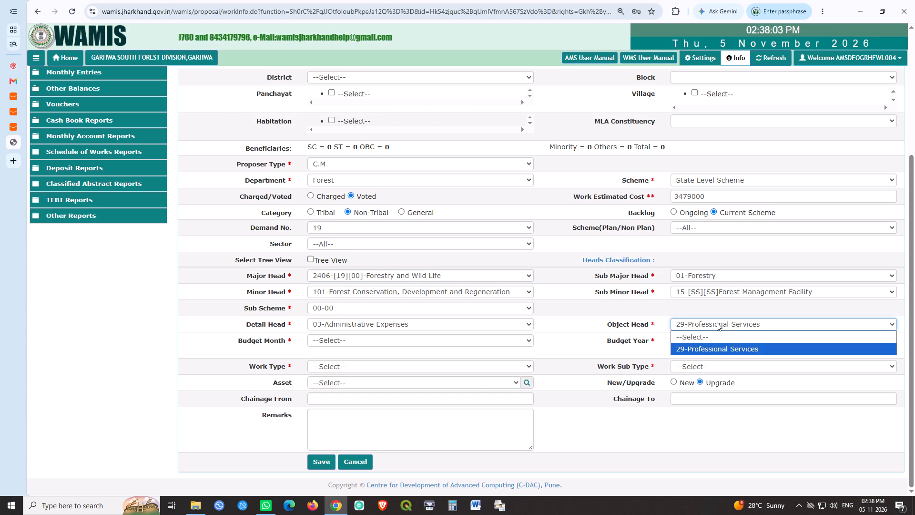
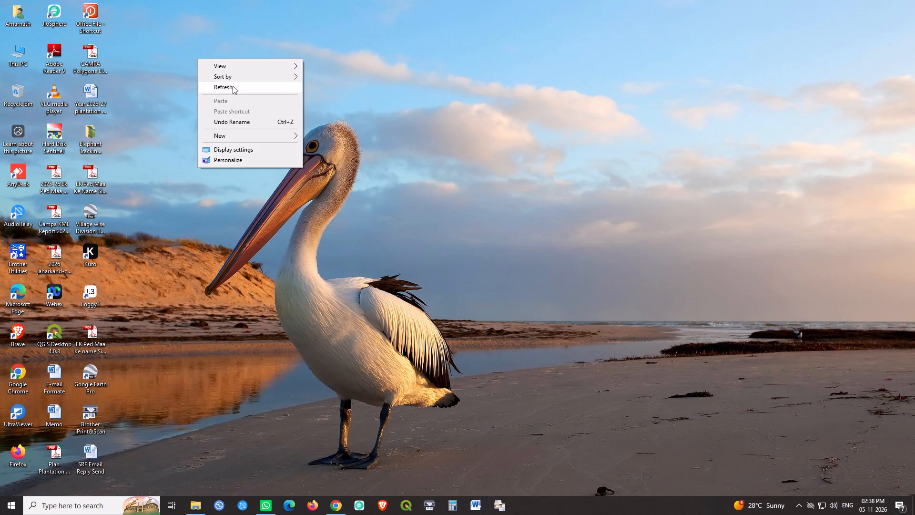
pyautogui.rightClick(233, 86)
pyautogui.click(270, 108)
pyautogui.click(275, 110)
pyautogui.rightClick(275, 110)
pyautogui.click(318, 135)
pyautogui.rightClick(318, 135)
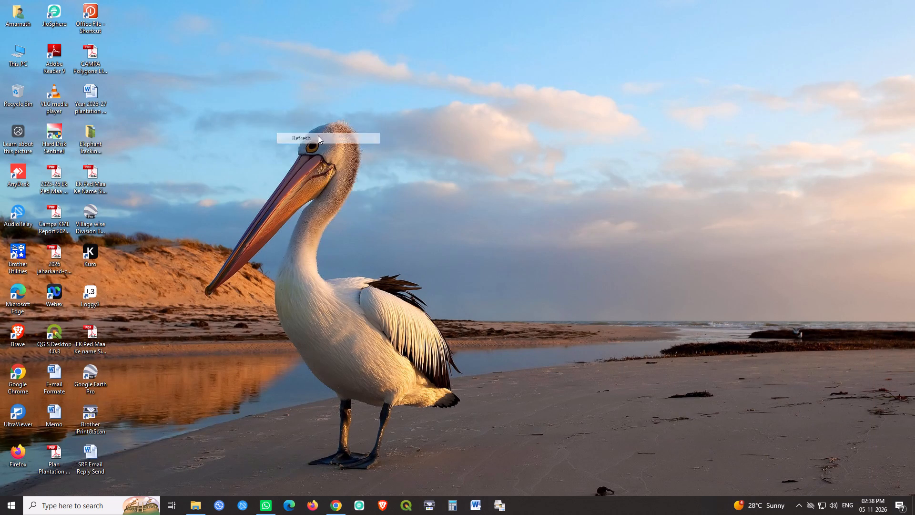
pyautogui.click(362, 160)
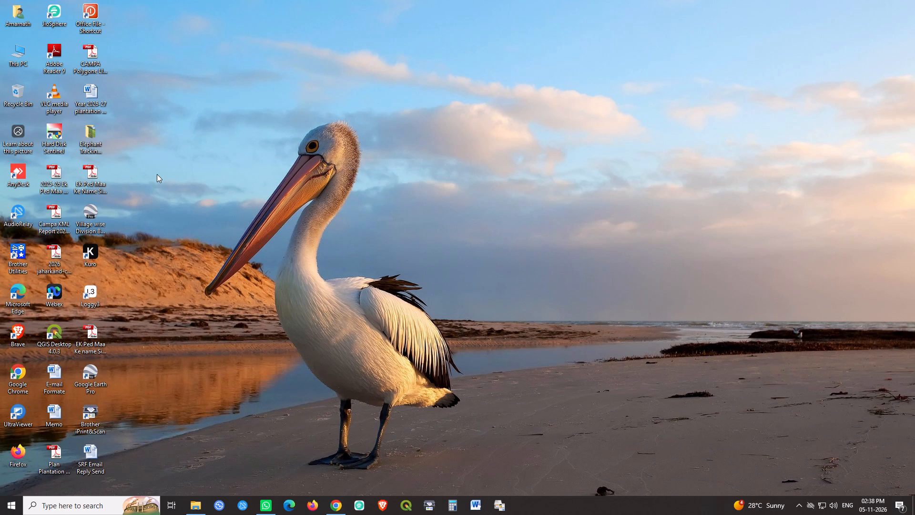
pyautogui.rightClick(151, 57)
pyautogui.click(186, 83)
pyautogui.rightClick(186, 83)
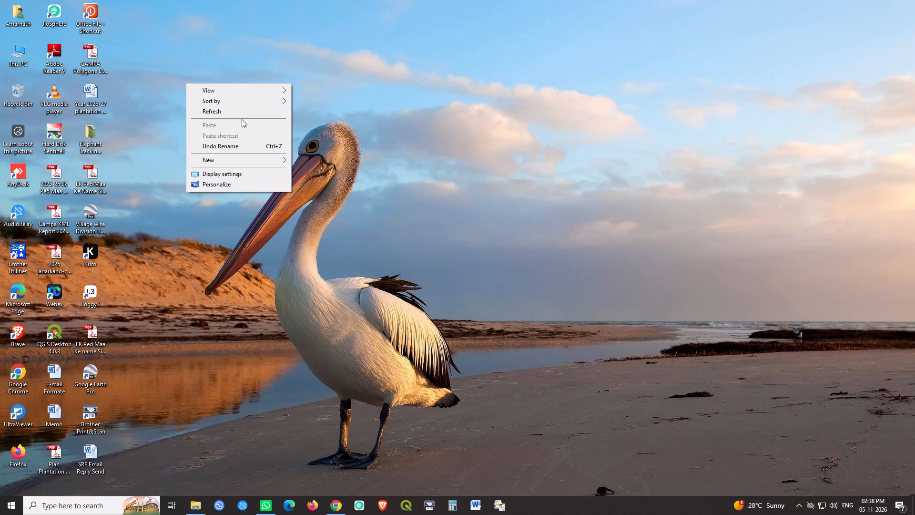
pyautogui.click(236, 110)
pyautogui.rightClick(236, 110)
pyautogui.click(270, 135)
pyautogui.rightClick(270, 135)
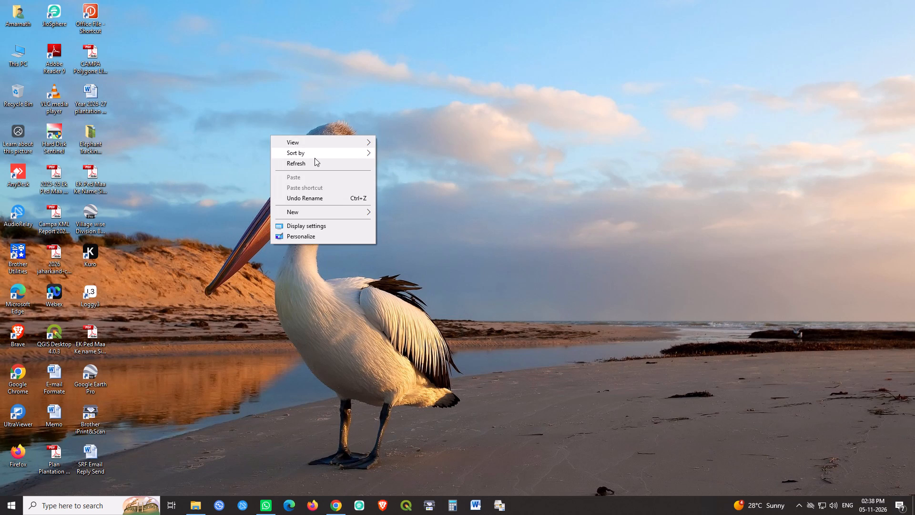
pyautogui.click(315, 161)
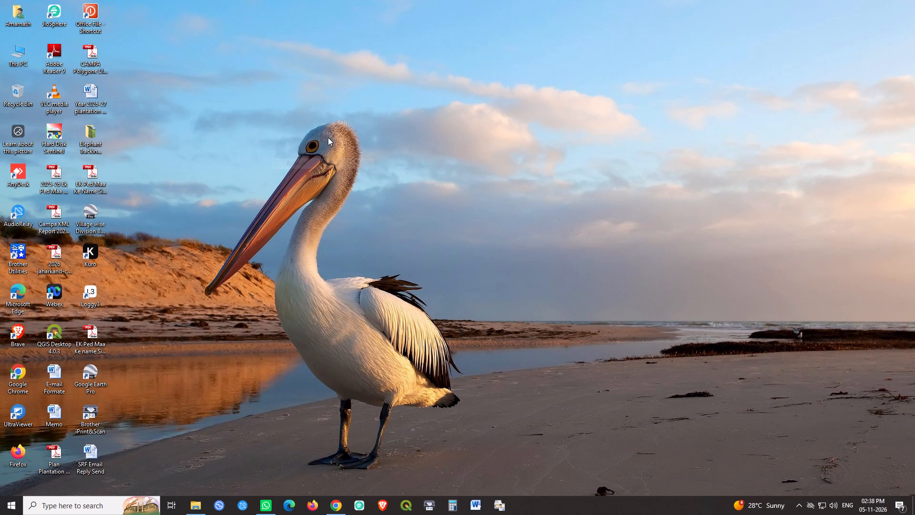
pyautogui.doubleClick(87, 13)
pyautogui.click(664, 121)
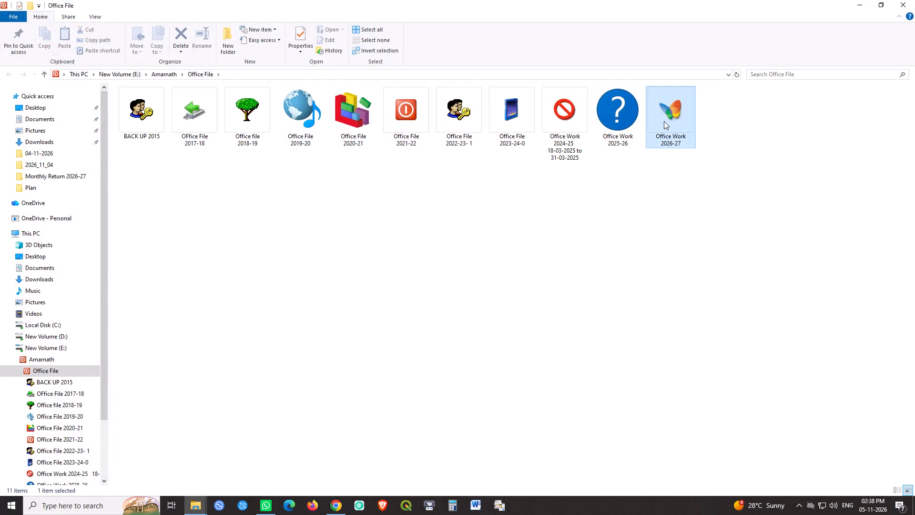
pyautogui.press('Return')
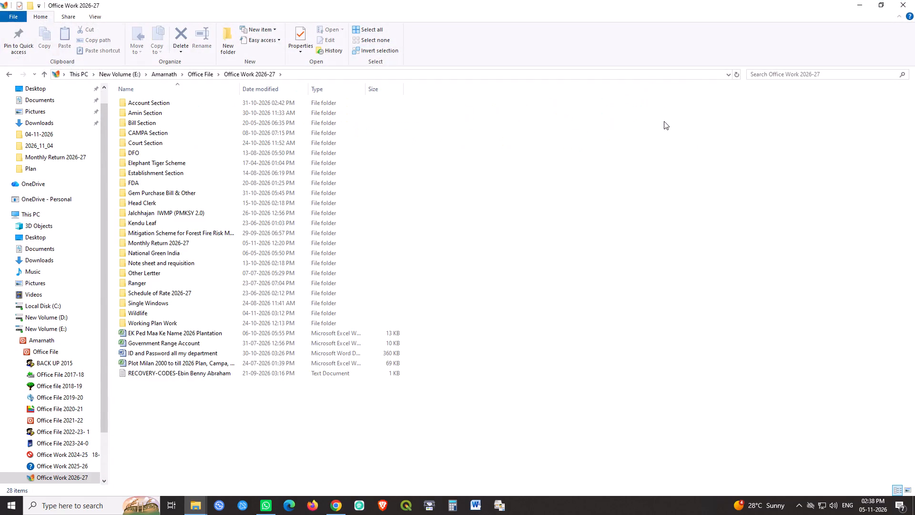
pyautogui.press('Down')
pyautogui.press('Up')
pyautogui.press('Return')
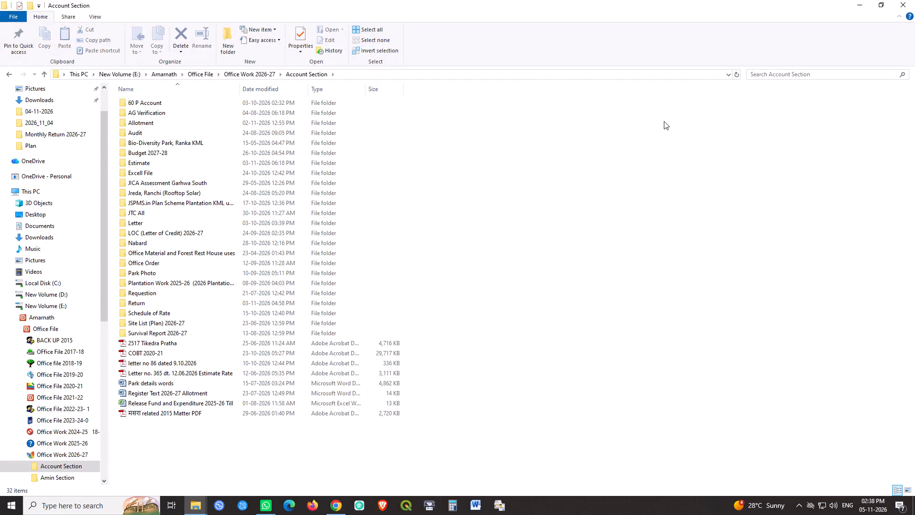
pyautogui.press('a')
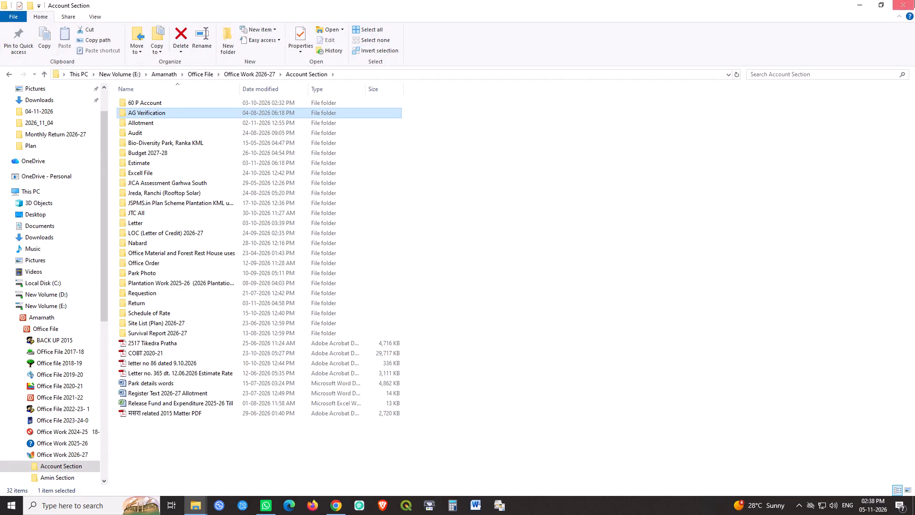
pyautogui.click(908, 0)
# Open the PDF of Sub Allotment no. 343 dt. 09.06.2026 Working Plan from the Plan allotment folder.
pyautogui.click(187, 503)
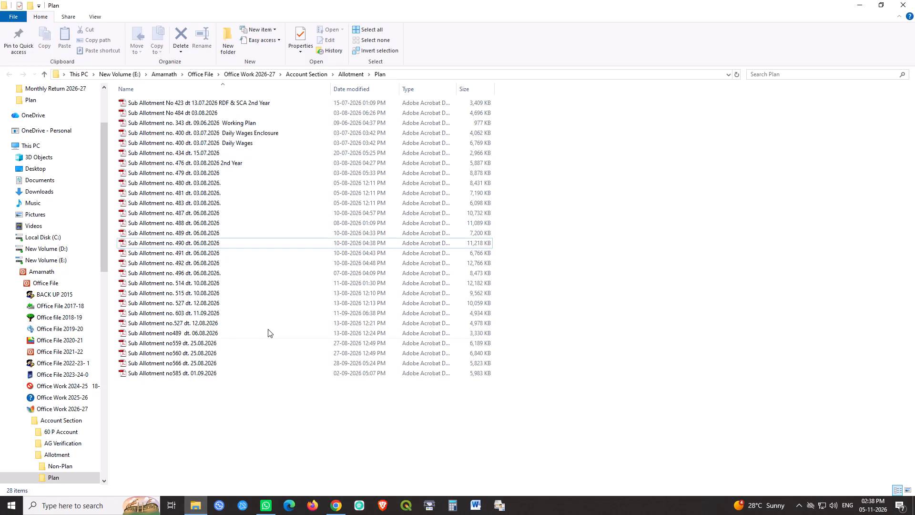
pyautogui.click(303, 412)
pyautogui.click(233, 122)
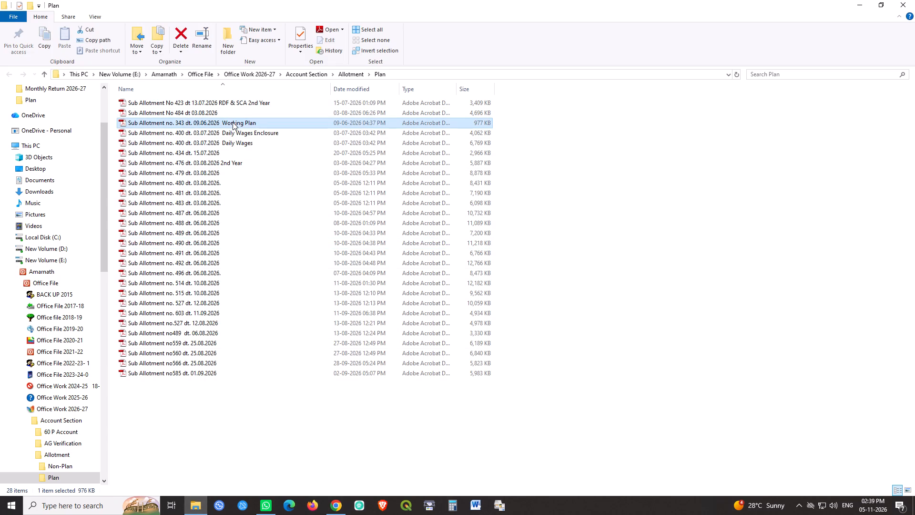
pyautogui.press('Return')
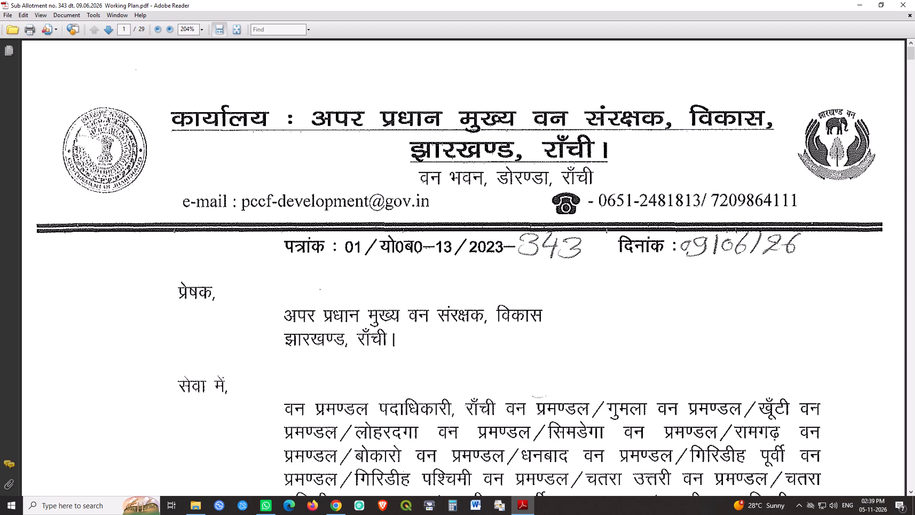
# Examine the sub-allotment letter, and from page 18 onward look for the Garhwa South Division entry under the supplies and material head.
pyautogui.scroll(-3, 639, 240)
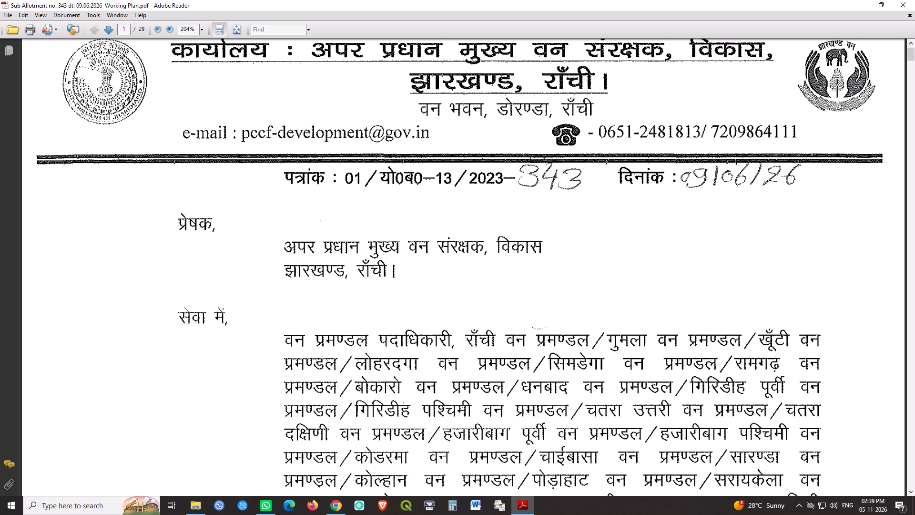
pyautogui.scroll(-2, 635, 256)
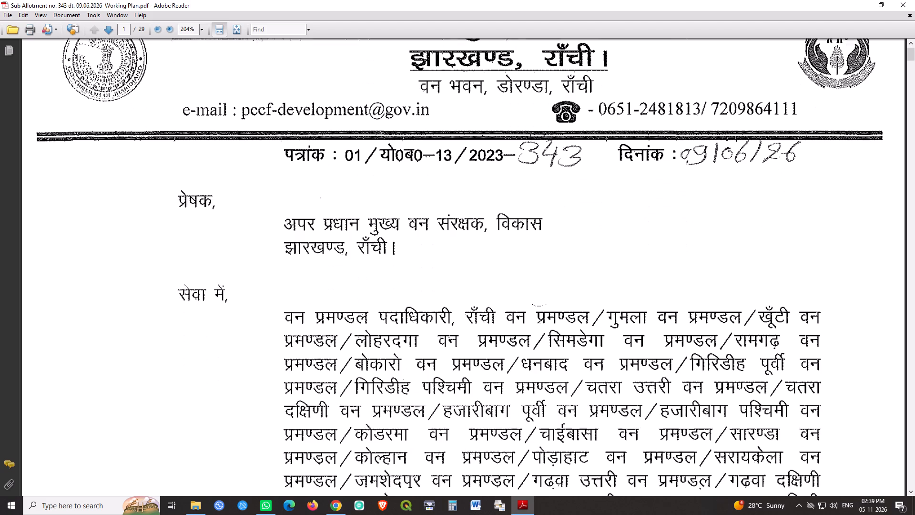
pyautogui.scroll(-11, 634, 267)
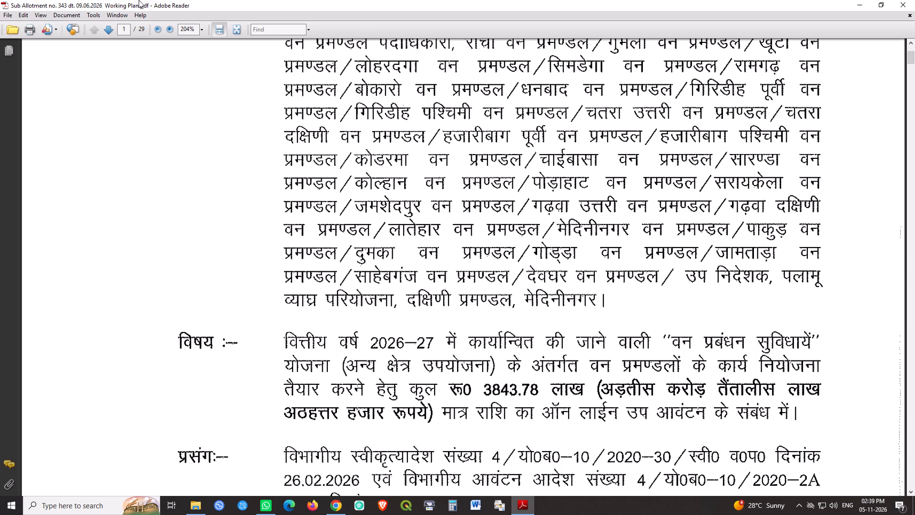
pyautogui.click(125, 25)
pyautogui.write('18')
pyautogui.press('Return')
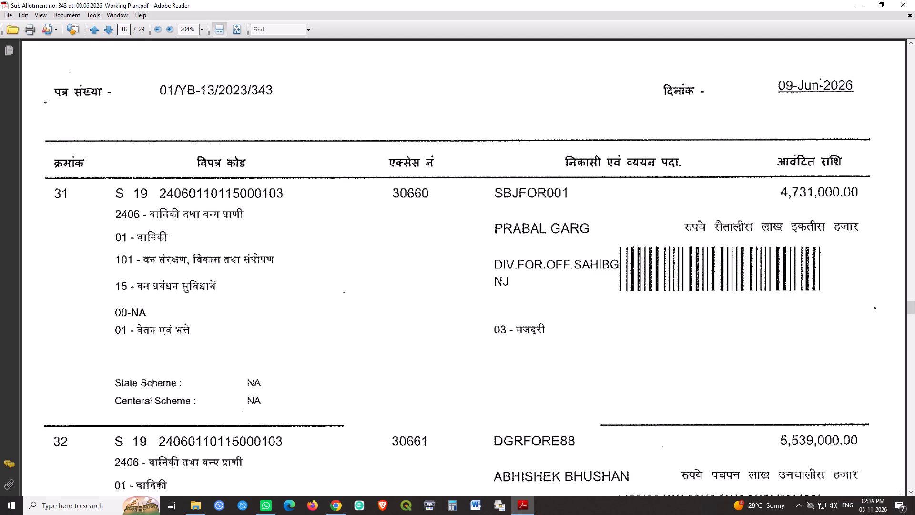
pyautogui.scroll(-8, 289, 206)
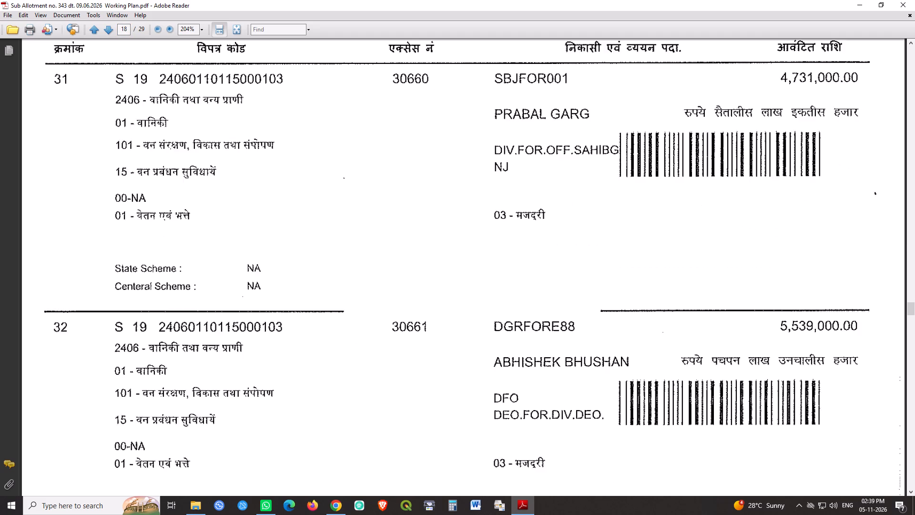
pyautogui.scroll(-20, 296, 203)
pyautogui.scroll(-20, 296, 203)
pyautogui.scroll(-12, 296, 203)
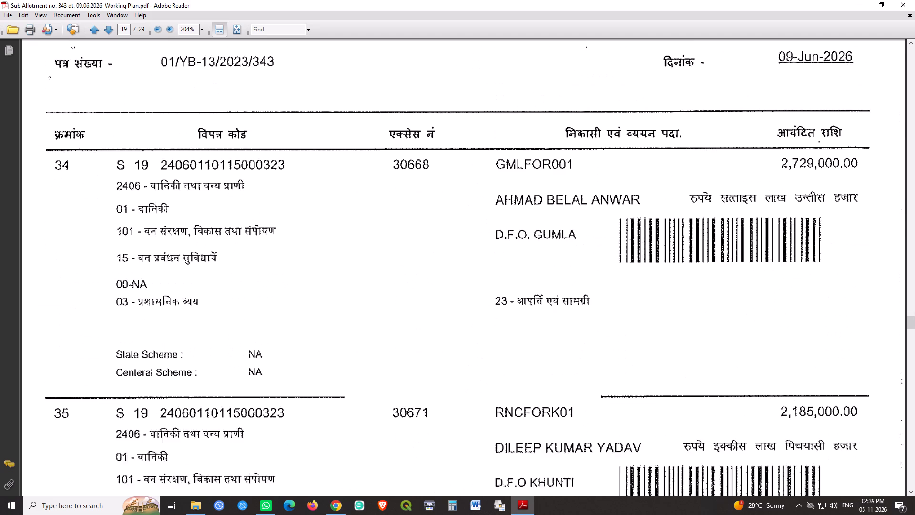
pyautogui.scroll(-20, 312, 198)
pyautogui.scroll(-20, 312, 198)
pyautogui.scroll(-11, 312, 198)
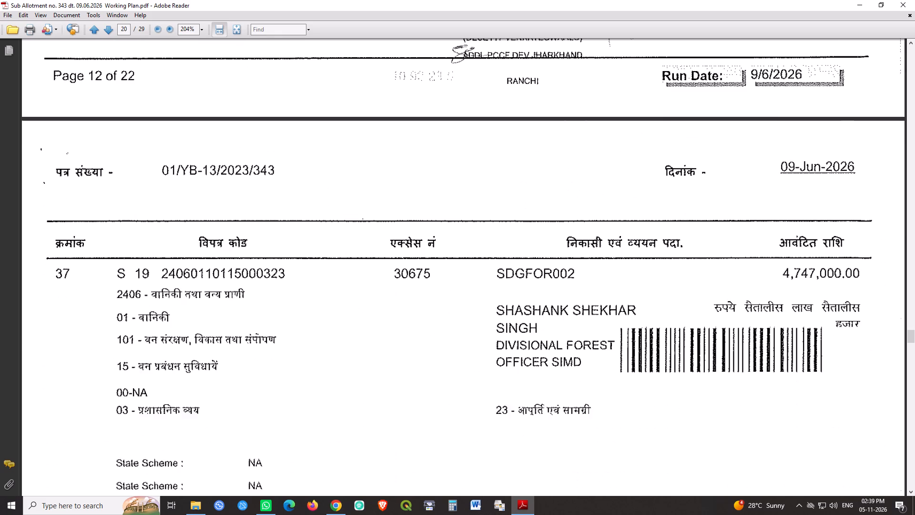
pyautogui.scroll(-20, 312, 198)
pyautogui.scroll(-4, 343, 189)
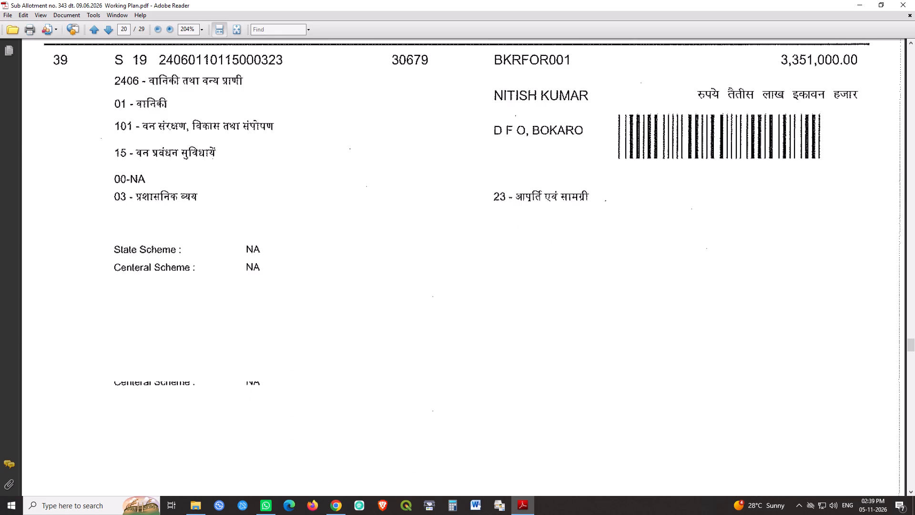
pyautogui.scroll(-16, 343, 189)
pyautogui.scroll(-20, 352, 197)
pyautogui.scroll(-5, 352, 197)
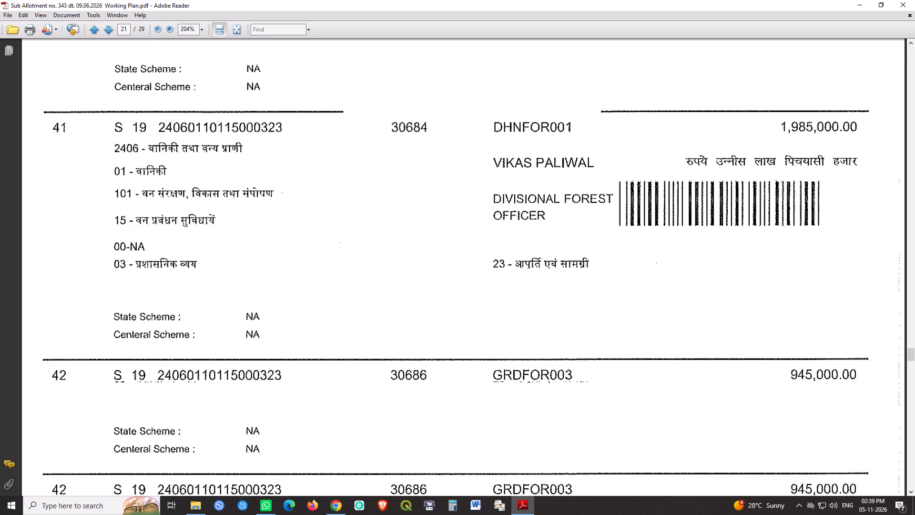
pyautogui.scroll(-20, 352, 197)
pyautogui.scroll(-20, 352, 197)
pyautogui.scroll(-9, 352, 197)
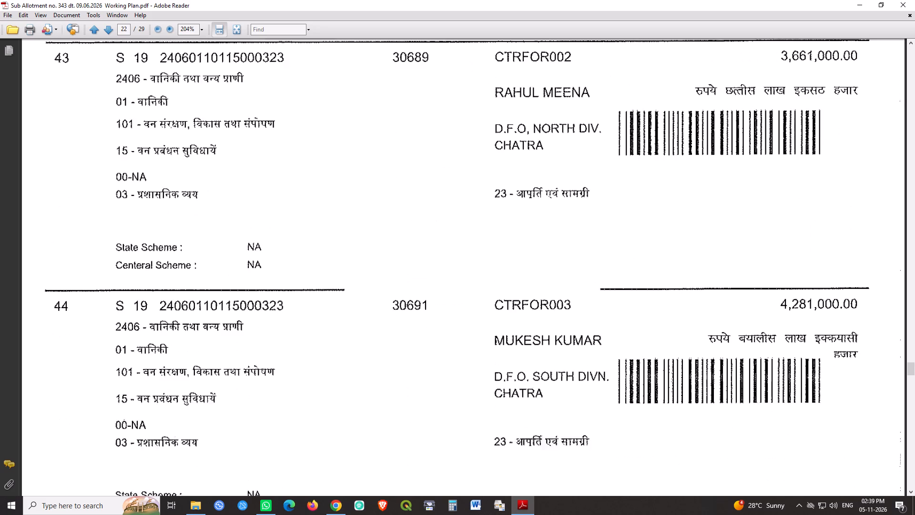
pyautogui.scroll(-20, 352, 197)
pyautogui.scroll(-10, 352, 197)
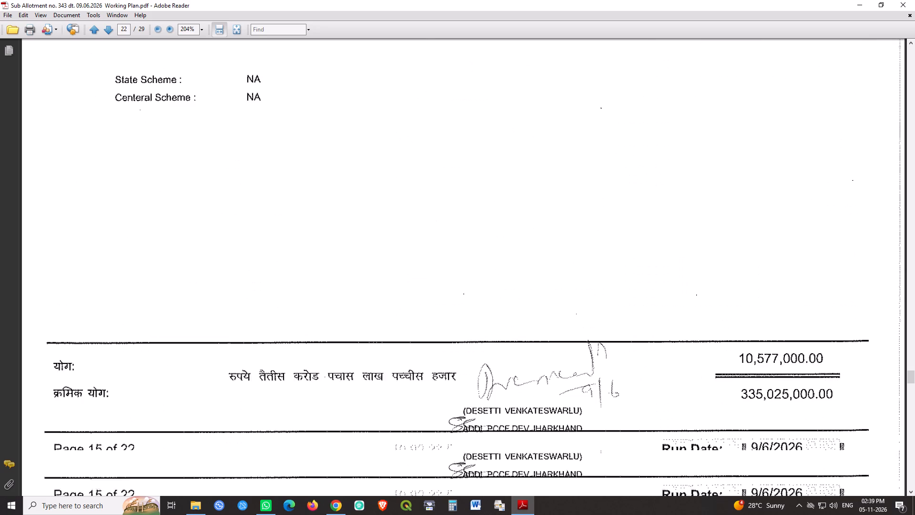
pyautogui.scroll(-20, 352, 197)
pyautogui.scroll(-7, 352, 197)
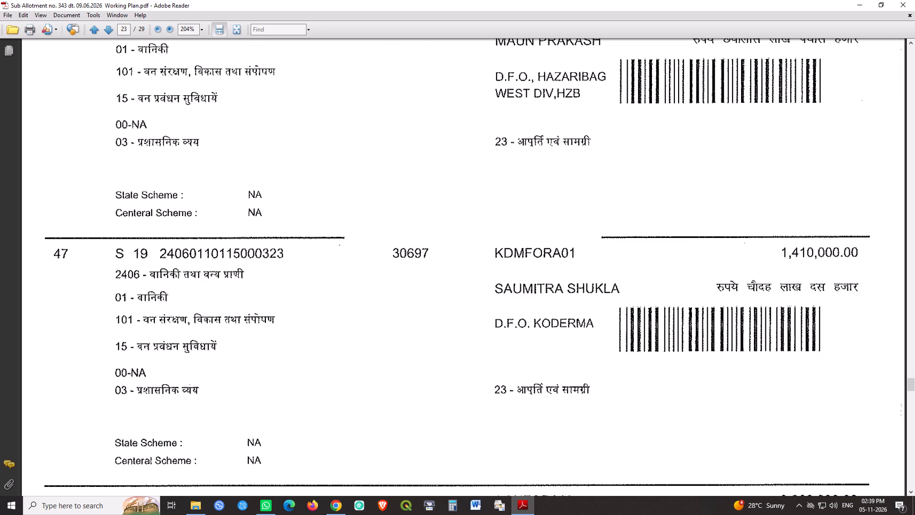
pyautogui.scroll(-12, 394, 181)
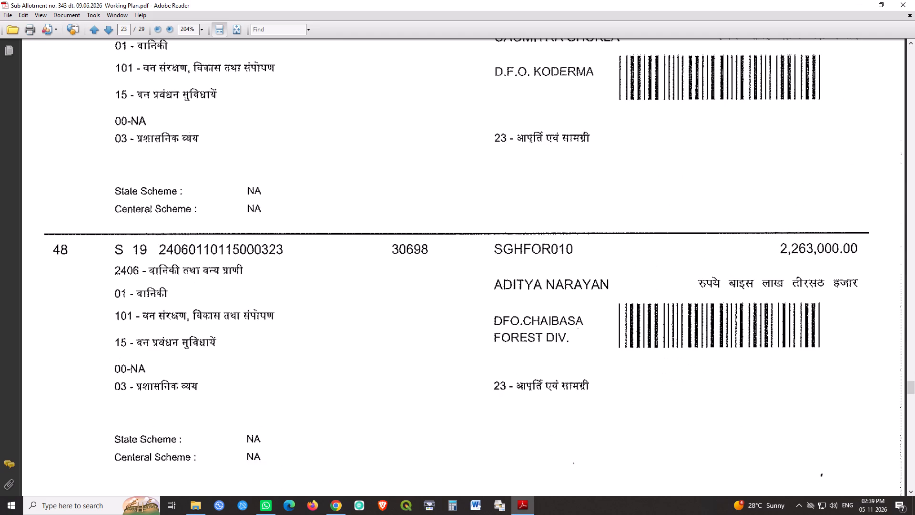
pyautogui.scroll(-3, 399, 155)
pyautogui.scroll(-20, 446, 141)
pyautogui.scroll(-20, 446, 141)
pyautogui.scroll(-6, 446, 141)
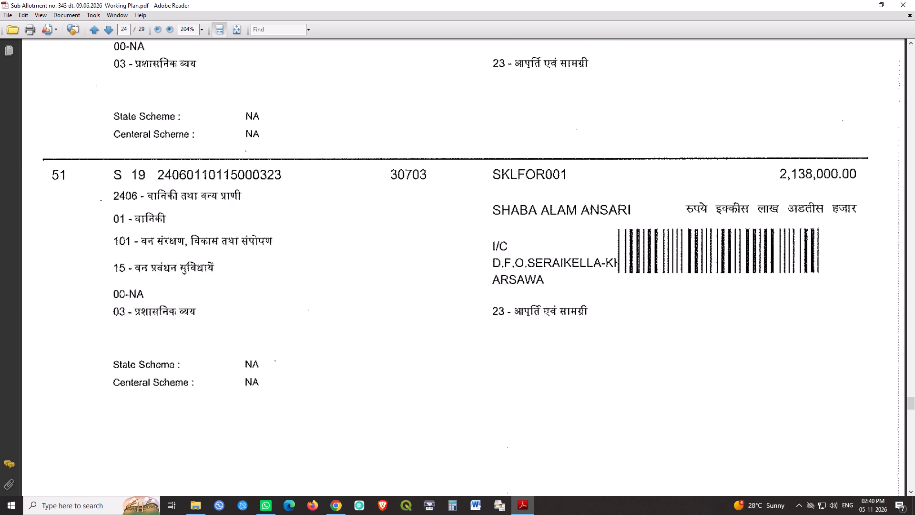
pyautogui.scroll(-20, 446, 141)
pyautogui.scroll(-20, 446, 141)
pyautogui.scroll(-6, 446, 141)
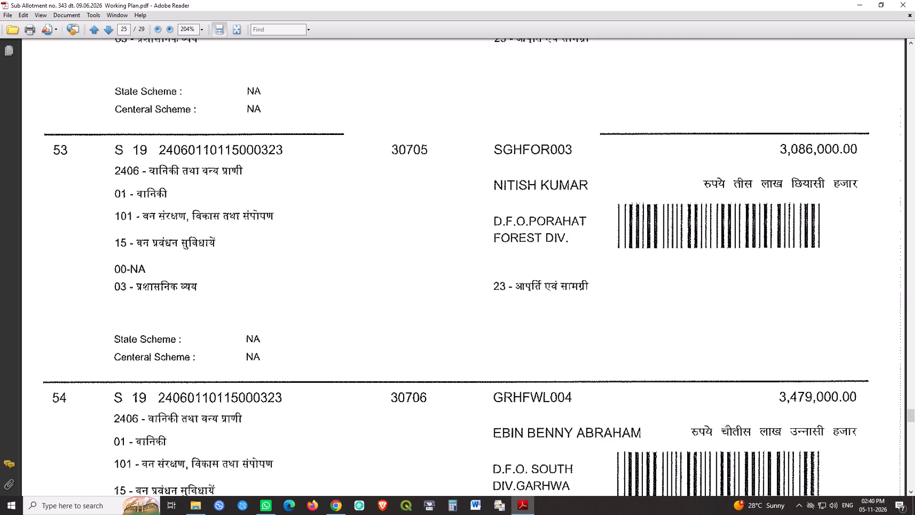
pyautogui.scroll(-16, 446, 141)
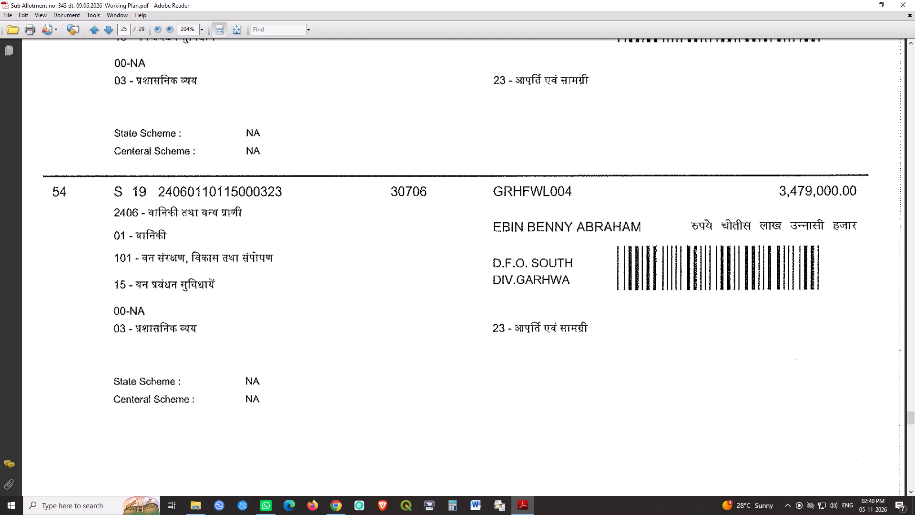
# Capture a screen snip of the full entry 54 for D.F.O. South Div. Garhwa, from its serial number to the allotted amount.
pyautogui.press('shift+super+s')
pyautogui.moveTo(34, 165); pyautogui.dragTo(187, 345)
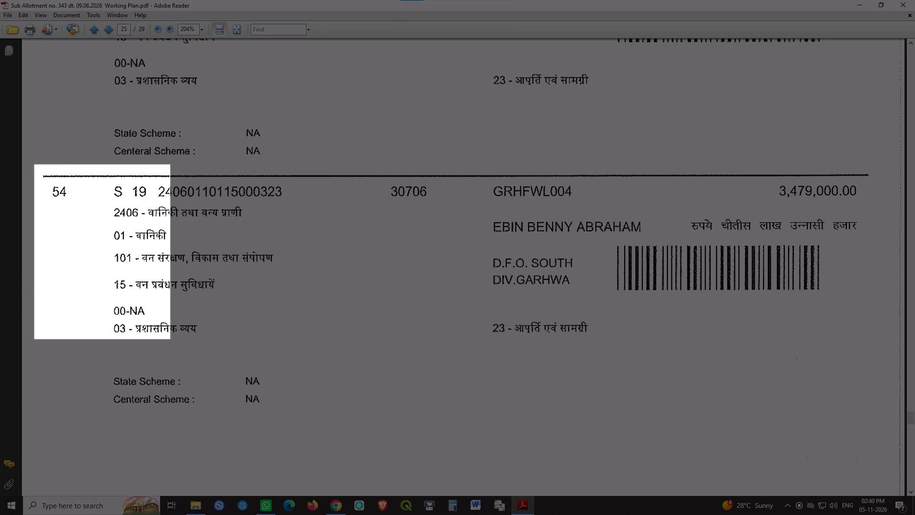
pyautogui.moveTo(187, 345); pyautogui.dragTo(877, 403)
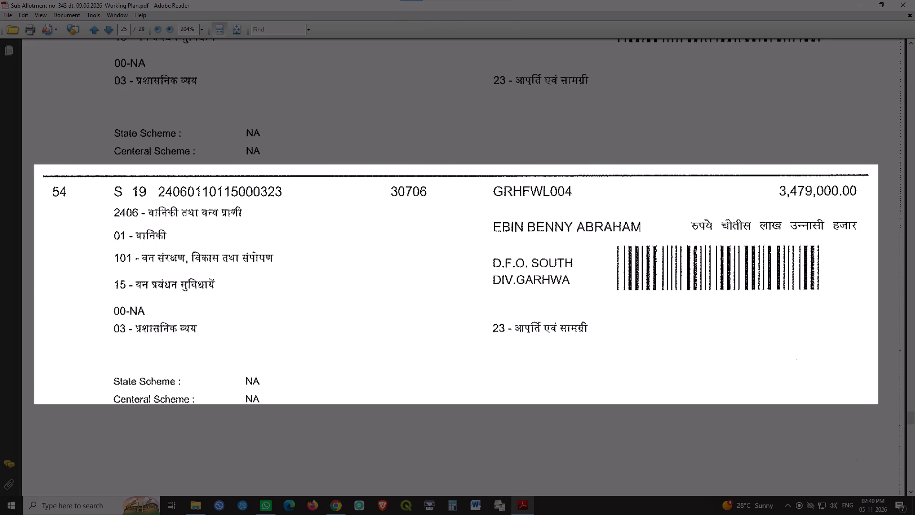
pyautogui.moveTo(877, 403); pyautogui.dragTo(881, 410)
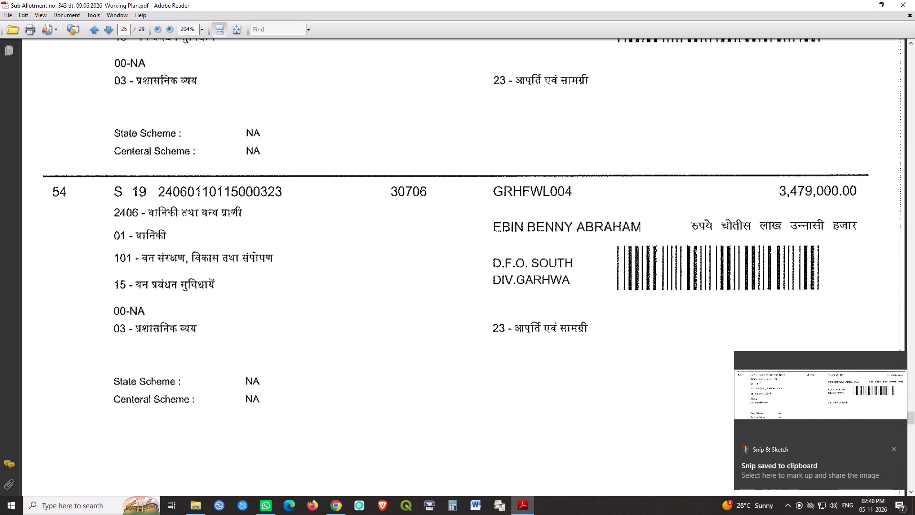
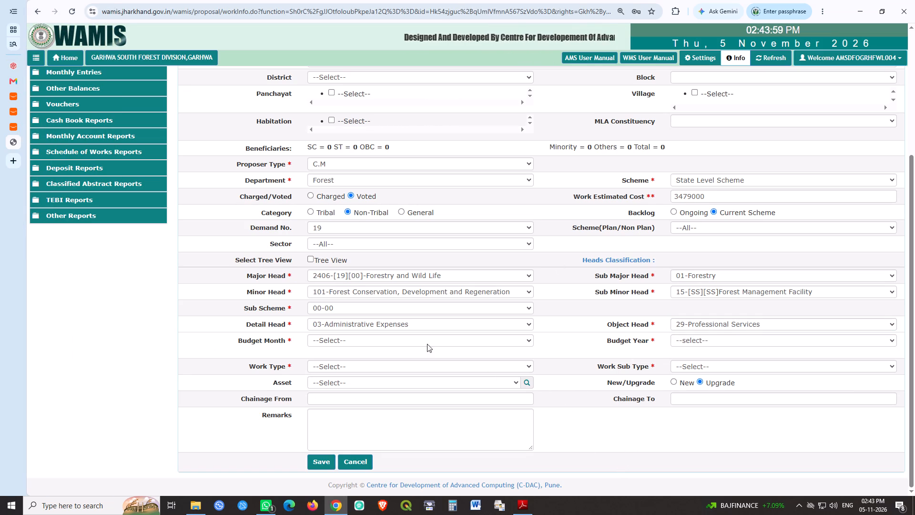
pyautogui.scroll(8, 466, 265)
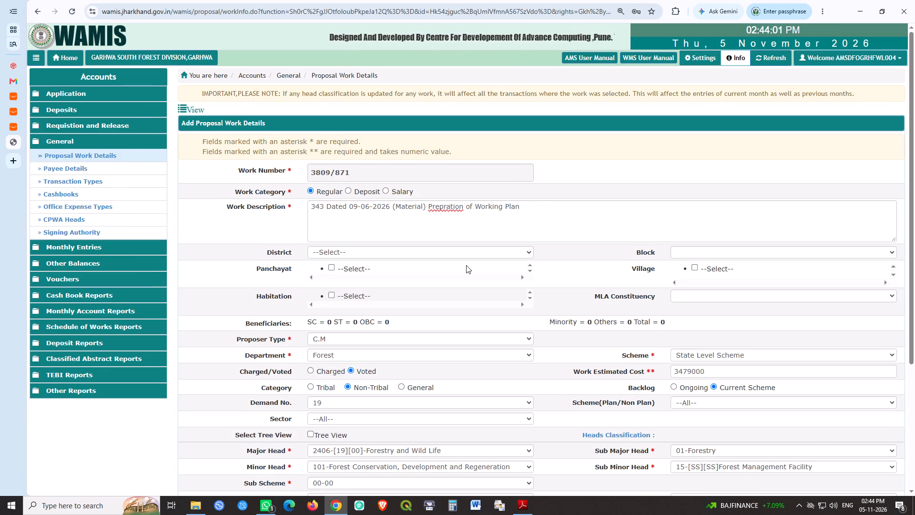